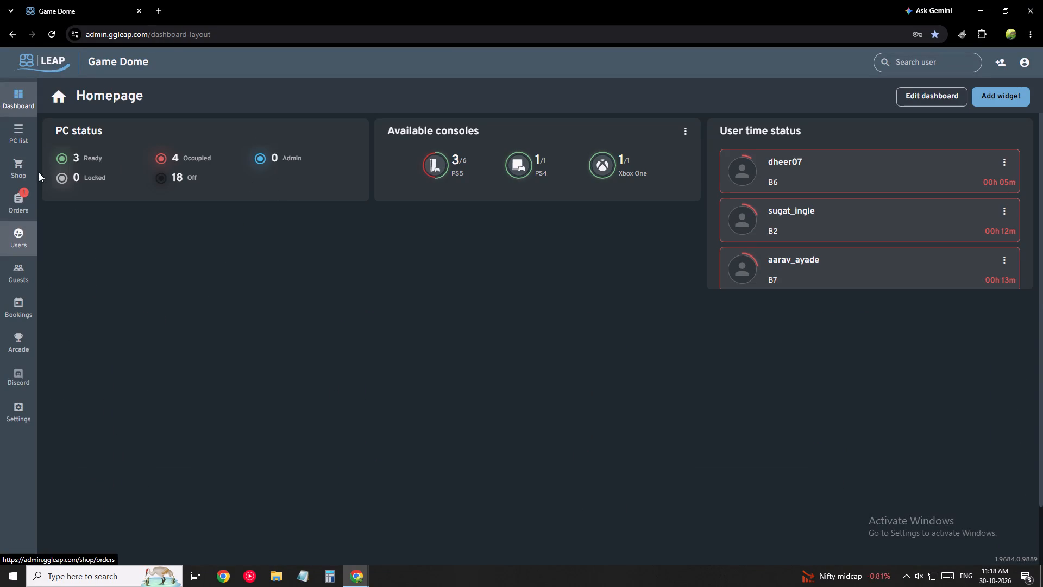
Open the PC list, search the users for the first customer's username and show the matching account's available actions.
left_click(16, 134)
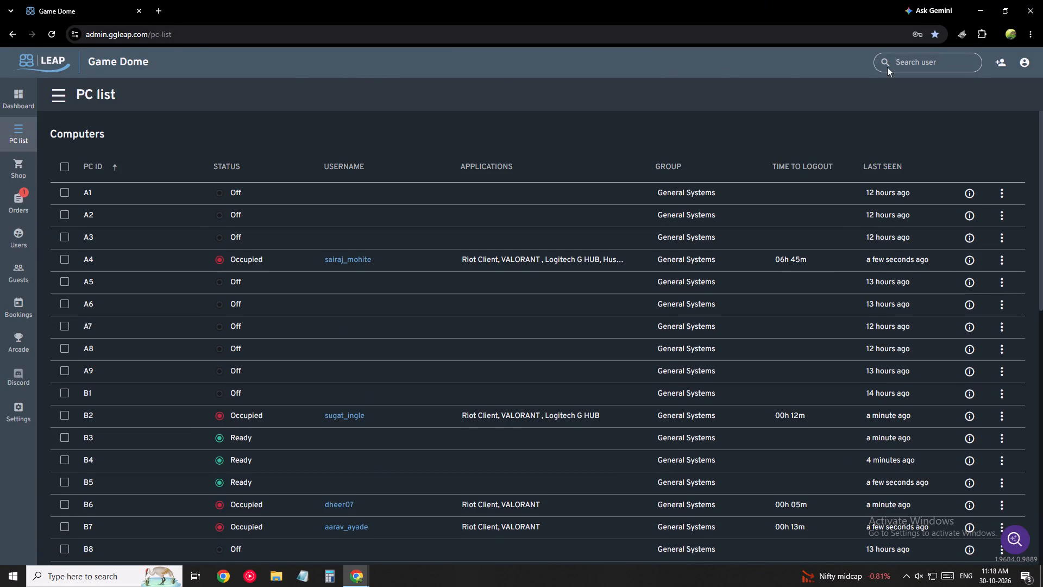
left_click(926, 67)
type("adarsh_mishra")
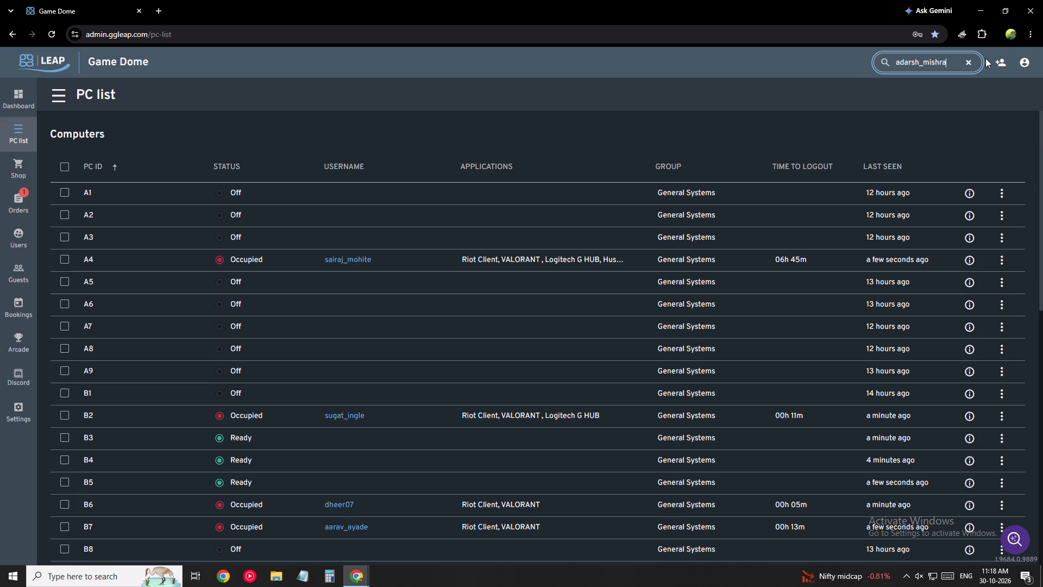
left_click(1003, 88)
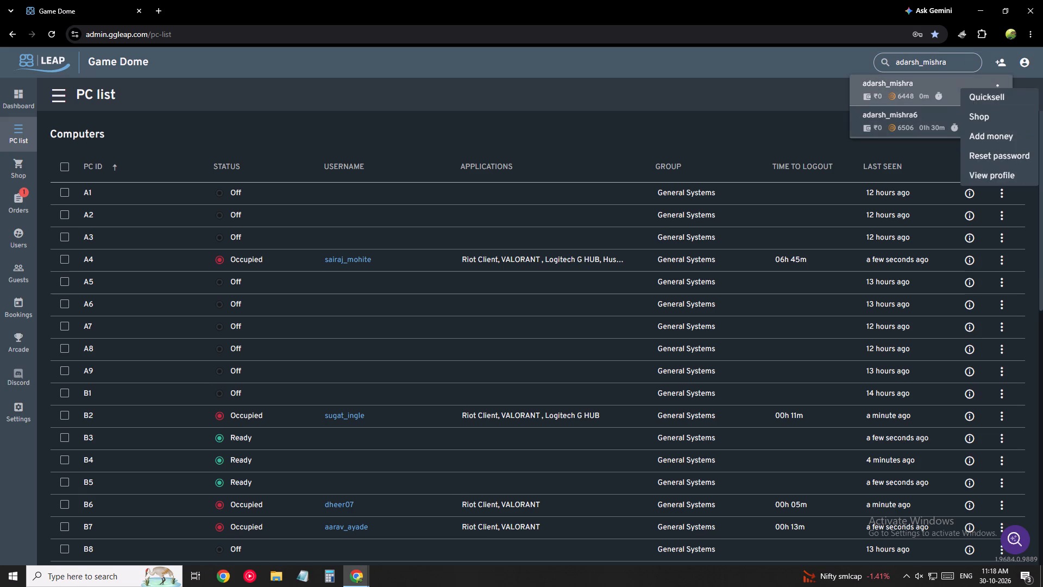
Search the users for ritvik, start a Quicksell for that account and open the GamePasses in the full shop.
left_click_drag(963, 58, 892, 60)
key("BackSpace")
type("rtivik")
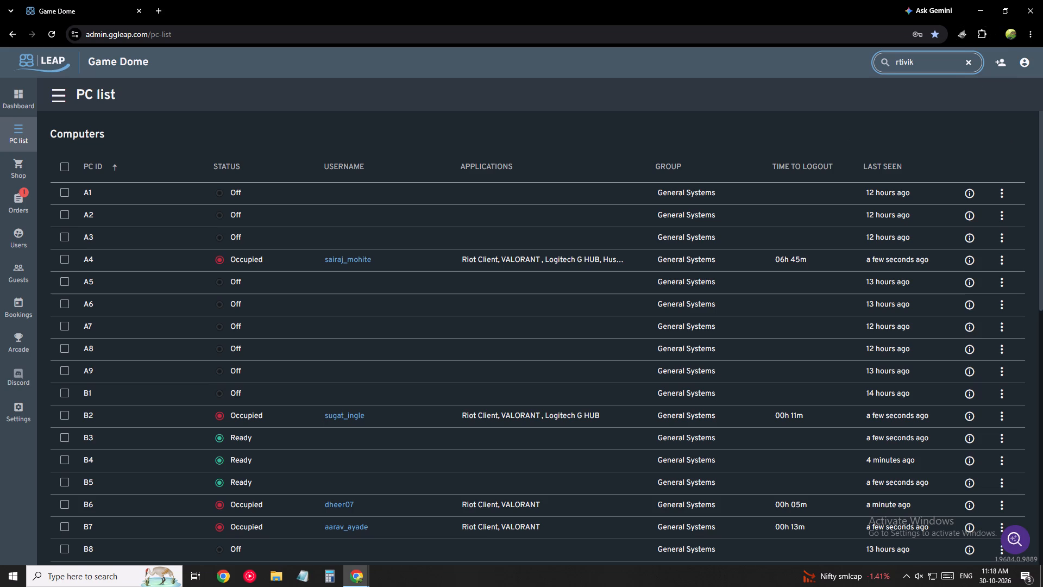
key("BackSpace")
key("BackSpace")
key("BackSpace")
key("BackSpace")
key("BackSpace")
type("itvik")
left_click(997, 86)
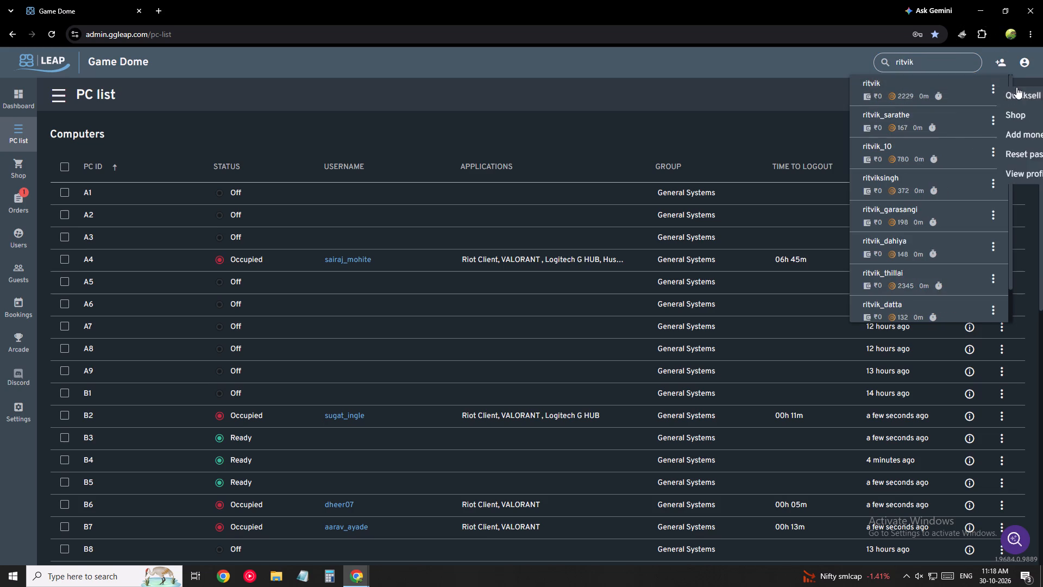
left_click(1016, 87)
left_click(836, 509)
left_click(349, 174)
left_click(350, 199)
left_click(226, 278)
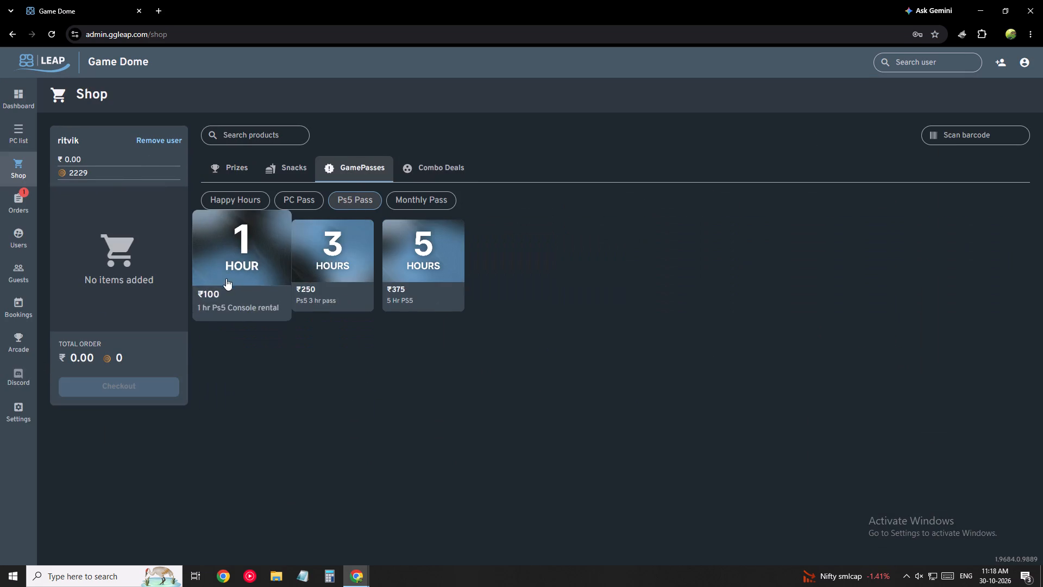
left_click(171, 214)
Sell ritvik one 1 Hour PC Rental pass, charged to credit card, and return to the PC list.
left_click(294, 203)
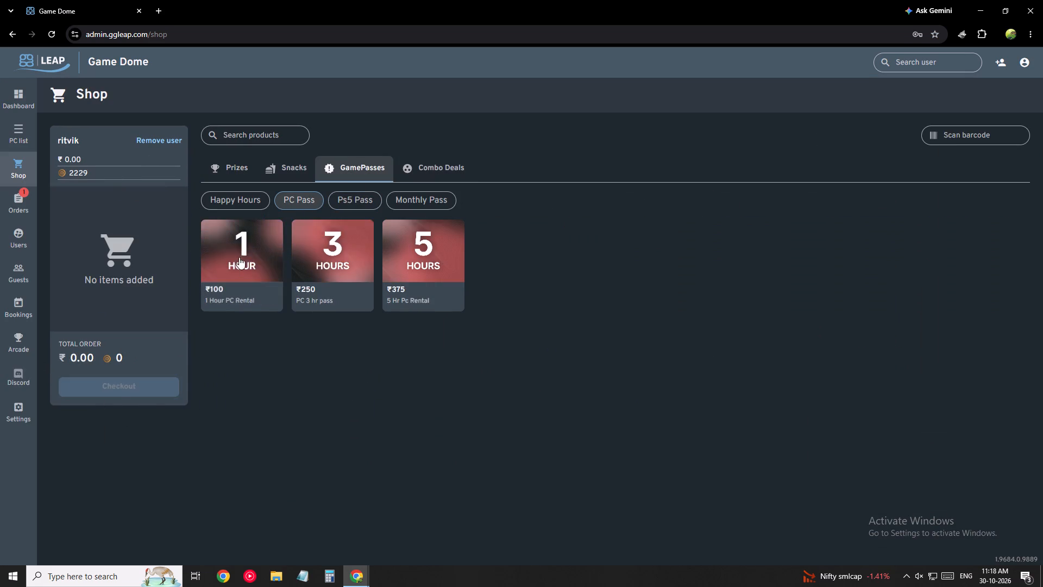
left_click(239, 257)
left_click(124, 389)
left_click(257, 307)
left_click(270, 308)
left_click(277, 508)
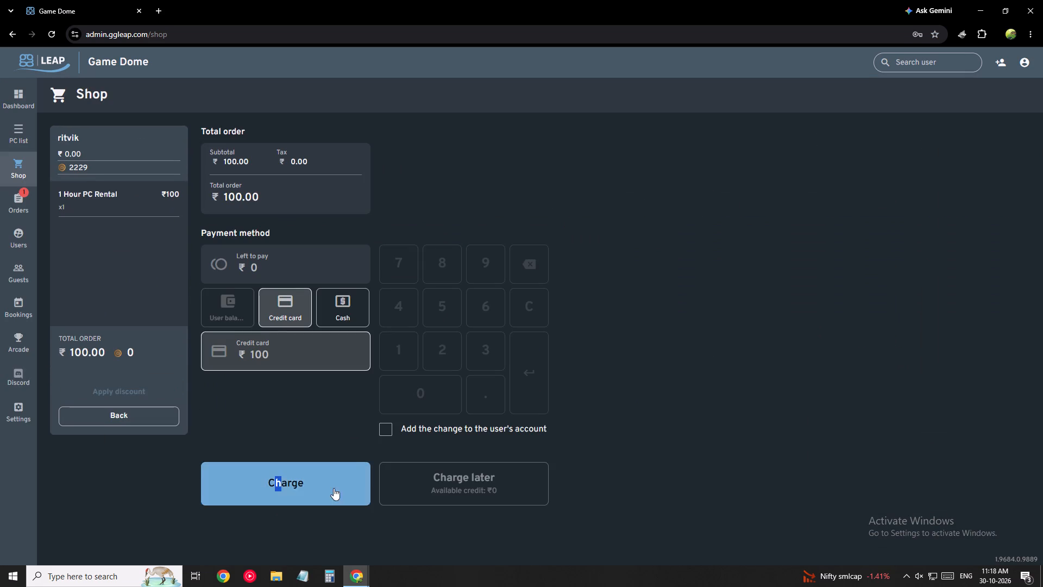
left_click(334, 488)
left_click(9, 142)
left_click(17, 190)
left_click(23, 119)
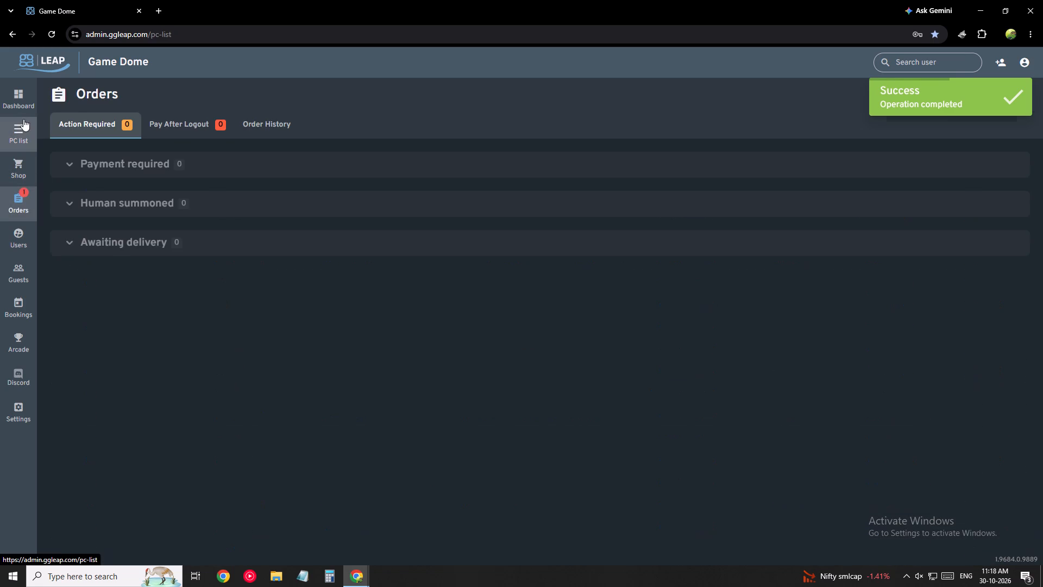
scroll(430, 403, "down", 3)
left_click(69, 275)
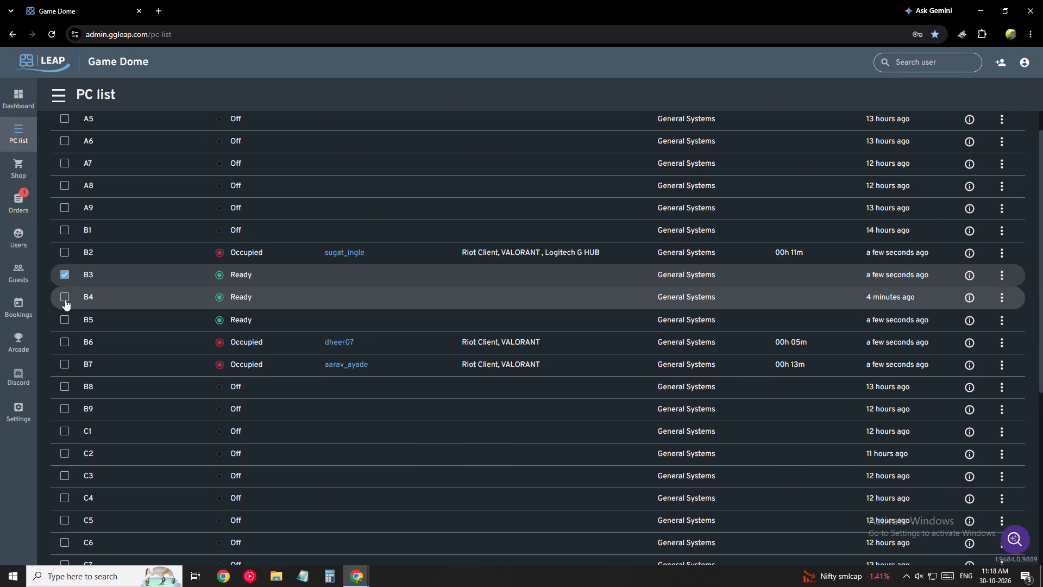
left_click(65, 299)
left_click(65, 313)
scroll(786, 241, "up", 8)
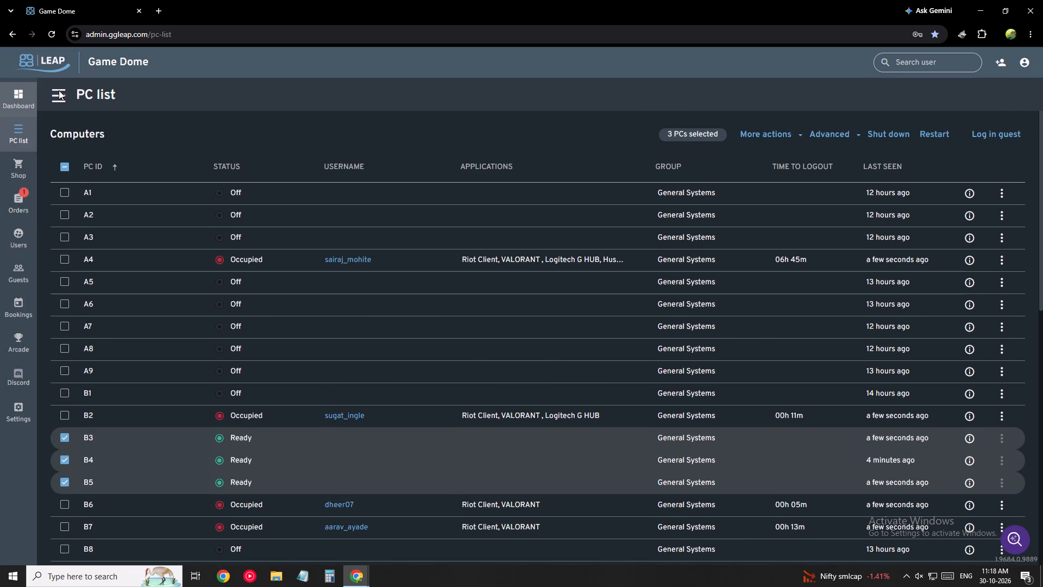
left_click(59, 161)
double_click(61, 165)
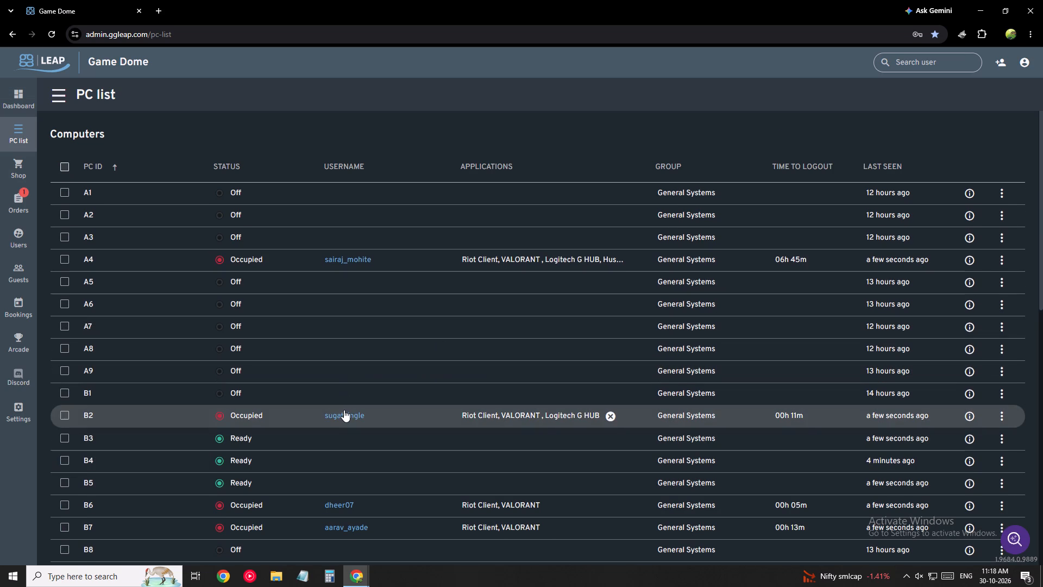
Start a Quicksell for the customer on PC B2 and add one 5 Hr Pc Rental pass from the full shop.
left_click(344, 410)
left_click(357, 414)
left_click(396, 271)
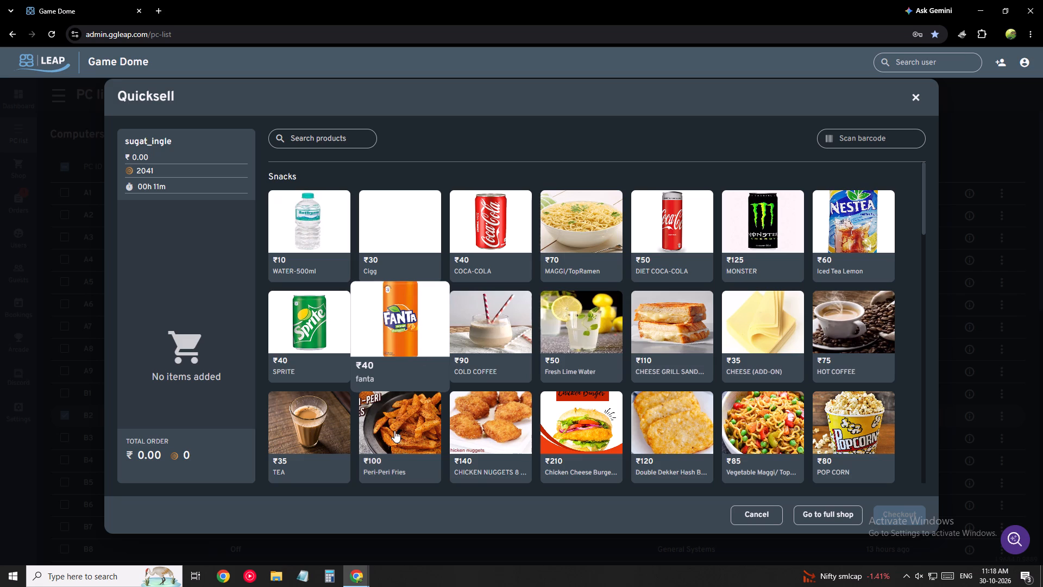
left_click(827, 514)
left_click(329, 165)
left_click(303, 190)
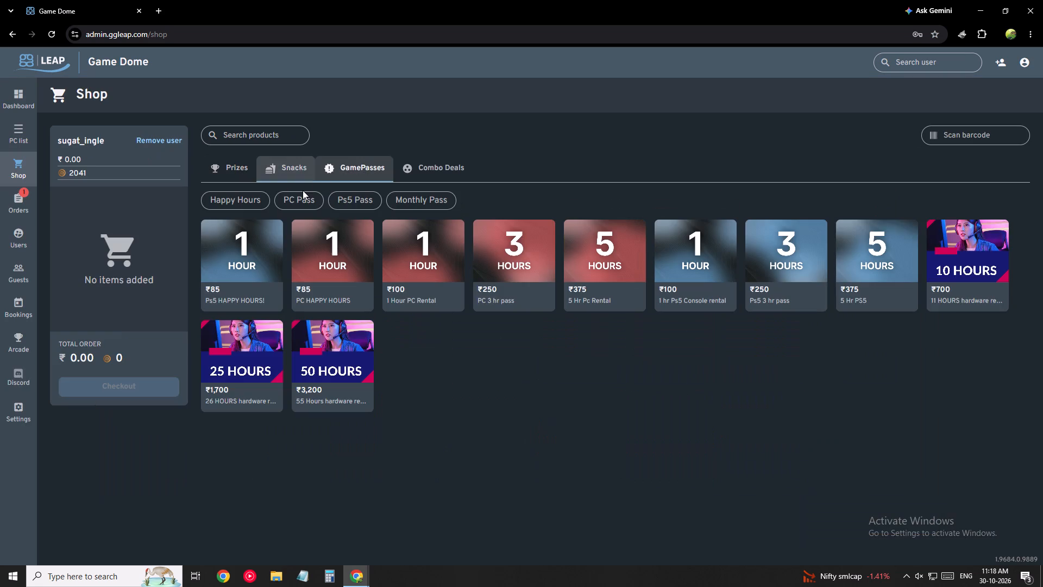
left_click(301, 192)
left_click(240, 245)
left_click(454, 281)
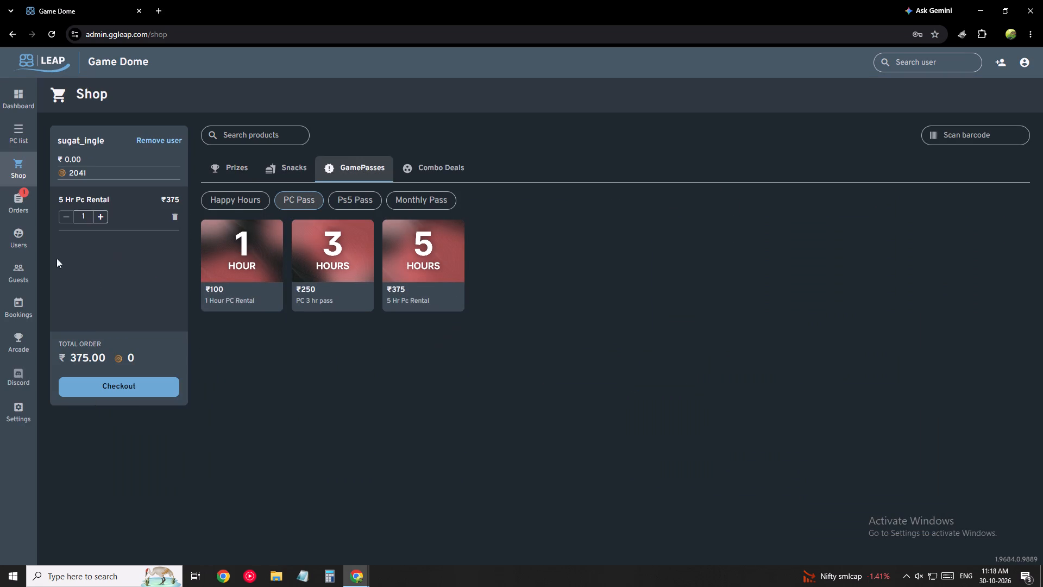
Check out the 5 Hr Pc Rental order, charge it to credit card and return to the PC list.
left_click(136, 385)
left_click(294, 322)
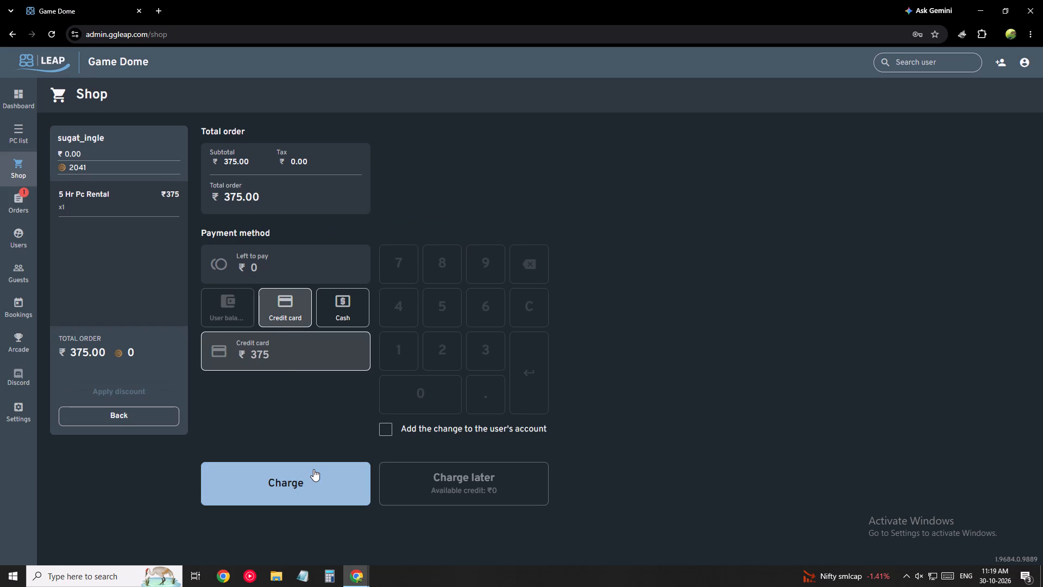
left_click(314, 469)
left_click(39, 132)
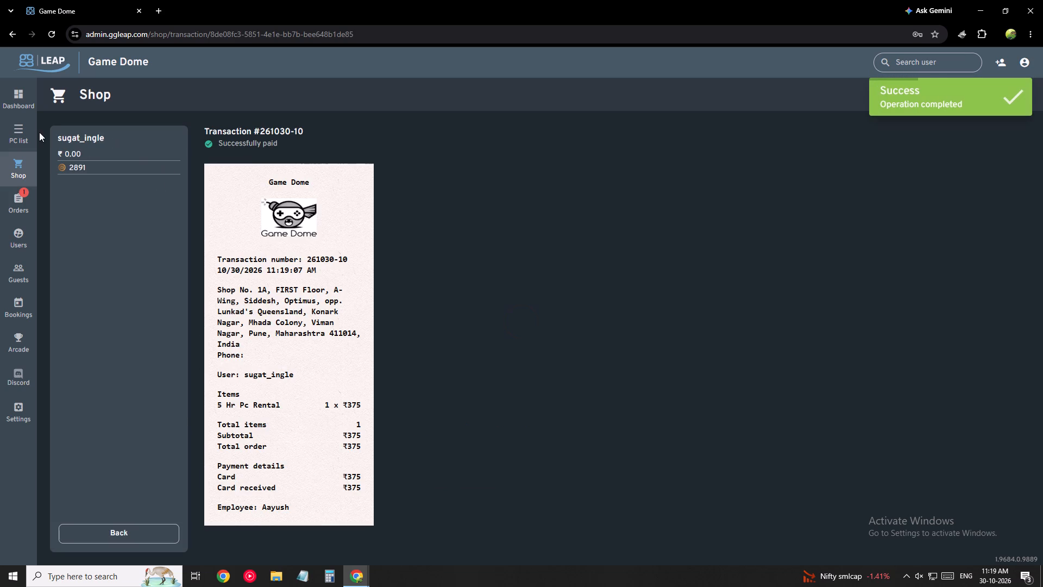
left_click(21, 132)
Find the PC A4 customer's profile, examine the active GamePasses and their usage, and return to the PC list.
scroll(322, 431, "down", 3)
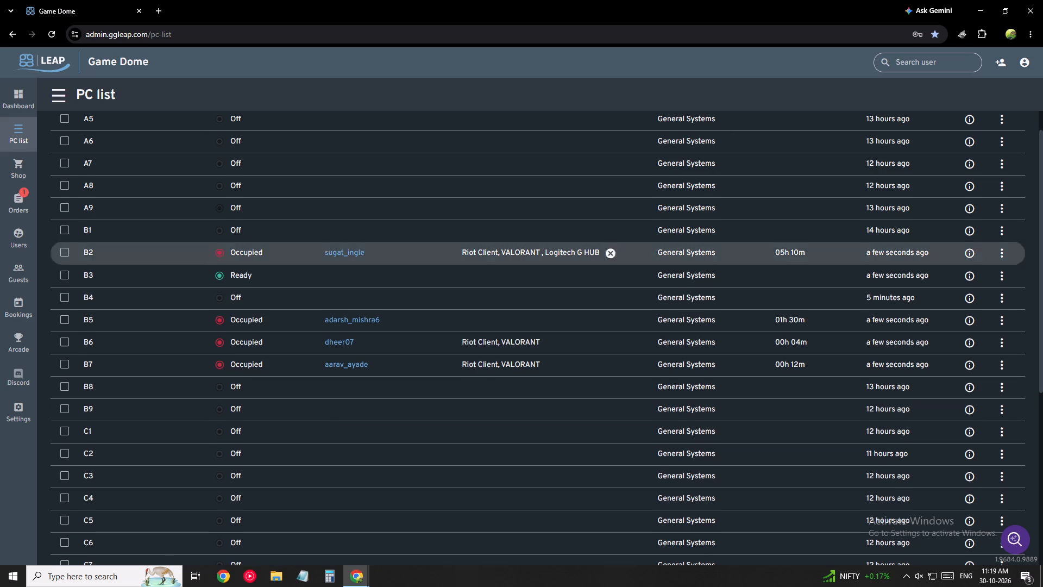
left_click(907, 64)
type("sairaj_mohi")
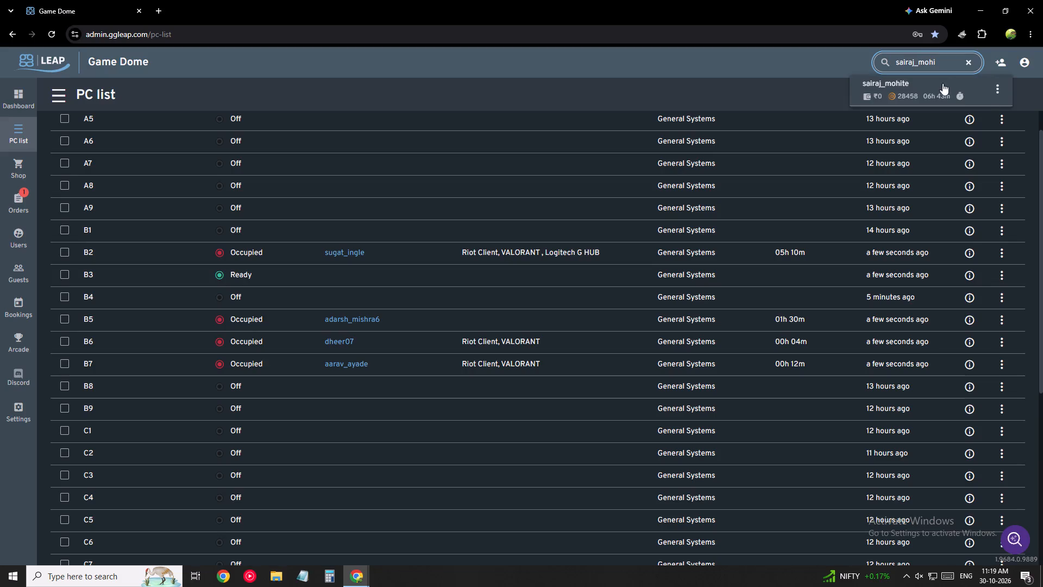
left_click(993, 97)
left_click(1004, 180)
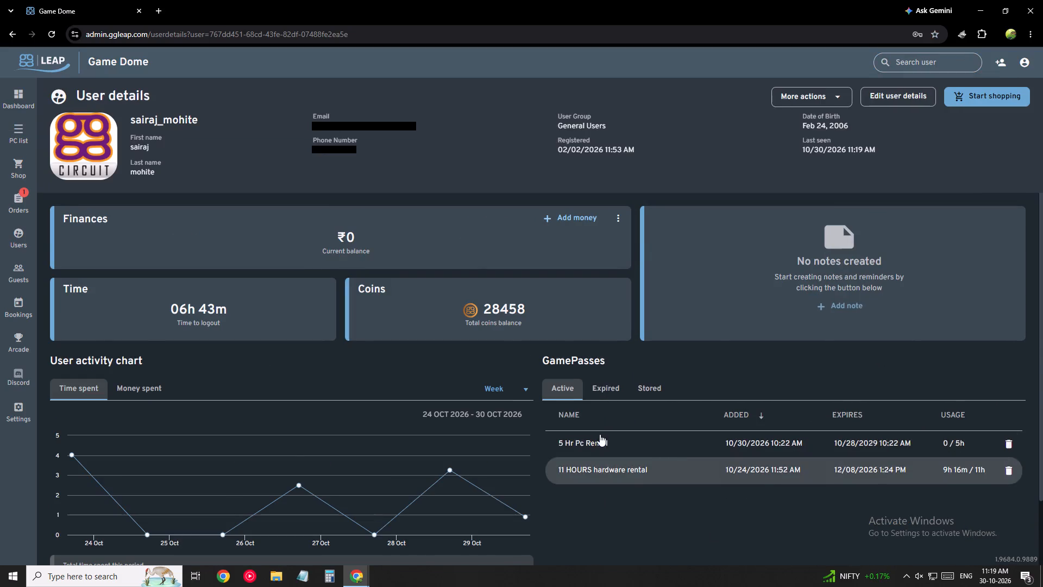
scroll(601, 452, "down", 2)
triple_click(950, 403)
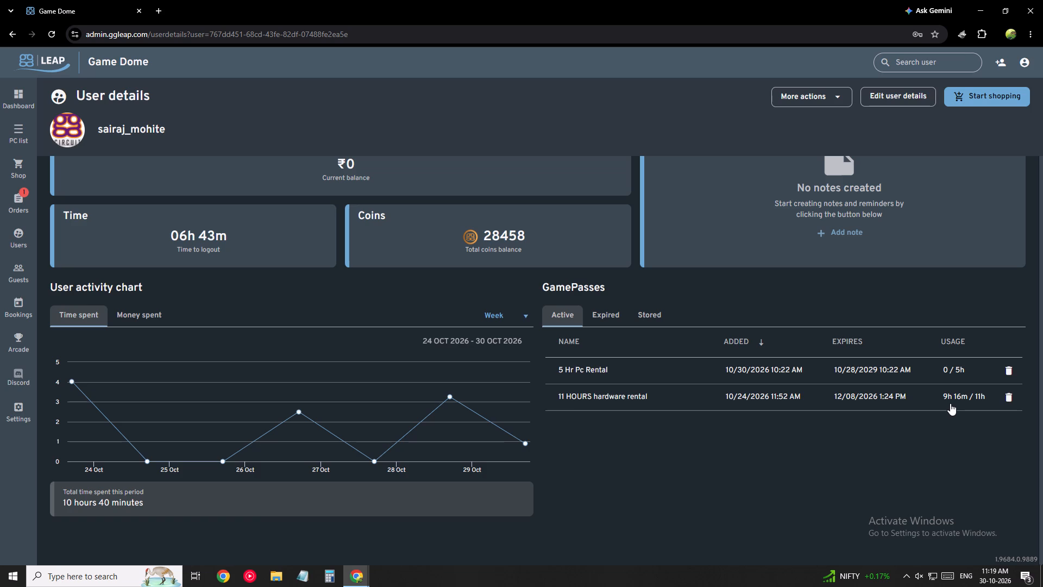
left_click(943, 410)
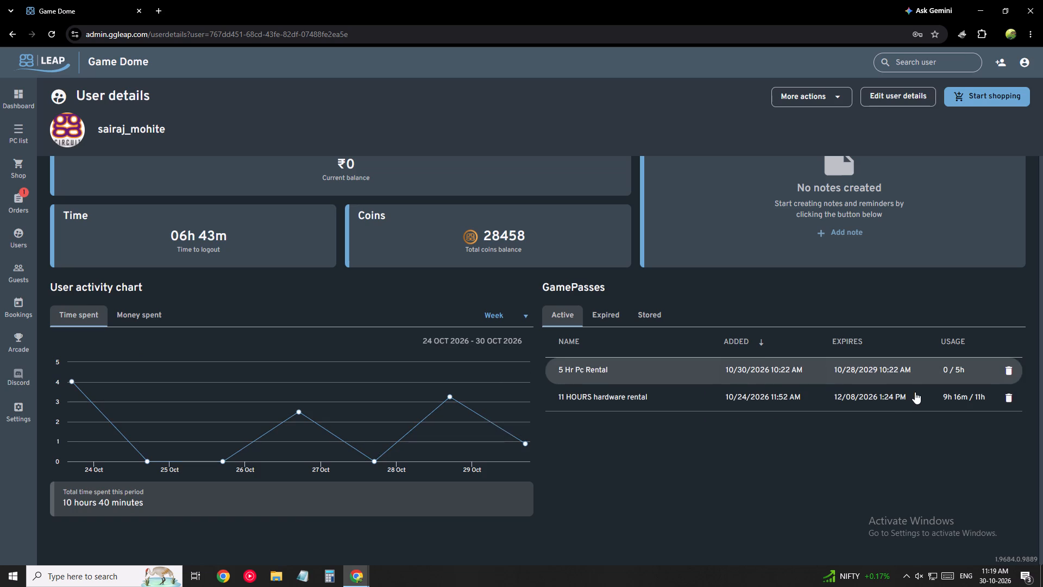
left_click(0, 144)
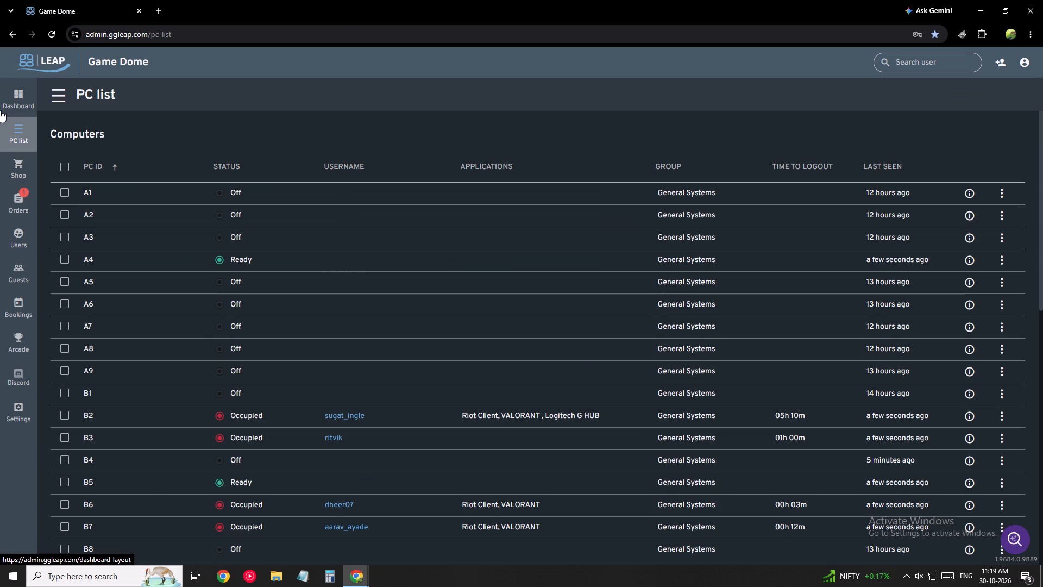
Search for the customer whose profile was just viewed and add one DIET COCA-COLA to a Quicksell order.
left_click(920, 58)
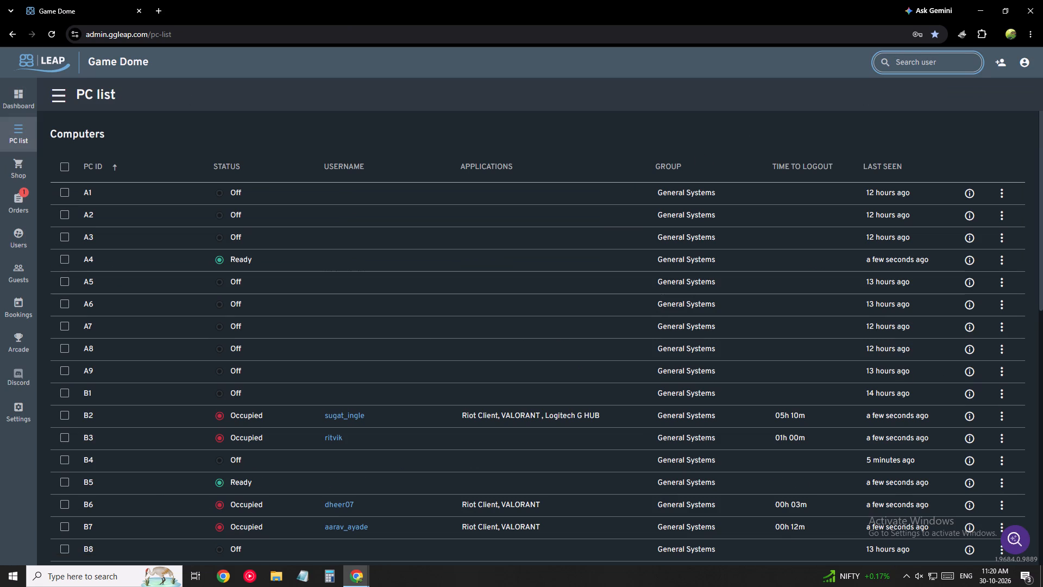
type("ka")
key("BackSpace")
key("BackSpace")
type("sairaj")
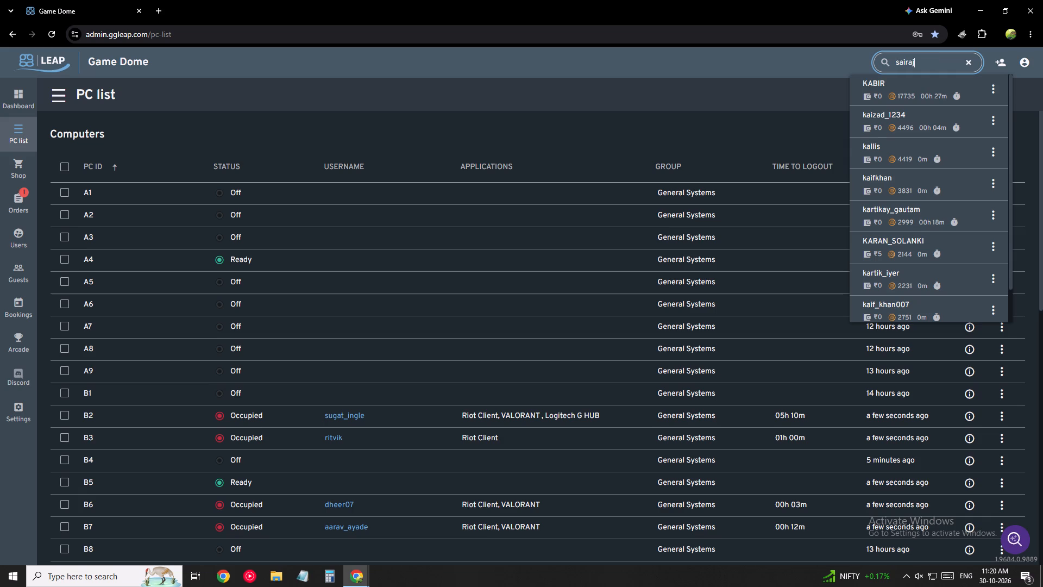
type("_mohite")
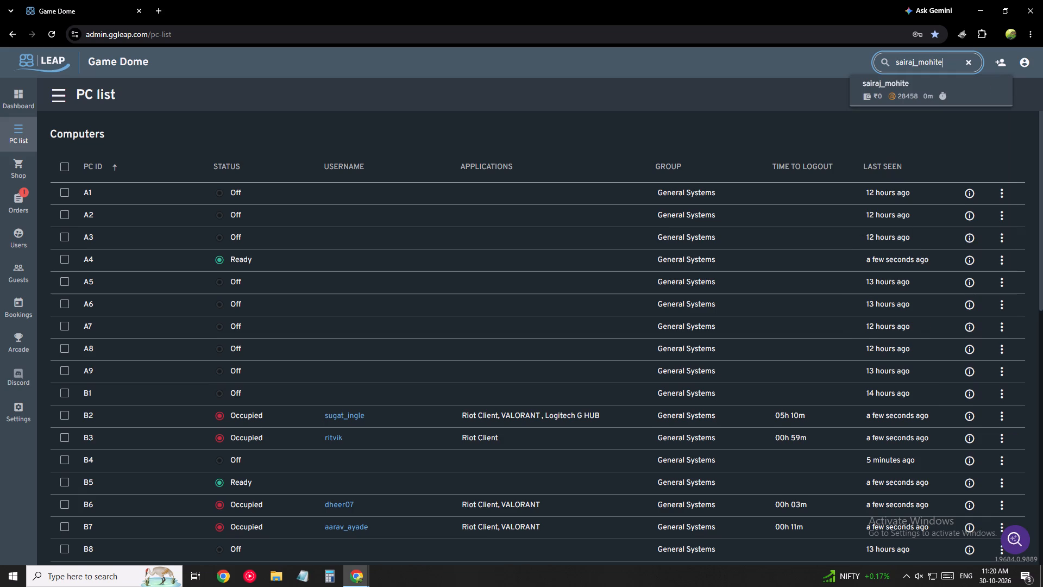
left_click(999, 89)
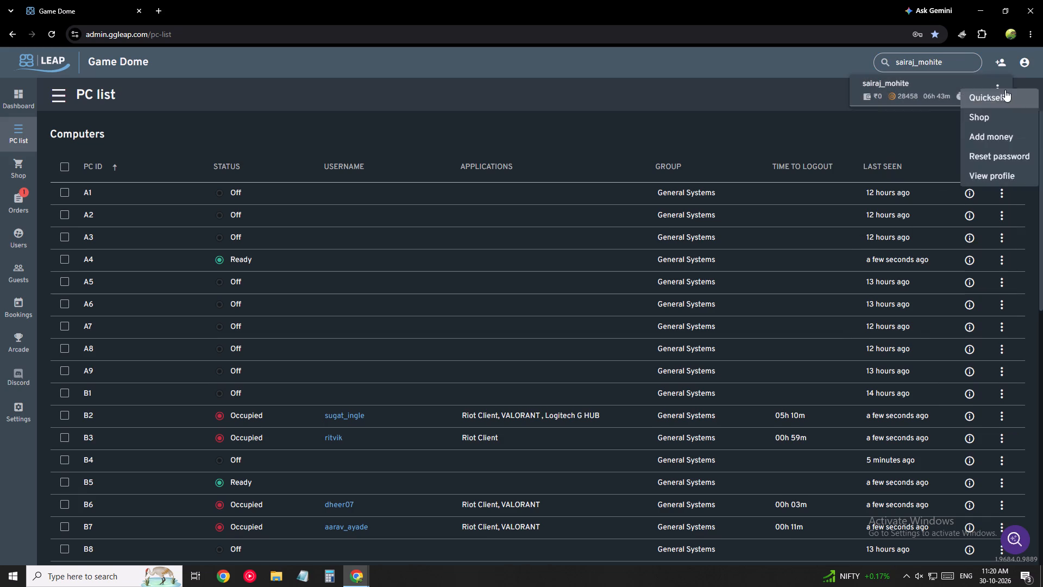
left_click(1005, 90)
left_click(693, 211)
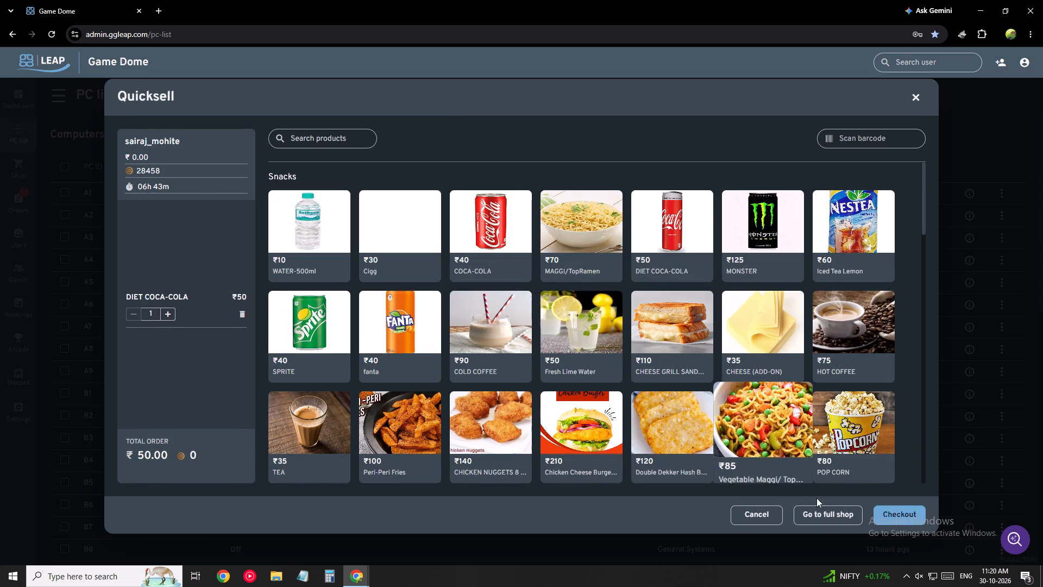
Continue the order in the full shop and add two 1 hr Ps5 Console rental passes to the cart.
left_click(840, 511)
left_click(359, 174)
left_click(296, 201)
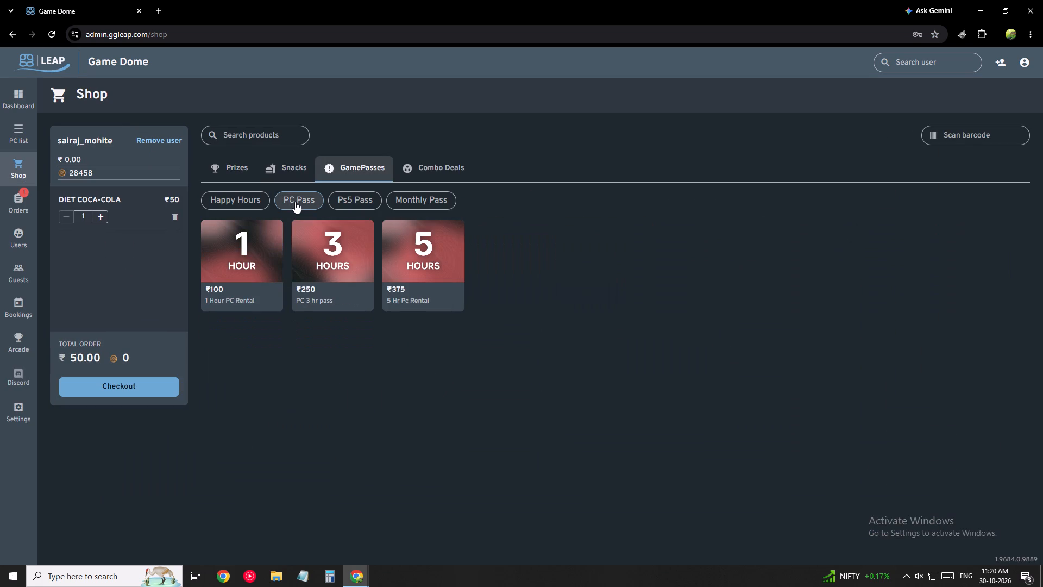
left_click(347, 193)
left_click(248, 267)
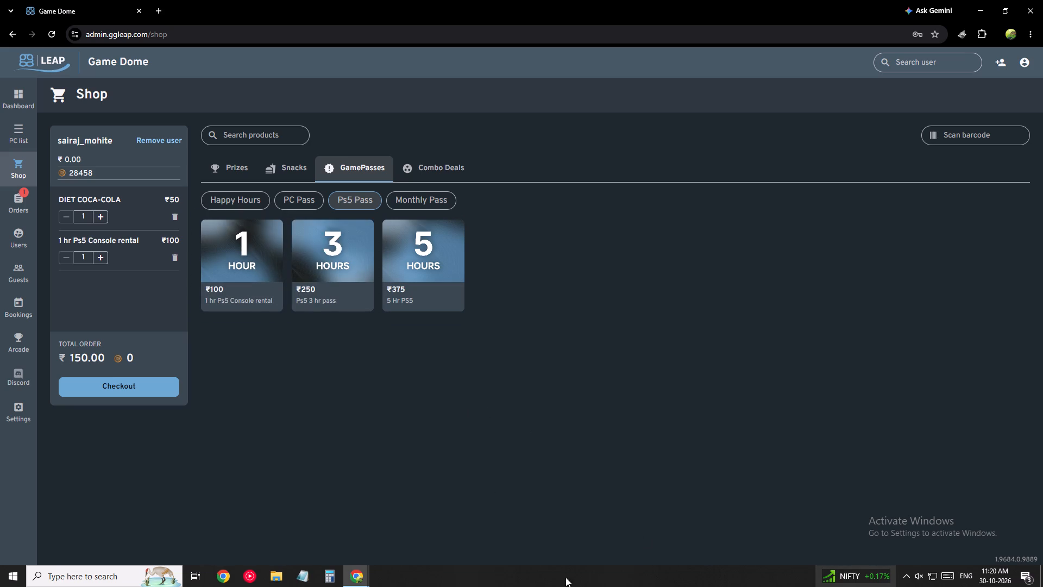
left_click(174, 260)
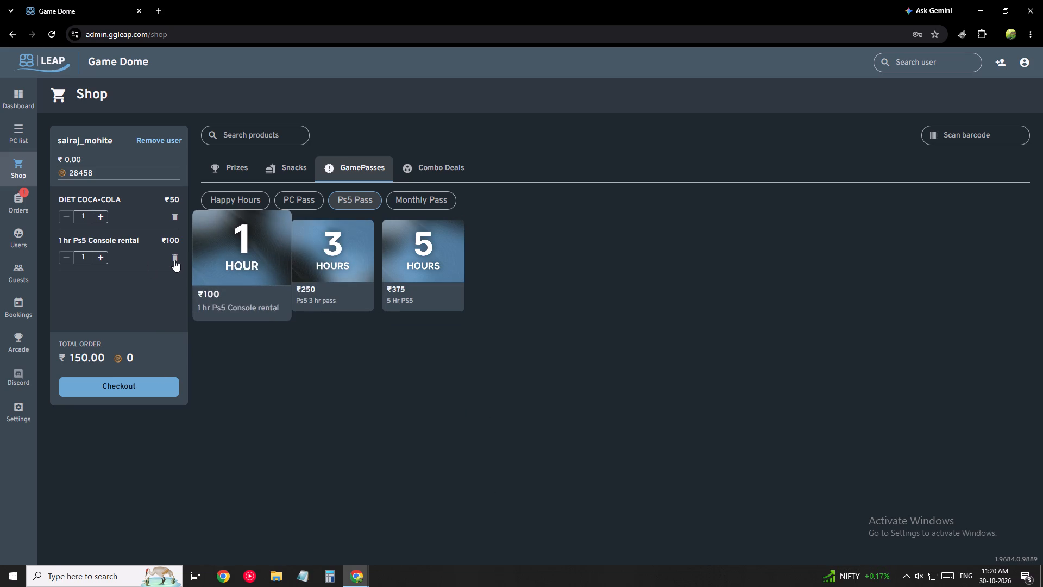
double_click(242, 252)
Check out the drink and PS5 rental order, charge it to credit card and return to the PC list.
left_click(139, 389)
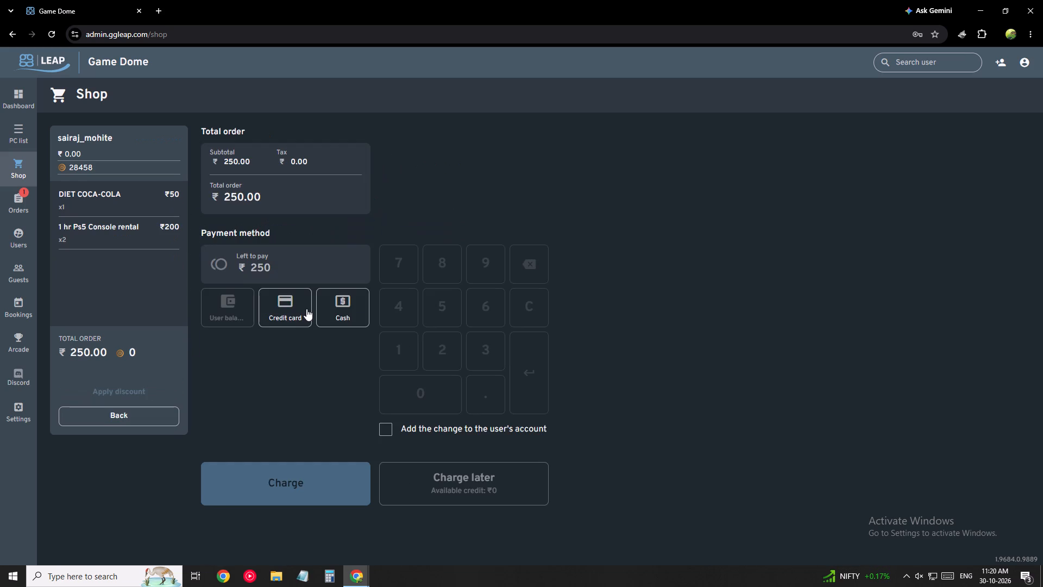
left_click(282, 308)
left_click(275, 472)
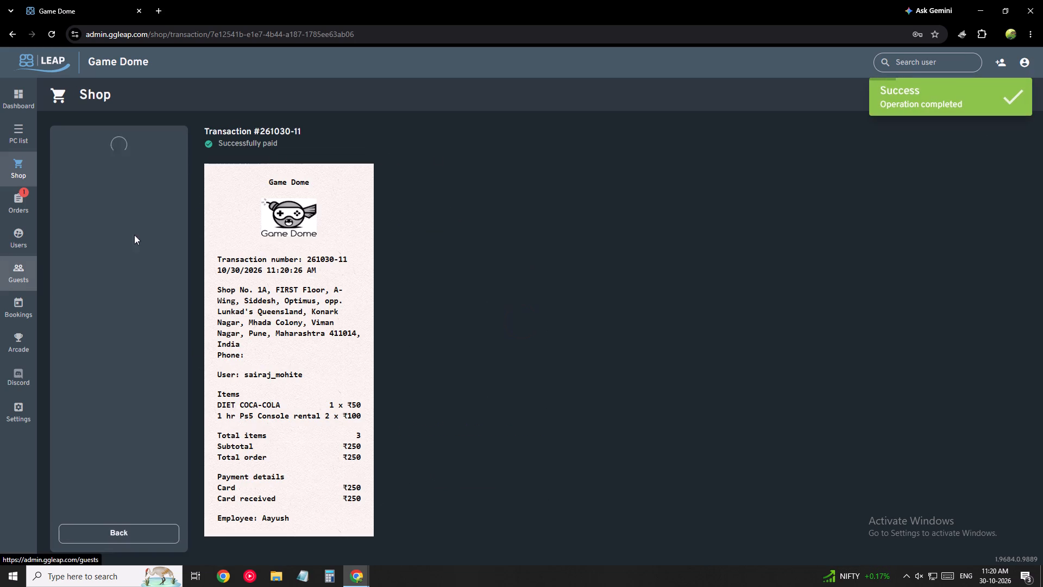
left_click(0, 122)
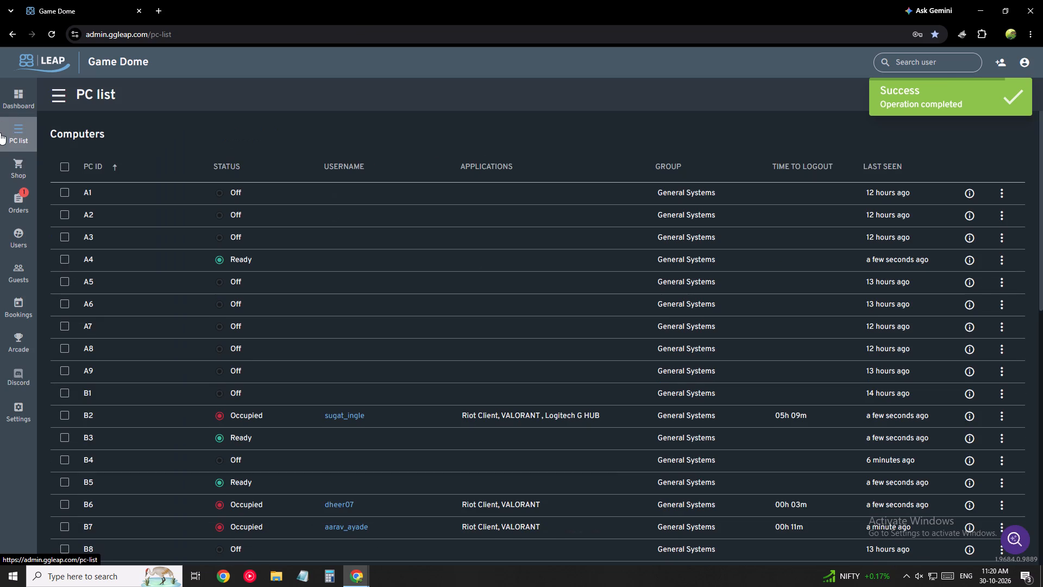
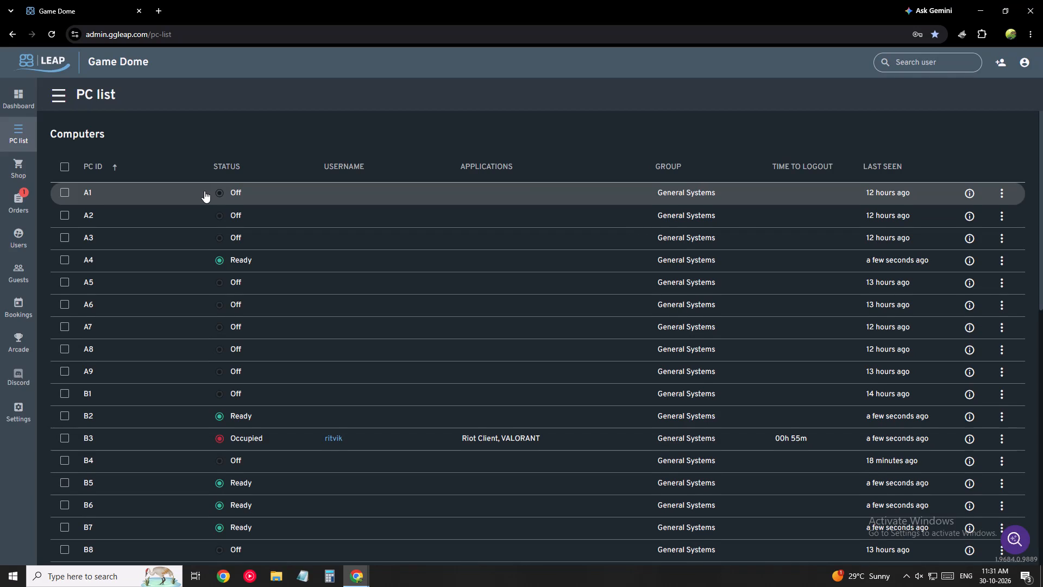
Log the customer who just bought the drink and PS5 rental passes in to the XBOX D console.
scroll(361, 322, "down", 2)
scroll(363, 335, "up", 1)
scroll(363, 335, "down", 10)
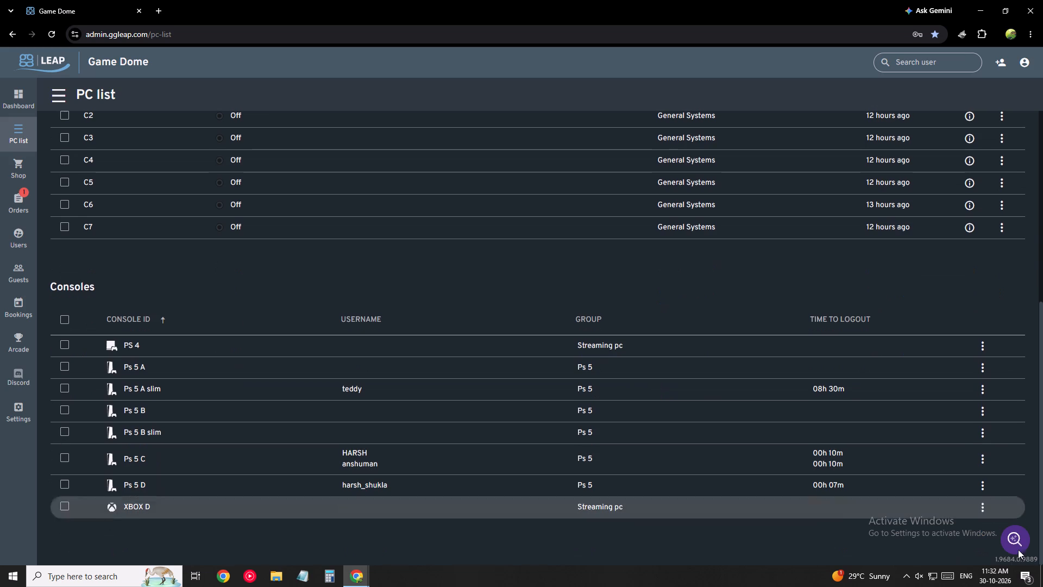
left_click(984, 500)
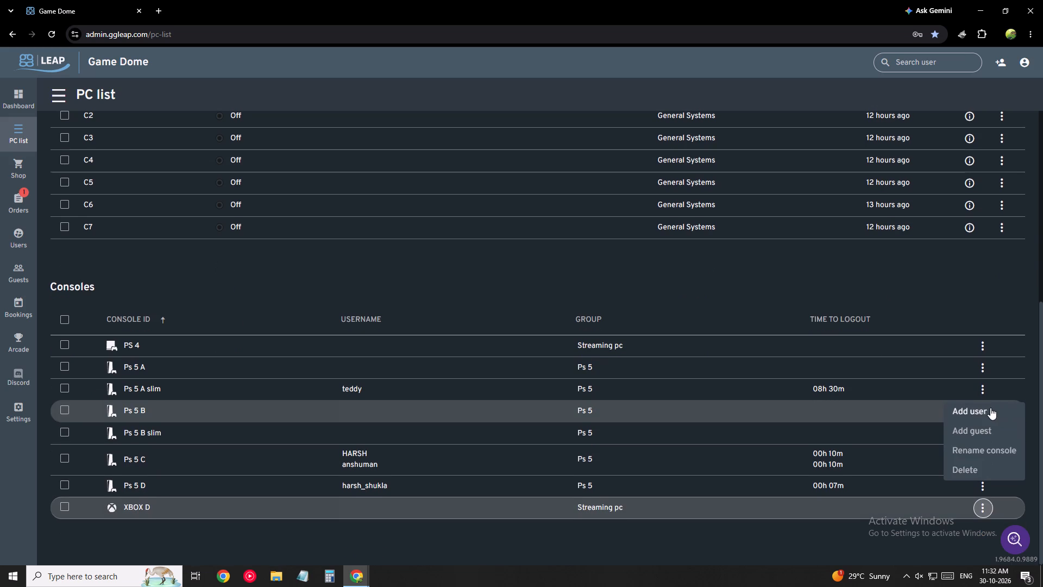
left_click(990, 408)
left_click(469, 304)
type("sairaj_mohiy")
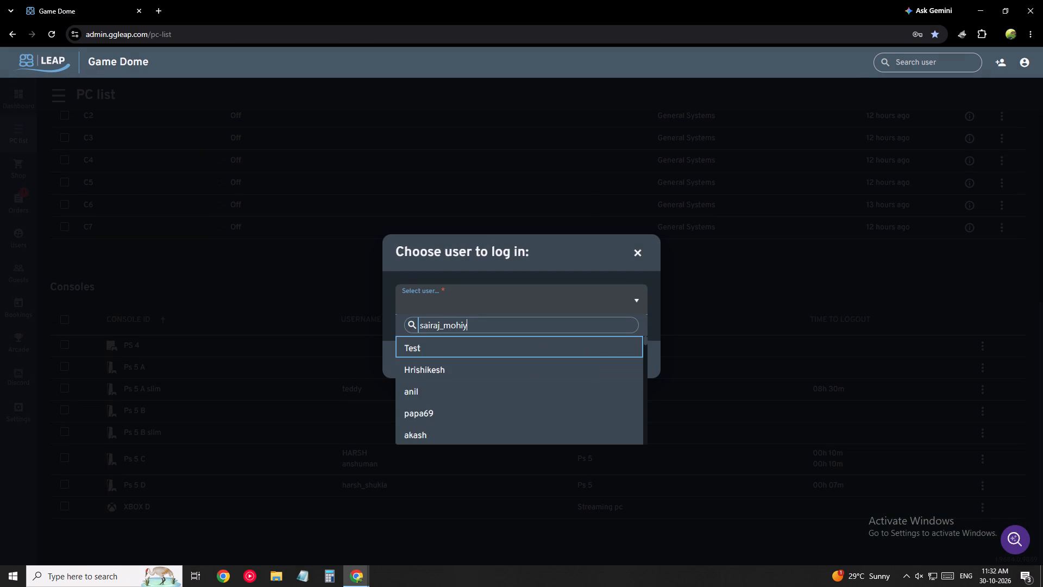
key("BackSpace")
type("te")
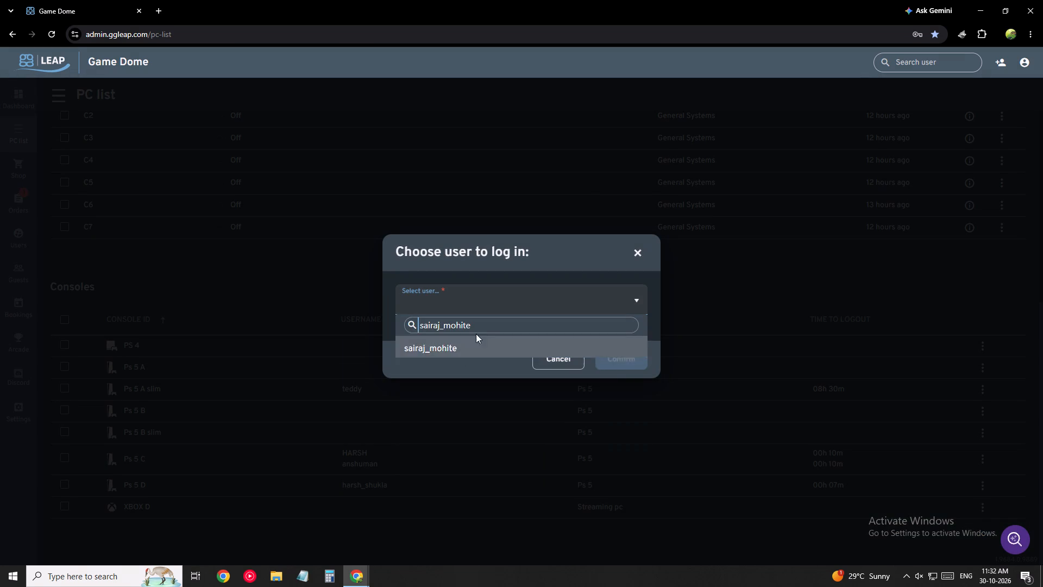
left_click(505, 349)
left_click(612, 363)
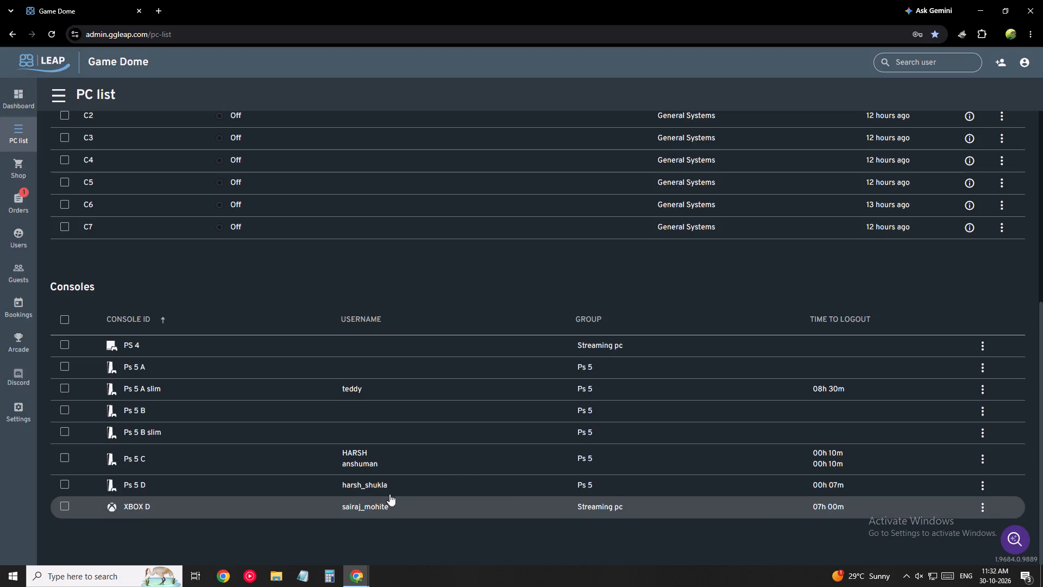
Open the XBOX D customer's profile, examine the active GamePasses and their usage, and return to the PC list.
left_click(361, 509)
left_click(388, 464)
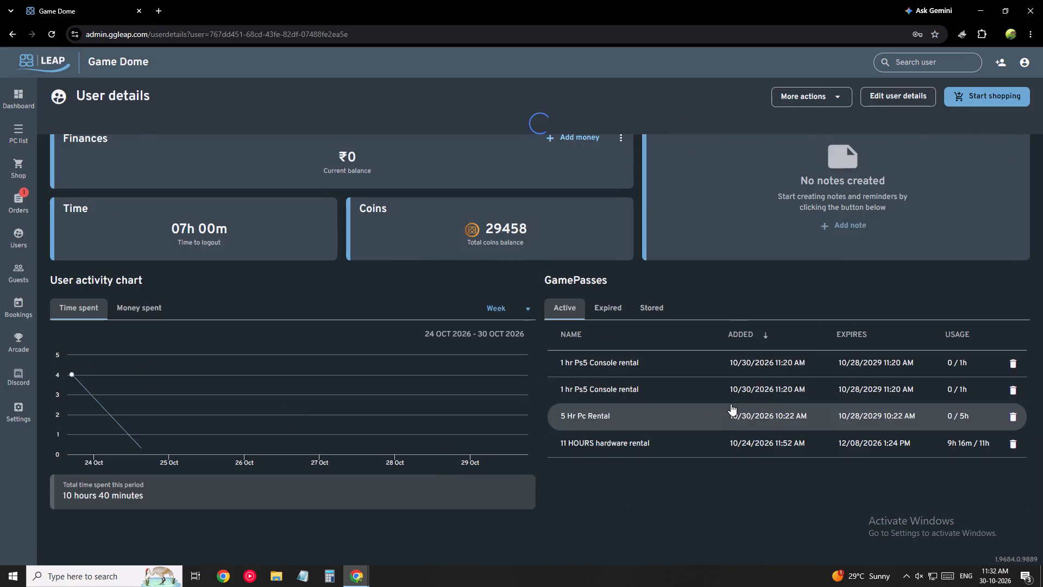
scroll(654, 493, "down", 2)
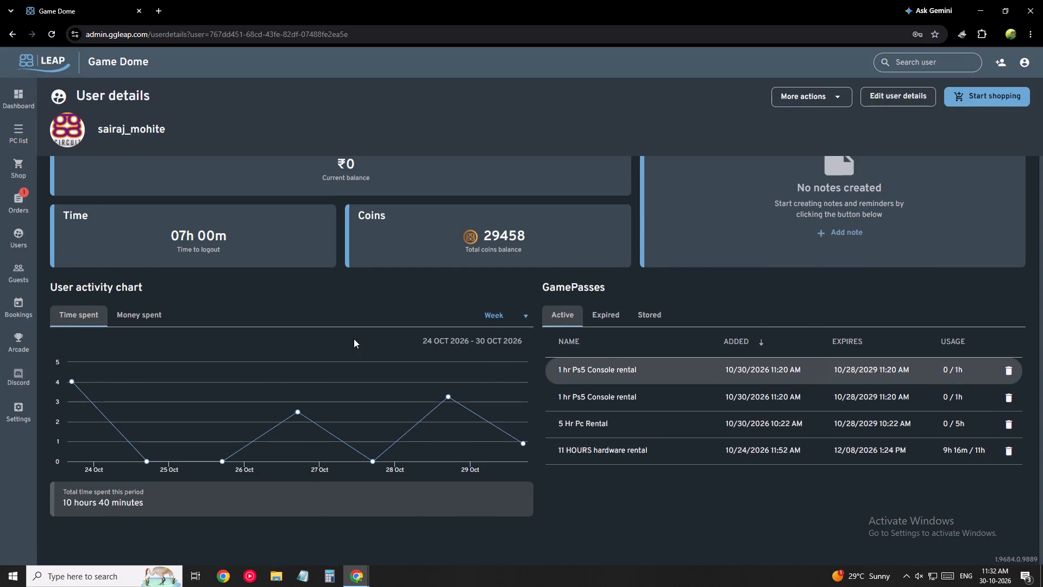
scroll(318, 353, "up", 3)
left_click(14, 120)
Examine the logged-in customers and time to logout in the Consoles list, reloading the page to refresh it.
scroll(252, 311, "down", 1)
scroll(256, 318, "up", 1)
scroll(259, 323, "down", 12)
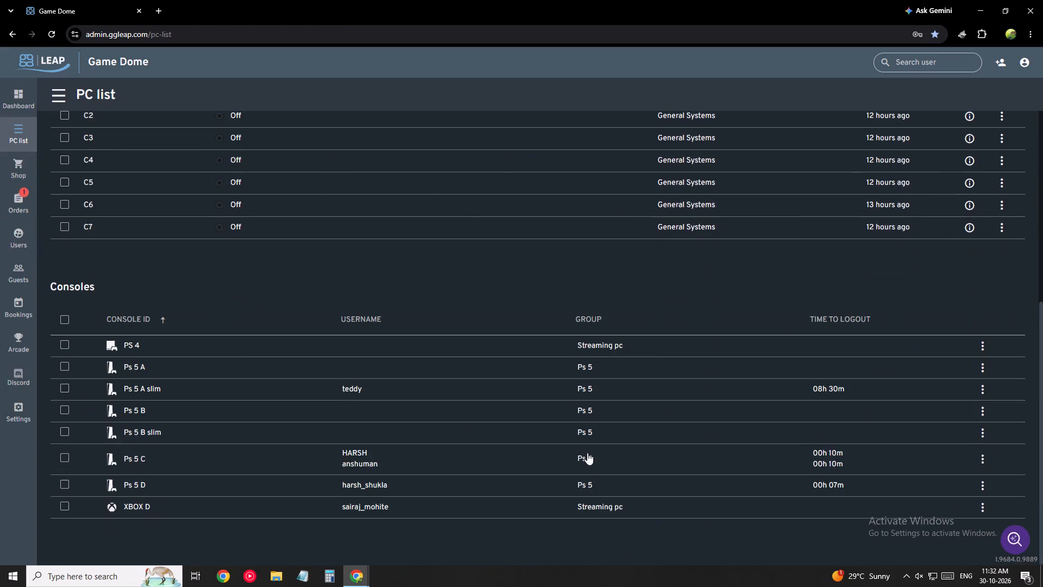
scroll(587, 453, "down", 3)
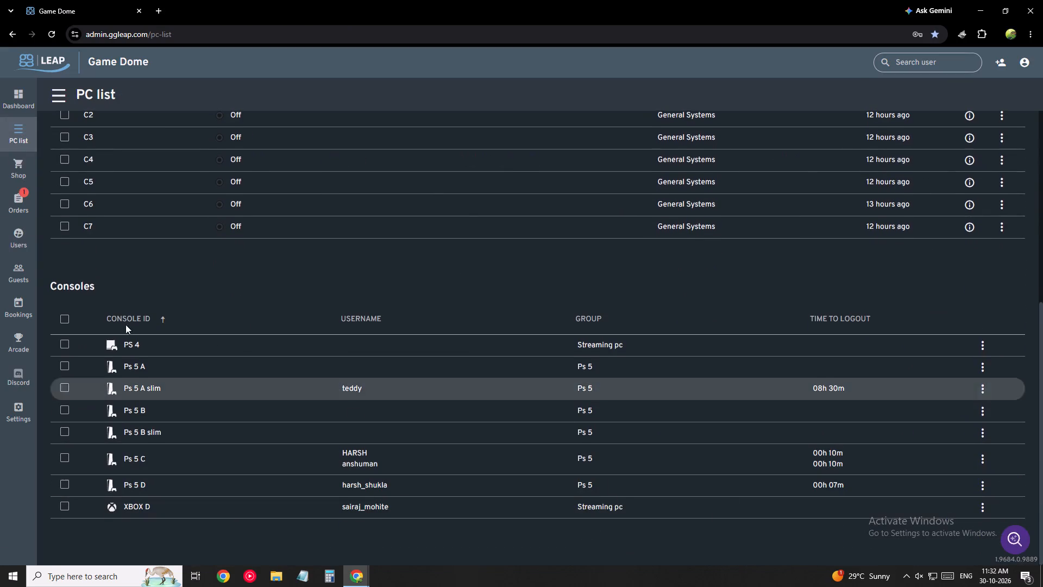
left_click(49, 32)
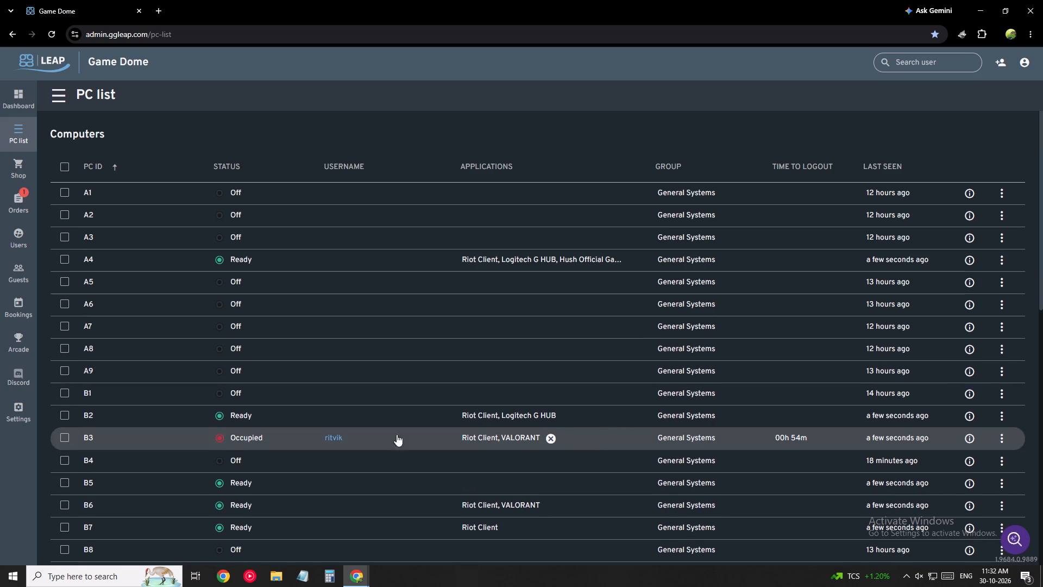
scroll(226, 480, "down", 5)
scroll(290, 470, "up", 1)
scroll(290, 470, "down", 3)
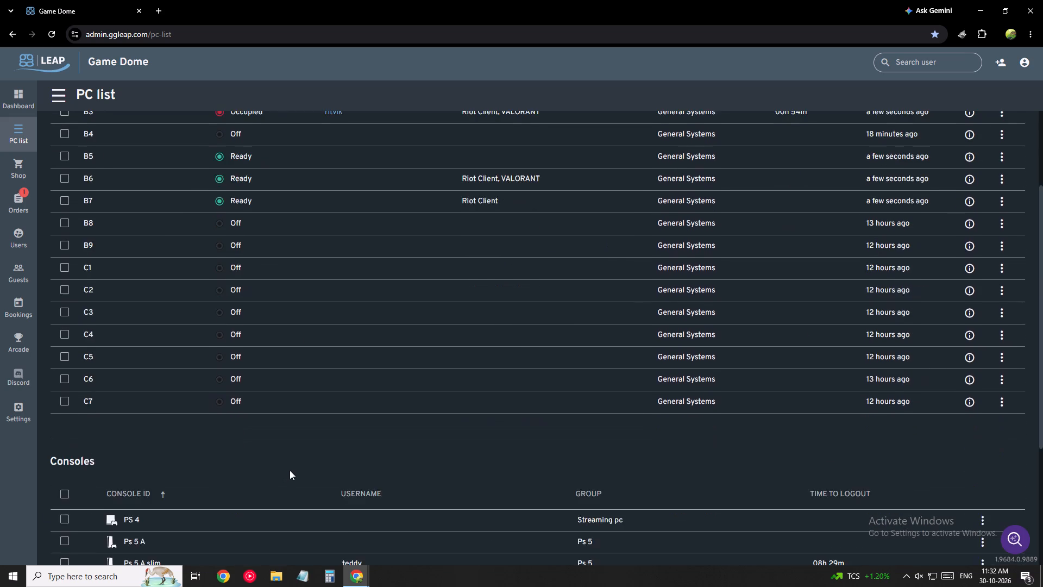
scroll(290, 470, "down", 2)
scroll(290, 470, "up", 1)
scroll(290, 470, "down", 2)
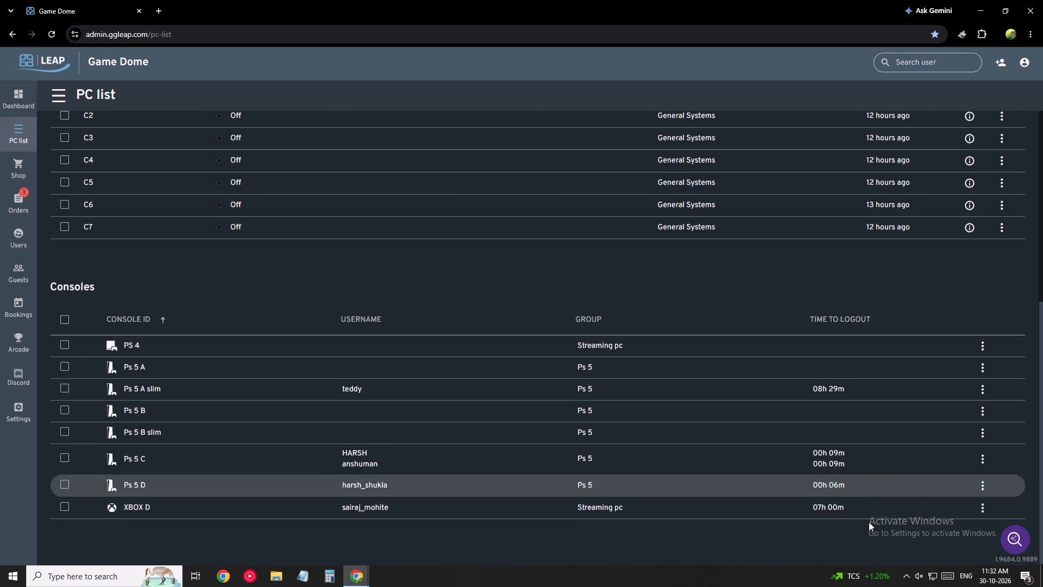
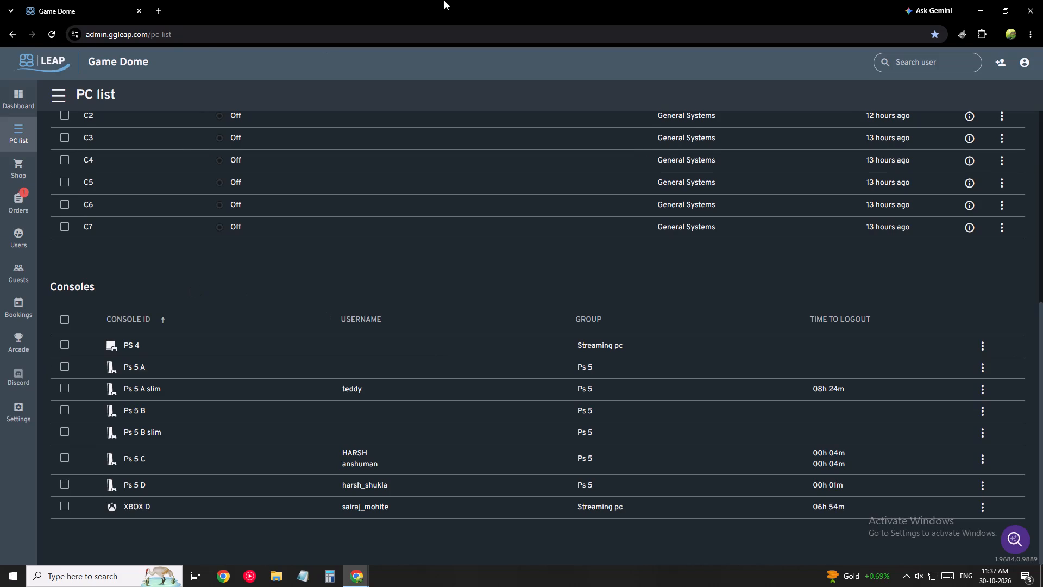
Examine the orders that require action, the Pay After Logout orders and the order history.
scroll(141, 358, "up", 1)
scroll(145, 358, "down", 1)
scroll(147, 358, "up", 1)
left_click(0, 197)
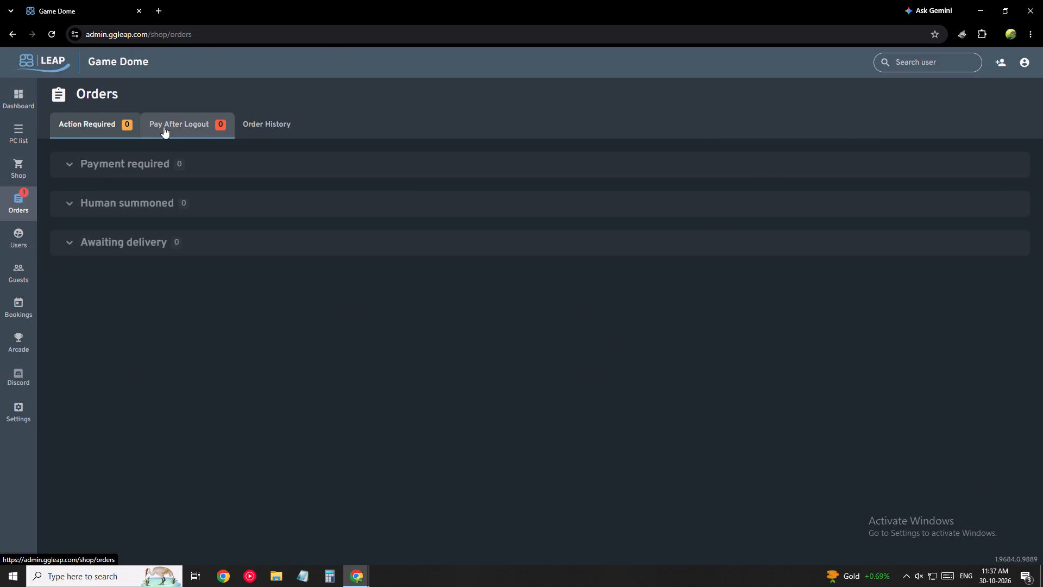
left_click(156, 126)
left_click(265, 127)
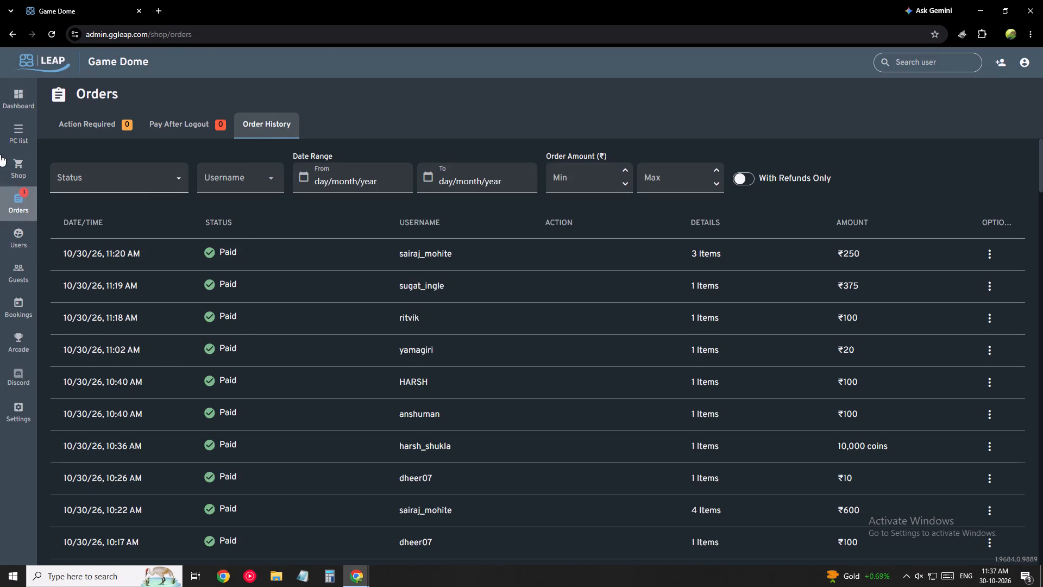
Return to the PC list and examine the status of the computers and consoles, reloading the page to refresh it.
left_click(0, 133)
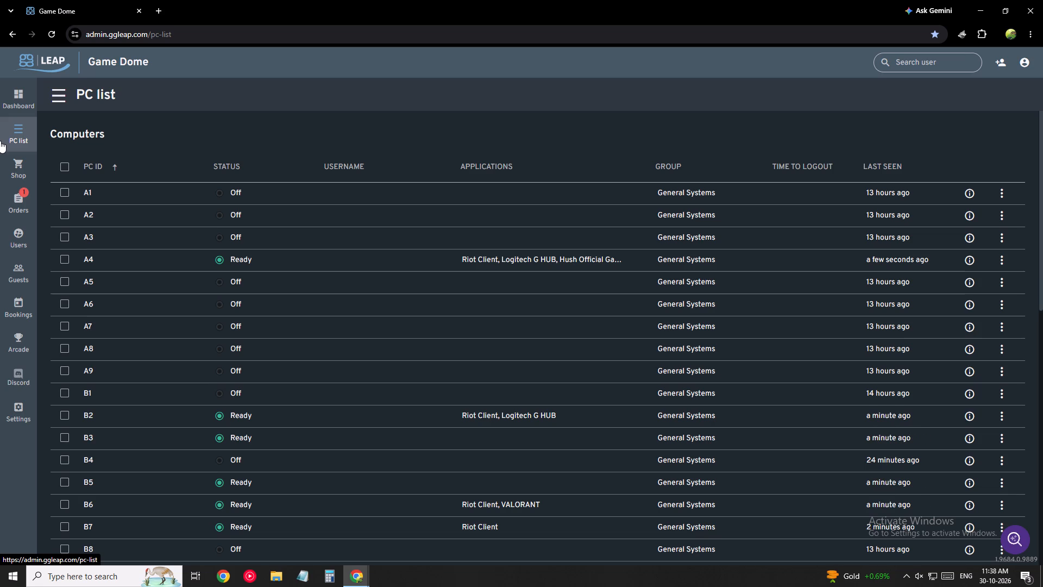
scroll(241, 330, "down", 4)
scroll(307, 497, "up", 1)
scroll(308, 497, "down", 6)
scroll(227, 440, "up", 2)
scroll(226, 440, "down", 1)
scroll(226, 440, "up", 5)
scroll(81, 262, "up", 3)
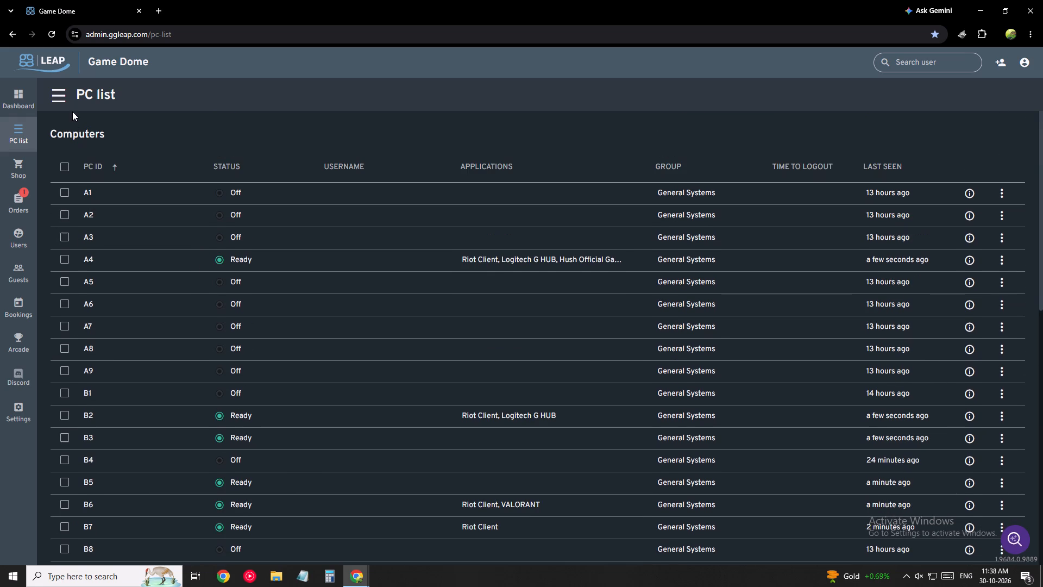
scroll(70, 134, "up", 3)
left_click(51, 30)
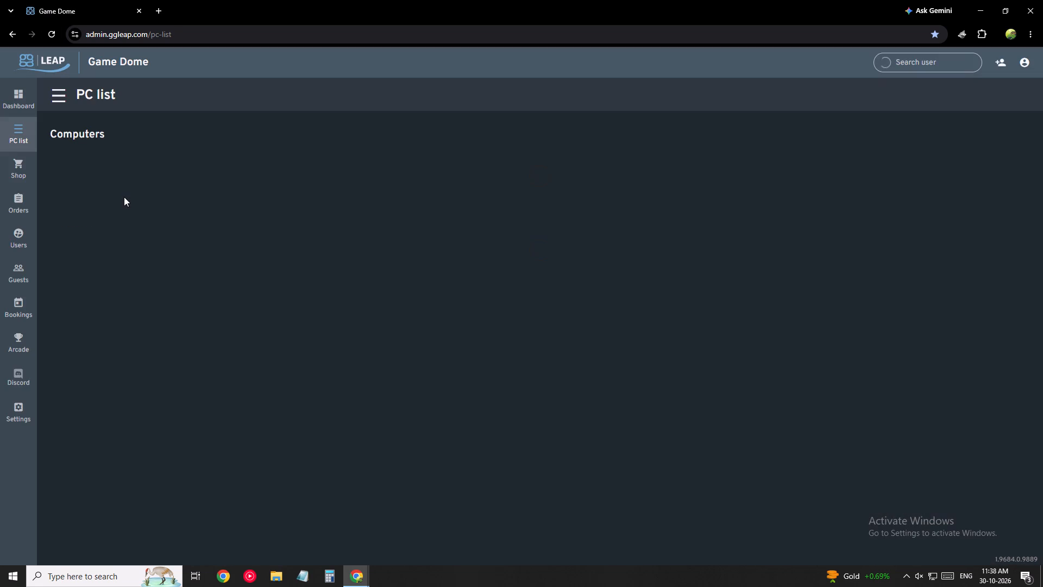
scroll(211, 341, "down", 7)
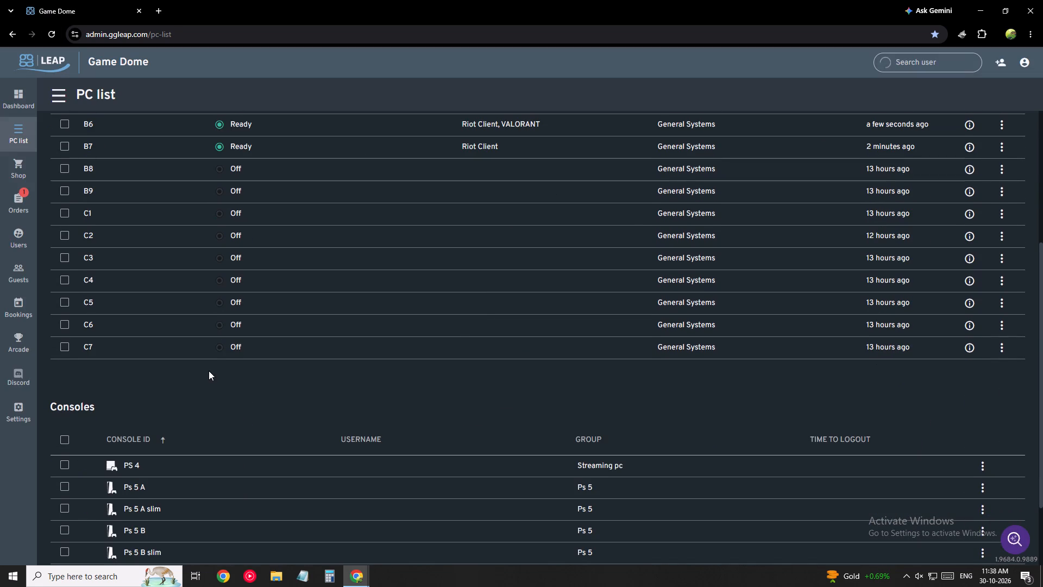
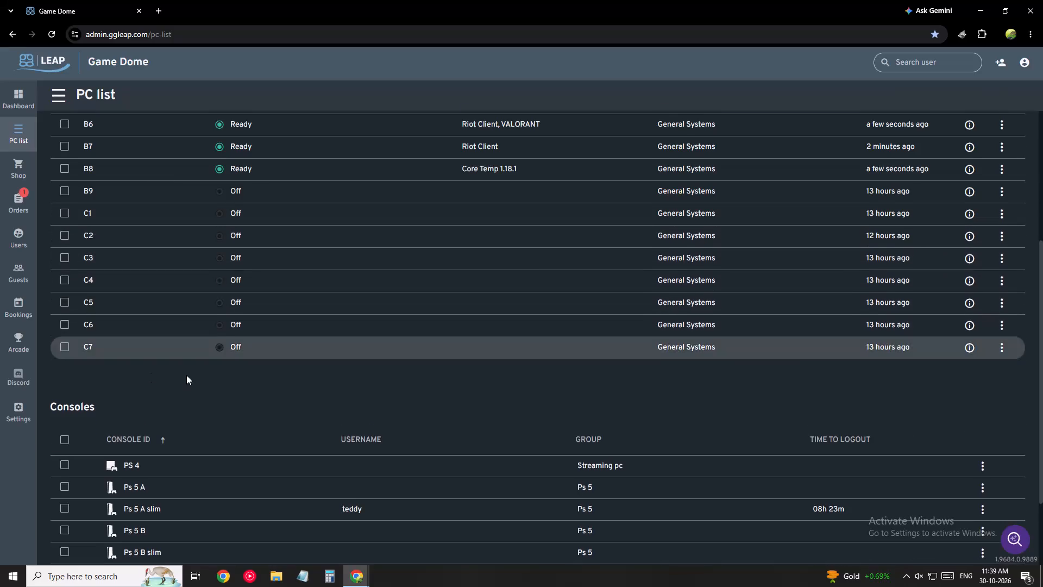
Select all computers in the PC list except B8, shut them down, and clear the selection.
scroll(186, 375, "up", 3)
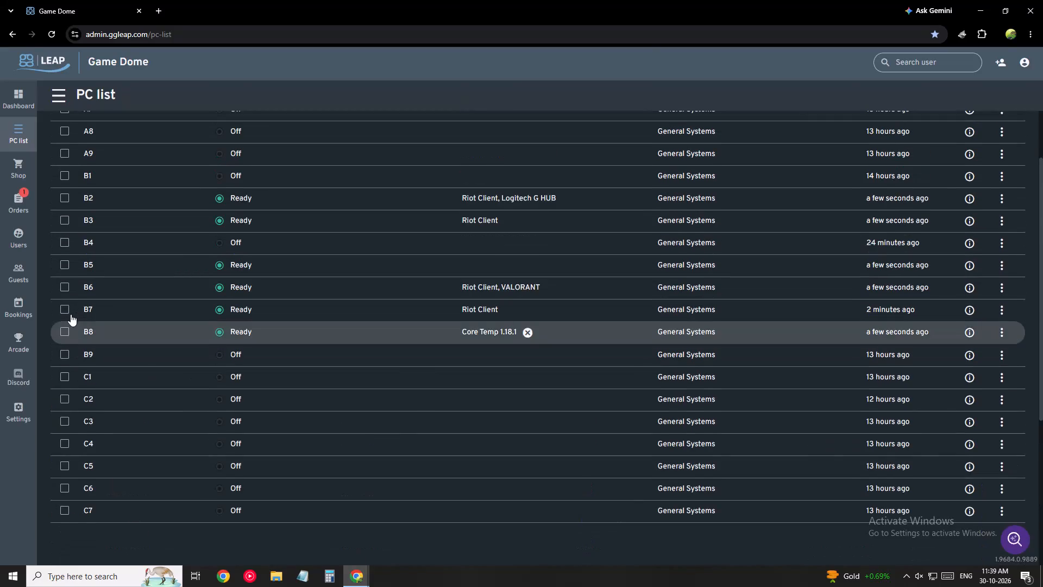
scroll(71, 314, "up", 6)
left_click(61, 166)
scroll(160, 394, "down", 2)
scroll(159, 403, "up", 1)
scroll(158, 405, "down", 1)
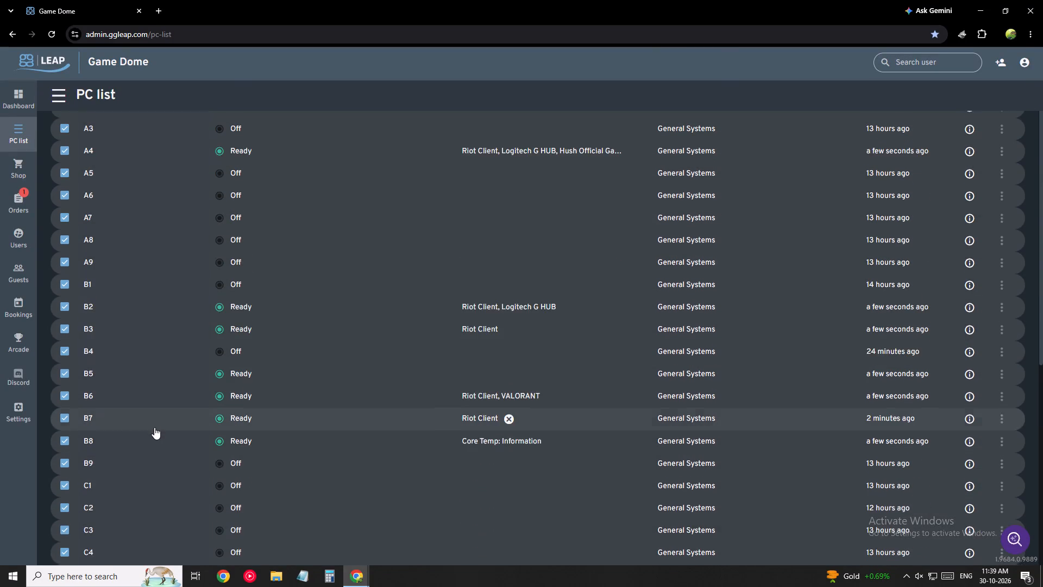
scroll(154, 428, "down", 2)
left_click(62, 332)
scroll(637, 383, "up", 3)
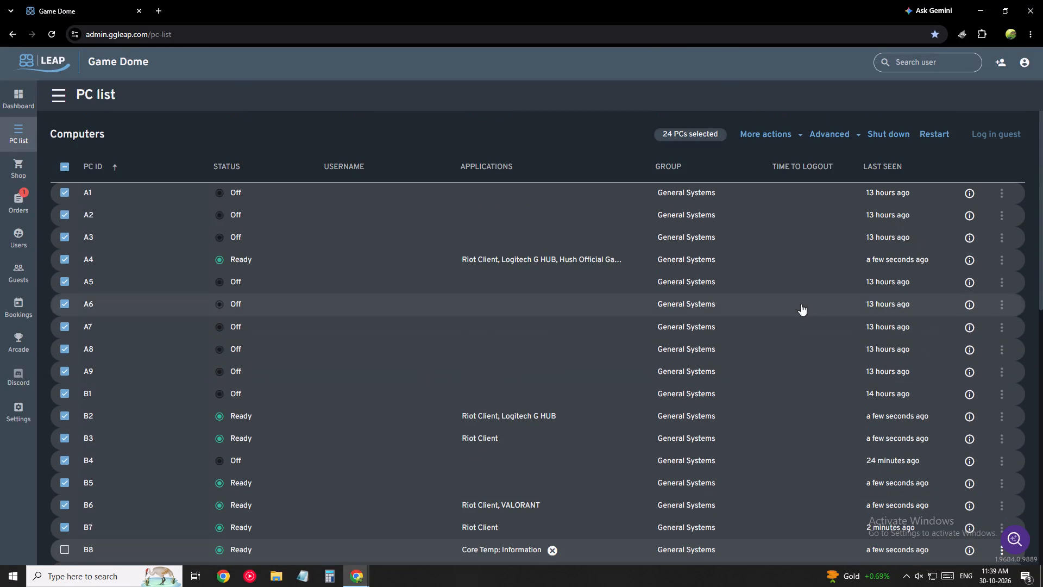
scroll(801, 304, "up", 3)
left_click(900, 128)
left_click(879, 132)
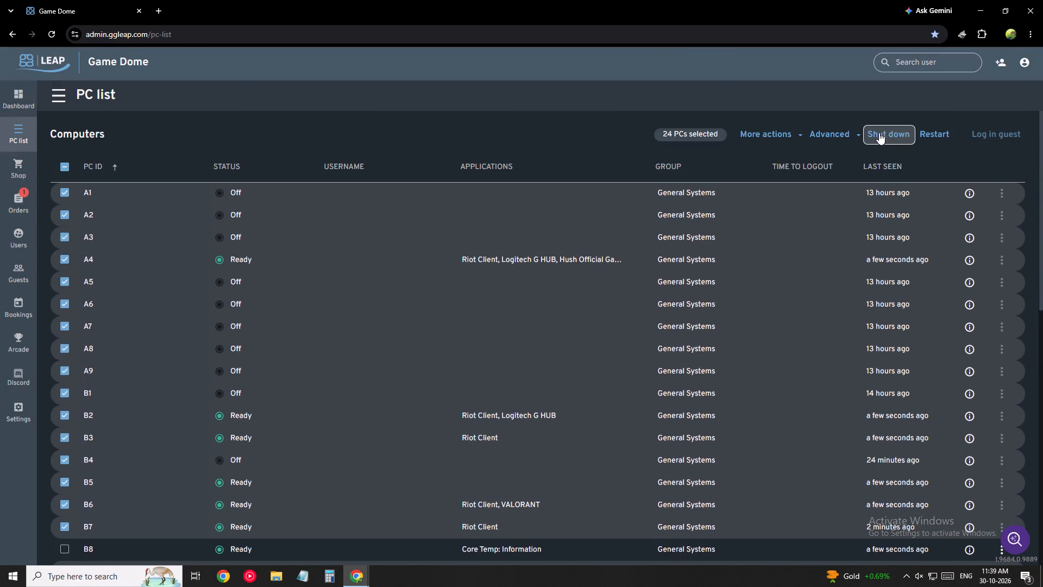
left_click(595, 324)
double_click(63, 167)
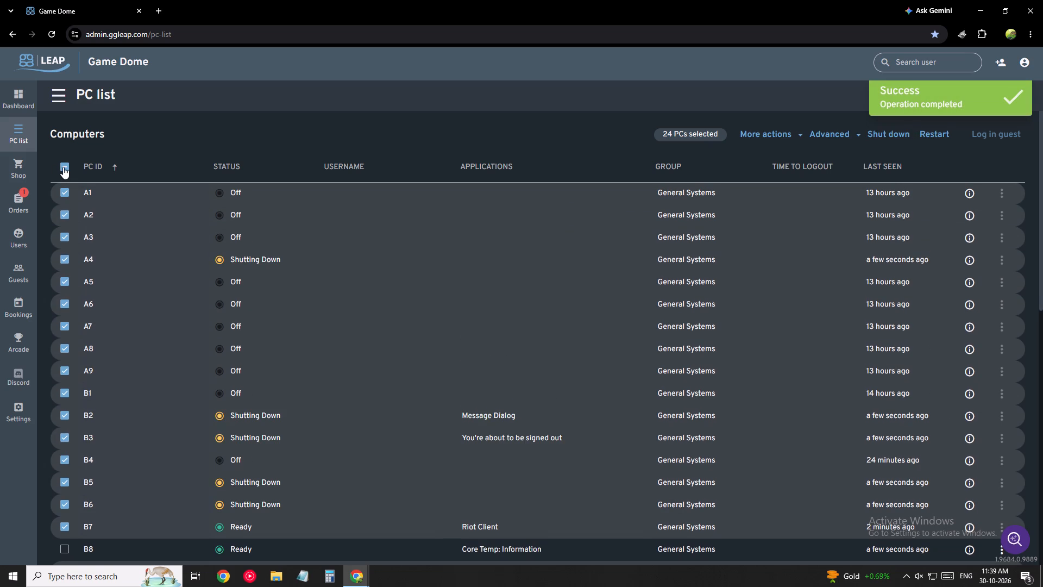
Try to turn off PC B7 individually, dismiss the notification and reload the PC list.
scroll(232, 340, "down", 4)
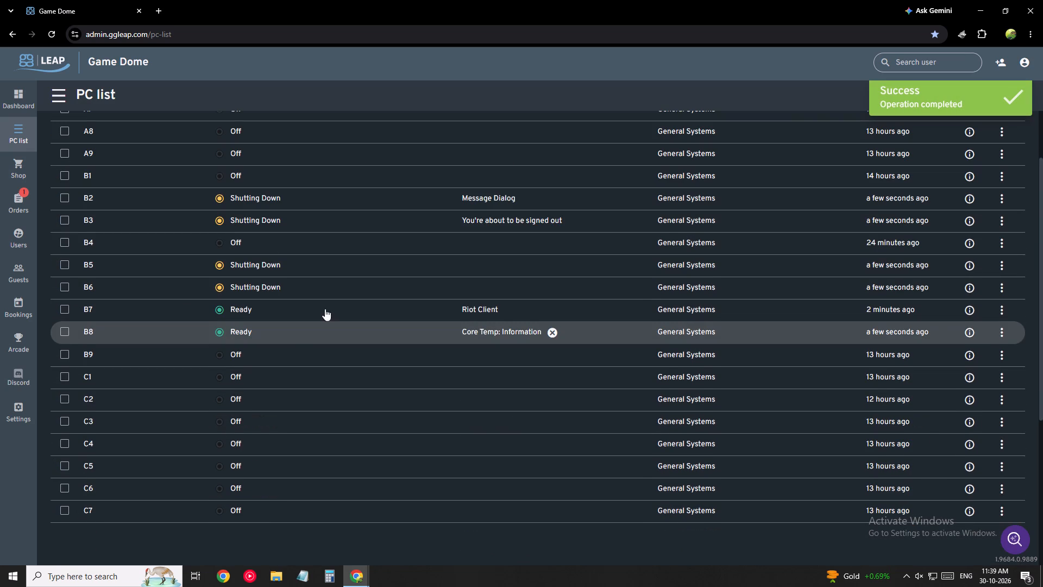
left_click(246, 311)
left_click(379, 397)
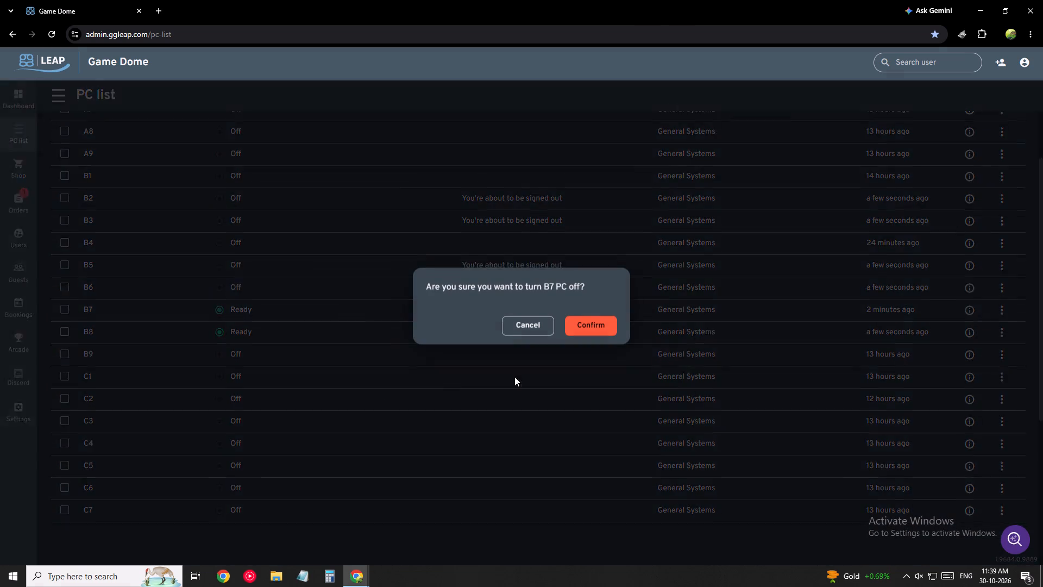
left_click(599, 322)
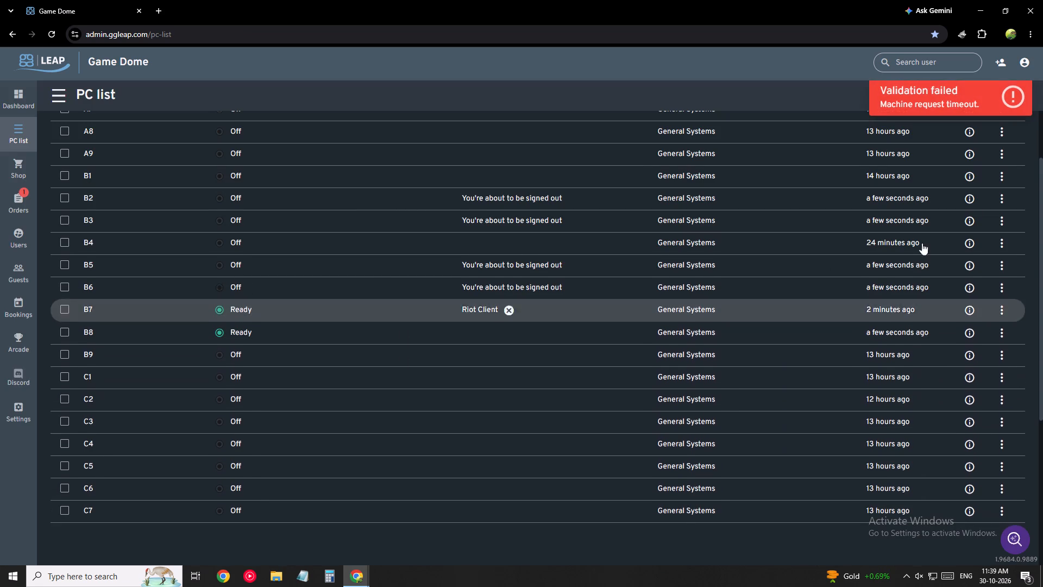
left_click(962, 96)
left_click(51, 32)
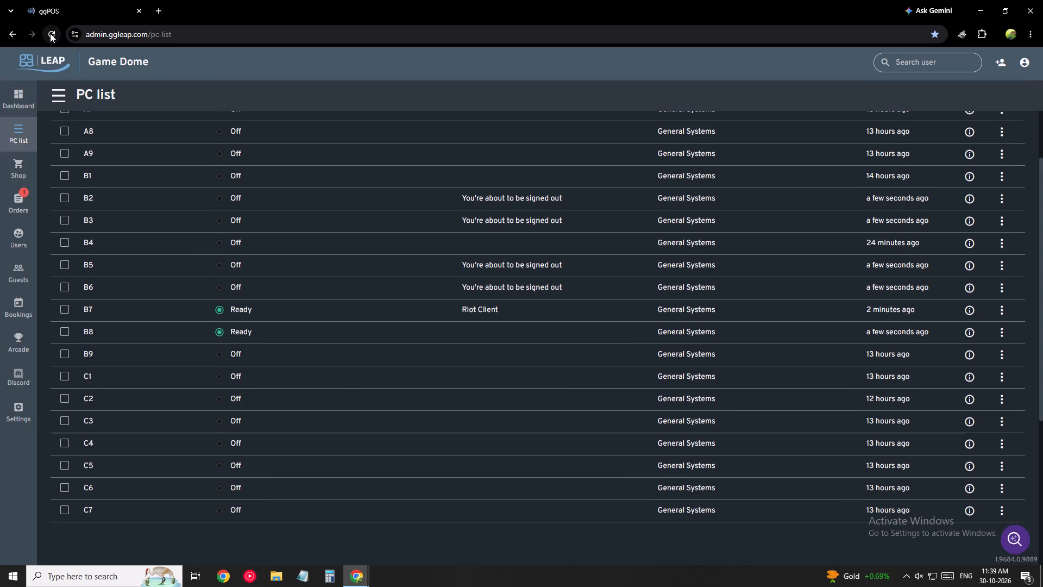
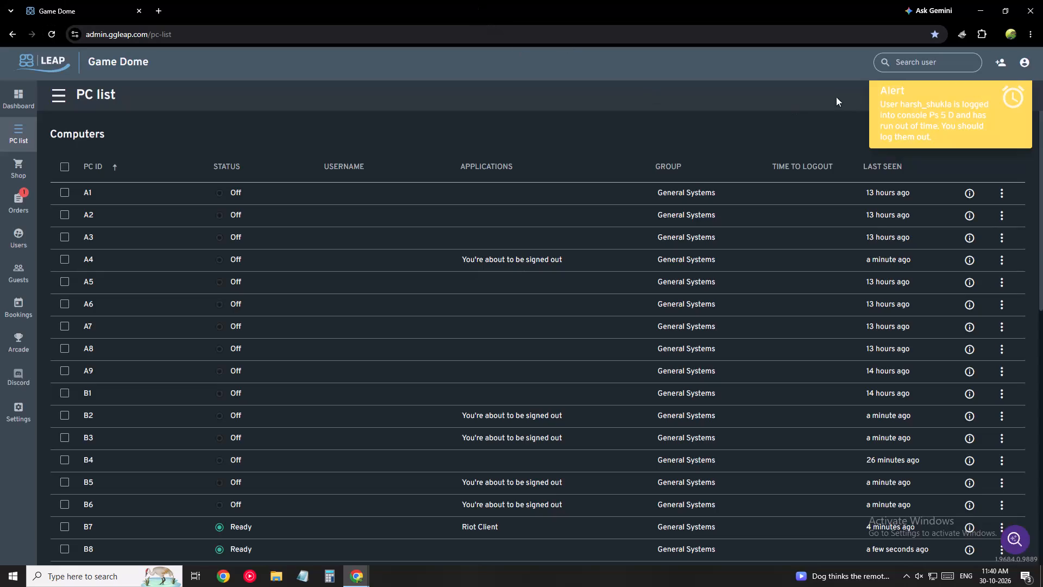
Dismiss the out-of-time alert and log the user out of console Ps 5 D.
left_click(912, 127)
scroll(815, 178, "down", 13)
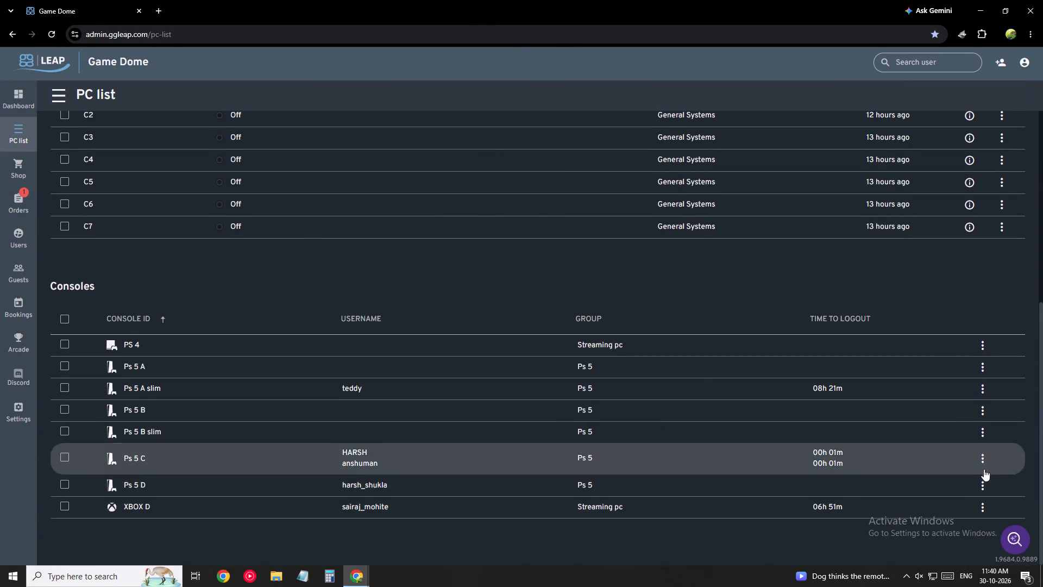
left_click(977, 487)
left_click(979, 422)
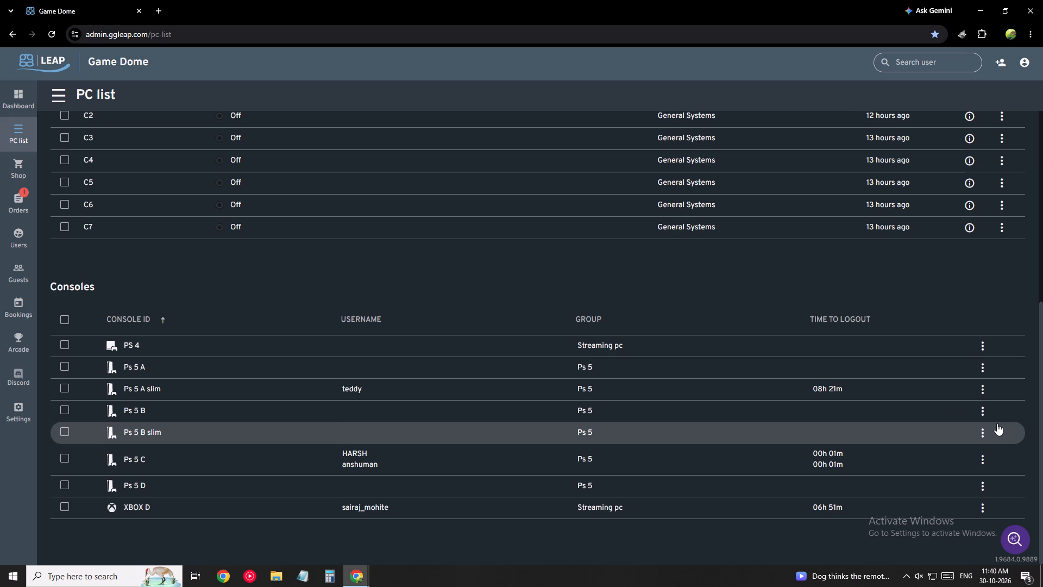
Log out all users from console Ps 5 C in the consoles list.
left_click(982, 456)
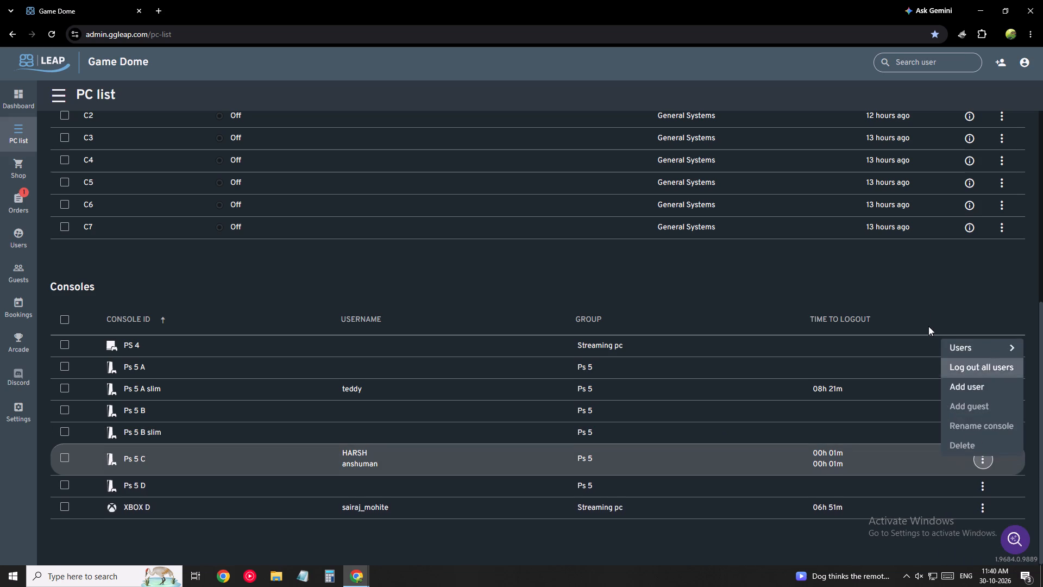
left_click(918, 281)
left_click(977, 460)
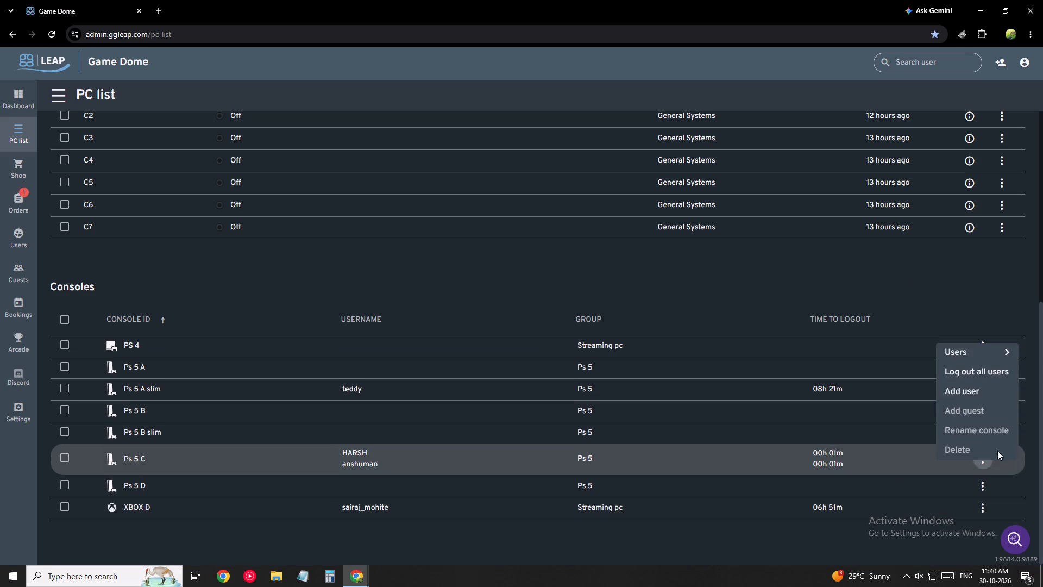
left_click(978, 377)
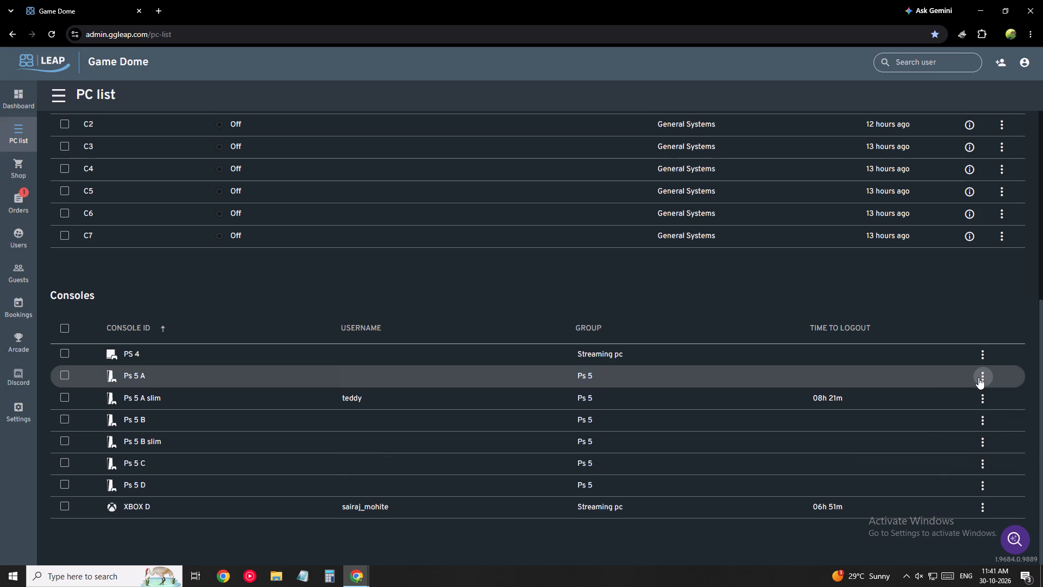
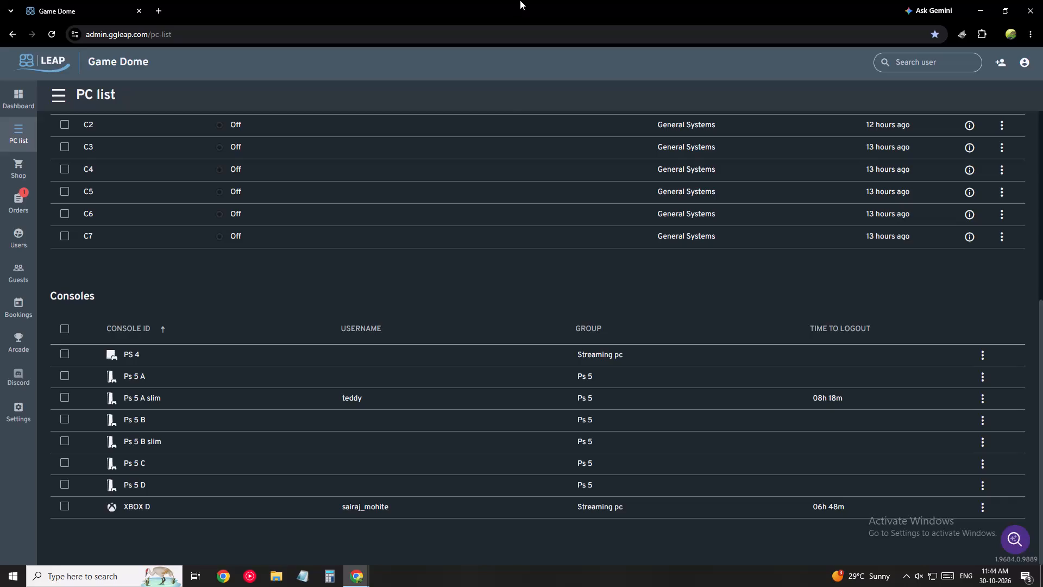
Search the web for "time visualizer" in a new tab and open the Visualize Time Intervals result from Online Tools.
left_click(172, 11)
left_click(156, 10)
type("time visual")
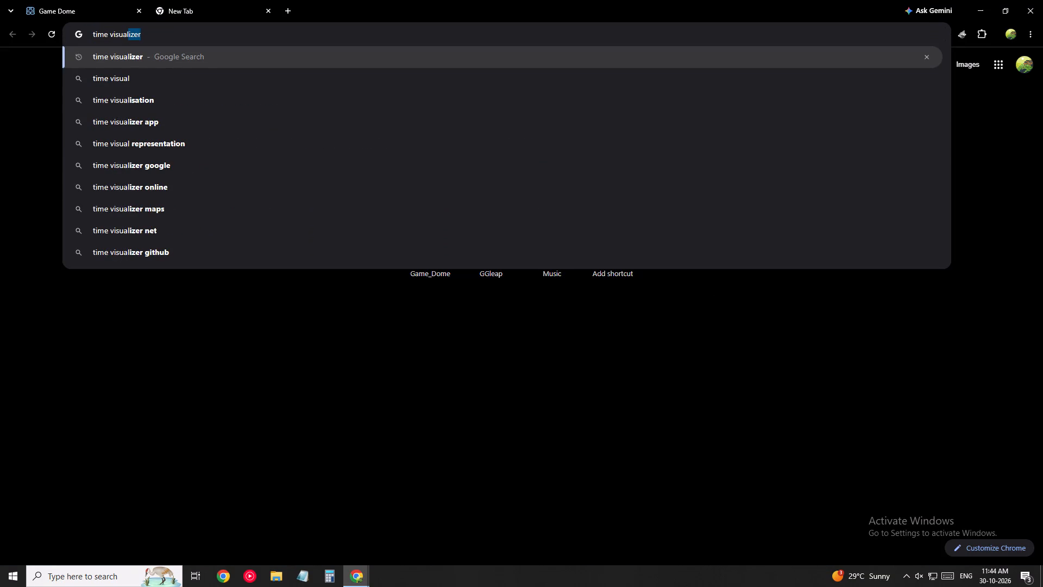
key("Return")
scroll(239, 315, "down", 4)
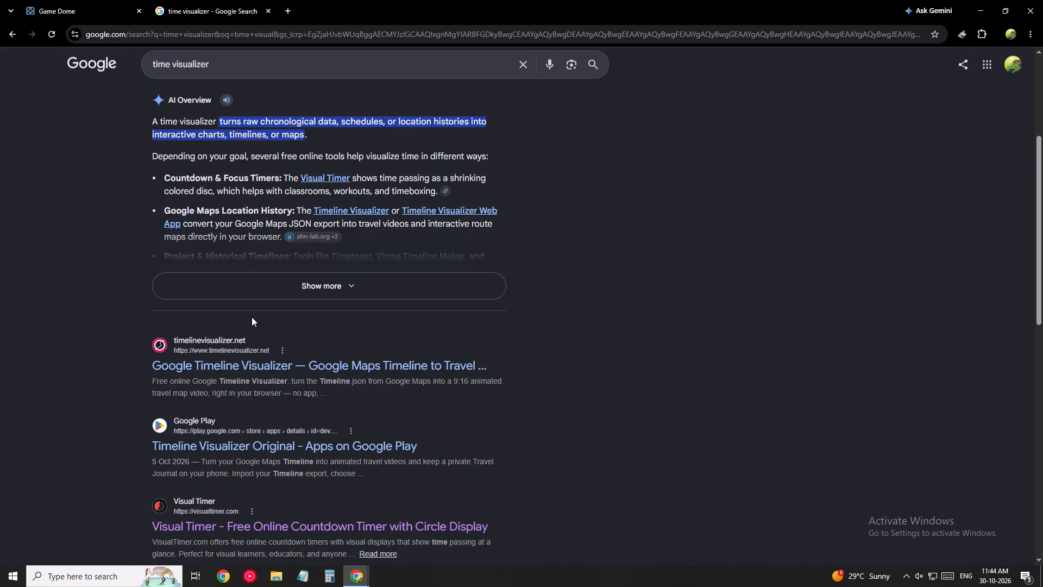
scroll(266, 312, "up", 1)
scroll(267, 309, "down", 1)
scroll(268, 307, "up", 1)
scroll(268, 305, "down", 1)
scroll(202, 196, "up", 4)
left_click(217, 177)
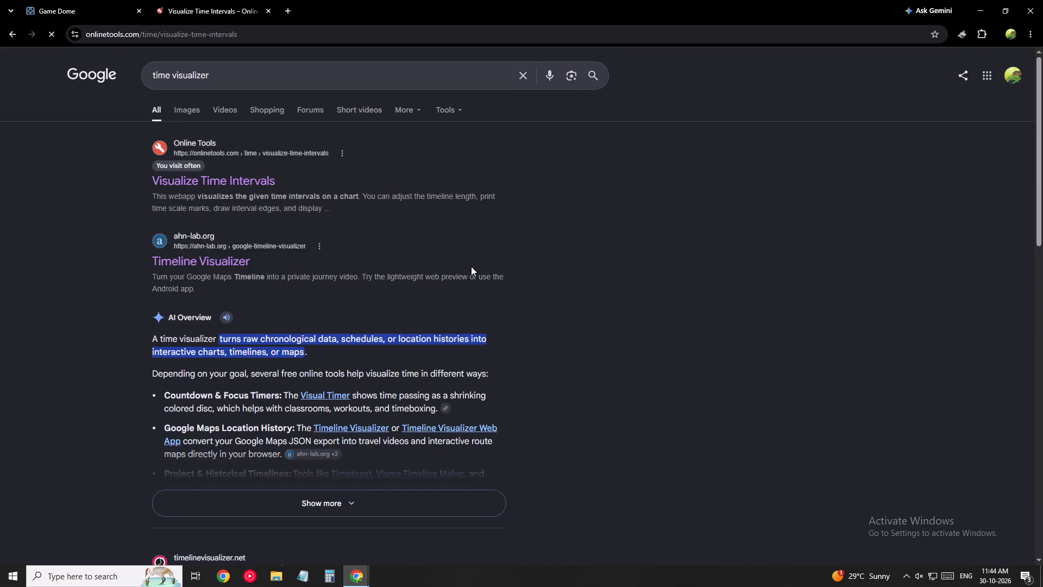
Dismiss the New Pricing pop-up and the Google sign-in prompt on the Time Interval Visualizer page.
left_click(589, 235)
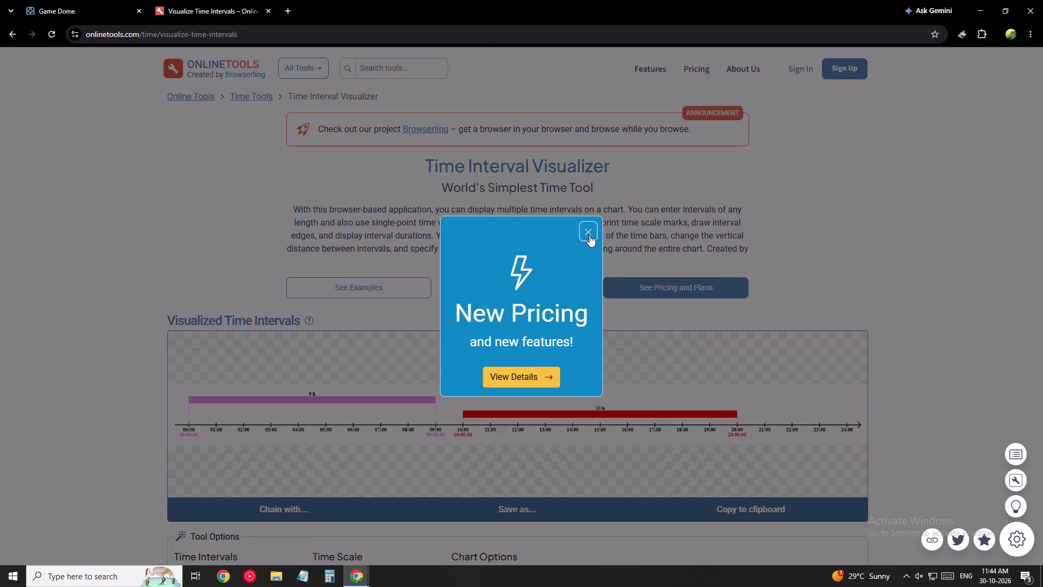
scroll(496, 434, "down", 2)
scroll(400, 430, "down", 1)
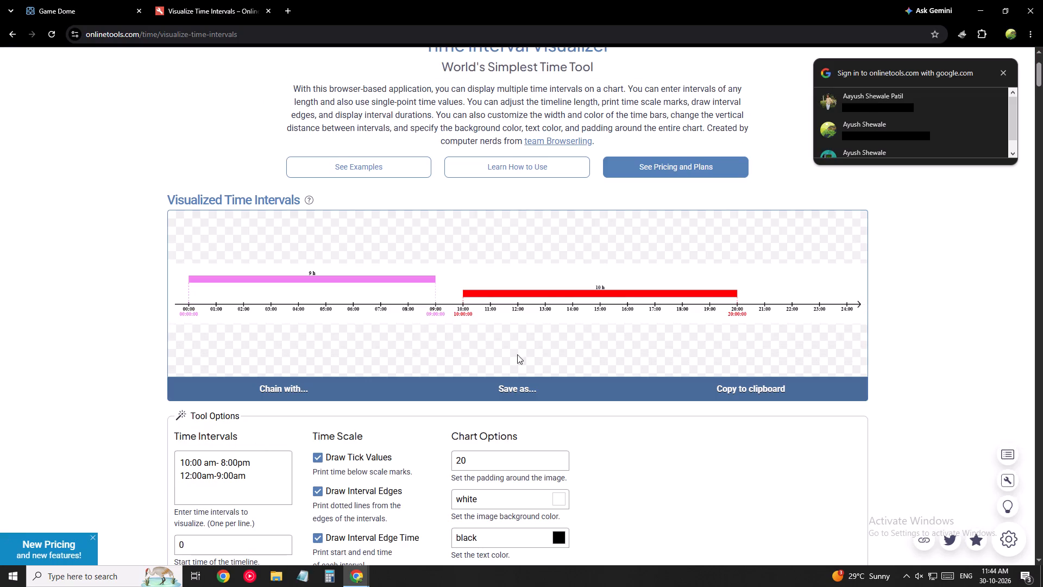
left_click(1005, 76)
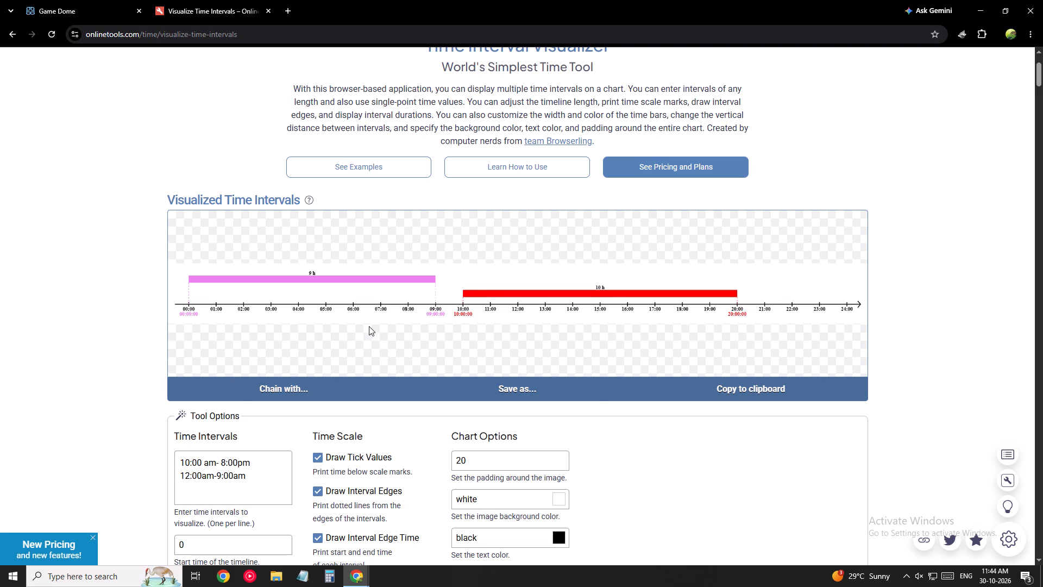
Clear all existing entries from the Time Intervals list in the tool options.
scroll(382, 312, "down", 4)
left_click_drag(234, 381, 211, 381)
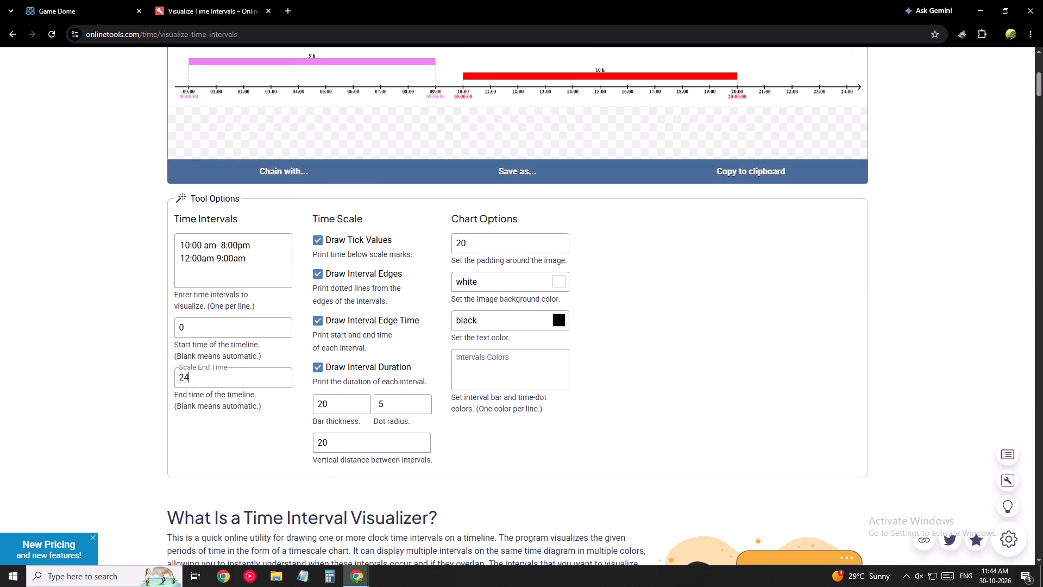
left_click_drag(211, 381, 160, 380)
left_click(268, 271)
left_click_drag(268, 271, 177, 235)
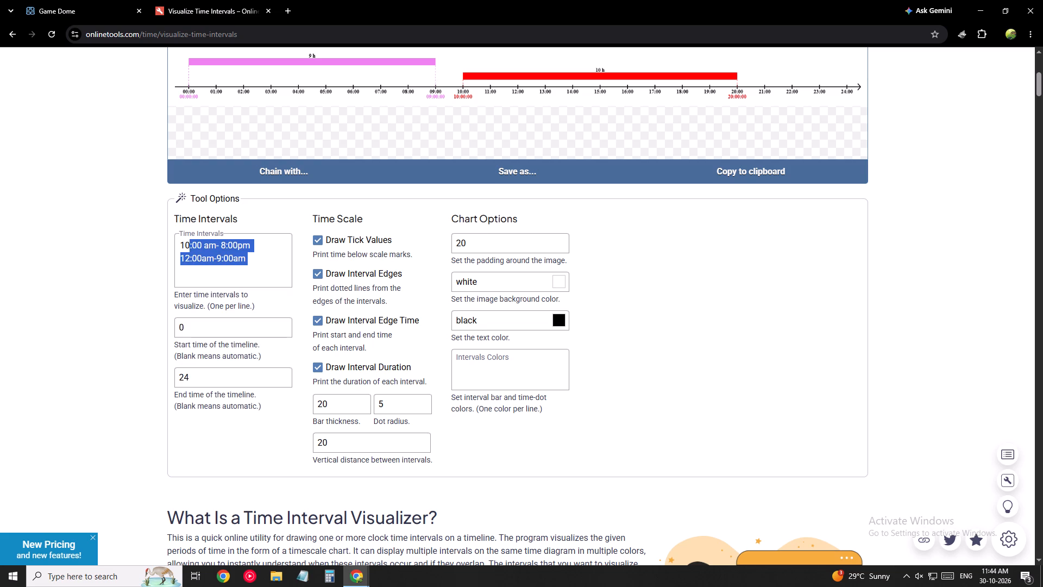
key("BackSpace")
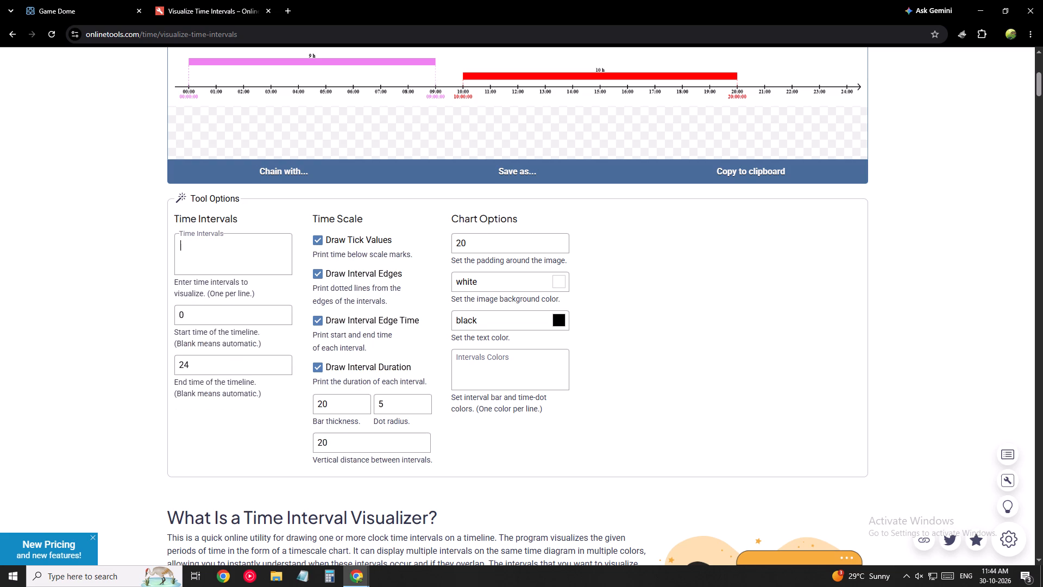
key("BackSpace")
key("BackSpace")
key("BackSpace")
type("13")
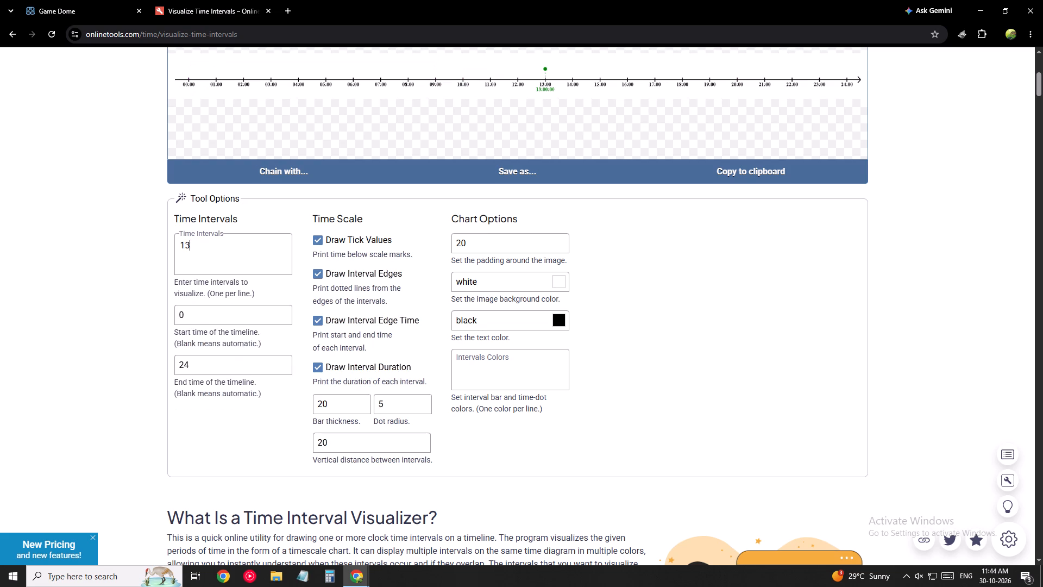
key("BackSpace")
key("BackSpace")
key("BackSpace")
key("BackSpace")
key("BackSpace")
Enter "10:00 am - 11:15pm" as the first time interval and start a new line below it.
type("10:100am")
key("BackSpace")
key("BackSpace")
key("BackSpace")
key("BackSpace")
key("BackSpace")
type("am")
key("BackSpace")
key("BackSpace")
type("))")
key("space")
key("BackSpace")
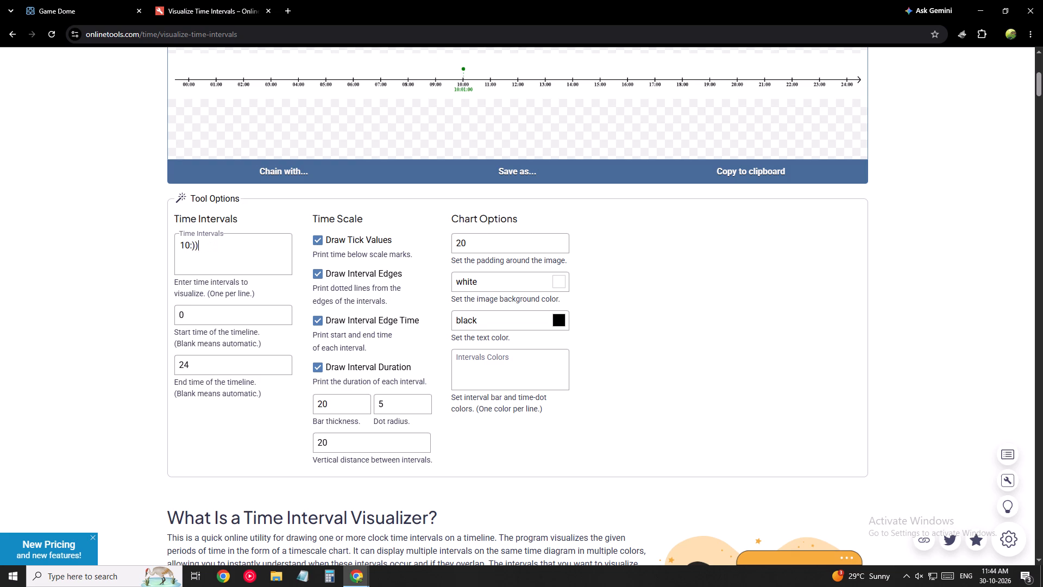
key("BackSpace")
key("BackSpace")
type("00 am")
key("space")
type("- 11")
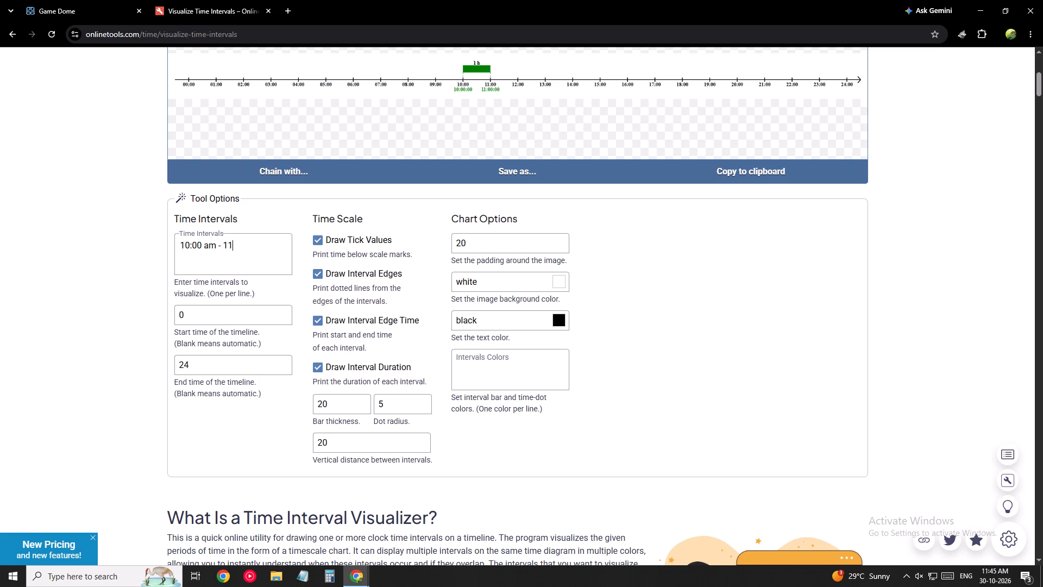
type(":15pm")
key("Return")
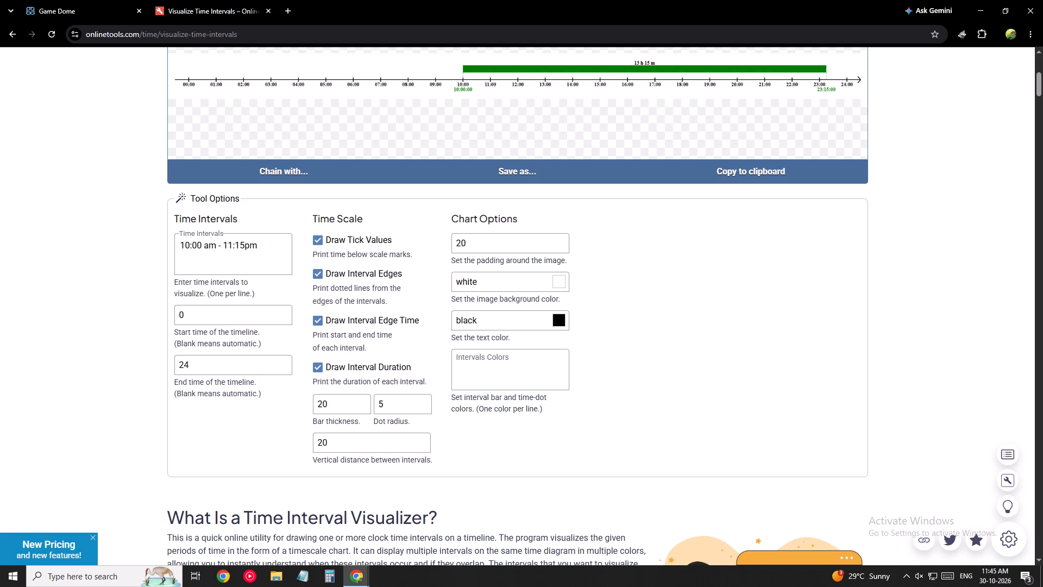
Add "12:00 am - 9:00 am" as the second time interval.
scroll(571, 386, "up", 3)
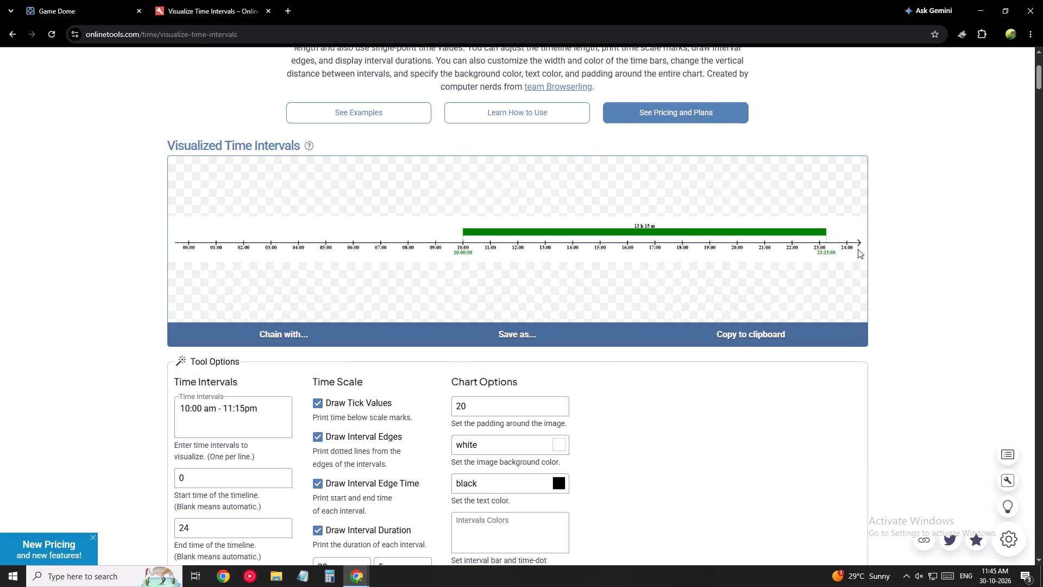
scroll(233, 397, "down", 2)
type("12")
type(":90")
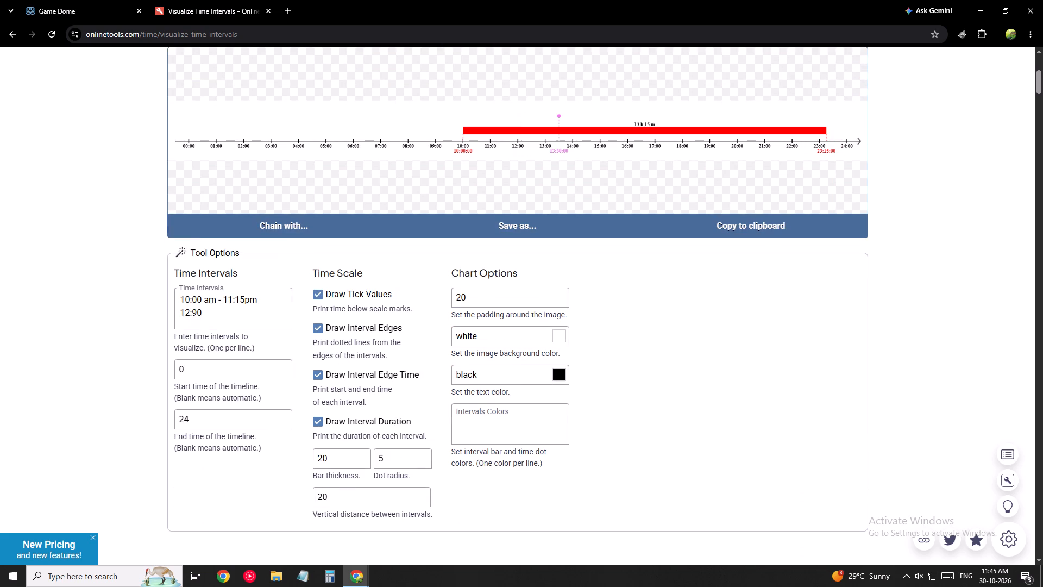
key("BackSpace")
key("BackSpace")
type("00:")
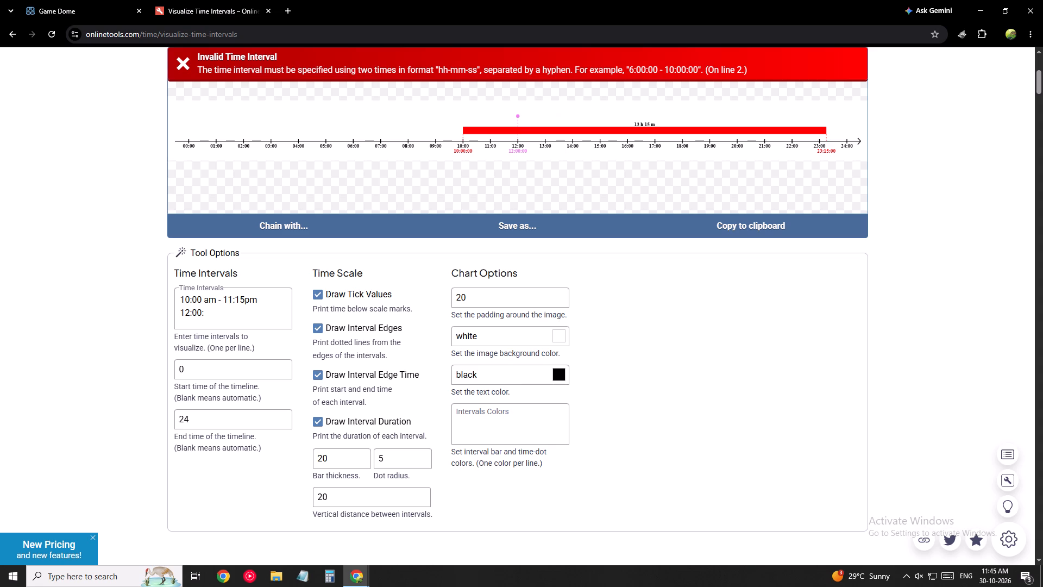
key("BackSpace")
key("space")
type("pm")
key("space")
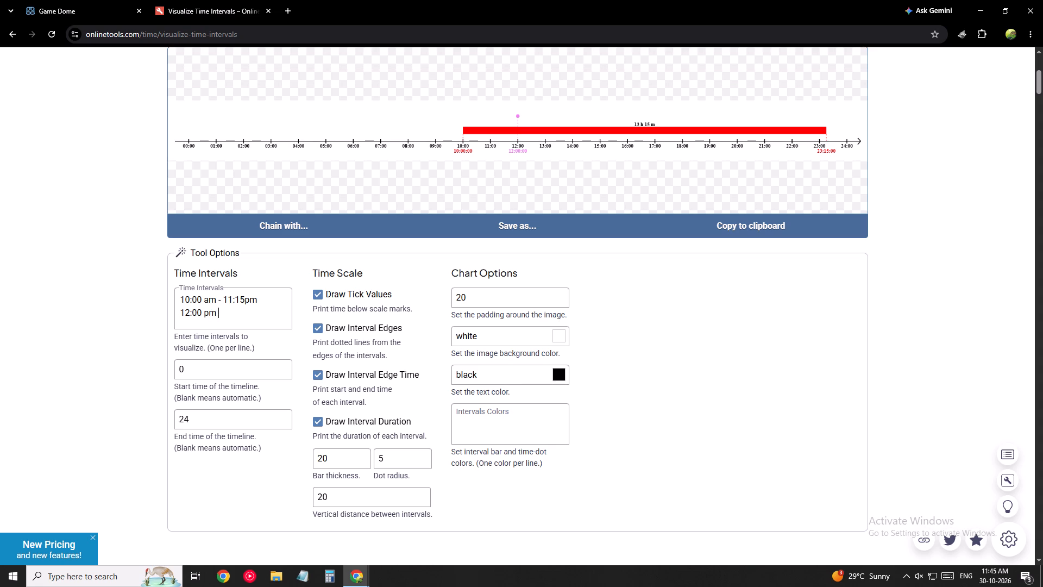
key("BackSpace")
key("BackSpace")
key("BackSpace")
type("am")
key("space")
type("- 9")
type(":00 am")
key("space")
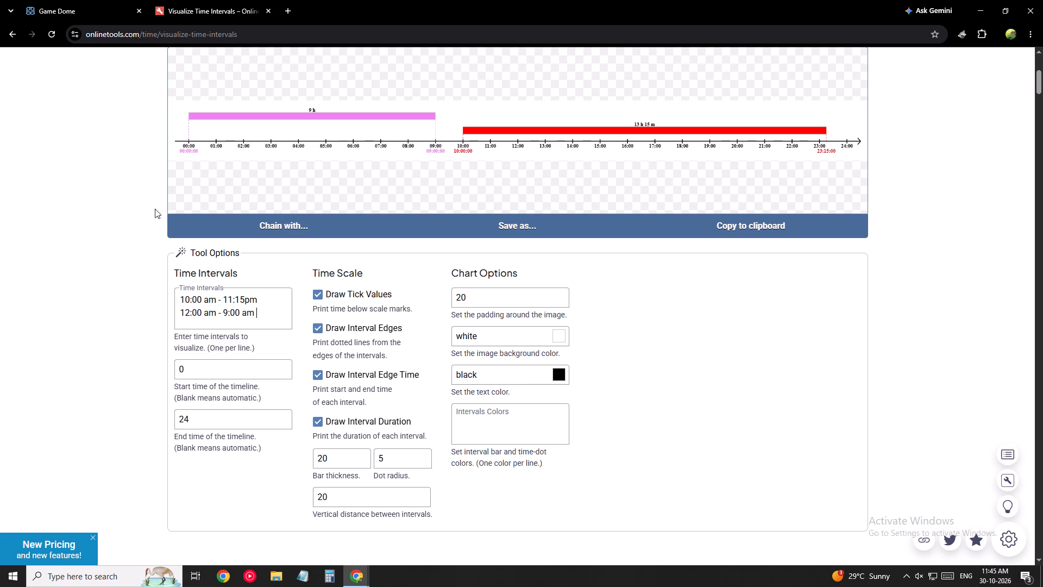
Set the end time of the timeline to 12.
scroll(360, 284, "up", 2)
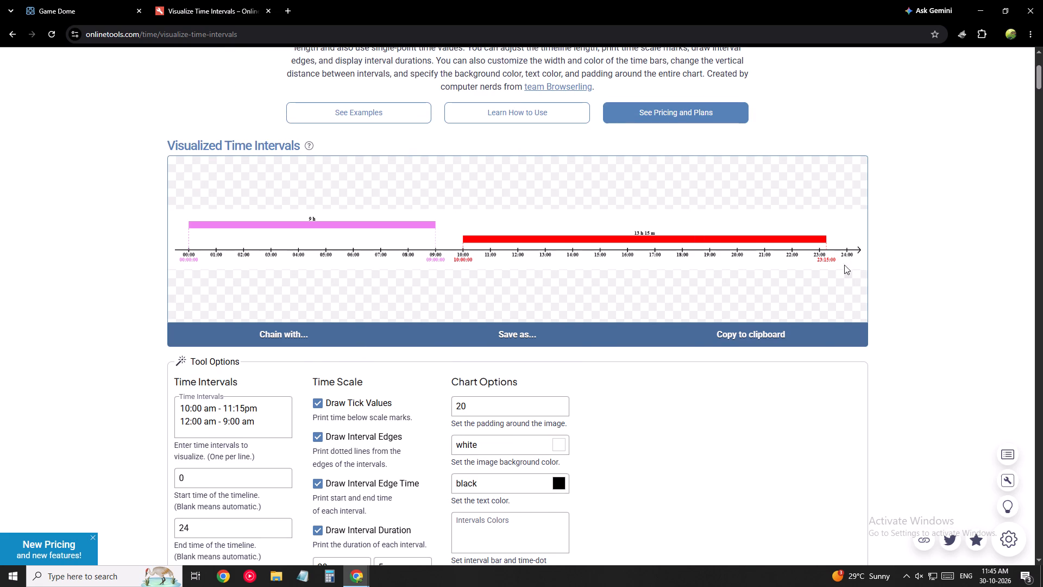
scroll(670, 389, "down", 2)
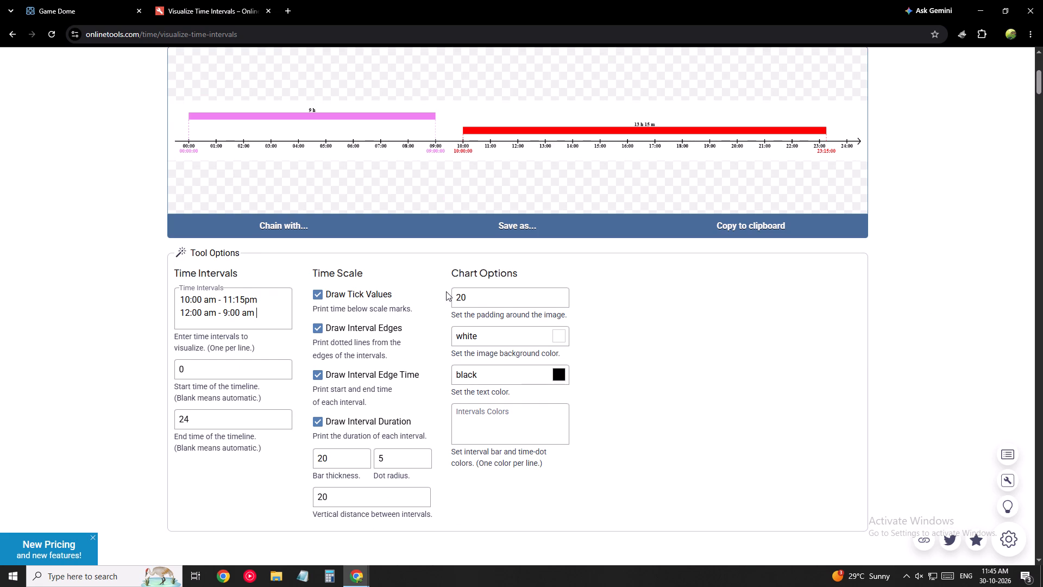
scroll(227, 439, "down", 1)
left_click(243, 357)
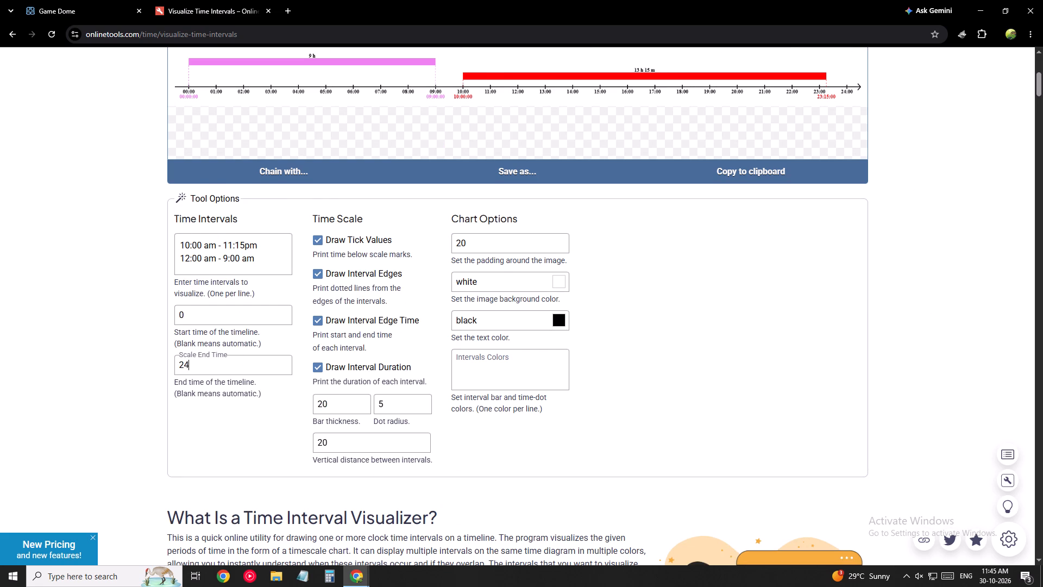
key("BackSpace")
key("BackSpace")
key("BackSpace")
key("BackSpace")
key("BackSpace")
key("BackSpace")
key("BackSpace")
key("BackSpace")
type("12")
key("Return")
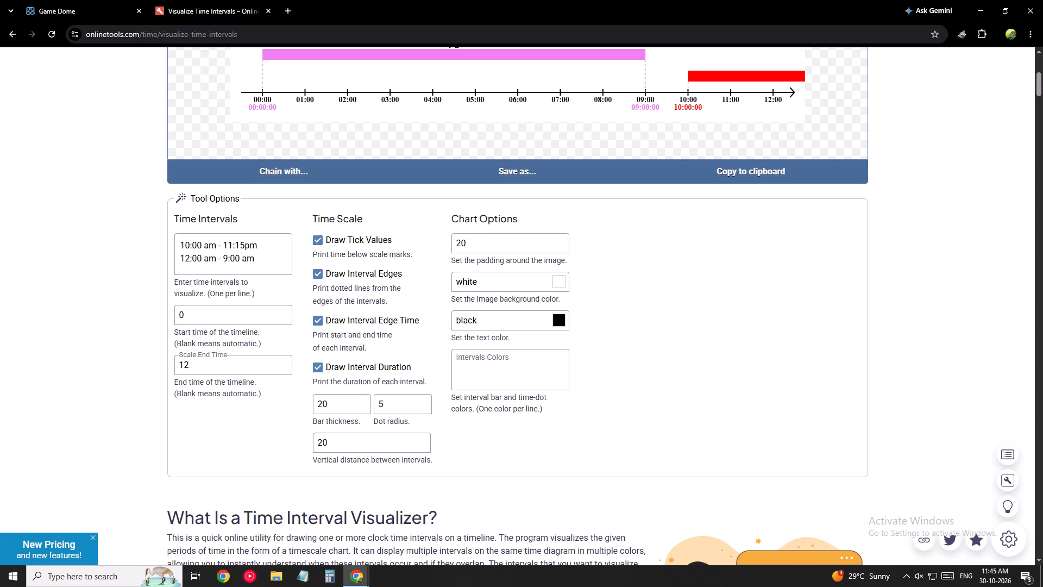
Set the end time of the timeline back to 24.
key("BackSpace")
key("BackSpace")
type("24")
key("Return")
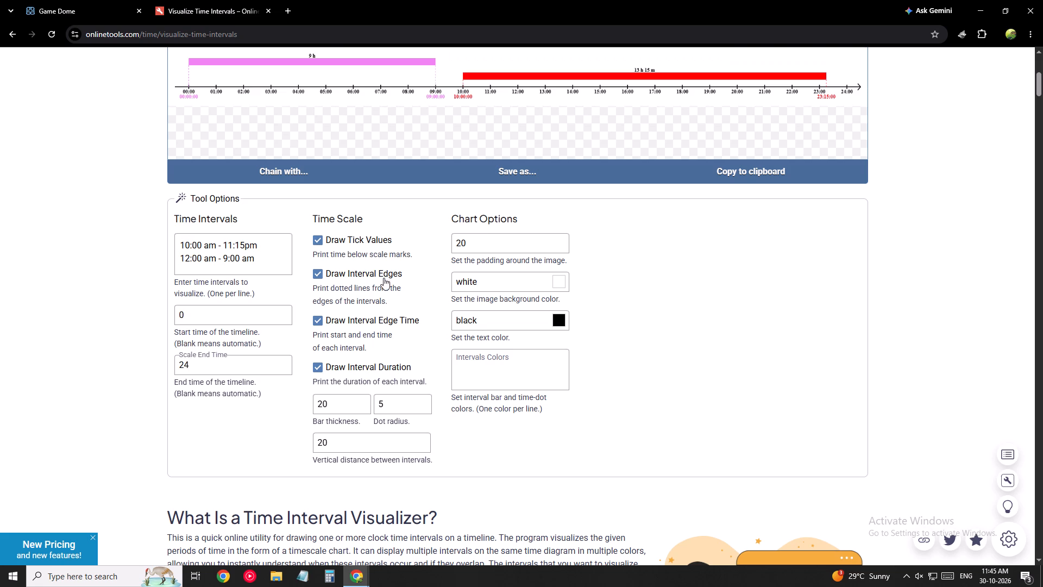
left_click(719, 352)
Review the interval chart and look through the tool's options, description and example charts further down the page.
scroll(558, 347, "up", 3)
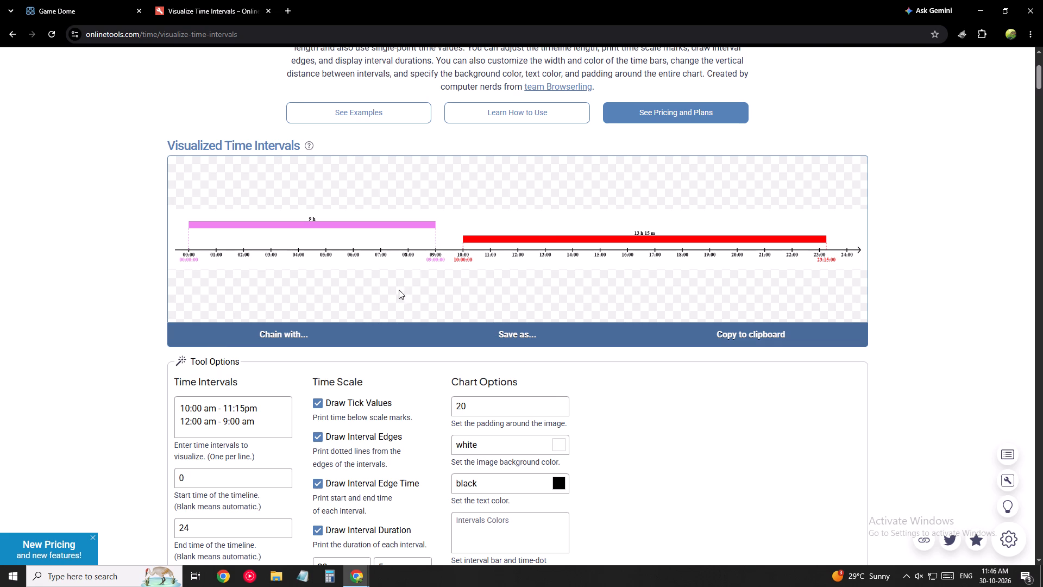
scroll(686, 479, "down", 1)
scroll(869, 445, "down", 3)
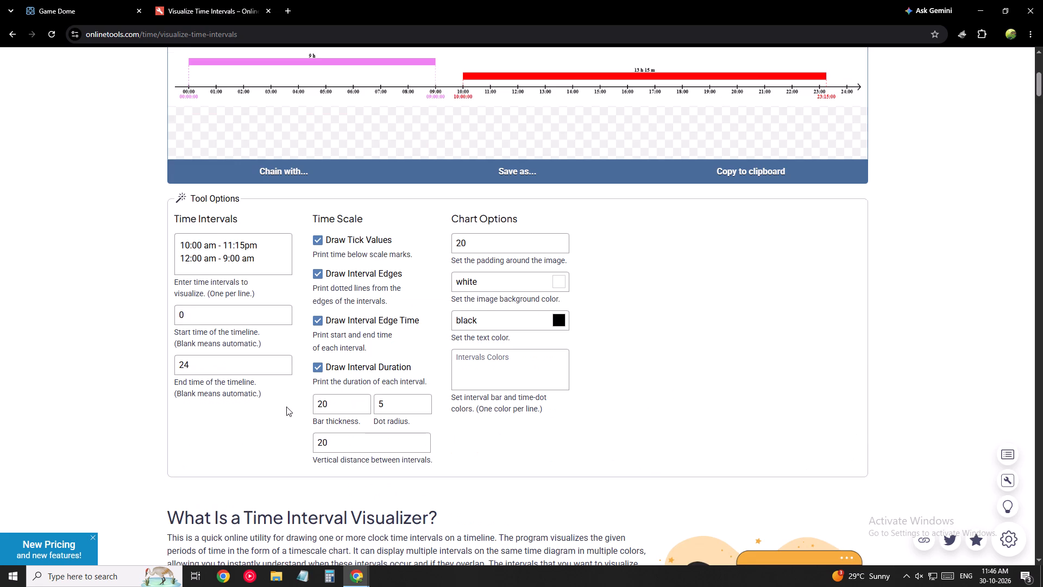
scroll(286, 407, "down", 1)
scroll(300, 364, "down", 3)
scroll(546, 344, "up", 1)
scroll(546, 344, "down", 6)
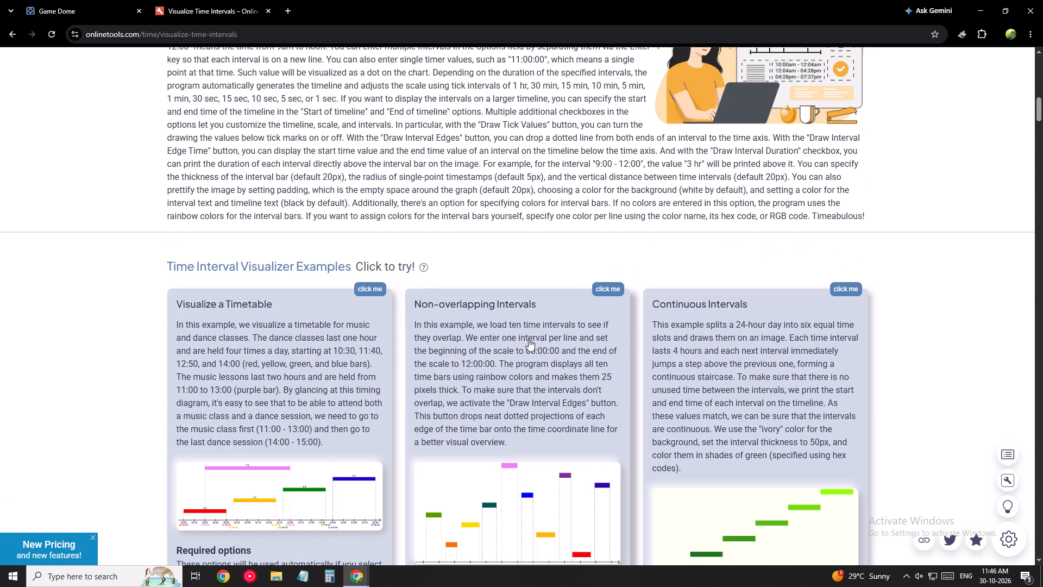
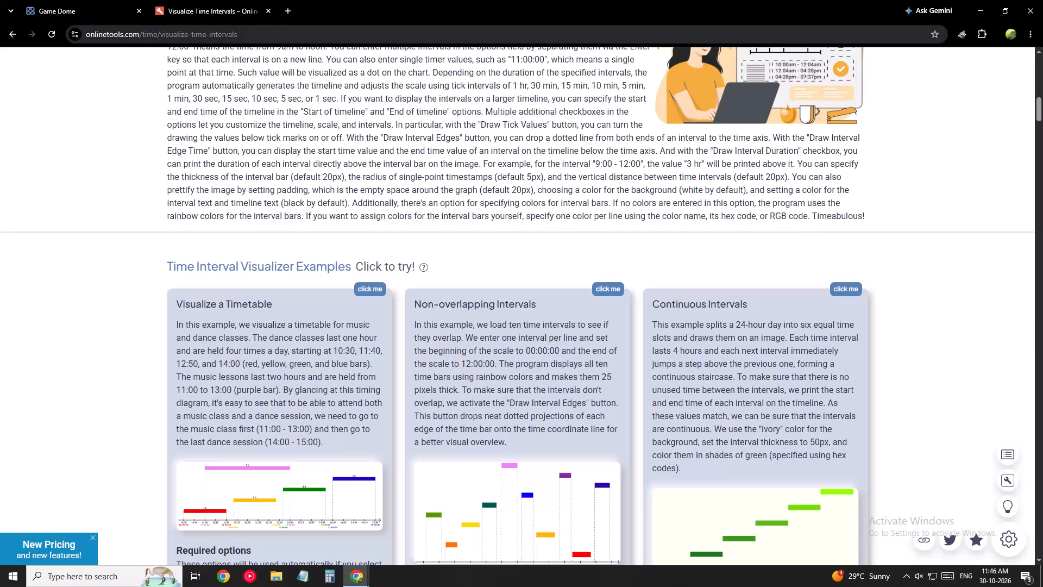
Search the web in a new tab for "dark mode extension chrome" and open Dark Reader's Chrome Web Store page.
left_click(284, 4)
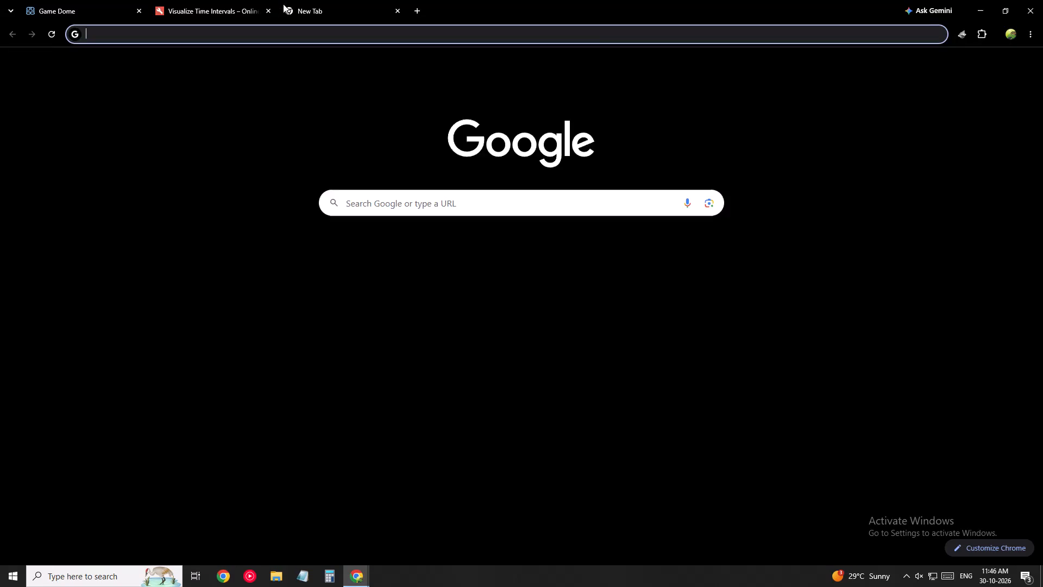
type("dark mode")
key("space")
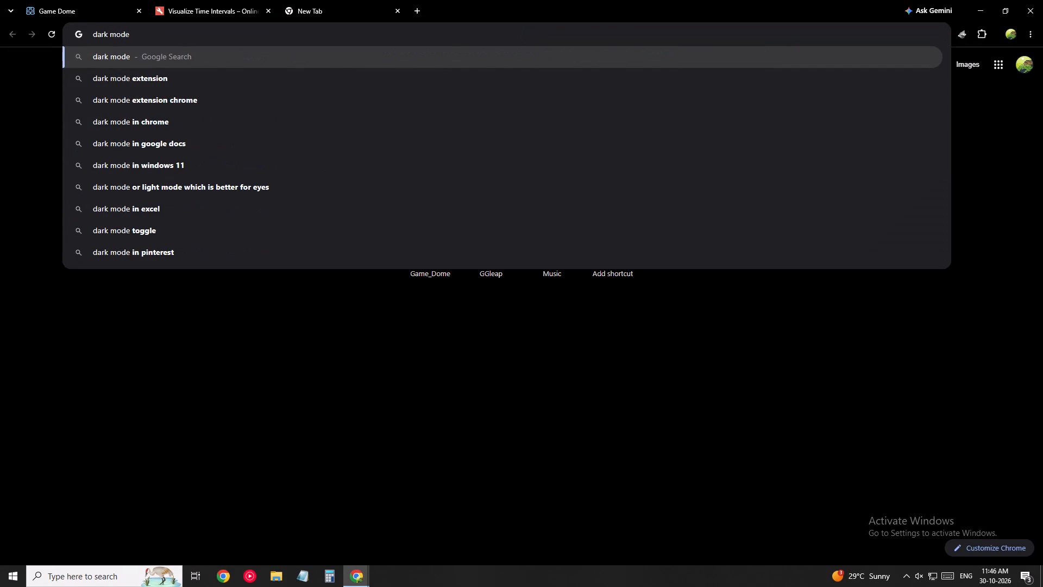
key("Down")
key("Down")
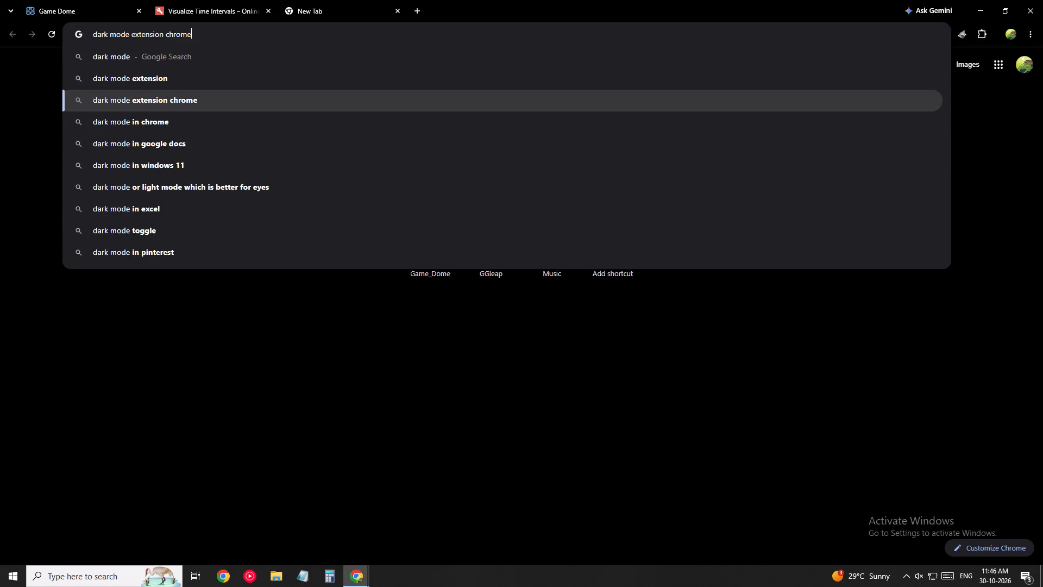
key("Return")
left_click(270, 240)
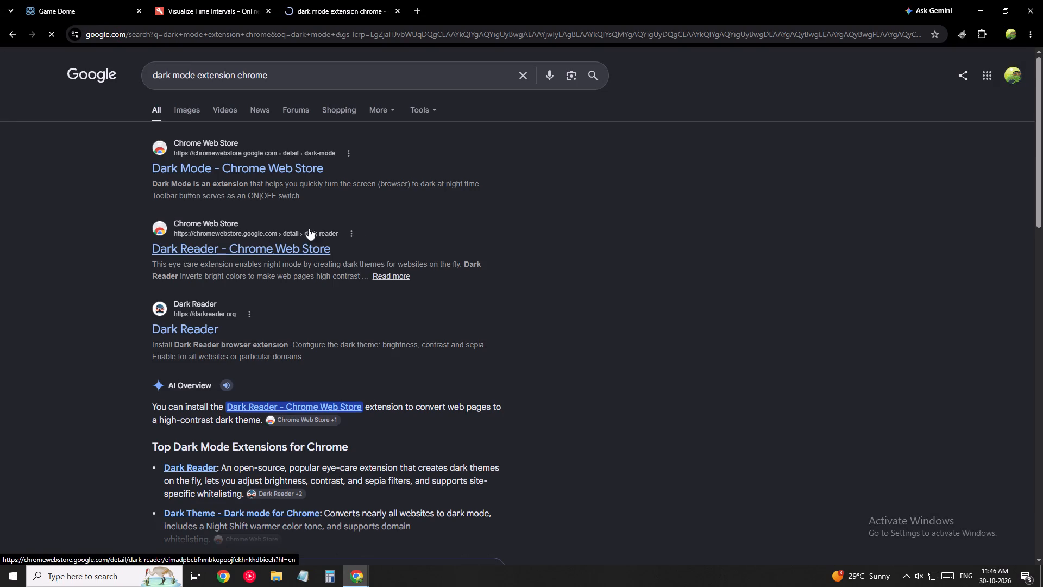
Install the Dark Reader extension in the browser and close its help and store pages.
left_click(753, 137)
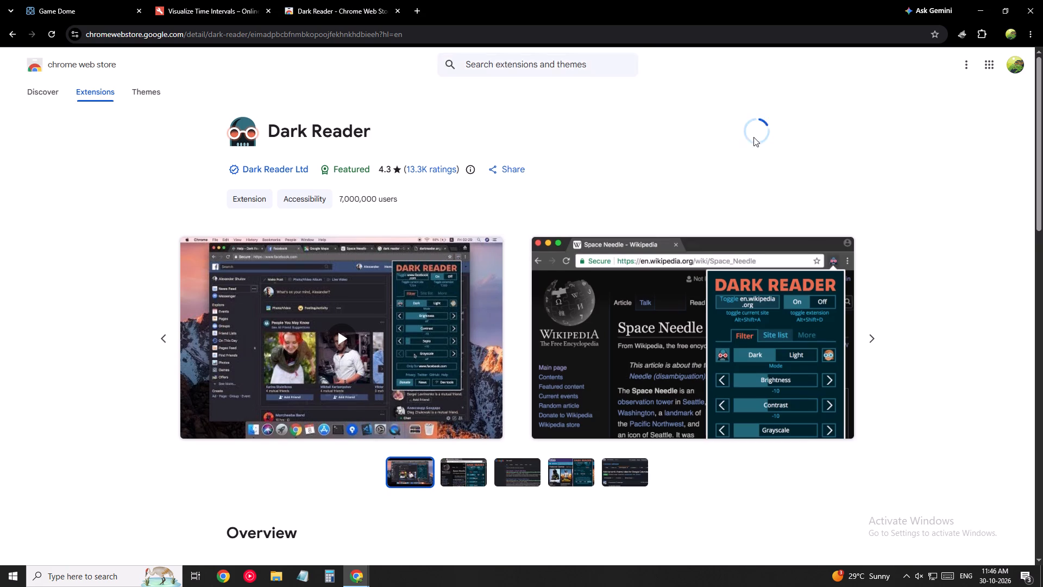
left_click(573, 136)
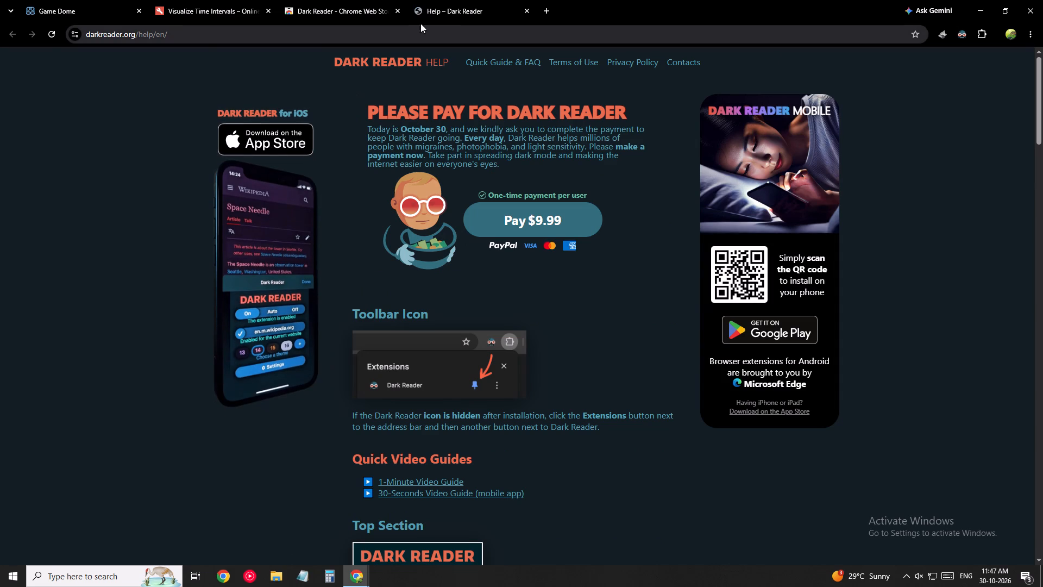
left_click(527, 13)
left_click(395, 14)
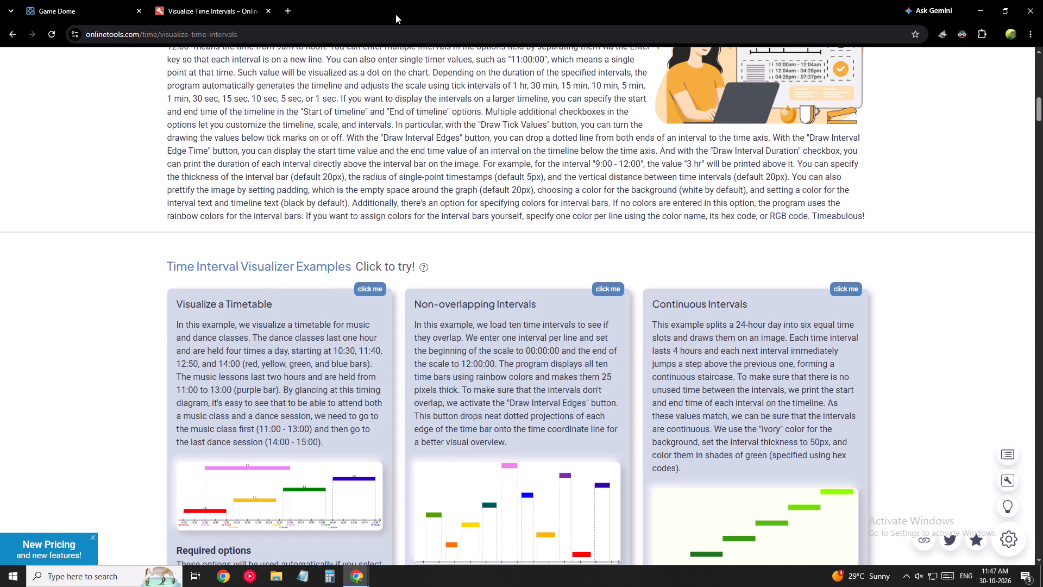
Check how the time interval visualizer page, its chart and its tool options look with Dark Reader applied.
scroll(411, 451, "down", 1)
scroll(411, 451, "up", 4)
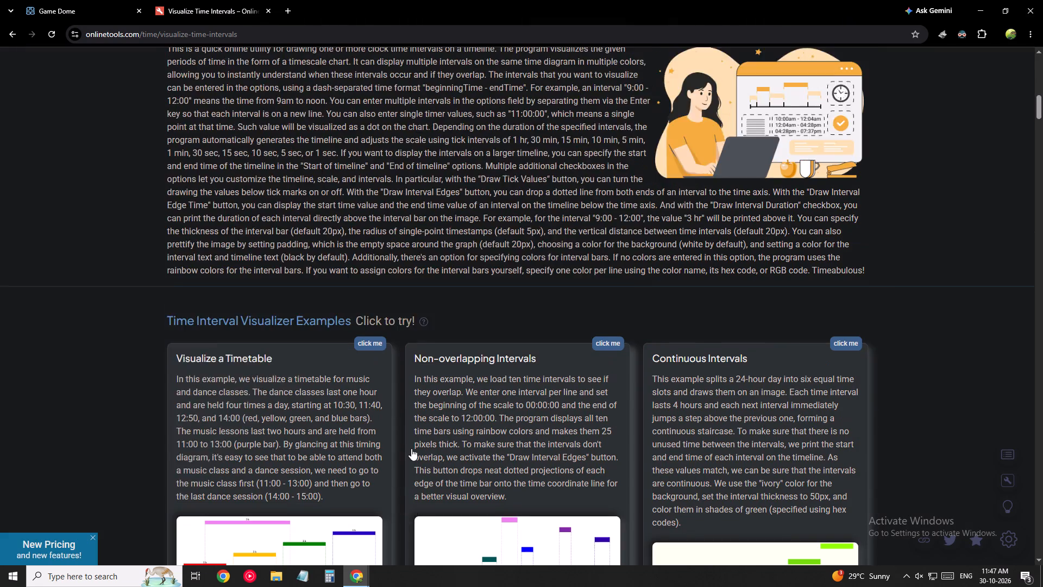
scroll(411, 448, "up", 6)
scroll(425, 365, "up", 3)
scroll(444, 427, "up", 2)
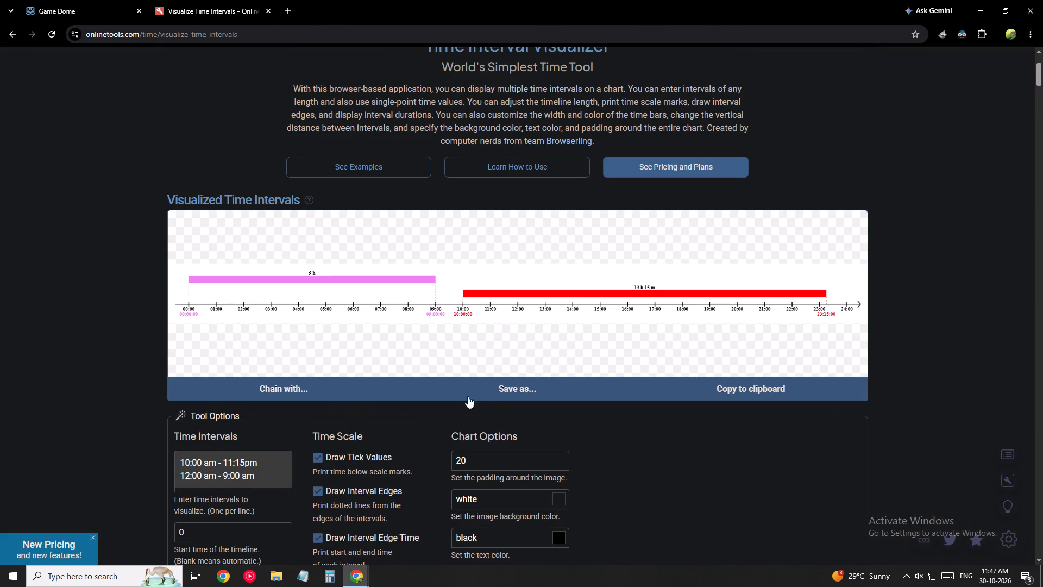
scroll(647, 381, "down", 1)
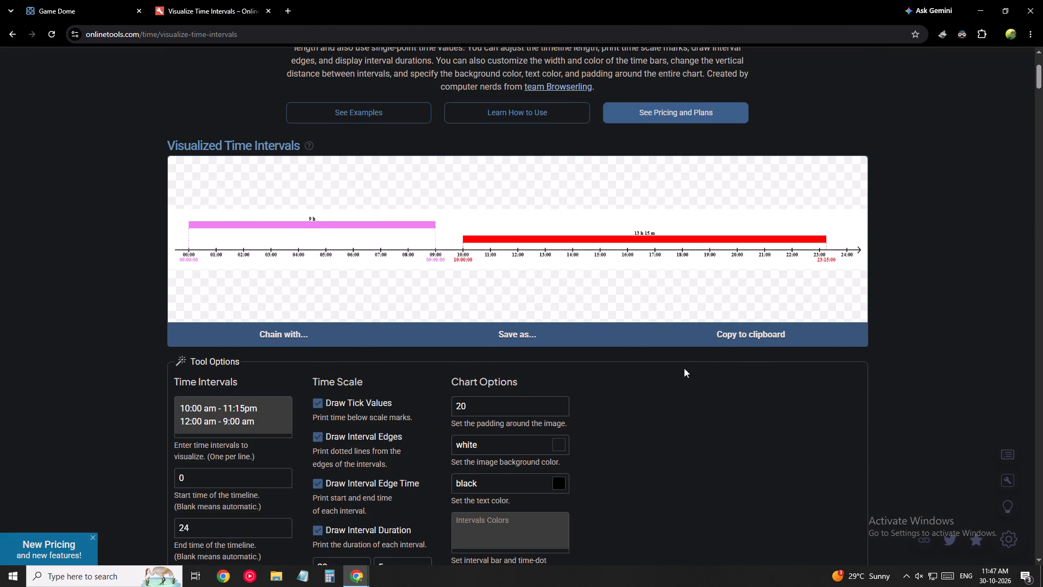
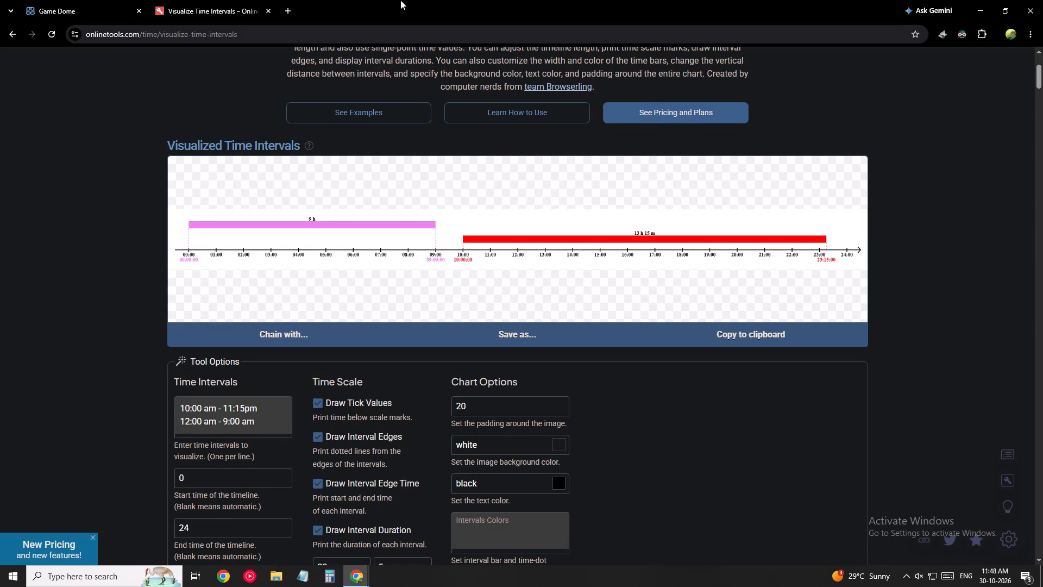
Look through the computers and consoles on the Game Dome PC list with Dark Reader applied.
left_click(105, 0)
scroll(488, 347, "down", 3)
scroll(450, 350, "up", 2)
scroll(450, 350, "down", 1)
scroll(450, 350, "up", 6)
scroll(431, 354, "down", 1)
scroll(431, 354, "up", 2)
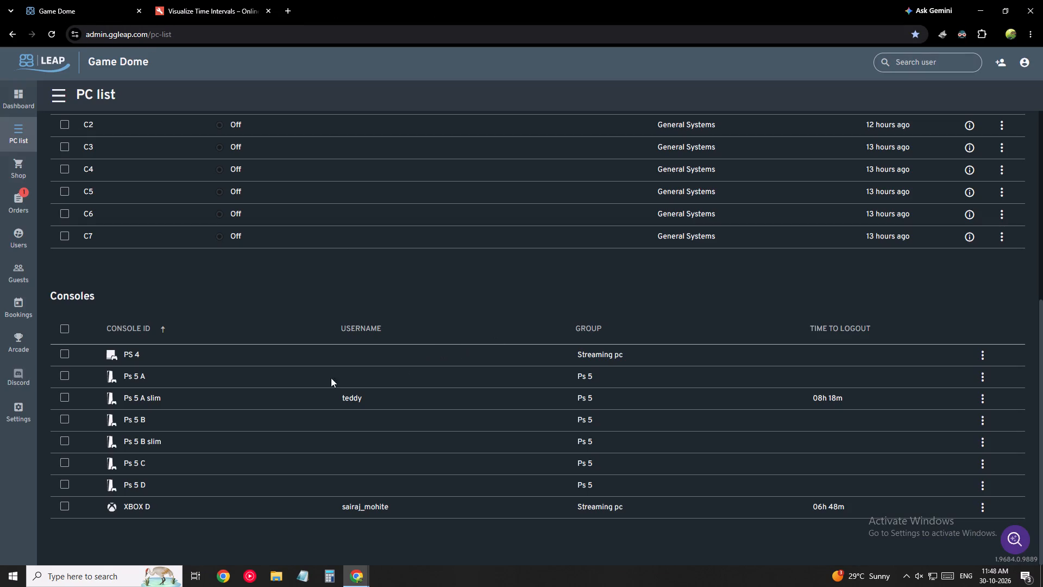
scroll(331, 378, "up", 2)
left_click(328, 279)
scroll(376, 321, "up", 6)
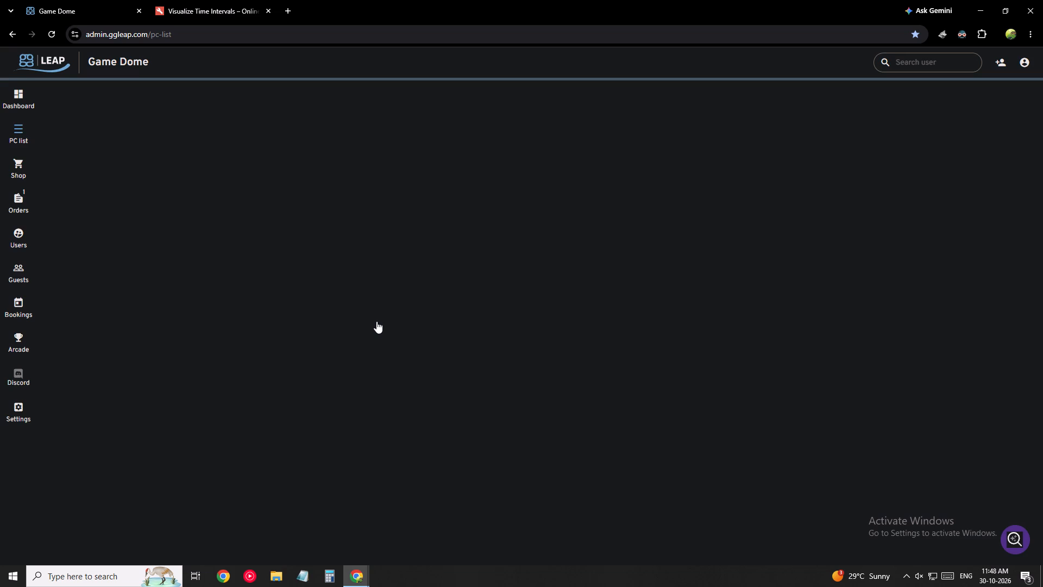
scroll(236, 280, "up", 4)
scroll(268, 286, "down", 5)
scroll(460, 317, "up", 2)
scroll(420, 467, "up", 3)
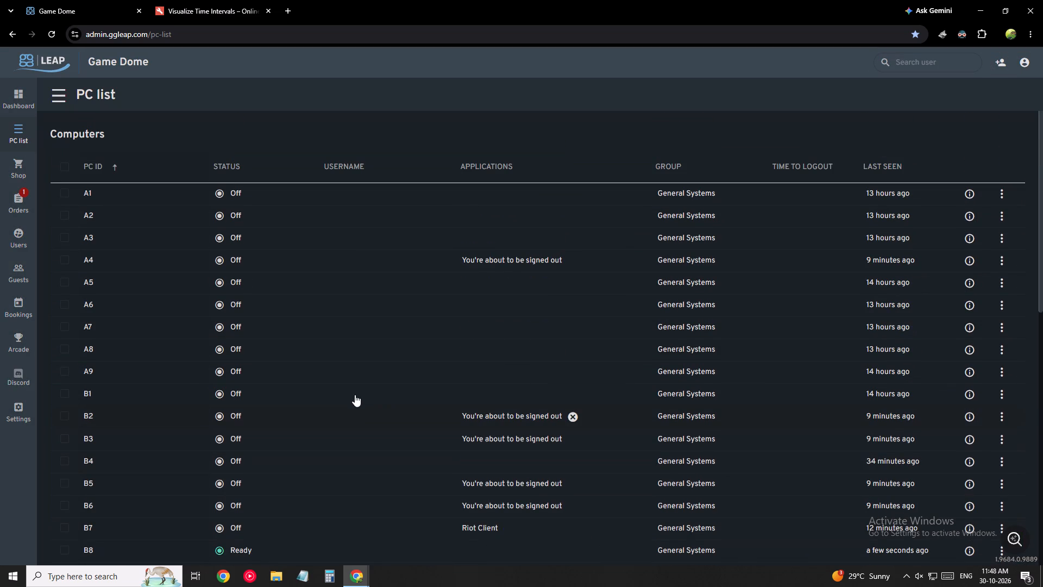
scroll(413, 383, "down", 3)
scroll(335, 419, "down", 5)
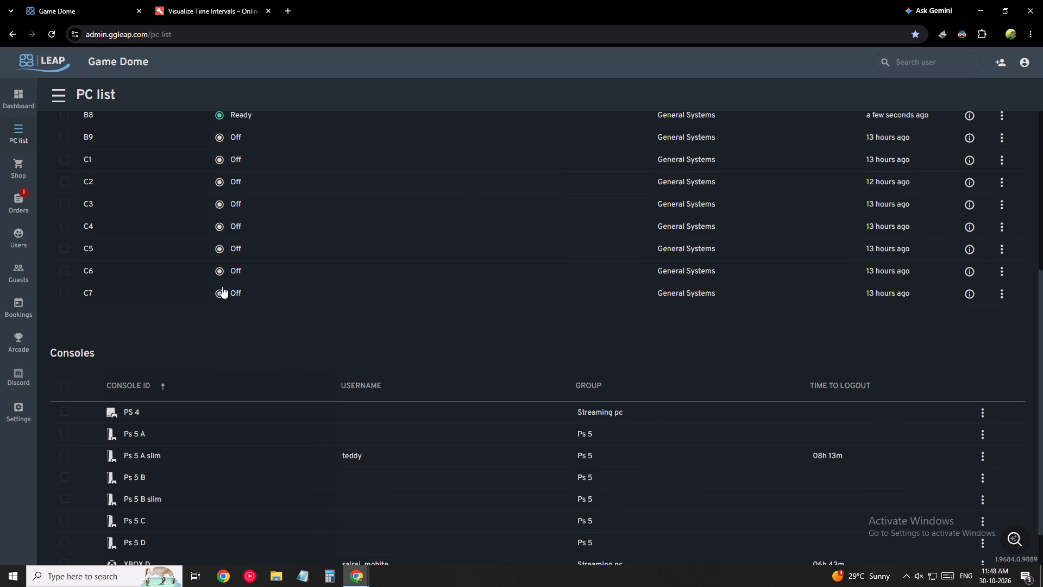
scroll(155, 293, "up", 2)
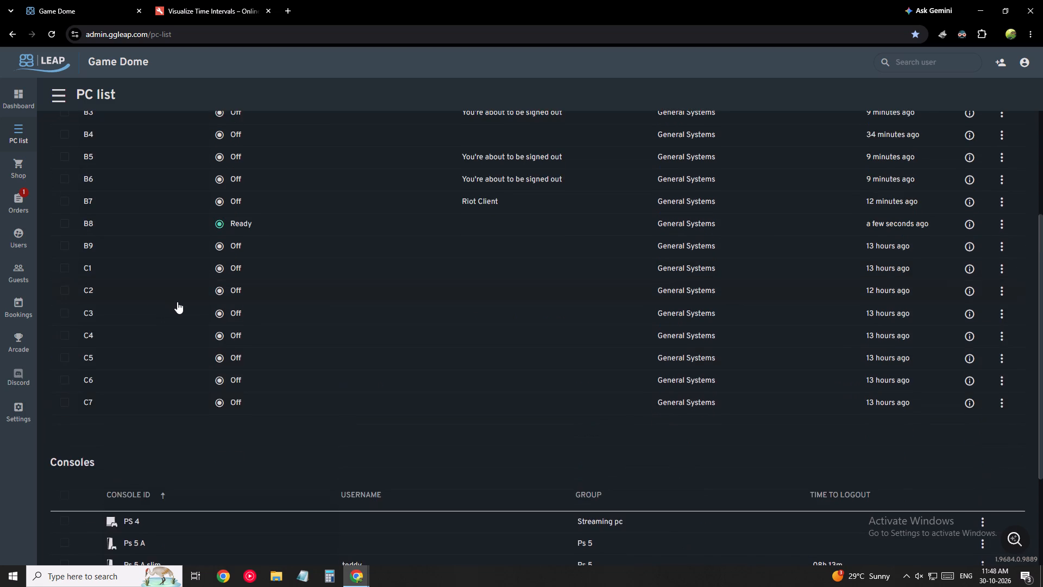
scroll(178, 302, "up", 2)
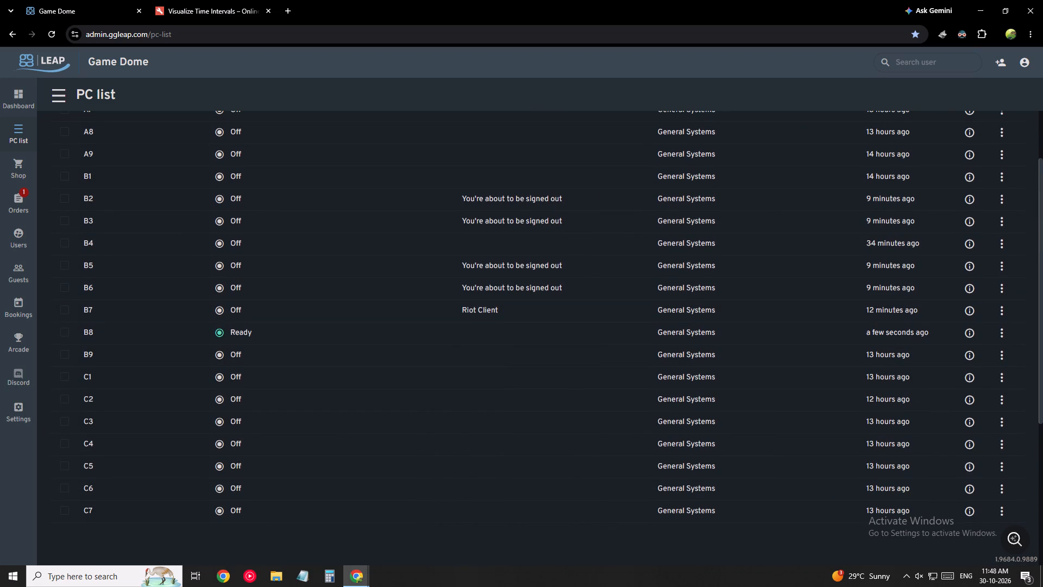
left_click(936, 67)
left_click(932, 60)
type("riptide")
left_click(1005, 88)
left_click(1019, 92)
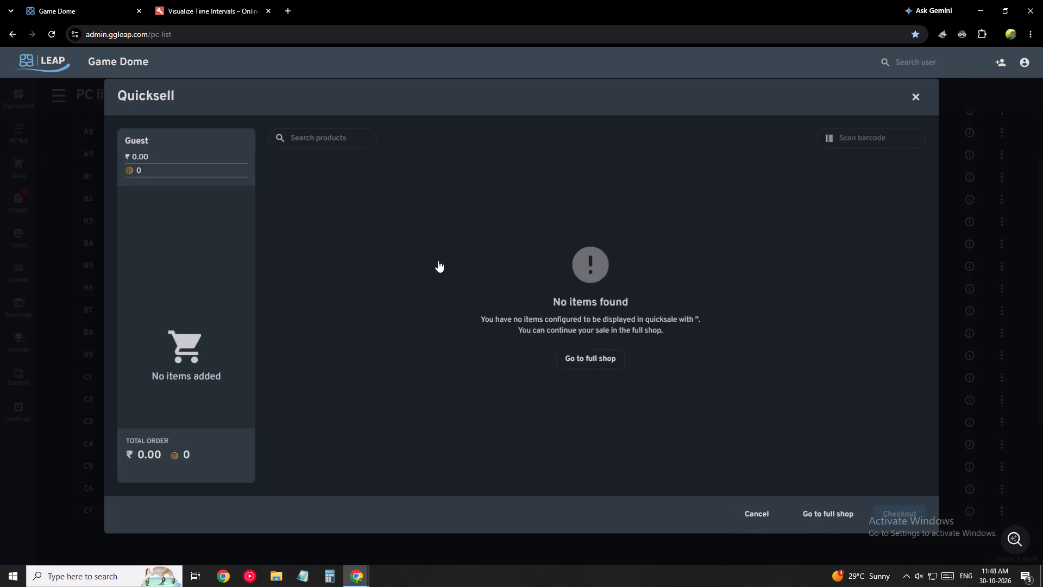
left_click(671, 224)
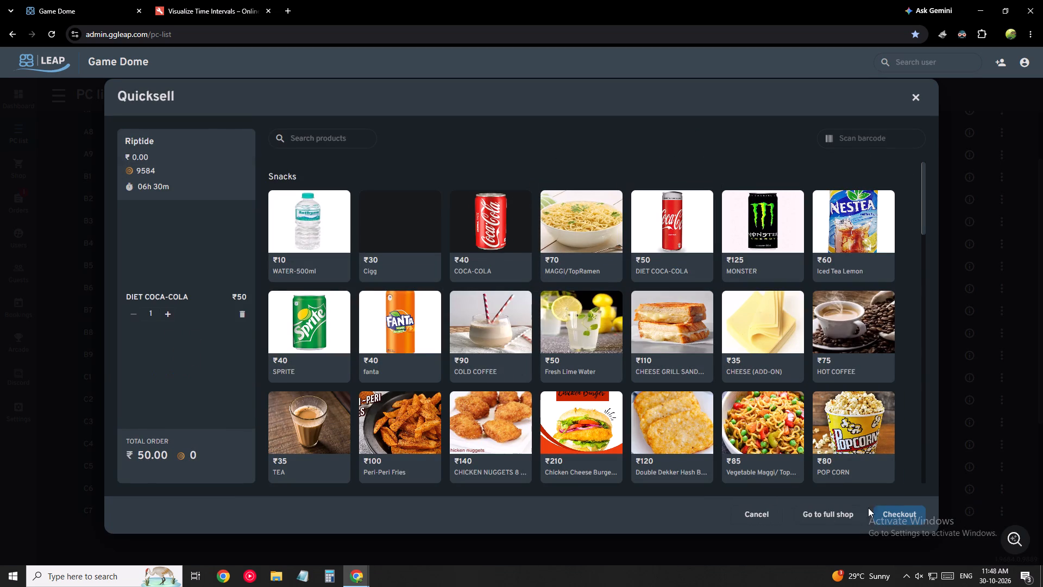
left_click(885, 510)
left_click(274, 310)
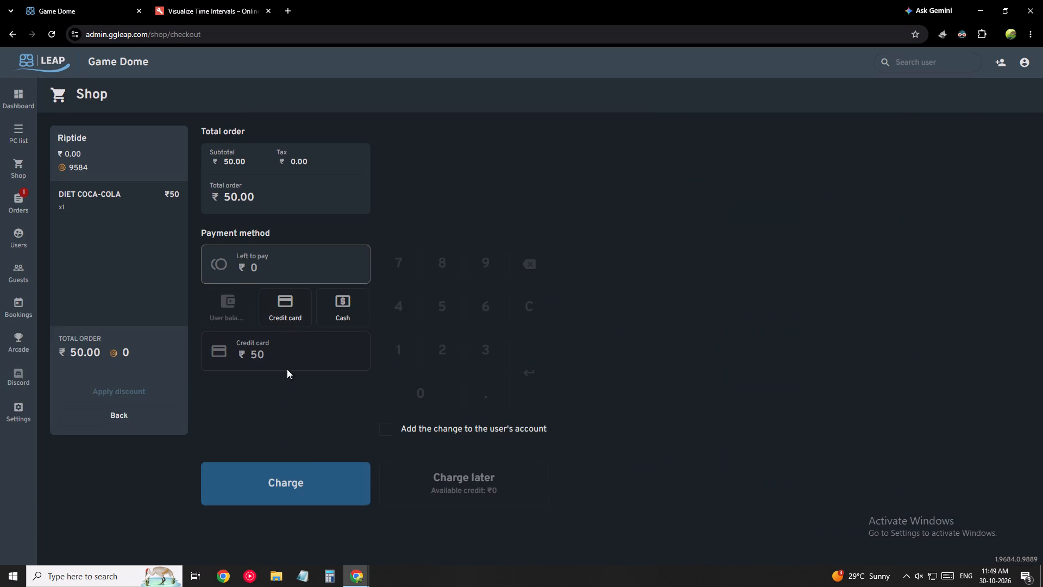
left_click(307, 477)
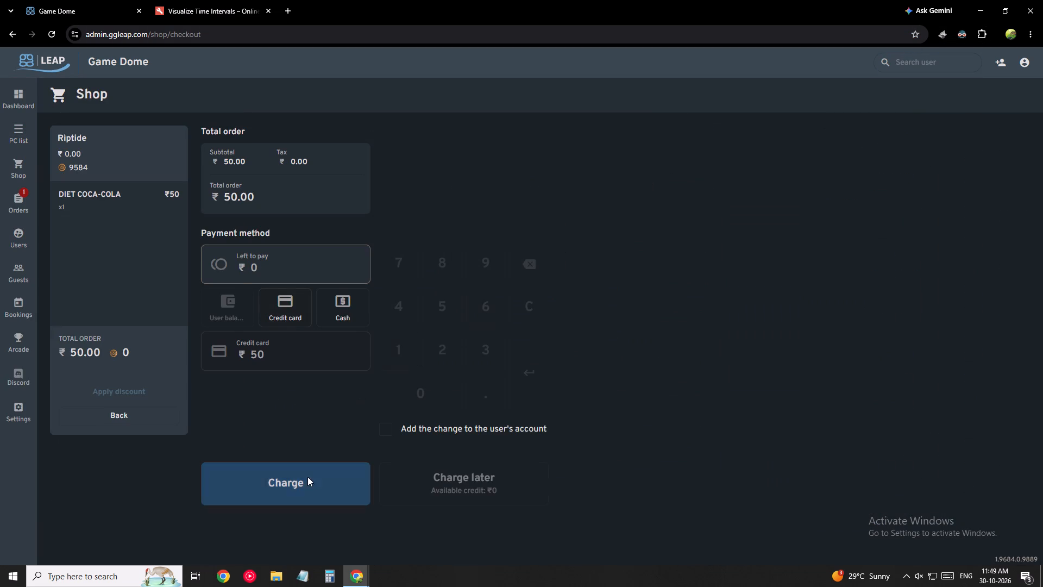
Copy the customer's username from the paid transaction.
double_click(60, 138)
right_click(60, 138)
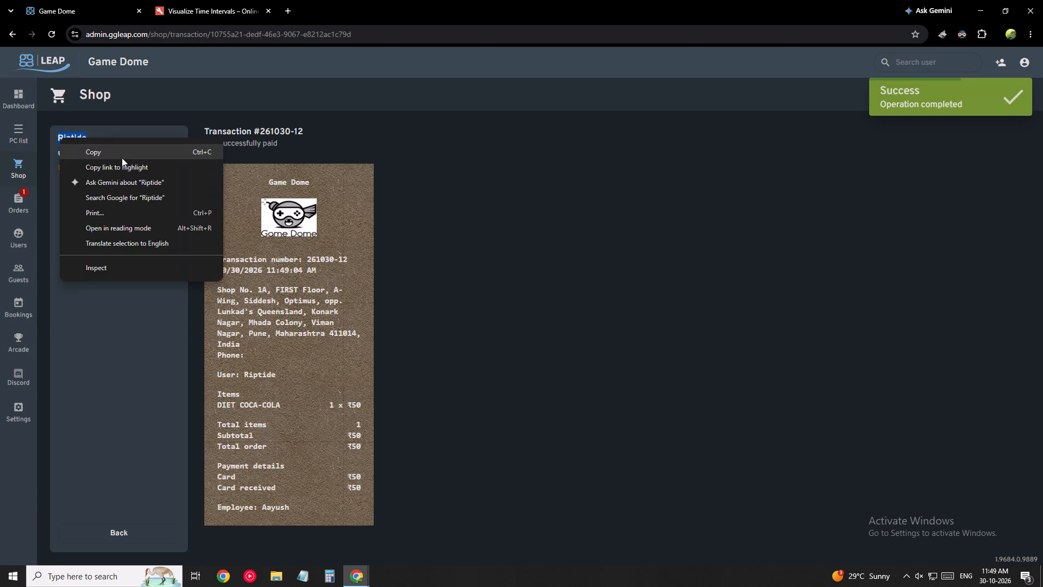
left_click(122, 158)
Turn Dark Reader off for admin.ggleap.com only, leaving the extension itself on.
left_click(960, 32)
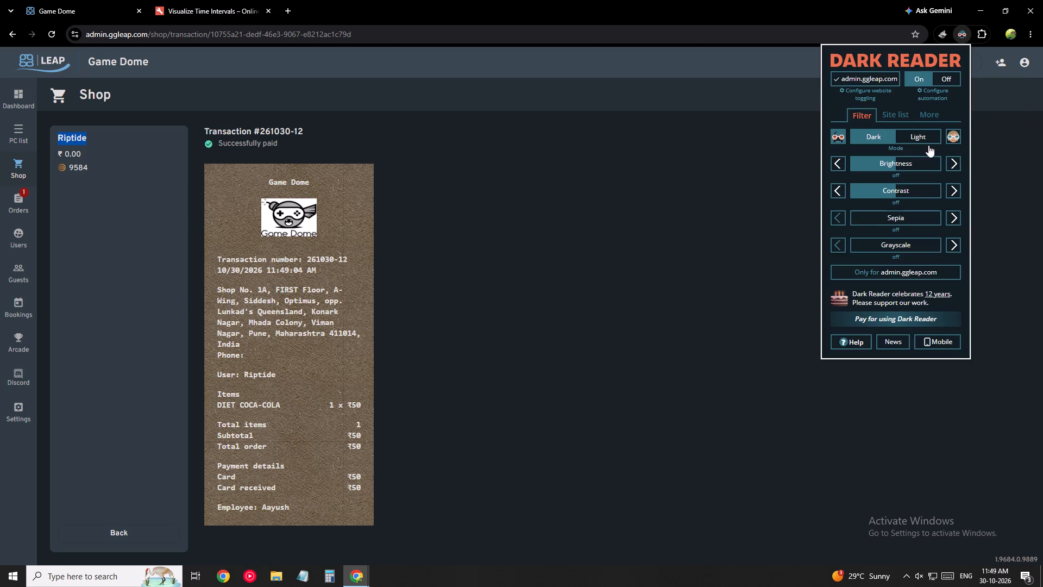
left_click(869, 80)
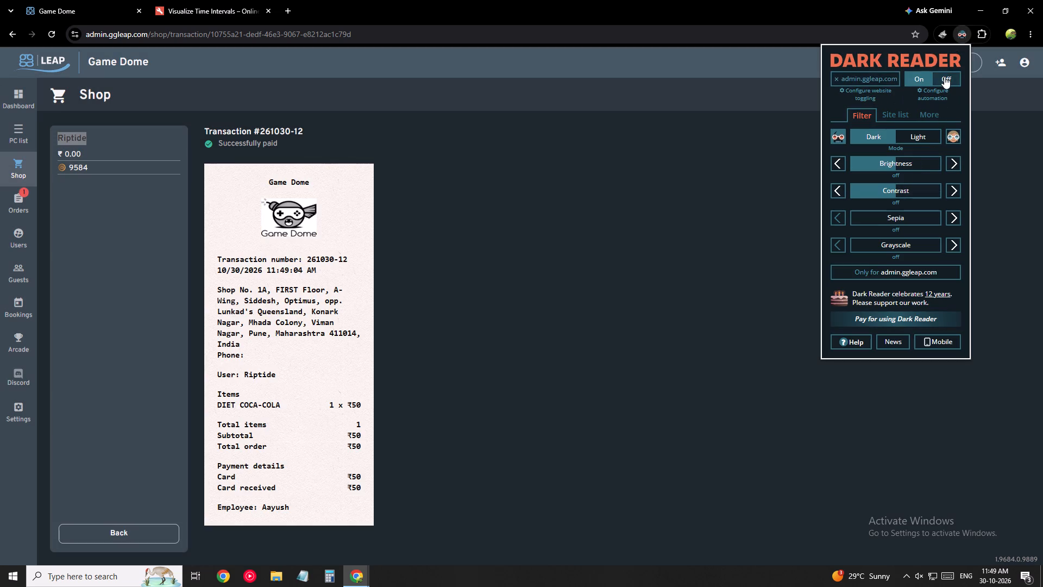
left_click(944, 77)
left_click(923, 78)
left_click(766, 169)
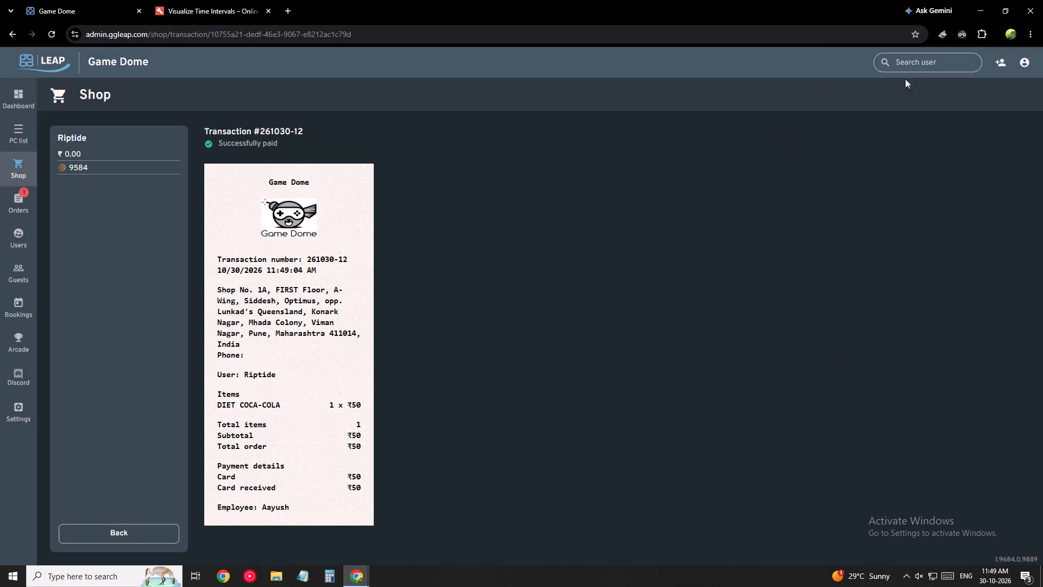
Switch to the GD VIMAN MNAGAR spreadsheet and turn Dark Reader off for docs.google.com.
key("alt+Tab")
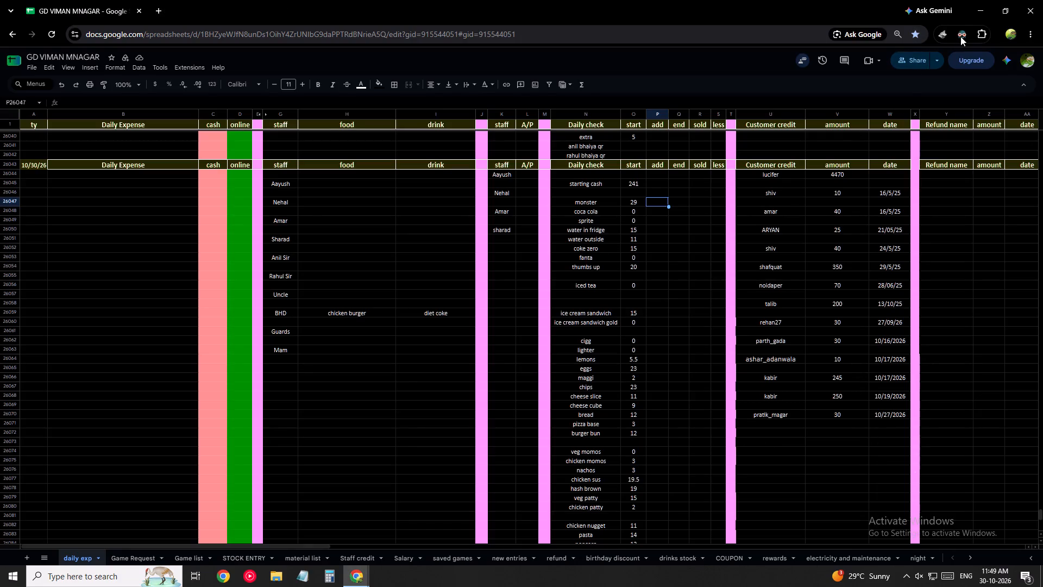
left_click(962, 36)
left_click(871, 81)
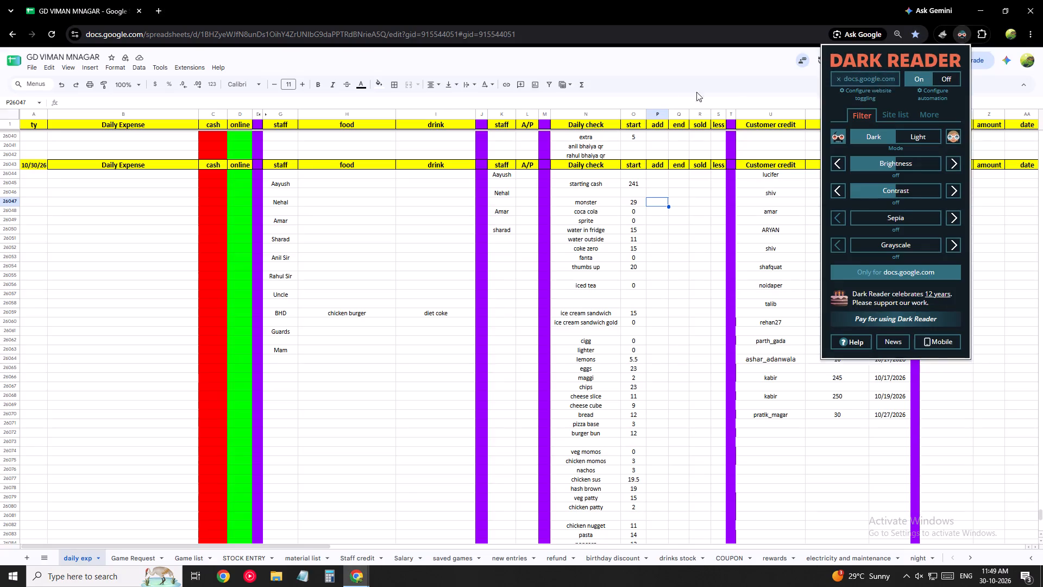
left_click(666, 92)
Check the Google account options and the Google Sheets home settings for display options.
left_click(1039, 65)
left_click(1031, 63)
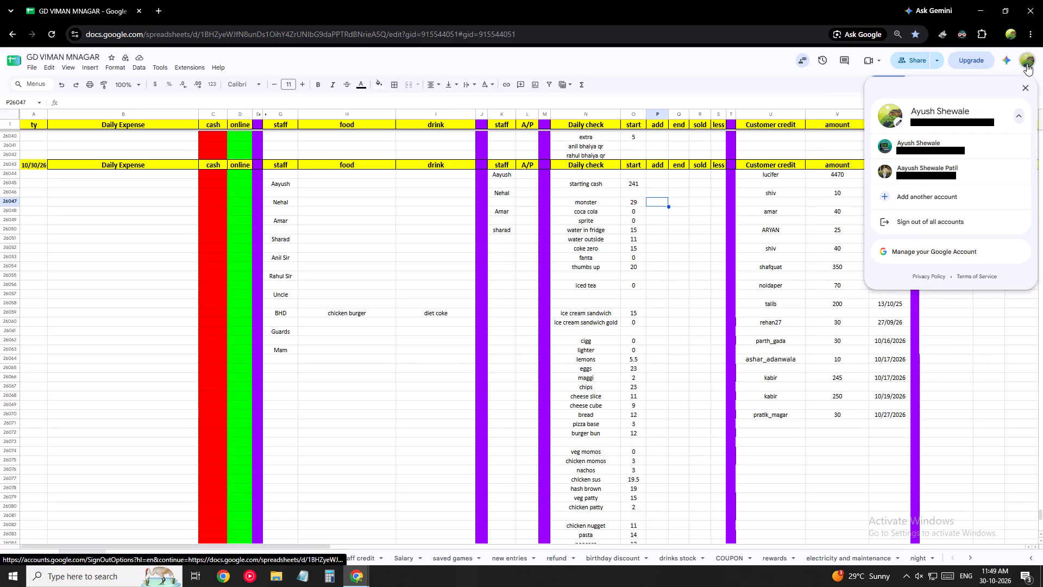
left_click(721, 70)
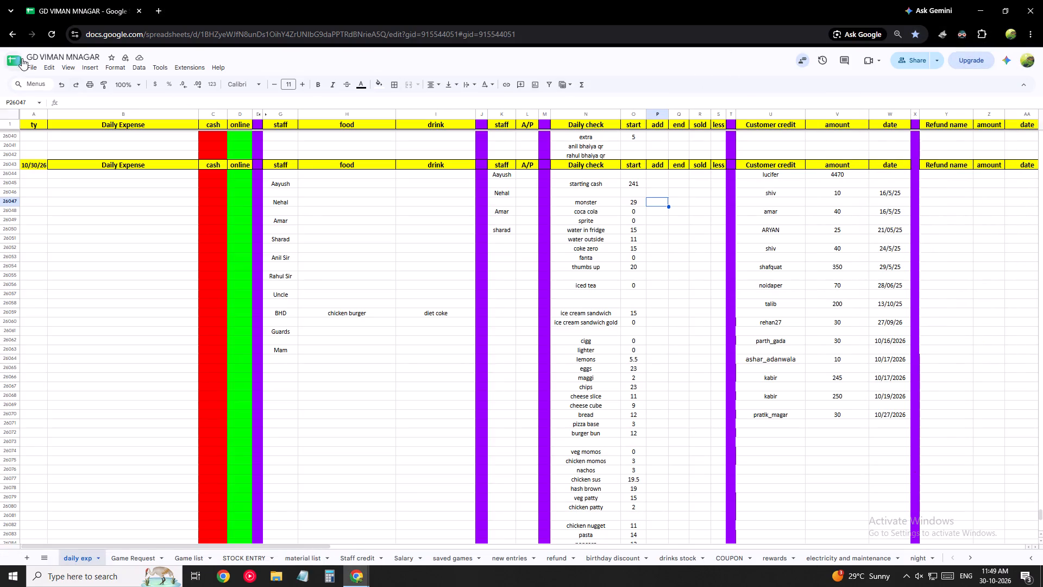
right_click(15, 59)
left_click(13, 60)
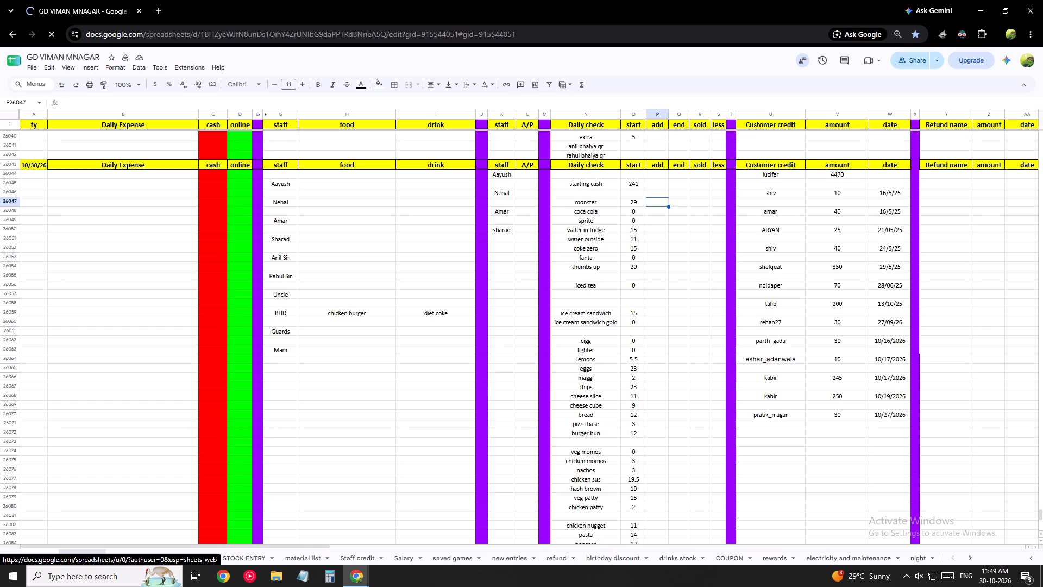
left_click(8, 65)
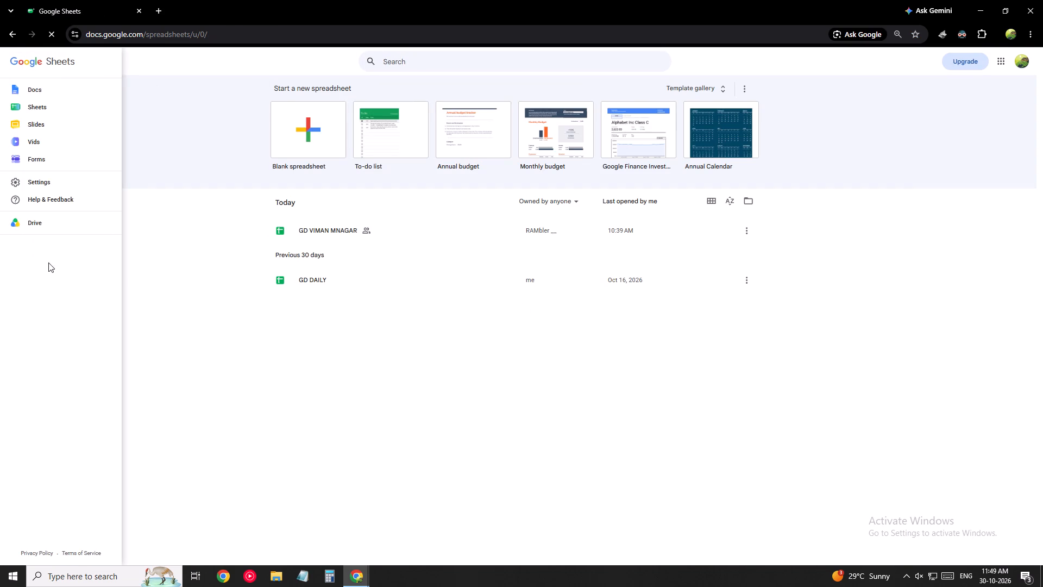
left_click(57, 183)
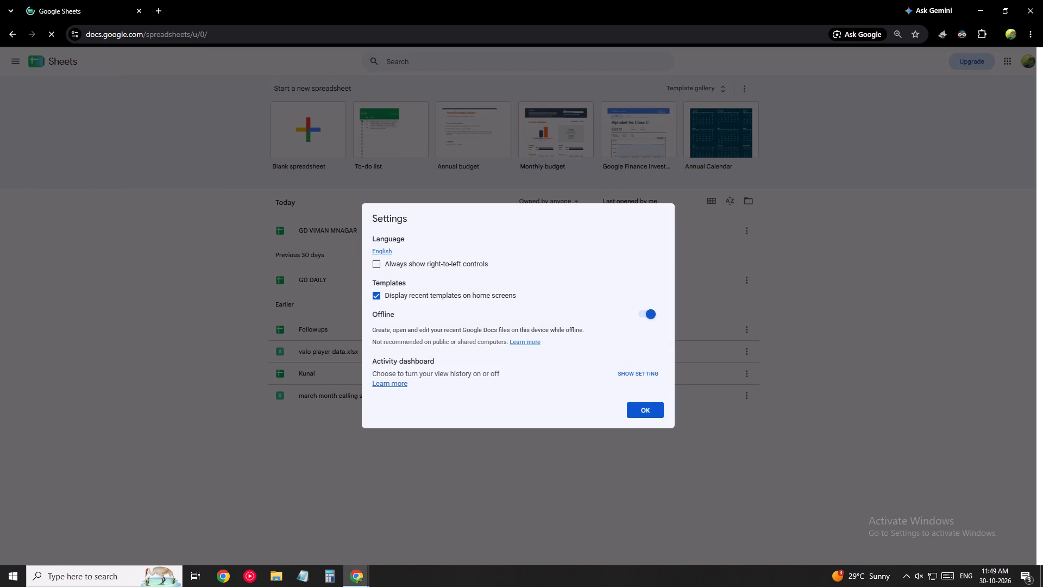
left_click(644, 409)
left_click(7, 60)
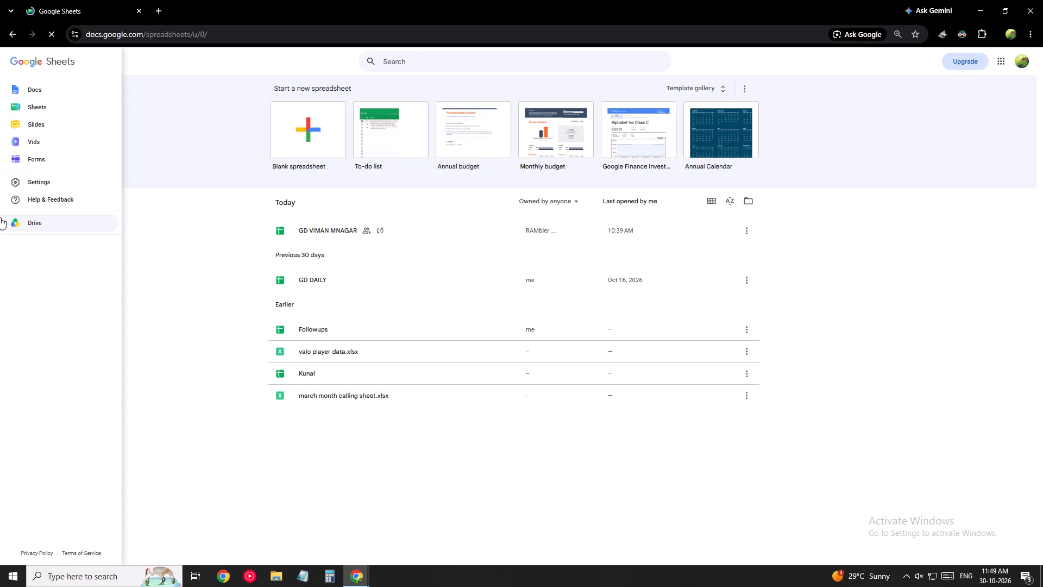
left_click(37, 186)
left_click(628, 355)
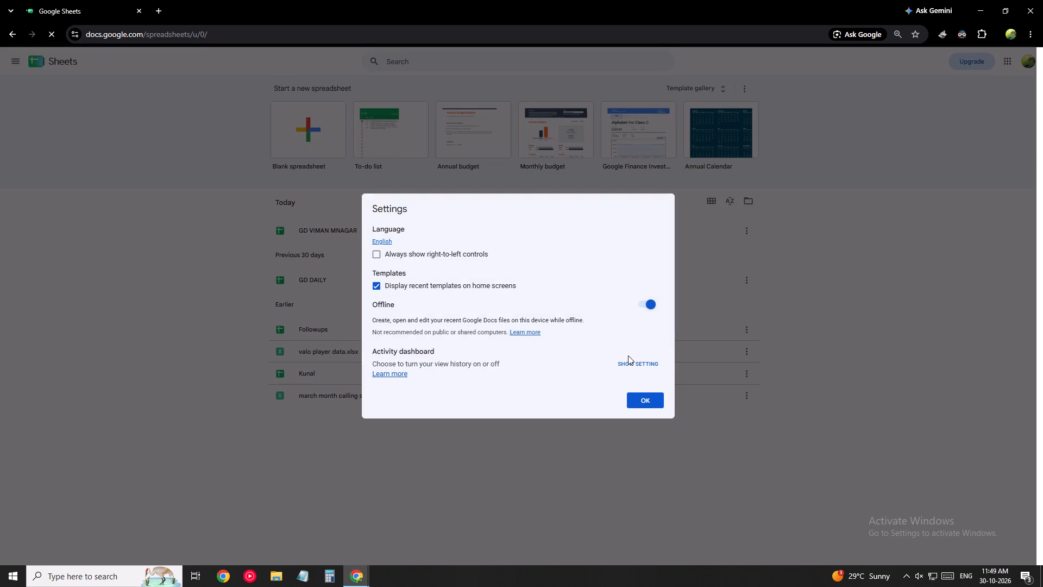
left_click(654, 400)
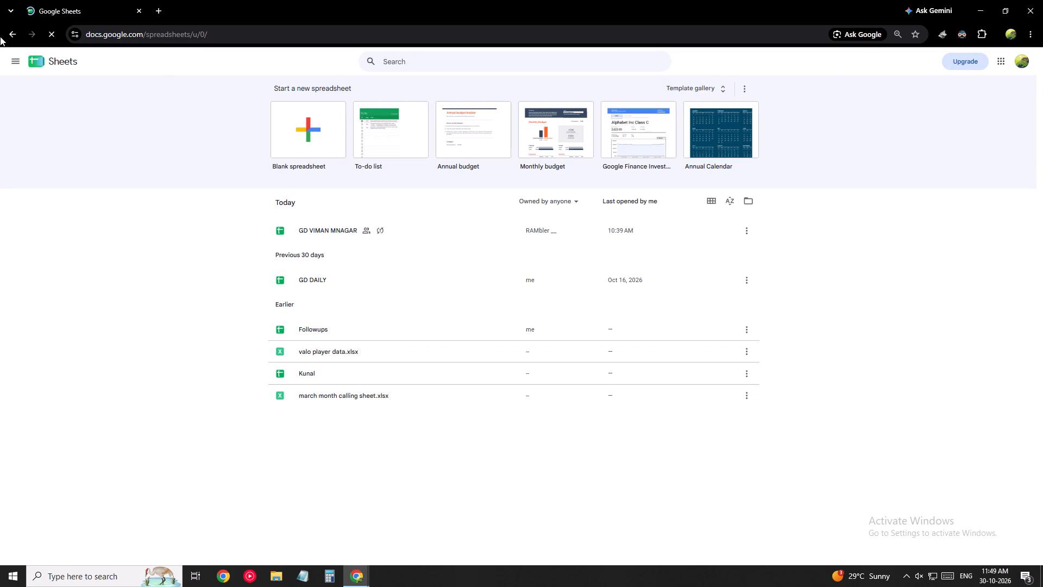
Return to the GD VIMAN MNAGAR spreadsheet and go to the 10/30/26 section of the daily exp sheet.
left_click(0, 33)
left_click(5, 33)
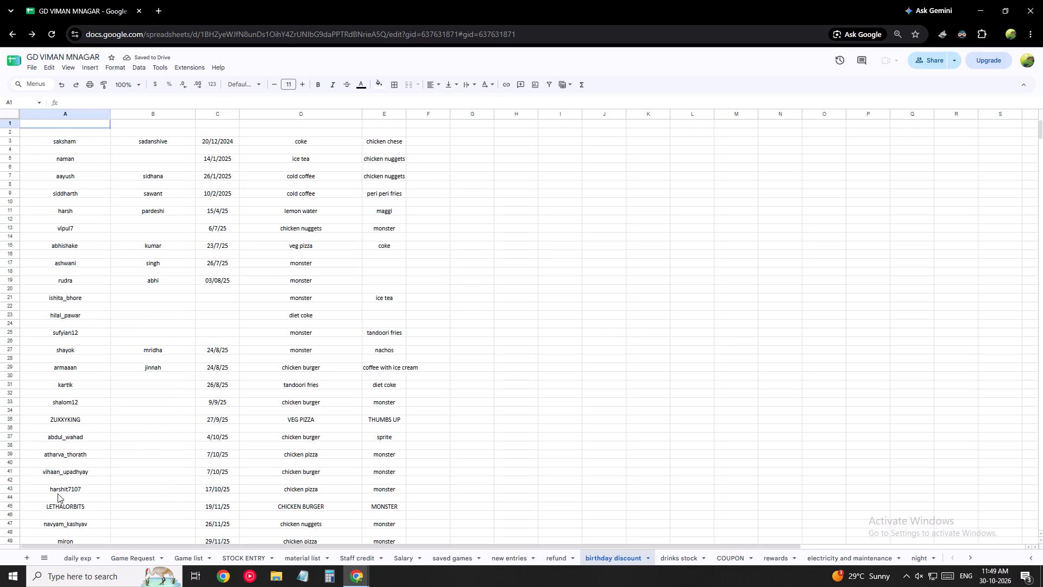
left_click(84, 559)
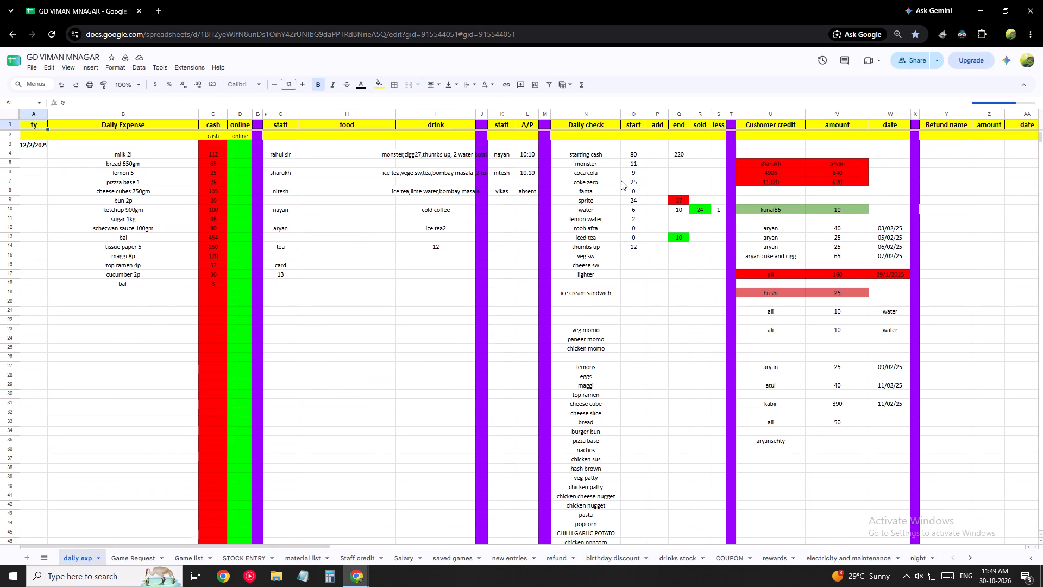
left_click_drag(1042, 138, 1042, 480)
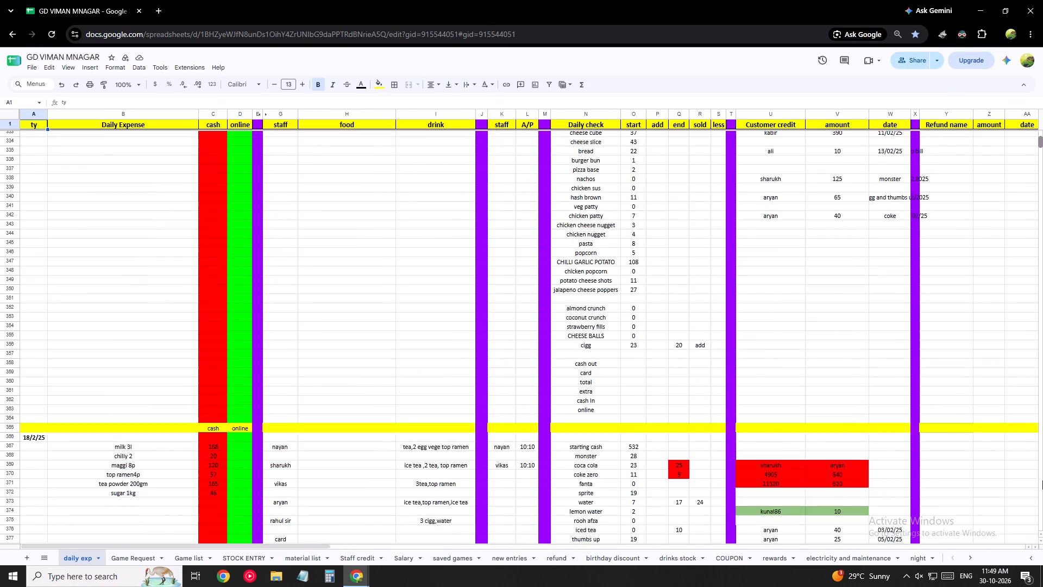
left_click_drag(1042, 480, 1014, 586)
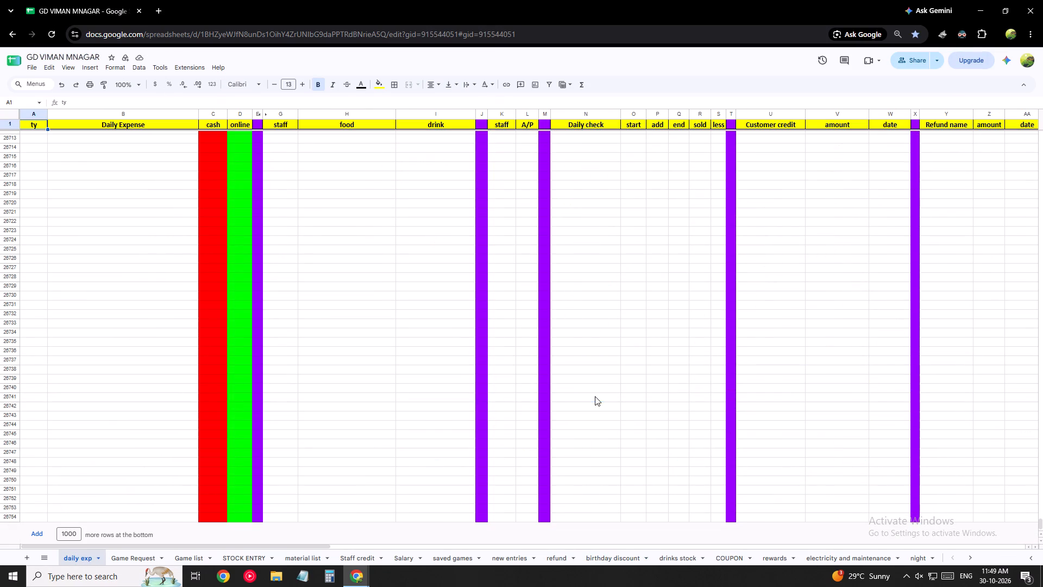
left_click(595, 396)
key("ctrl+Up")
key("ctrl+Up")
key("ctrl+Up")
key("ctrl+Up")
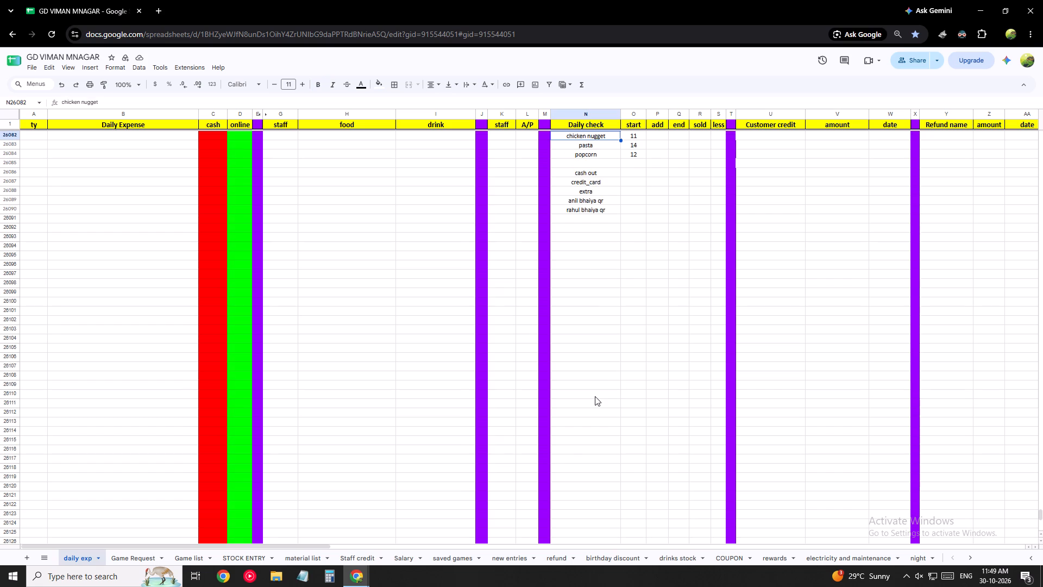
key("ctrl+Up")
key("ctrl+Up")
key("ctrl+Up")
key("ctrl+Up")
key("ctrl+Up")
key("ctrl+Left")
key("ctrl+Up")
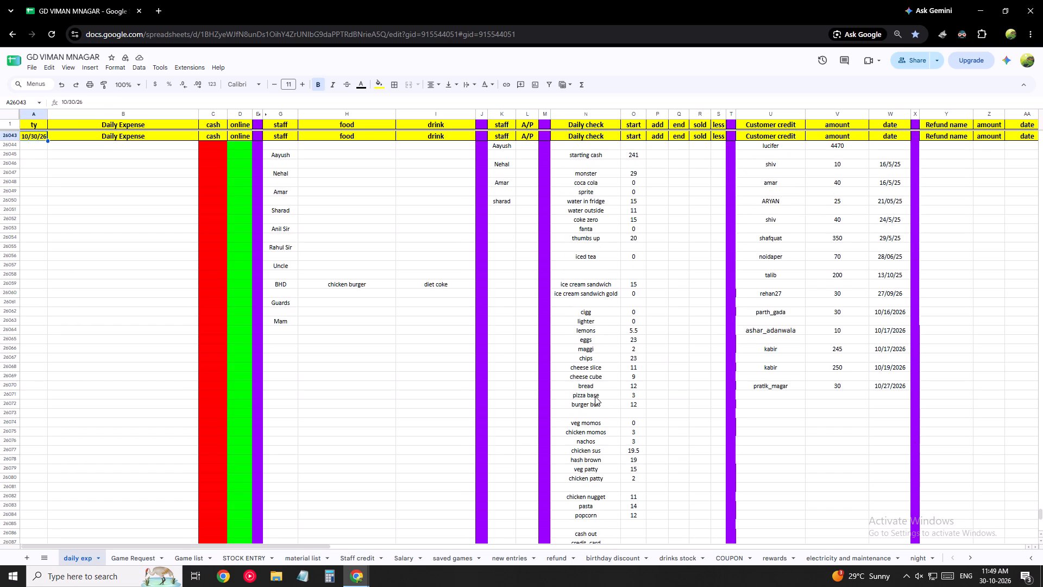
key("Left")
key("Left")
key("Left")
key("Right")
key("Right")
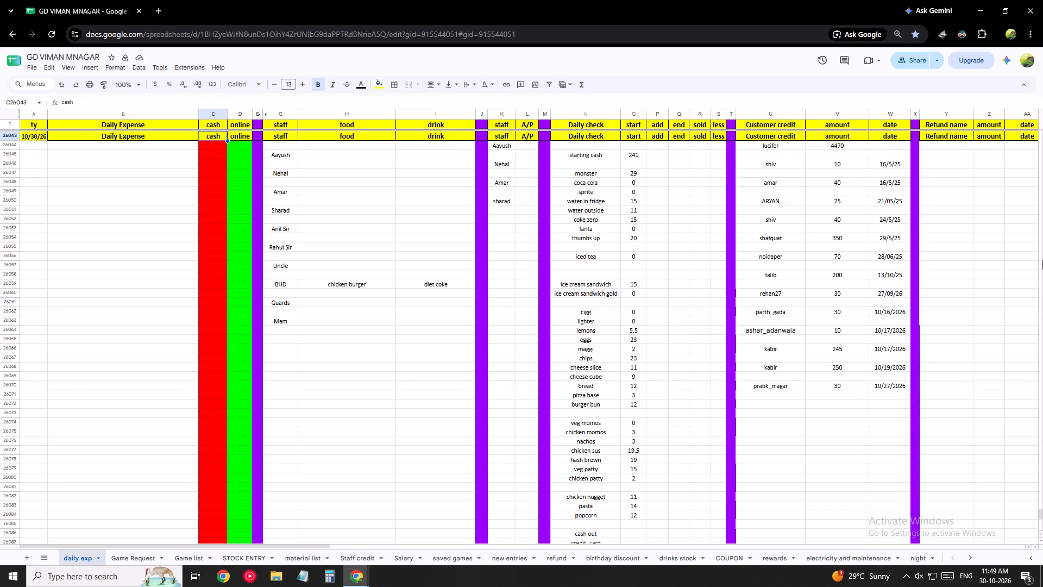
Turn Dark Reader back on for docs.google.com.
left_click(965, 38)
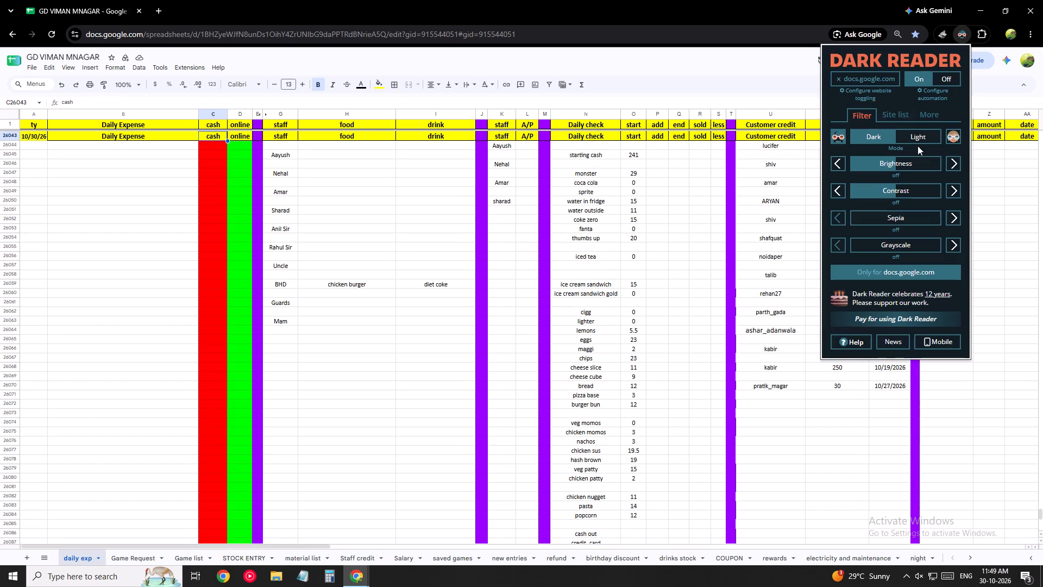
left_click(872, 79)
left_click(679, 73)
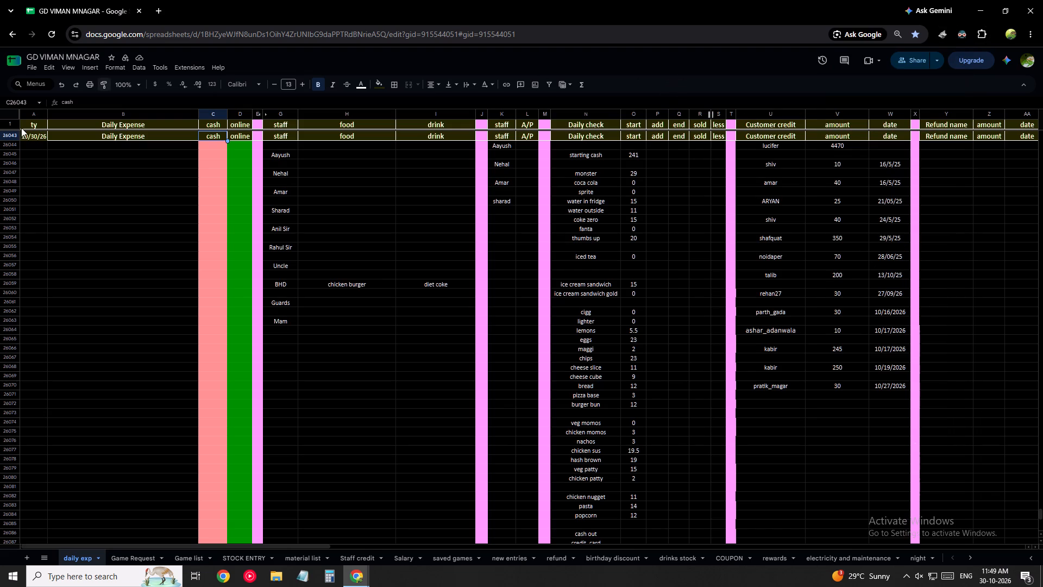
Switch to the Game Dome ggLeap admin page and review the computers' status in the PC list.
key("alt+Tab")
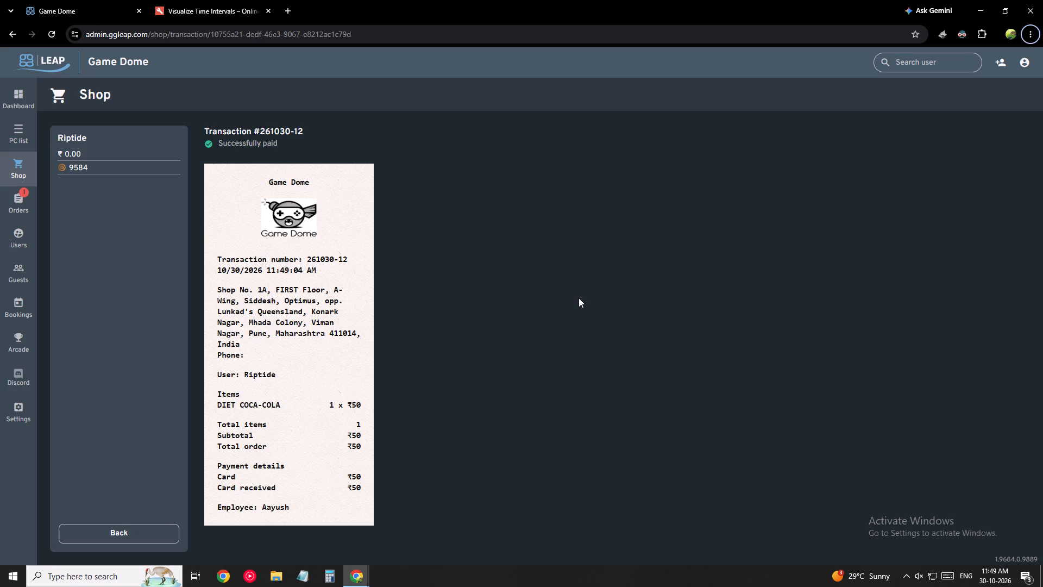
key("alt+Tab")
key("alt+Tab")
left_click(10, 130)
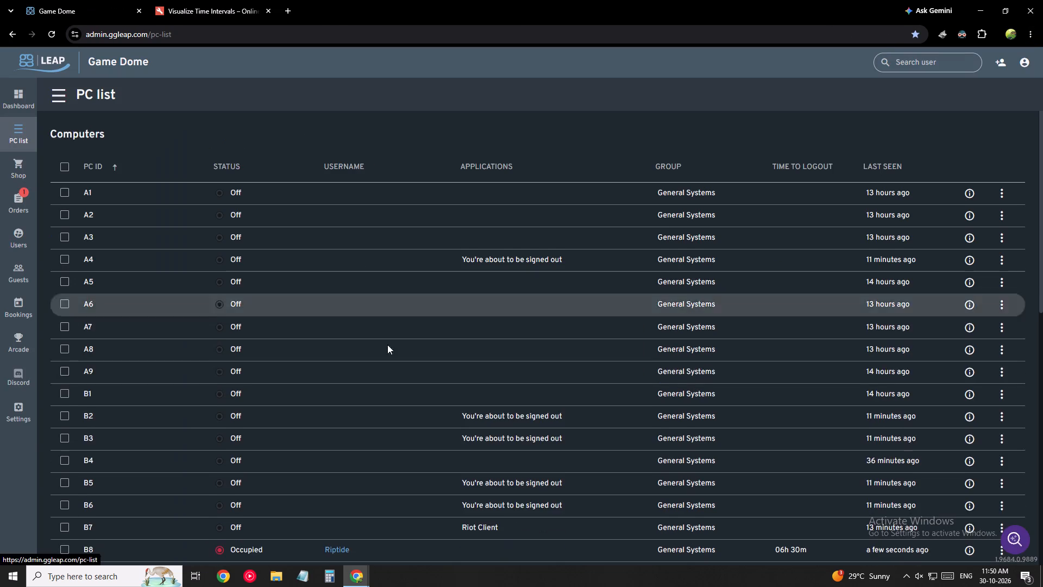
scroll(414, 391, "down", 3)
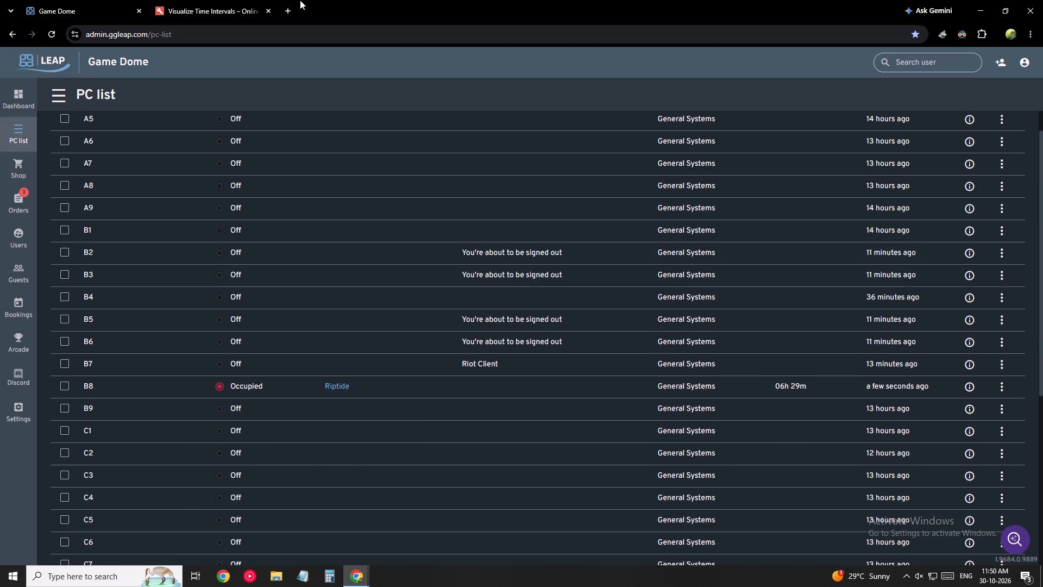
In the Visualize Time Intervals tool, replace all existing time intervals with the single interval 9:00am - 5:00pm.
left_click(178, 0)
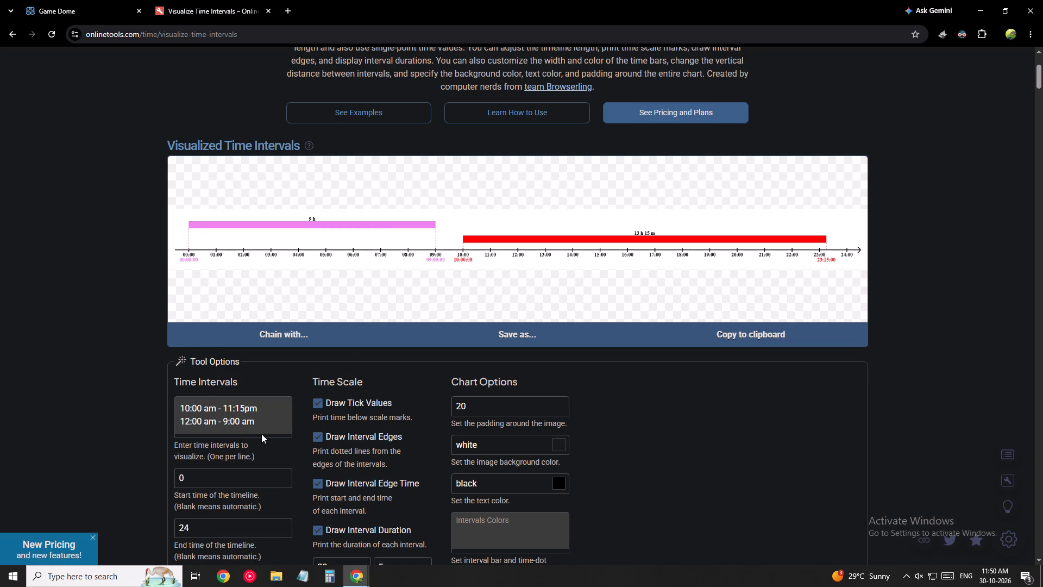
left_click_drag(256, 422, 81, 395)
key("BackSpace")
key("BackSpace")
key("BackSpace")
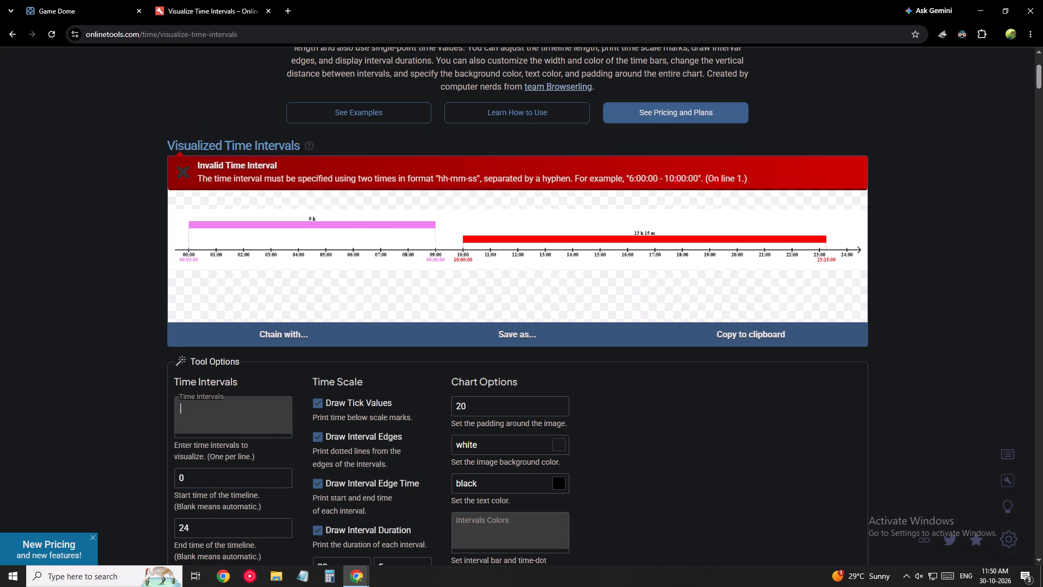
type("9:00")
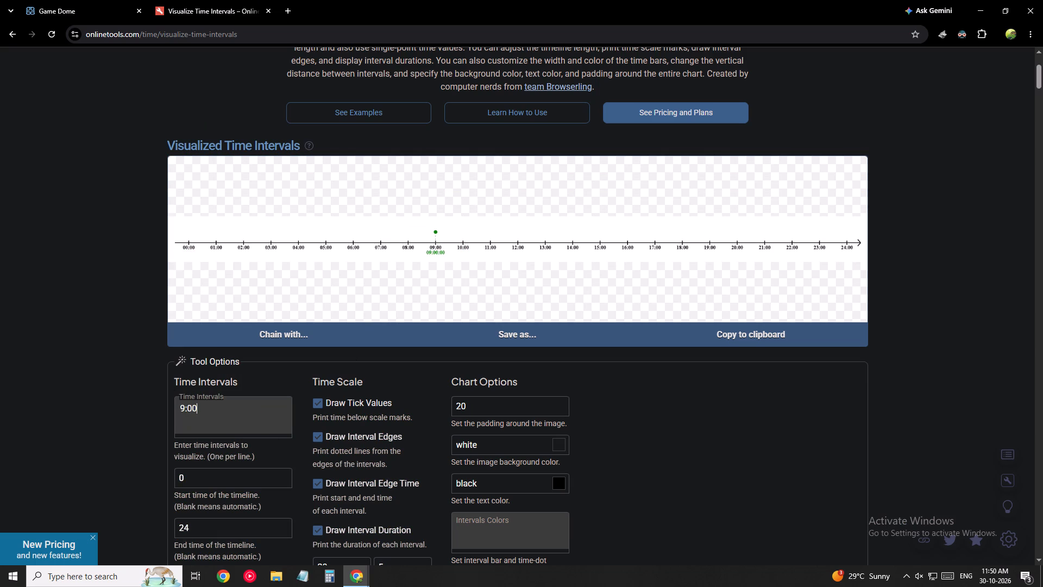
key("space")
key("BackSpace")
type("a,")
key("BackSpace")
key("m")
key("BackSpace")
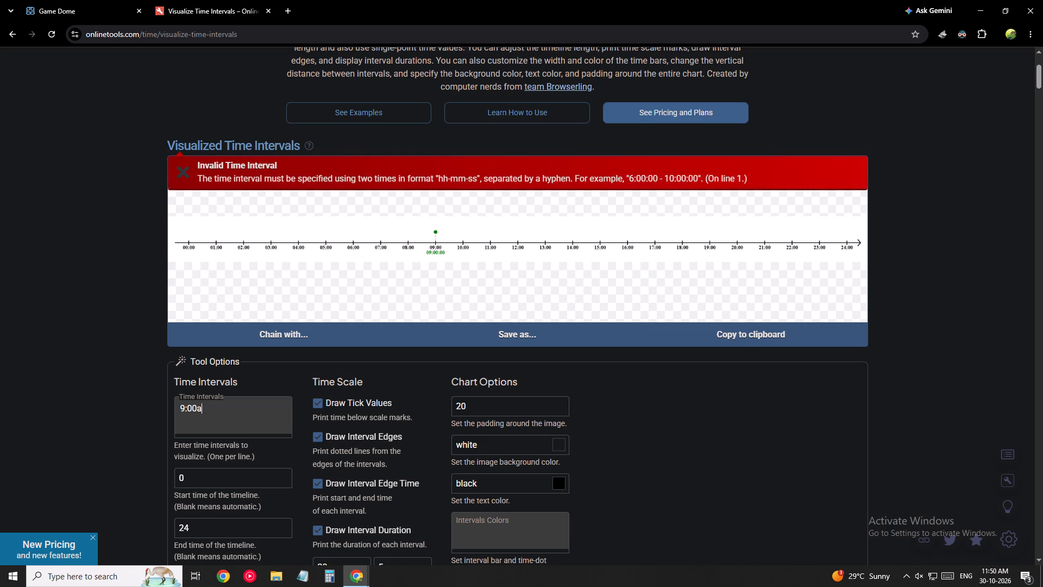
type("m to")
key("space")
key("BackSpace")
key("BackSpace")
key("BackSpace")
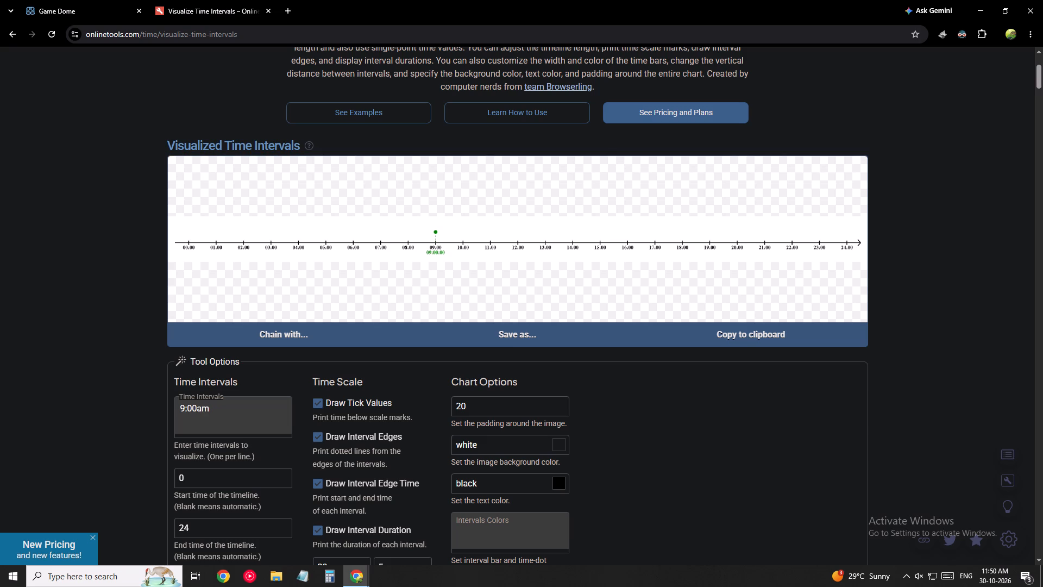
type("-")
key("space")
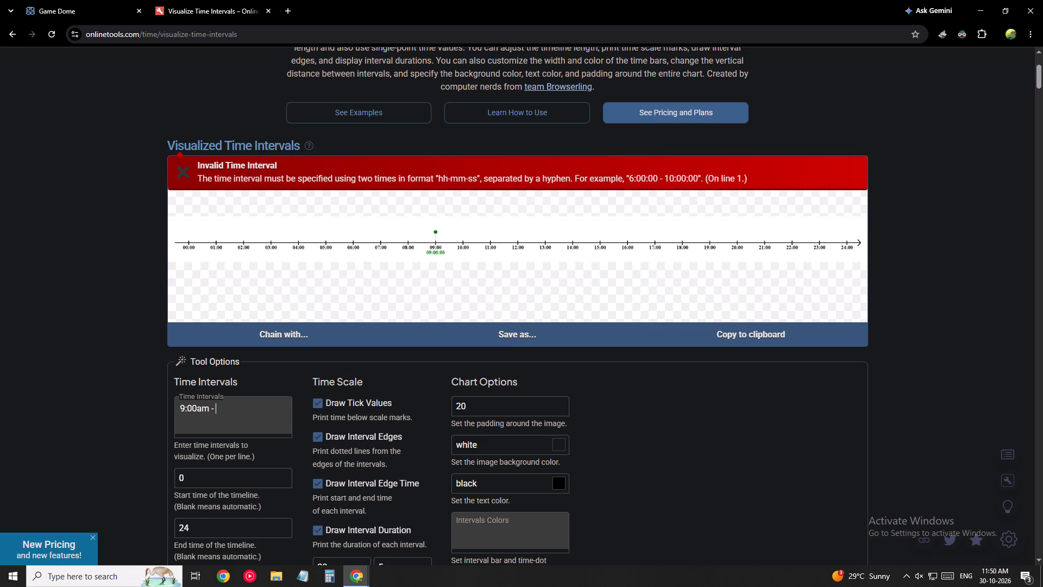
key("5")
key("shift+colon")
type("00")
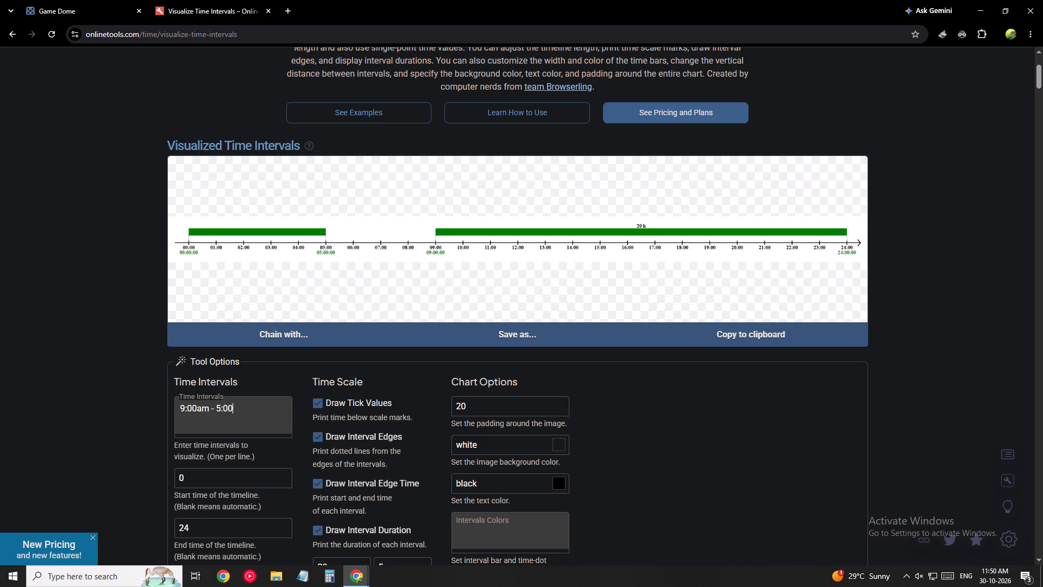
type("pm")
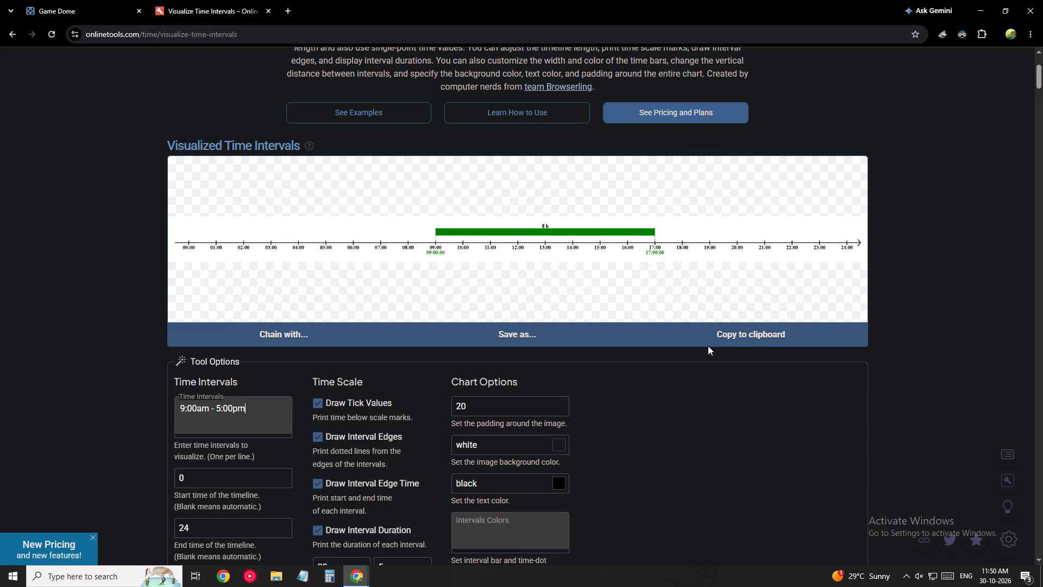
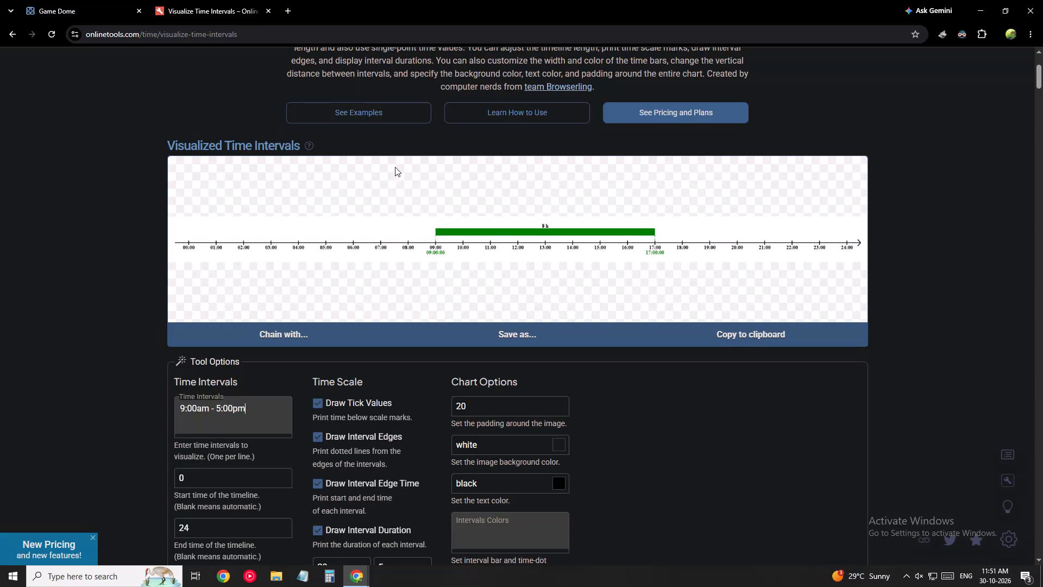
Close the Visualize Time Intervals page.
left_click(271, 9)
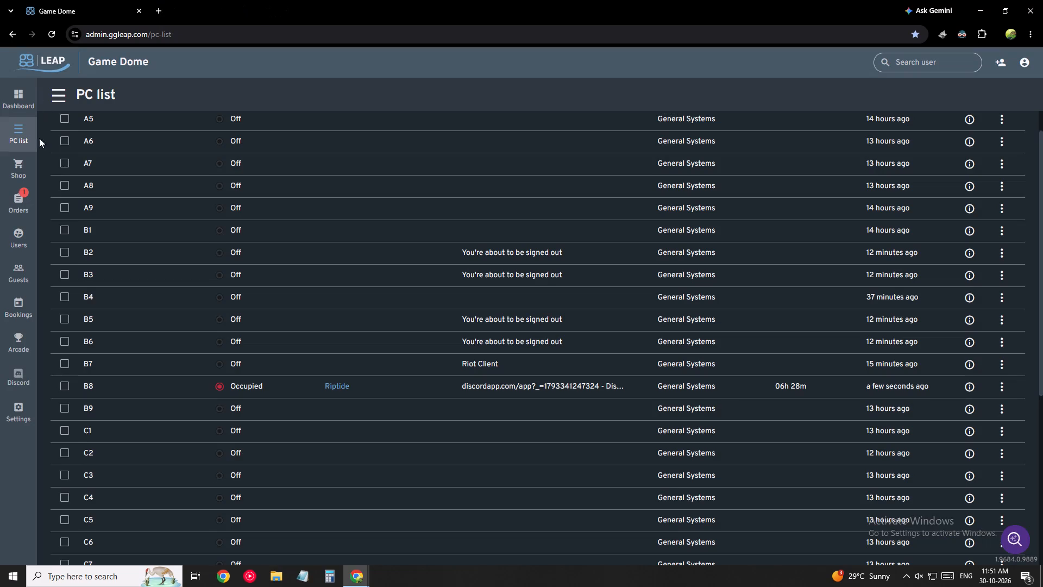
Reopen the Game Dome PC list and examine the computers and the Consoles section for current users and time to logout.
left_click(24, 89)
left_click(19, 122)
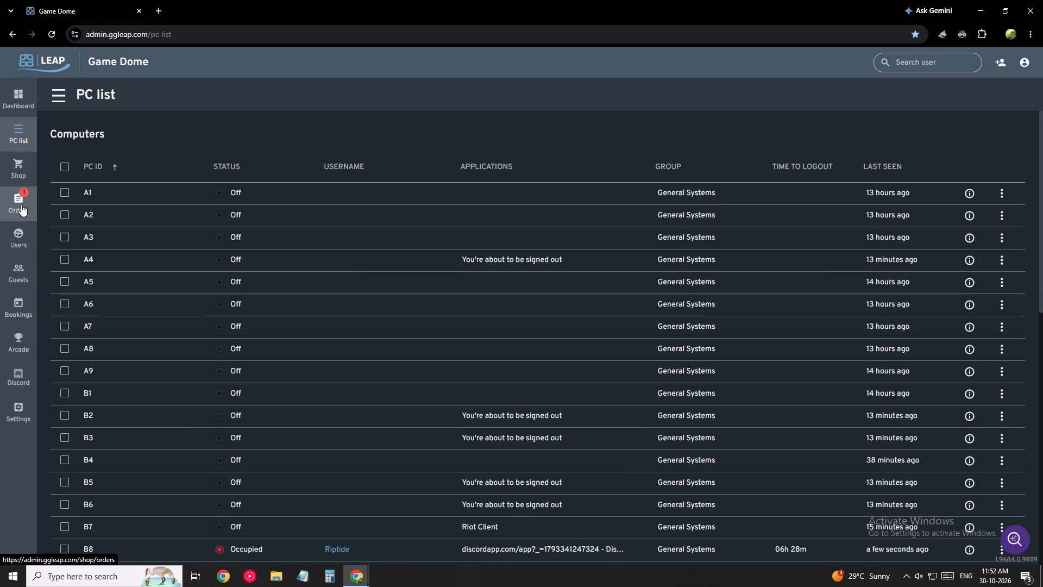
left_click(21, 204)
left_click(2, 139)
scroll(450, 244, "down", 9)
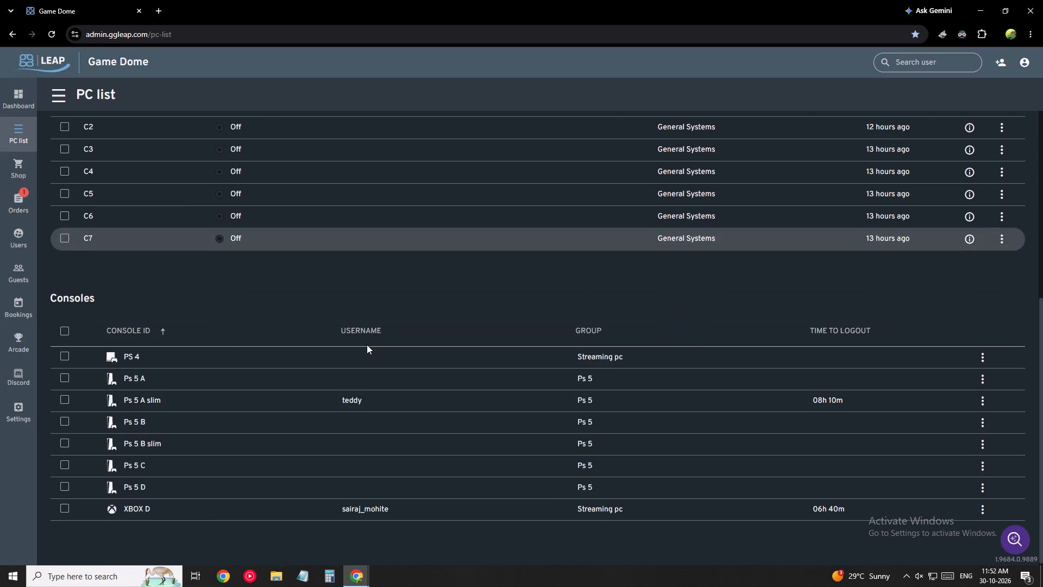
scroll(367, 345, "down", 2)
left_click(363, 579)
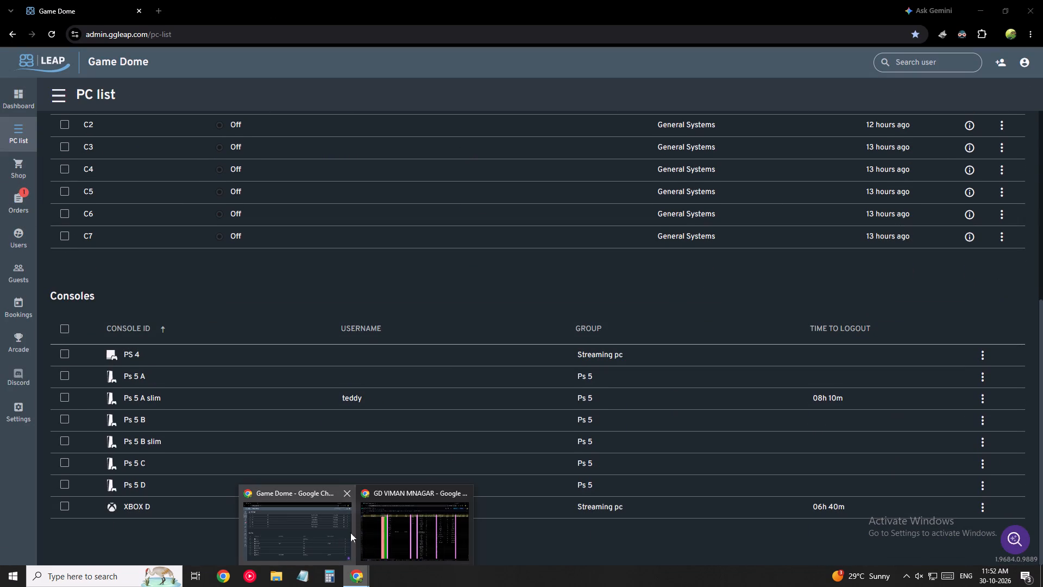
left_click(333, 532)
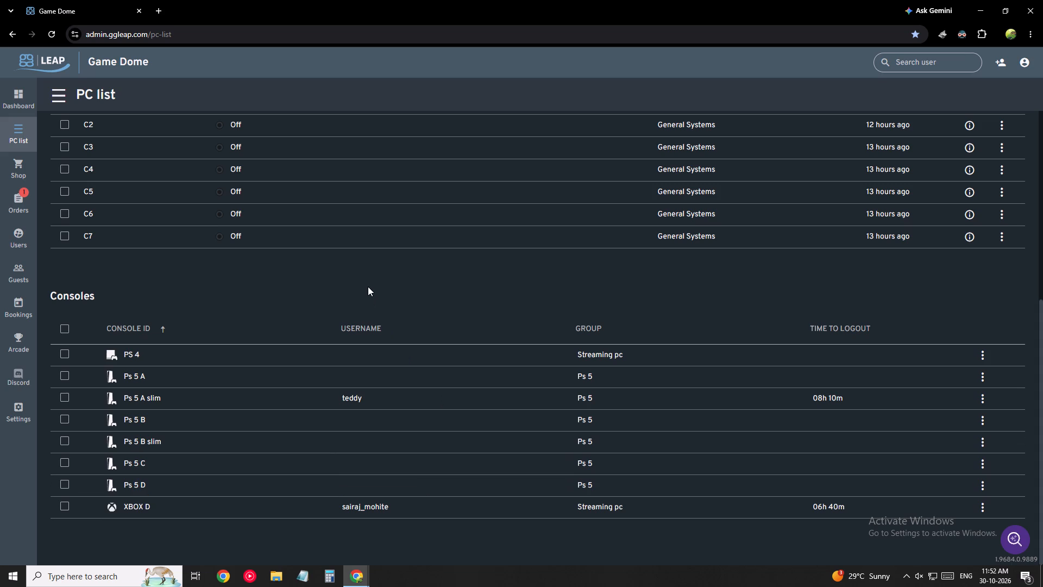
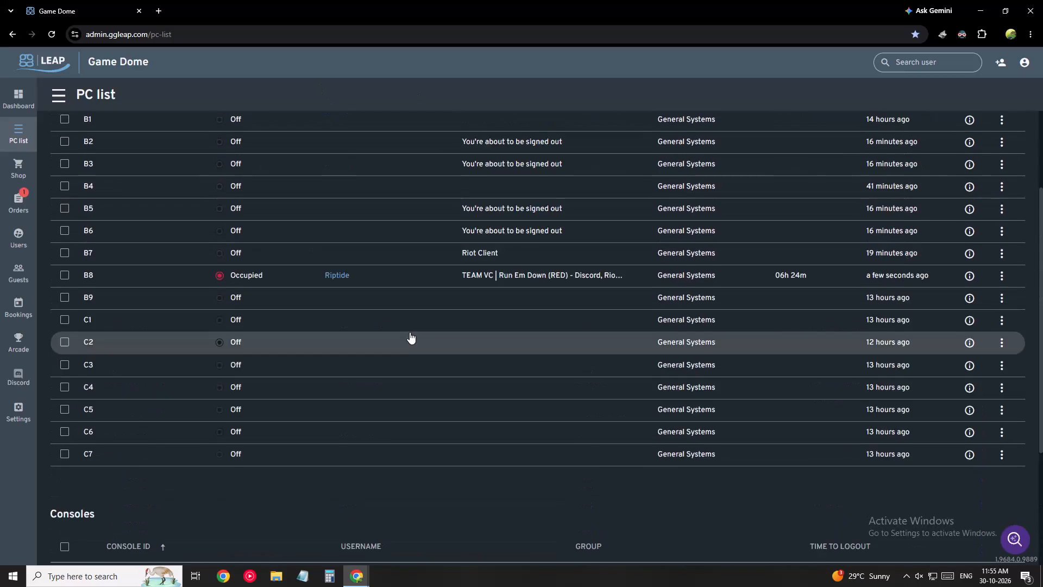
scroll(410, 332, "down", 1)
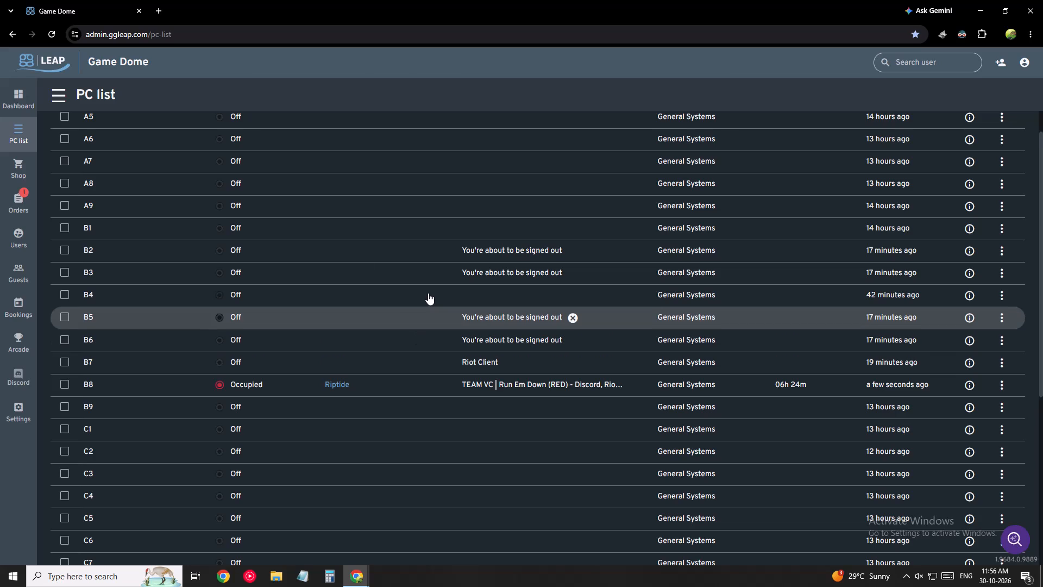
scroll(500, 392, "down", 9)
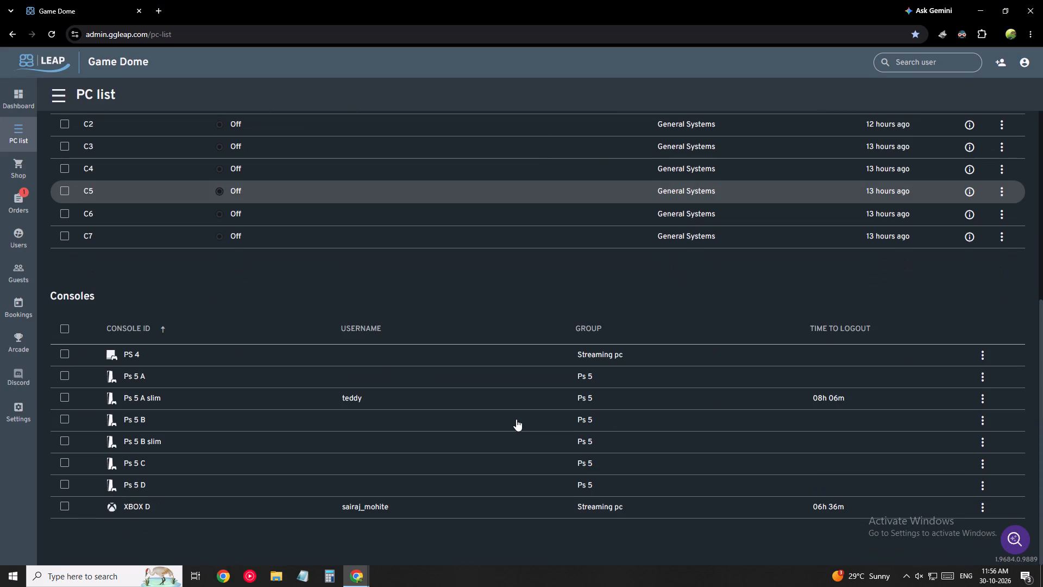
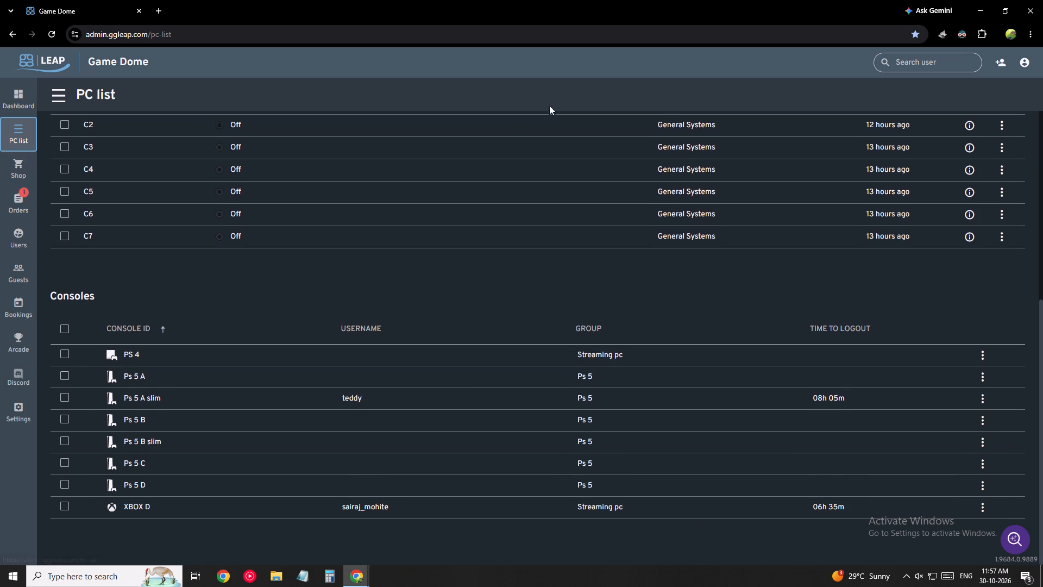
Begin a user search from the PC list page.
left_click(931, 67)
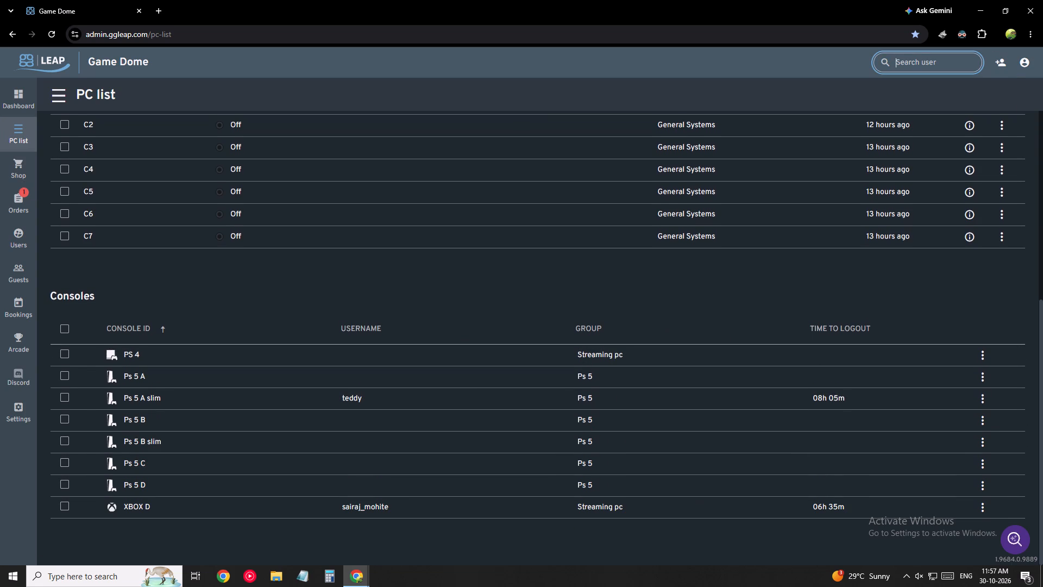
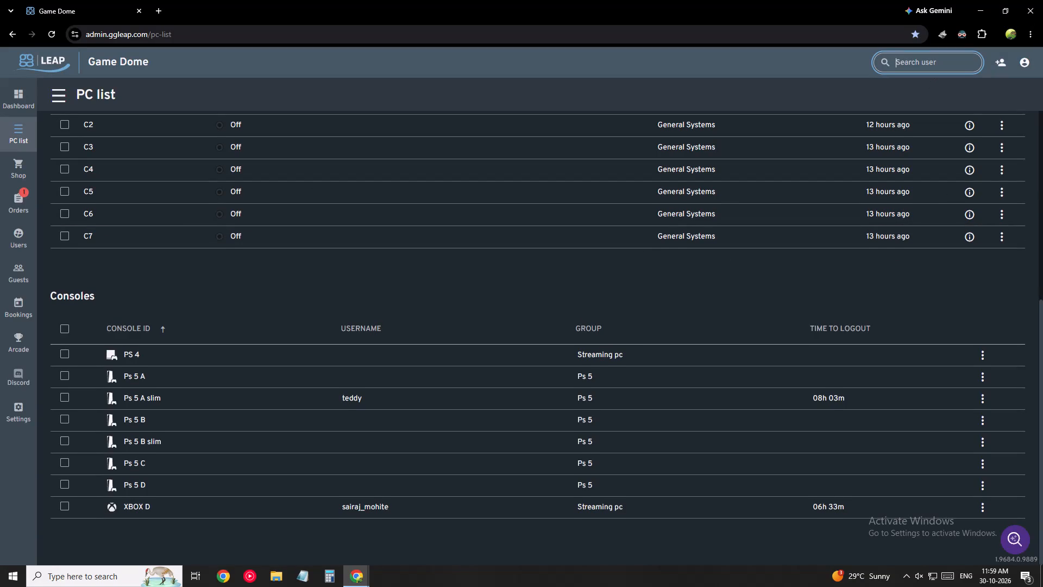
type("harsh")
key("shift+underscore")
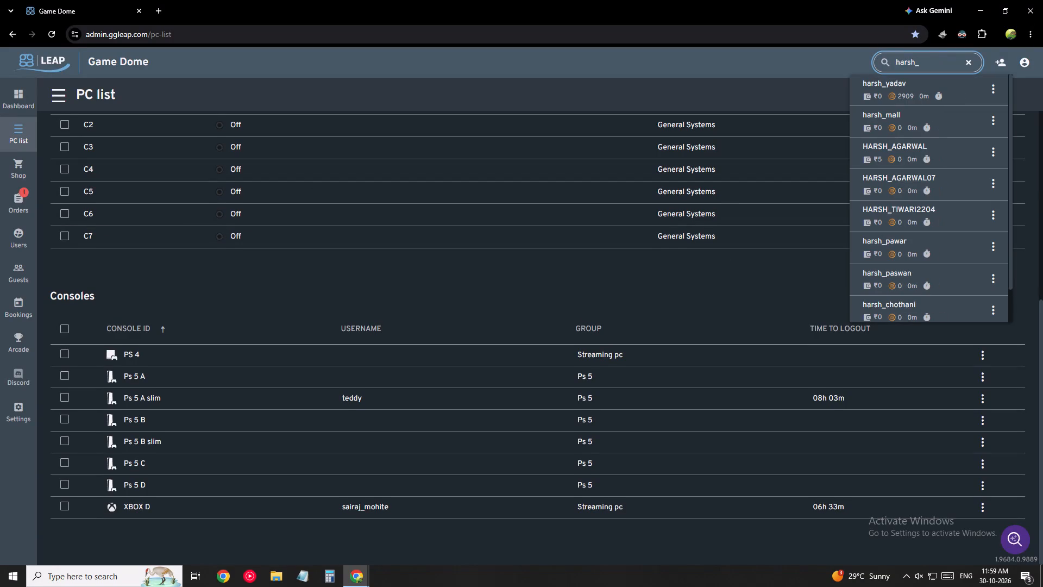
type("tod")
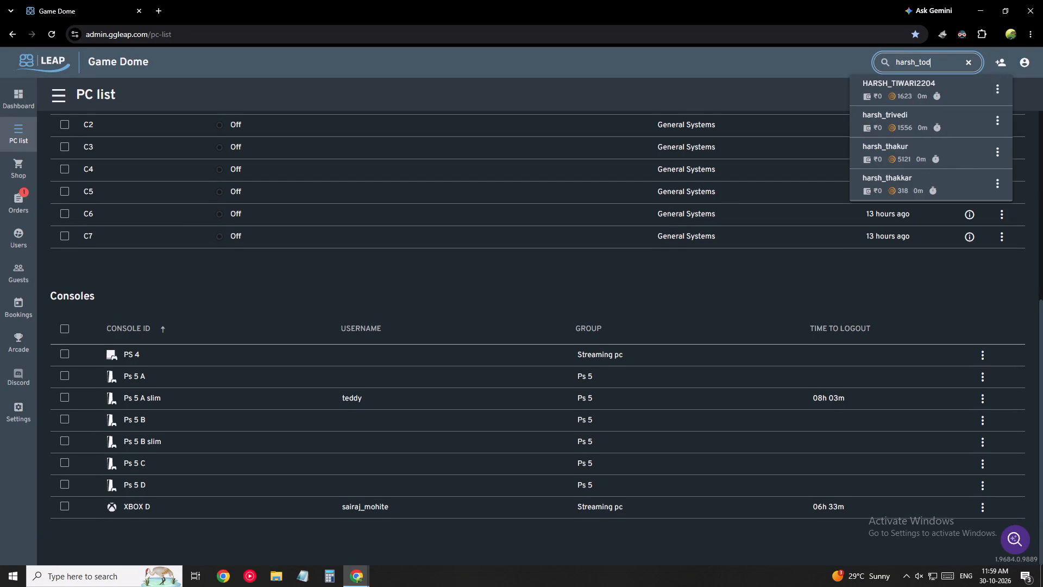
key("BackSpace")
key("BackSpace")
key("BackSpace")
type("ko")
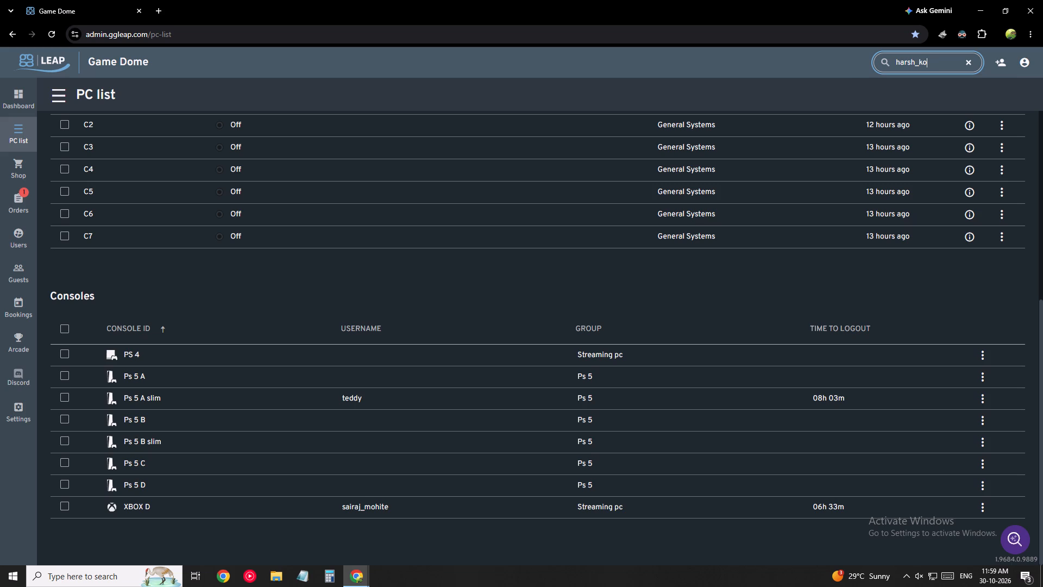
left_click(995, 89)
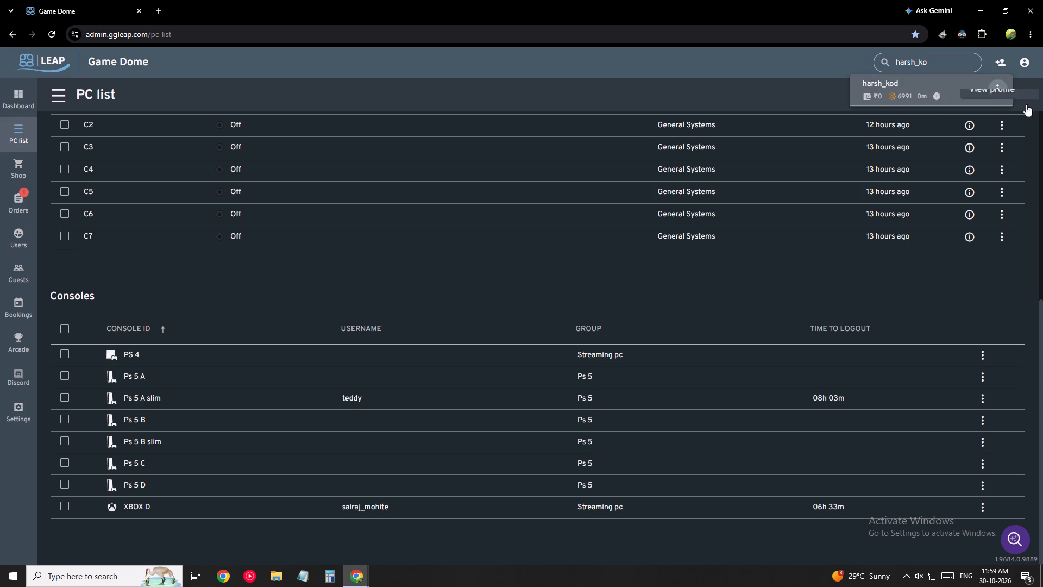
left_click(1032, 105)
left_click(812, 514)
Sell the selected user one PC 3 hr pass from the PC Pass game passes, charging the full amount to credit card.
left_click(359, 146)
left_click(330, 179)
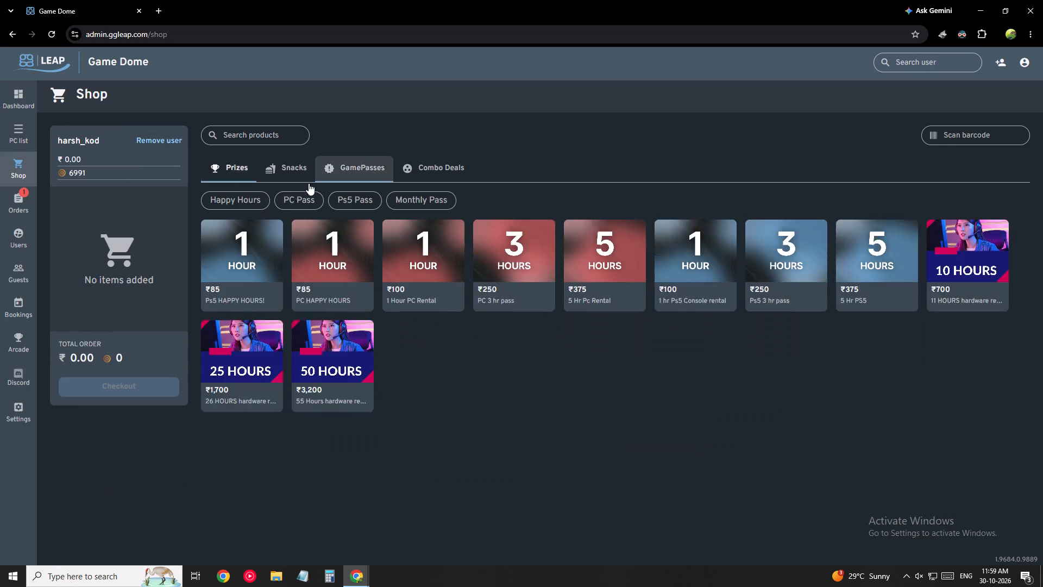
left_click(290, 192)
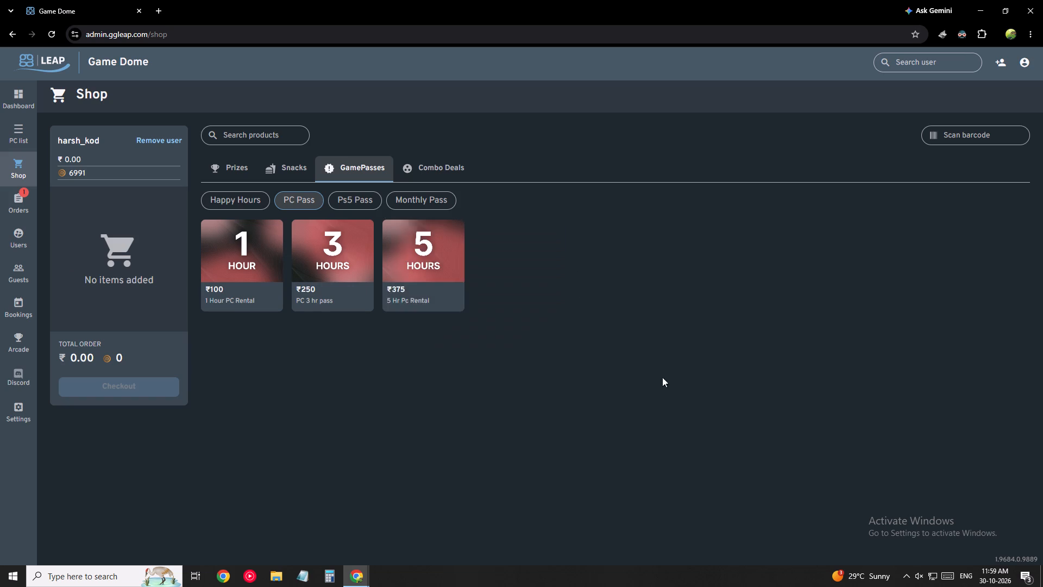
left_click(332, 242)
left_click(112, 390)
left_click(294, 324)
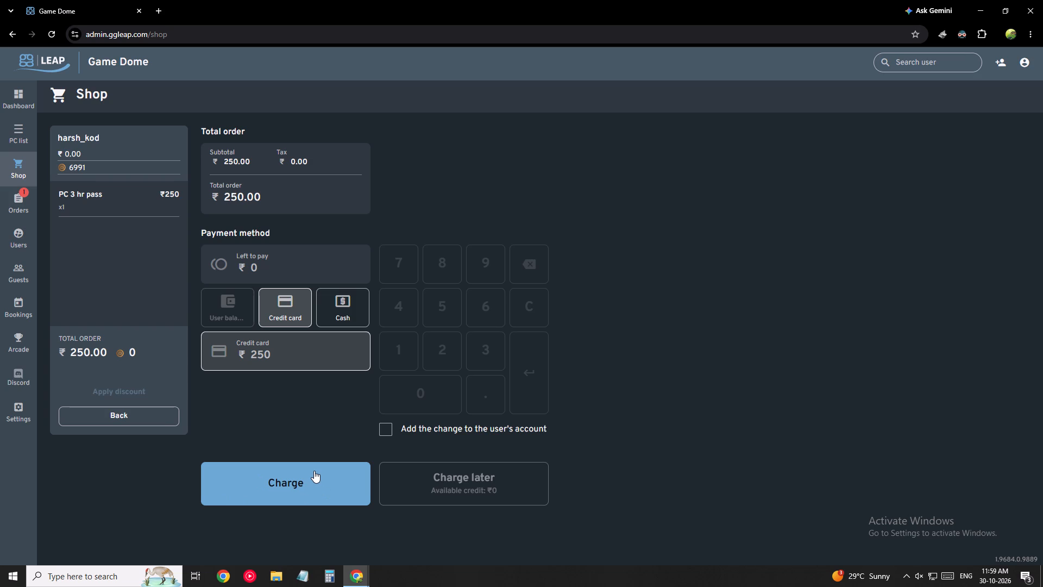
left_click(314, 471)
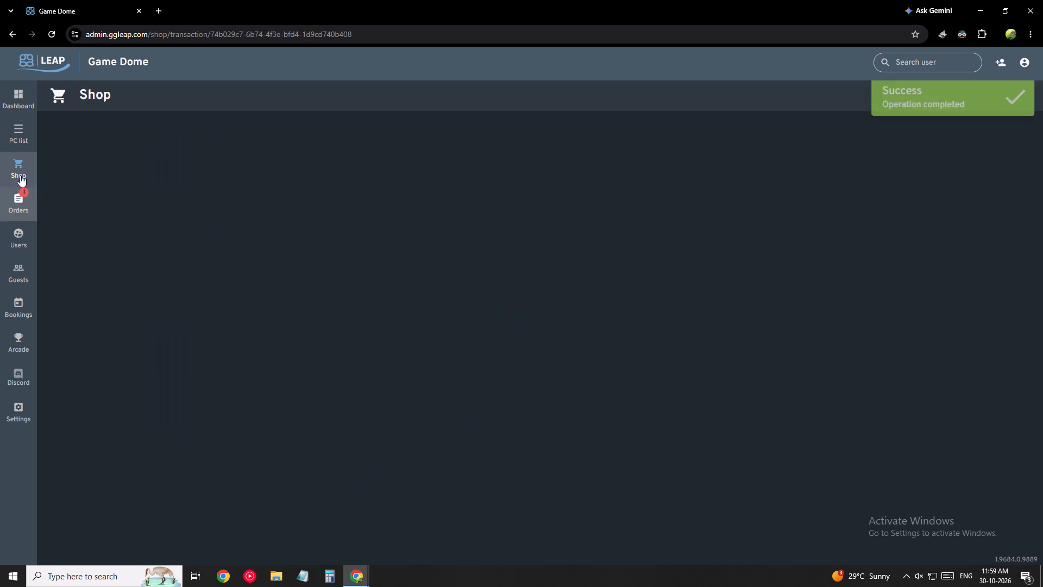
left_click(15, 133)
scroll(454, 368, "down", 3)
scroll(486, 389, "up", 1)
scroll(491, 393, "down", 10)
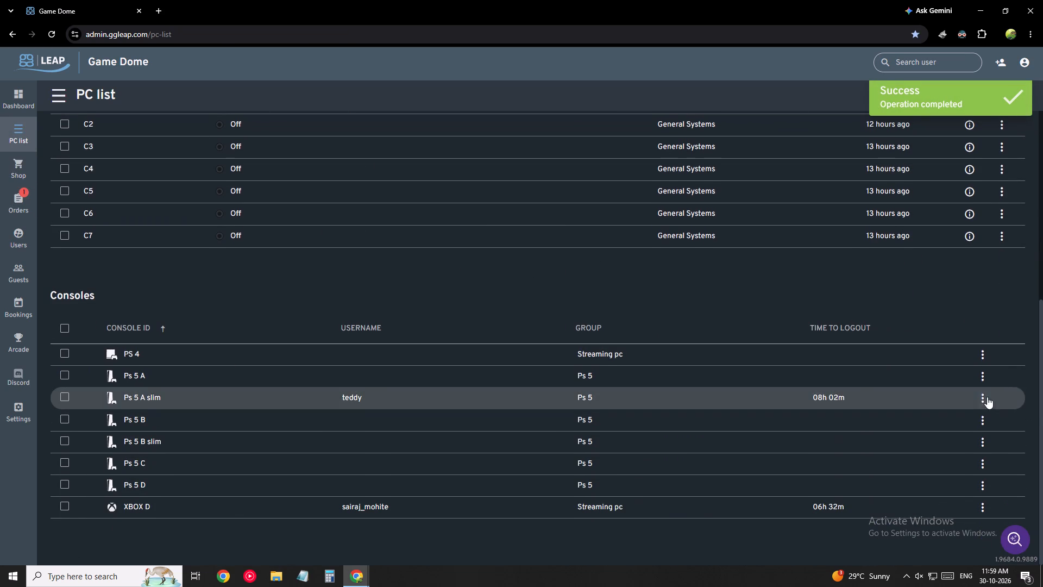
left_click(984, 396)
left_click(1002, 419)
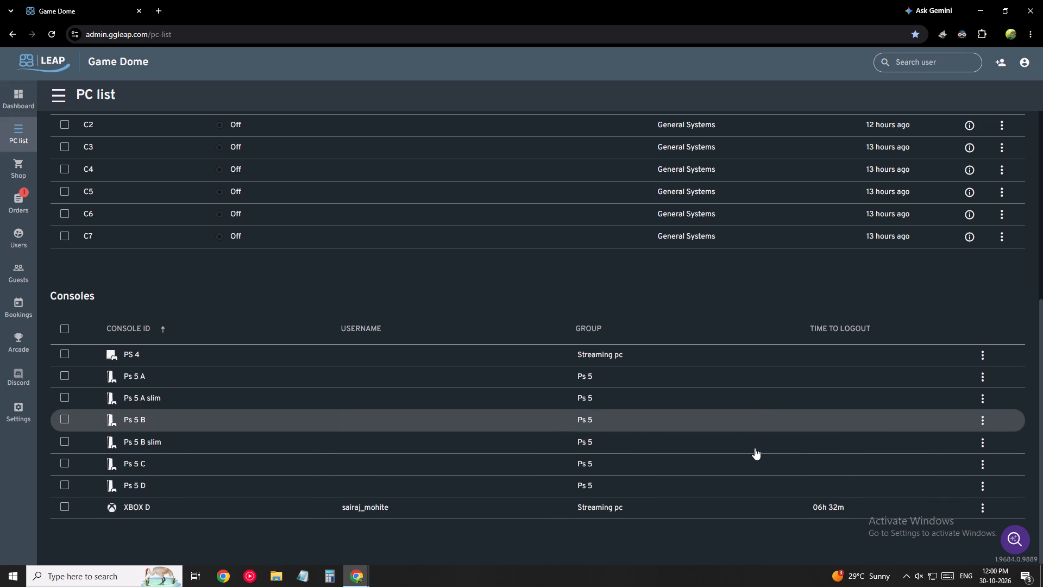
Open the order history to check the most recent shop orders.
scroll(521, 408, "up", 4)
scroll(500, 380, "down", 1)
scroll(489, 377, "up", 5)
scroll(413, 293, "down", 1)
scroll(413, 293, "up", 1)
left_click(0, 211)
left_click(197, 121)
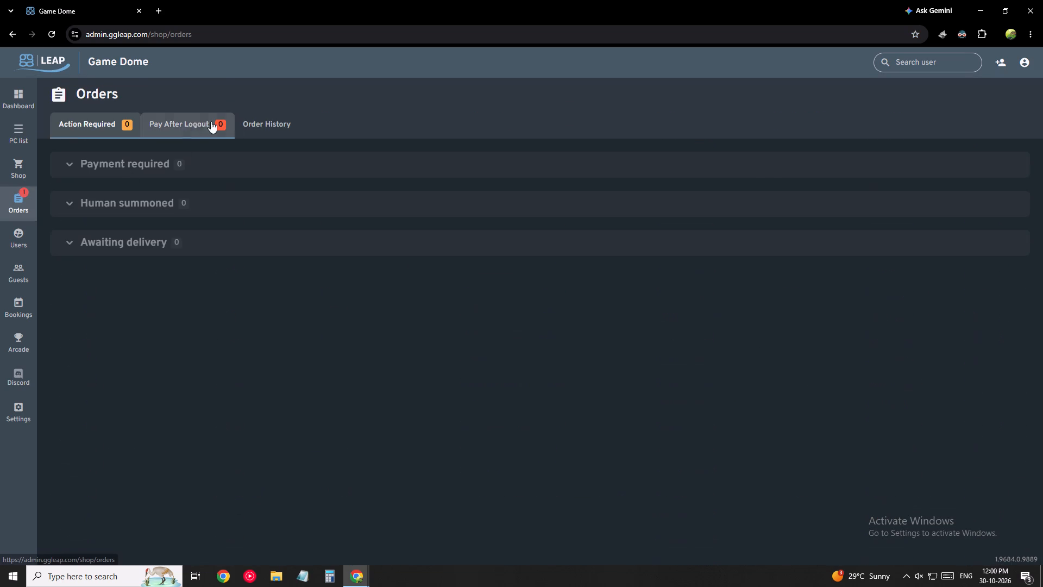
left_click(263, 123)
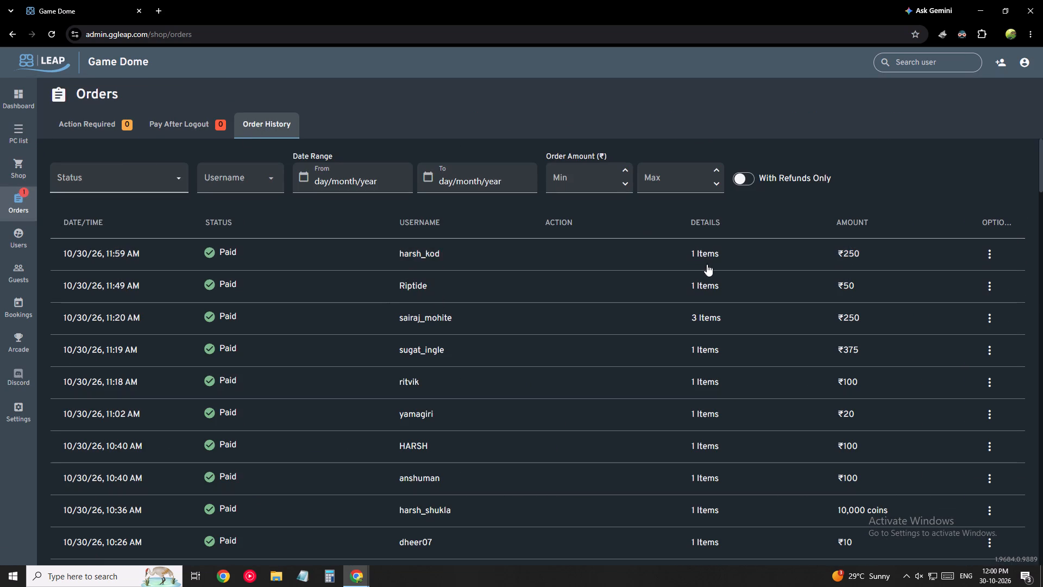
Return to the PC list and review the occupancy of the computers and consoles.
left_click(0, 122)
scroll(338, 310, "down", 11)
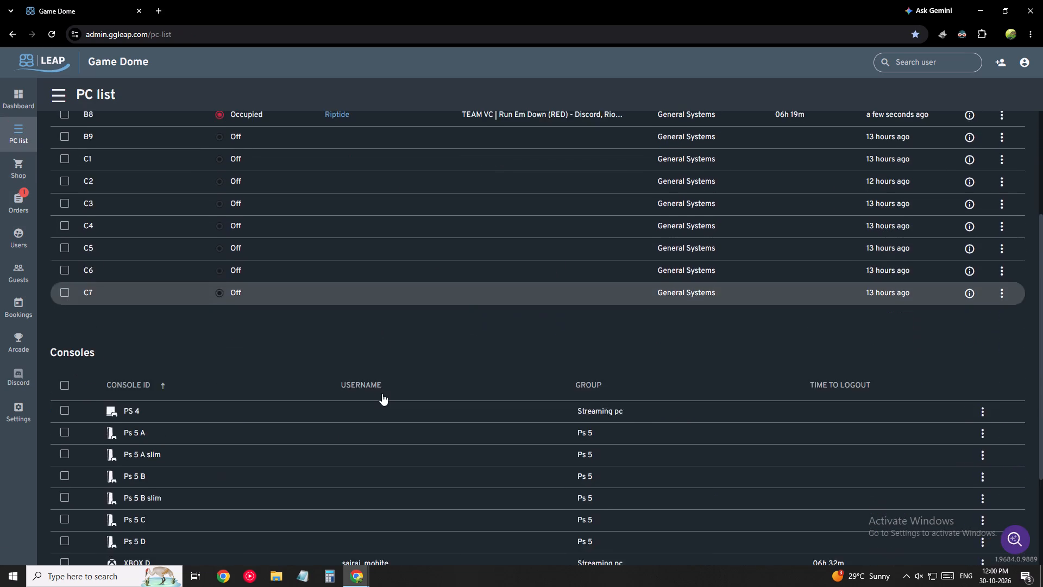
scroll(382, 394, "down", 3)
scroll(634, 424, "up", 1)
scroll(640, 421, "down", 1)
scroll(645, 416, "up", 3)
scroll(646, 415, "down", 1)
scroll(646, 415, "up", 6)
scroll(733, 307, "up", 3)
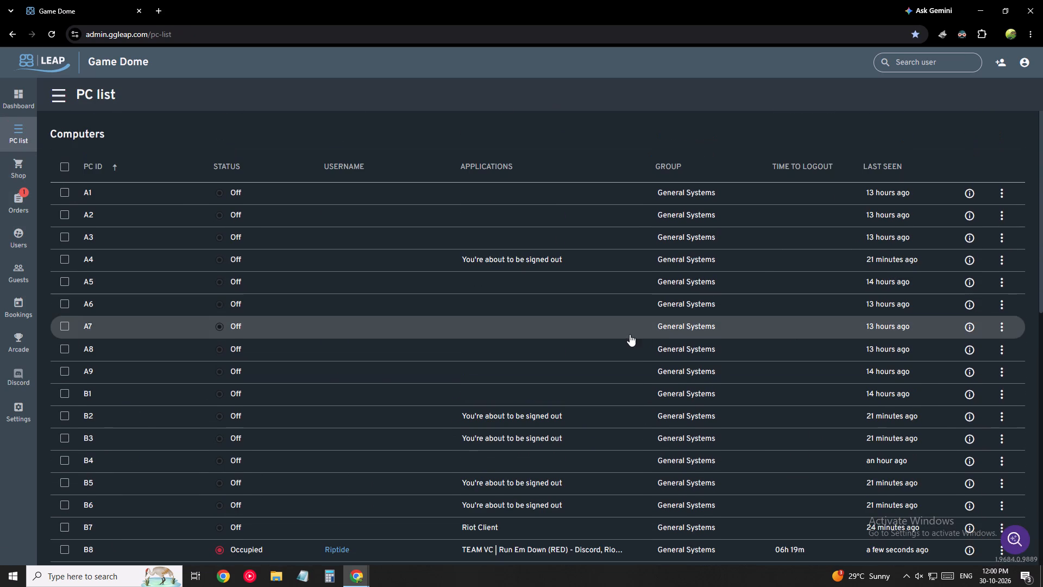
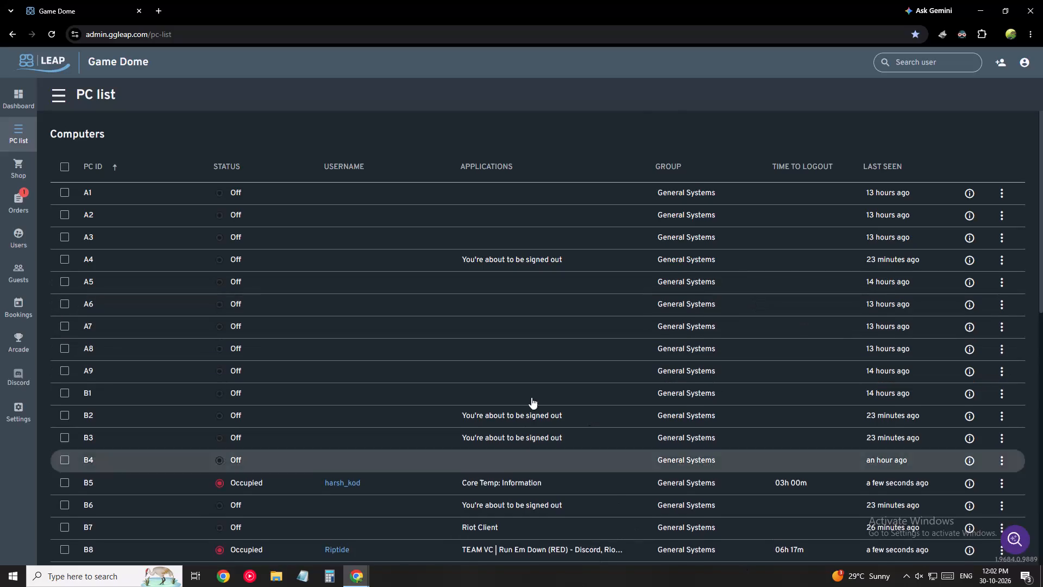
Check the console occupancy in the PC list and the most recent orders in the order history.
scroll(504, 451, "down", 11)
scroll(468, 453, "up", 1)
scroll(467, 453, "down", 3)
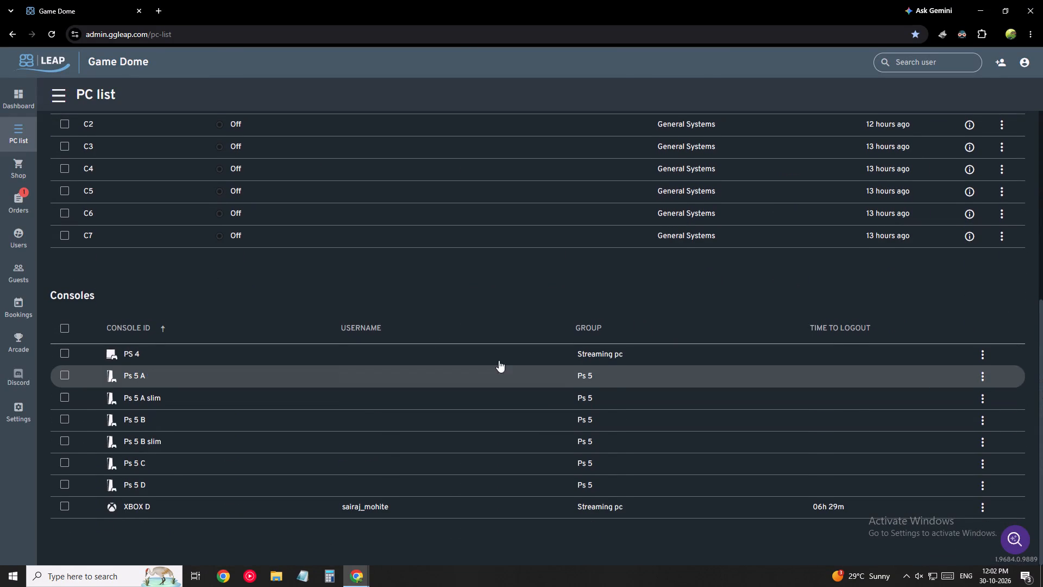
left_click(8, 198)
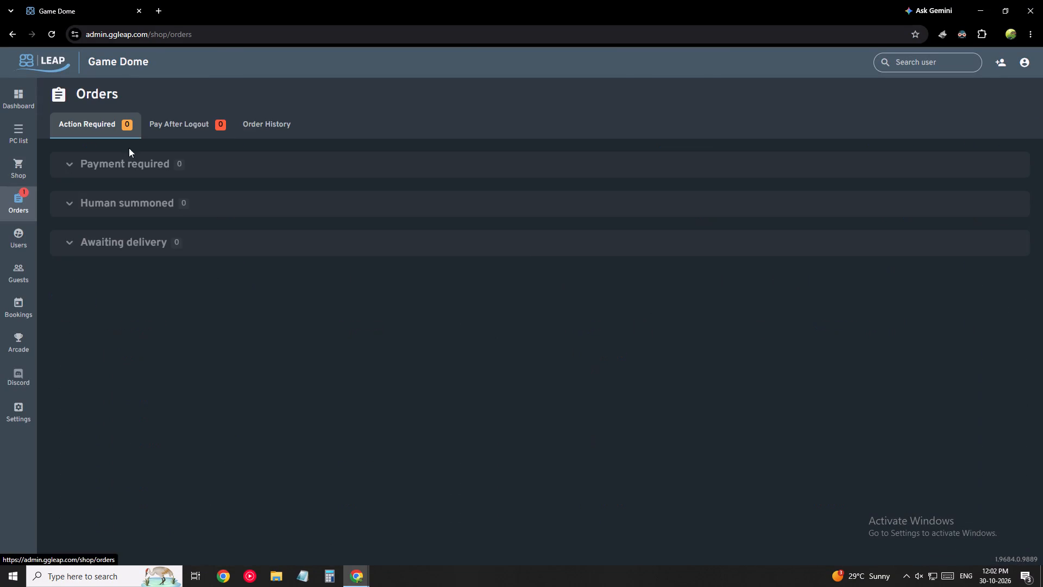
left_click(241, 122)
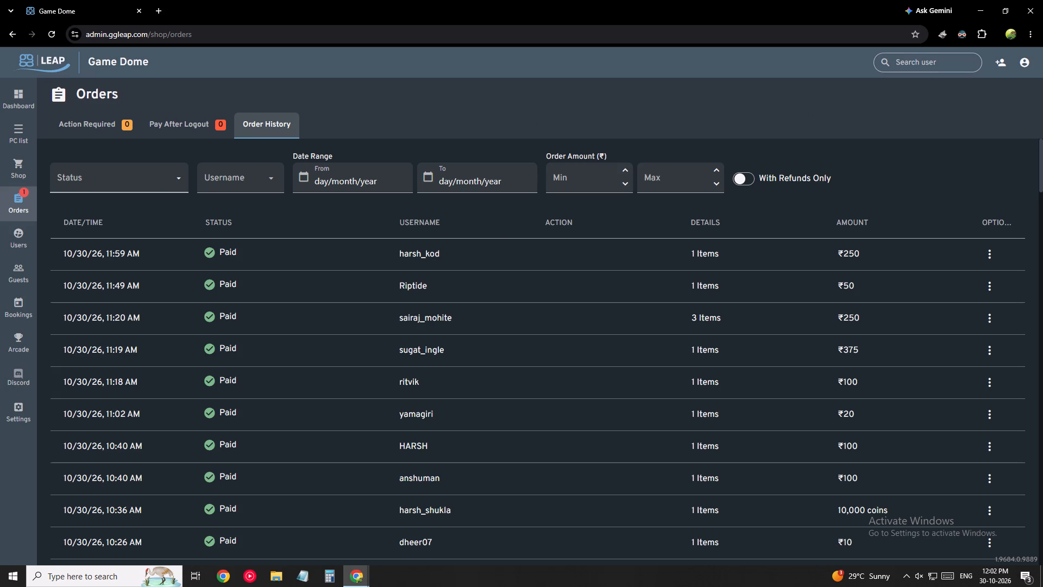
left_click(918, 61)
type("kan")
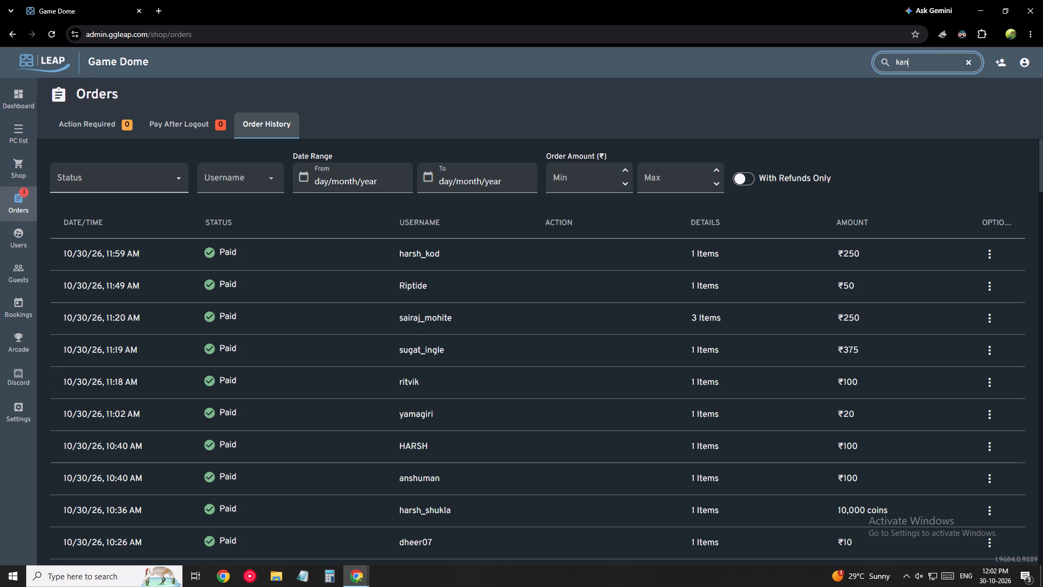
left_click(992, 85)
left_click(1013, 92)
double_click(844, 504)
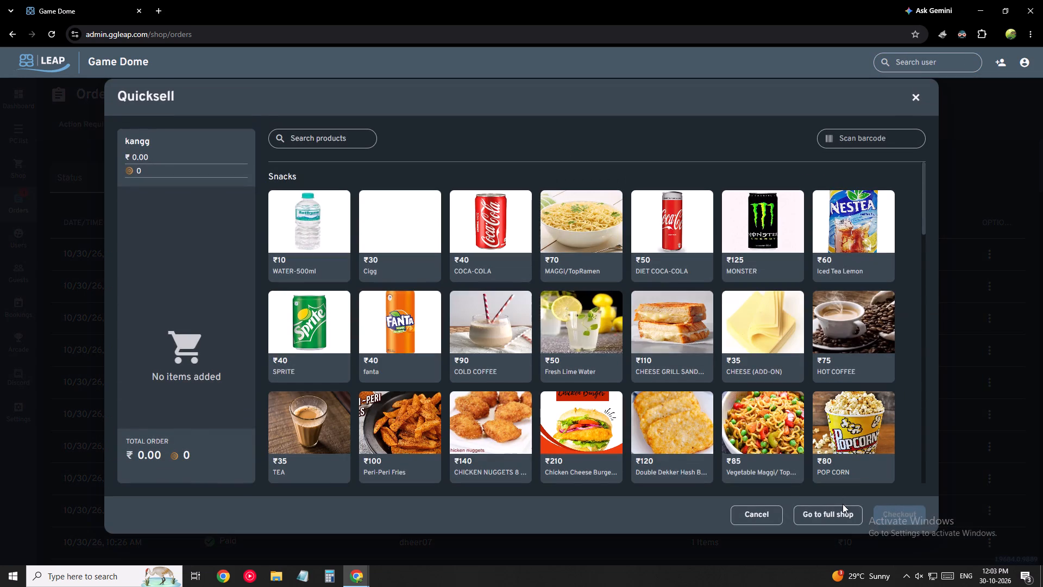
left_click(831, 530)
left_click(814, 513)
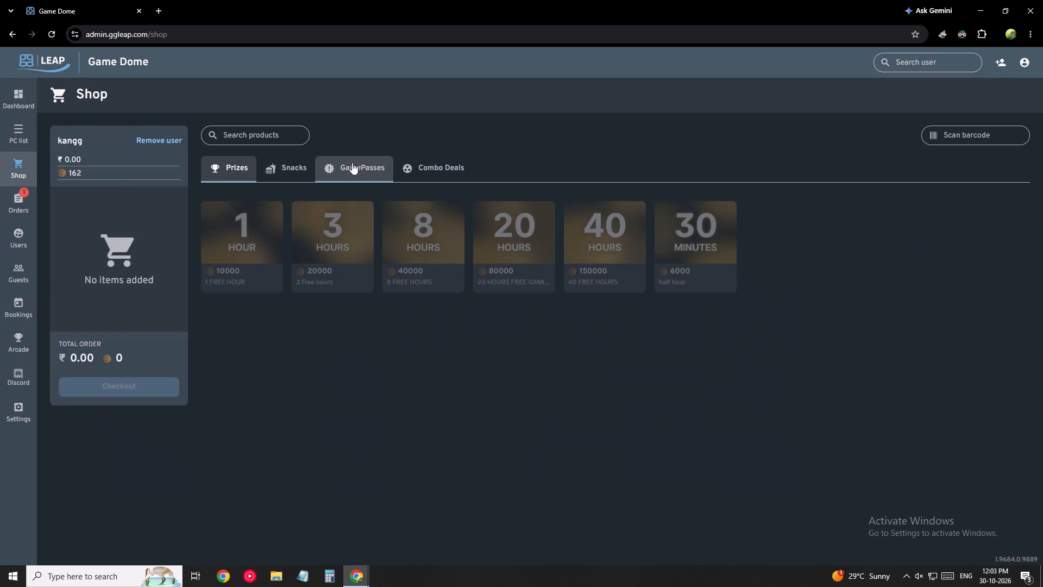
left_click(352, 163)
left_click(342, 203)
left_click(201, 266)
left_click(103, 386)
left_click(281, 307)
left_click(284, 482)
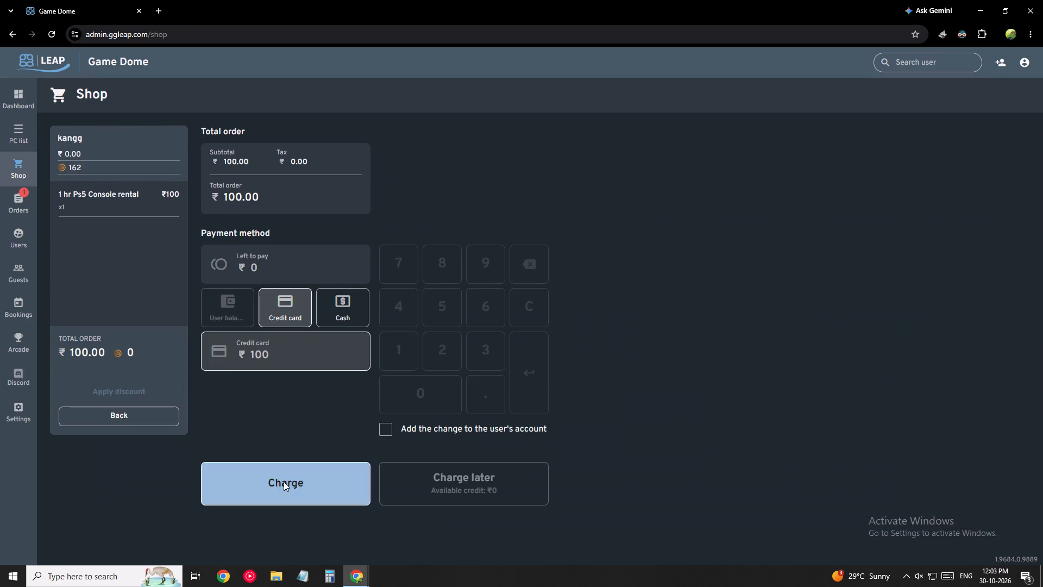
left_click(910, 58)
type("oka")
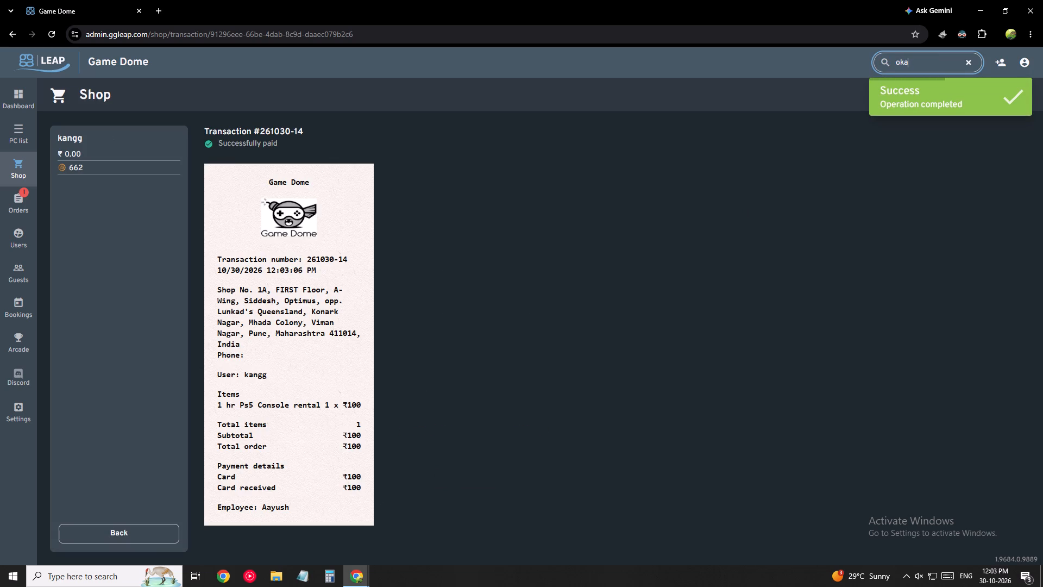
left_click(998, 88)
left_click(1016, 96)
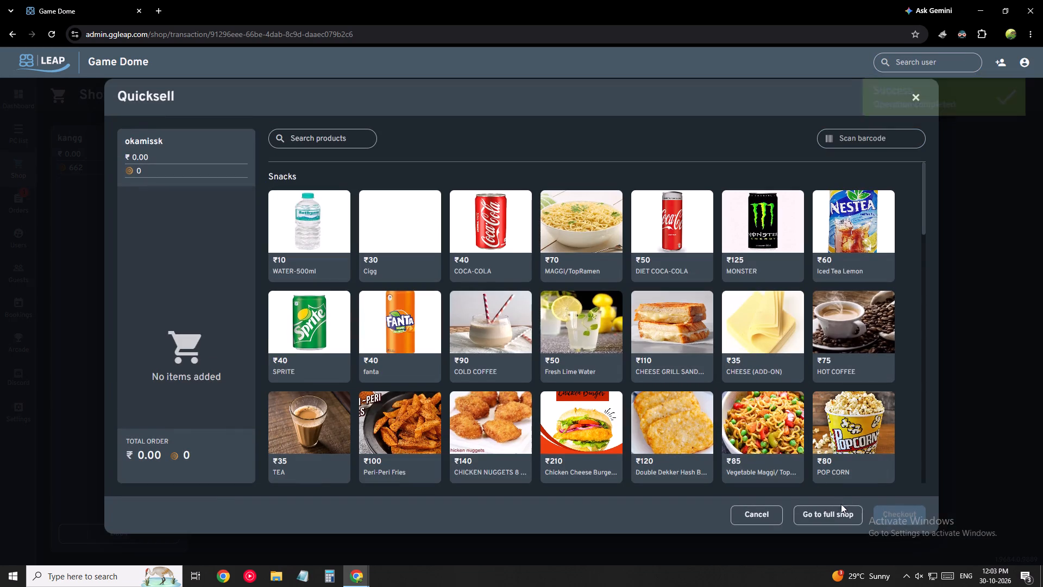
left_click(837, 509)
left_click(385, 155)
left_click(375, 168)
left_click(355, 201)
left_click(214, 255)
left_click(90, 390)
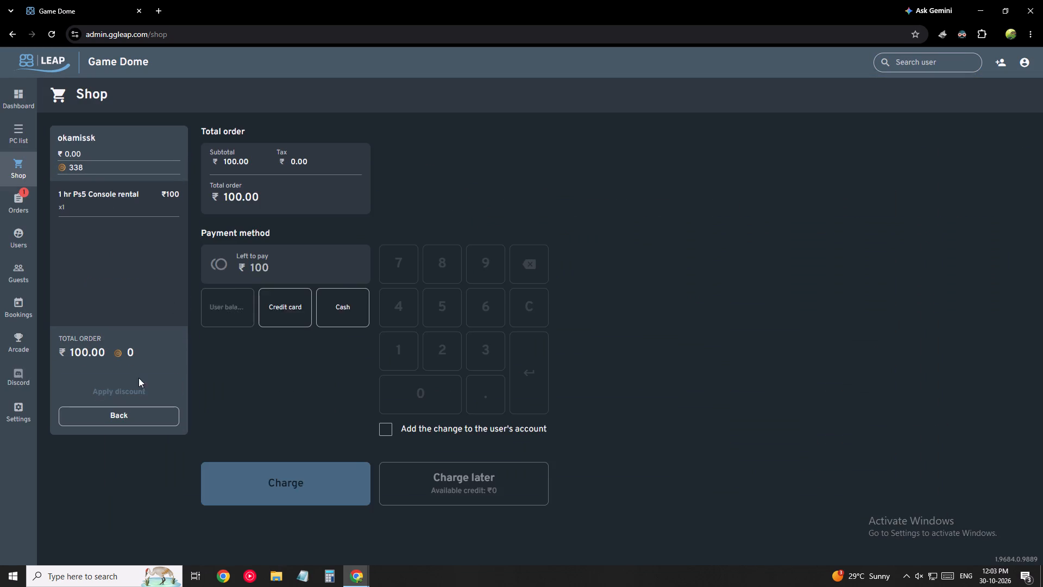
left_click(294, 319)
left_click(279, 476)
left_click(0, 179)
left_click(23, 202)
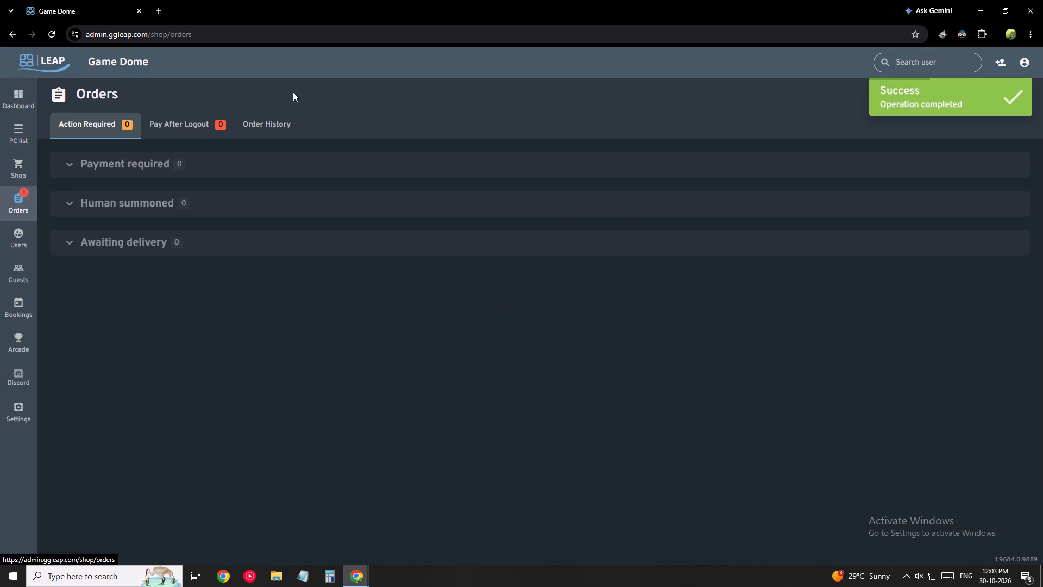
left_click(290, 127)
left_click(417, 254)
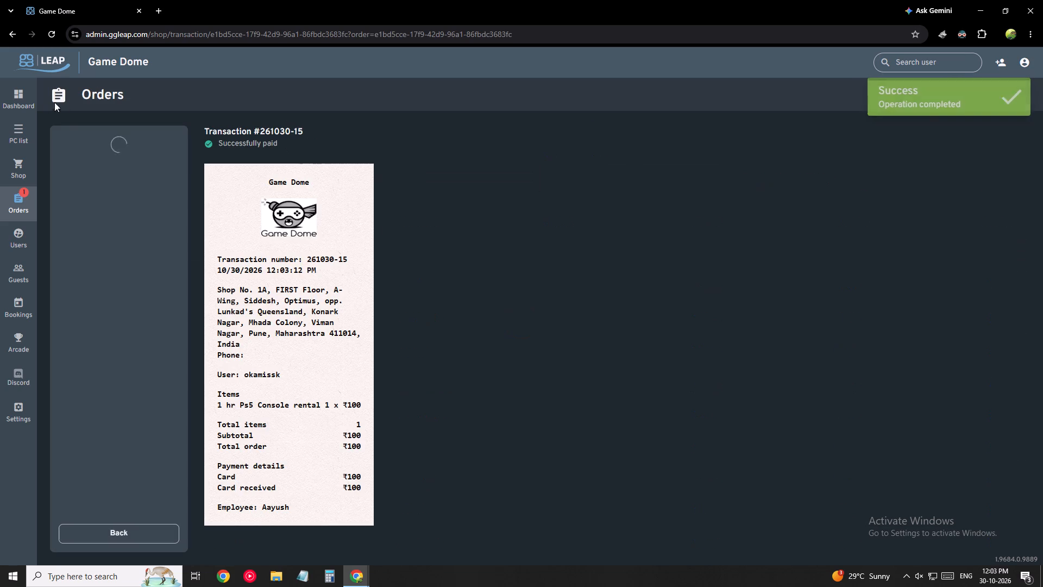
double_click(74, 133)
key("ctrl+v")
key("ctrl+c")
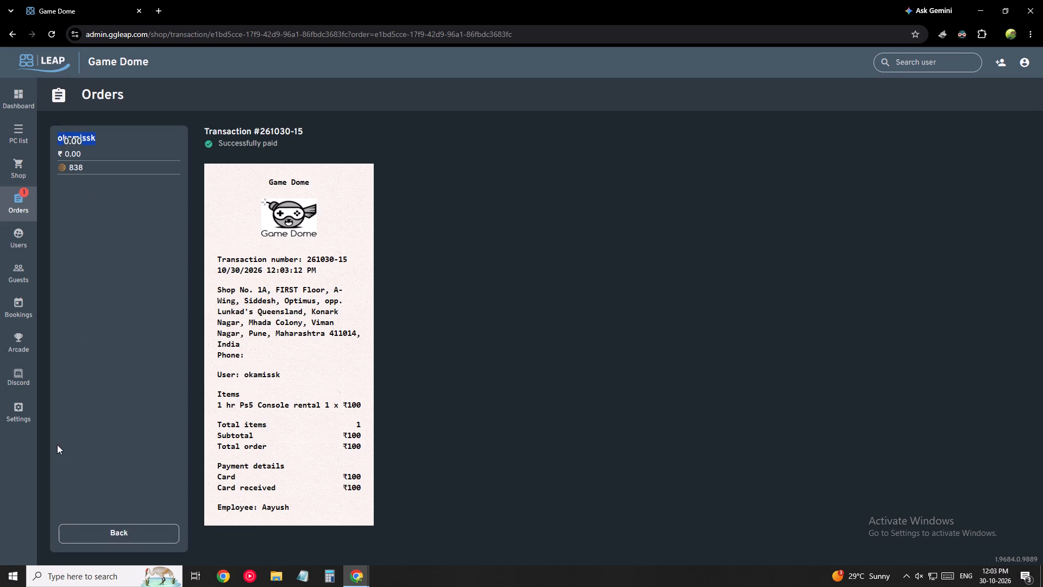
left_click(98, 524)
left_click(409, 288)
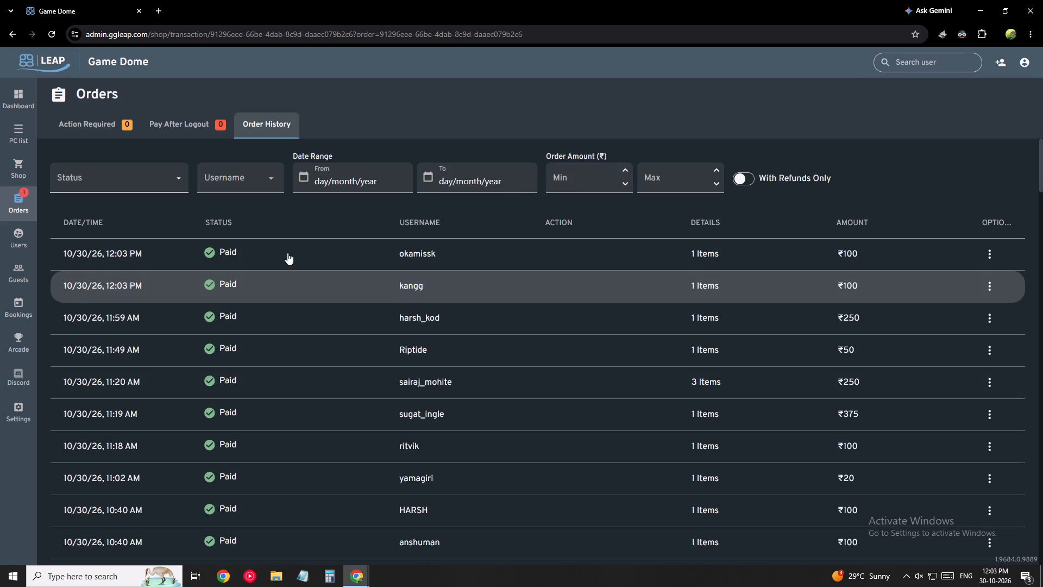
triple_click(73, 146)
key("ctrl+c")
left_click(19, 132)
scroll(493, 317, "down", 3)
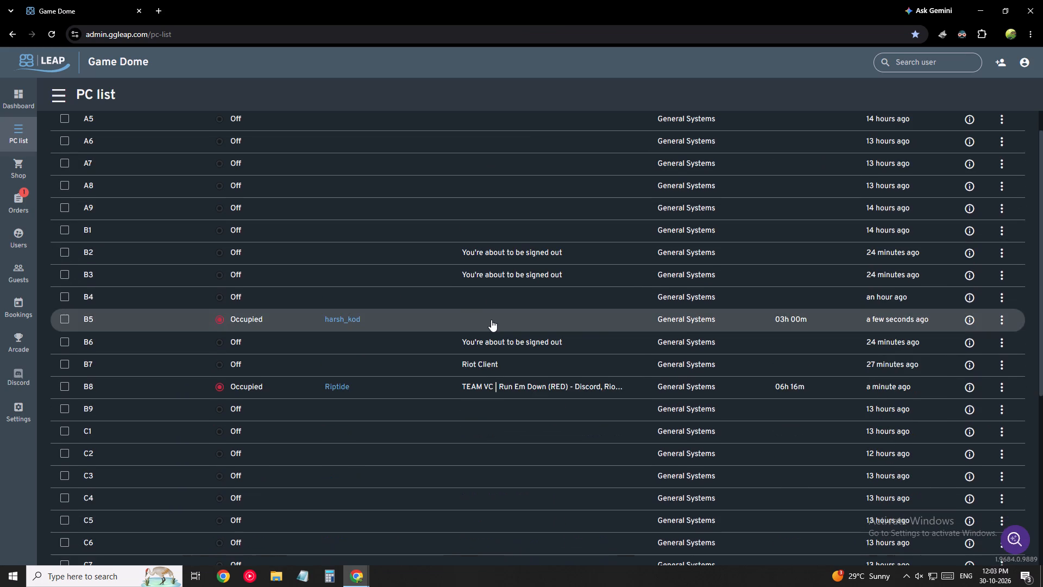
scroll(484, 326, "down", 13)
scroll(713, 377, "up", 1)
scroll(907, 386, "down", 7)
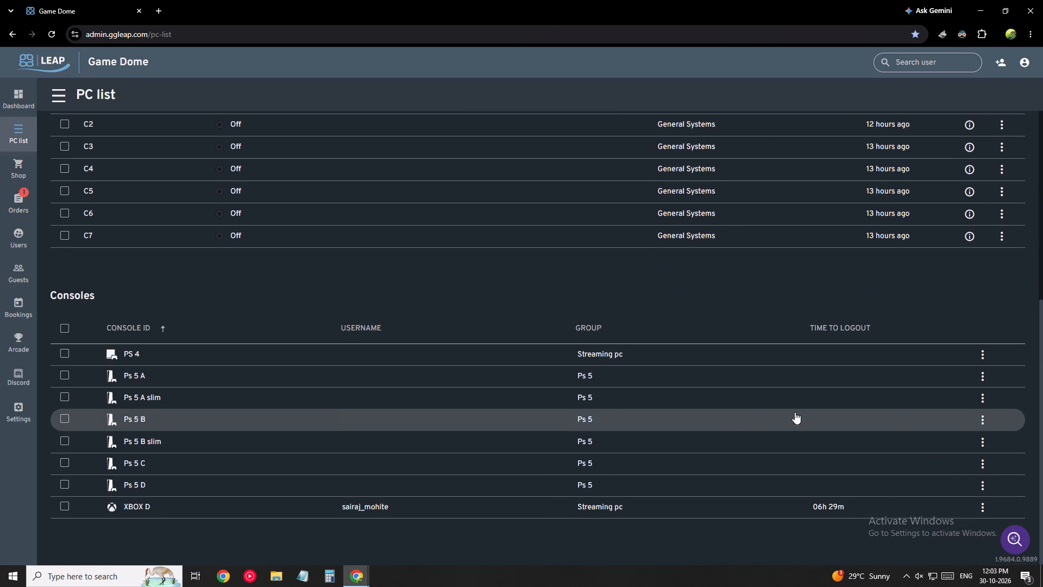
left_click(980, 370)
left_click(997, 378)
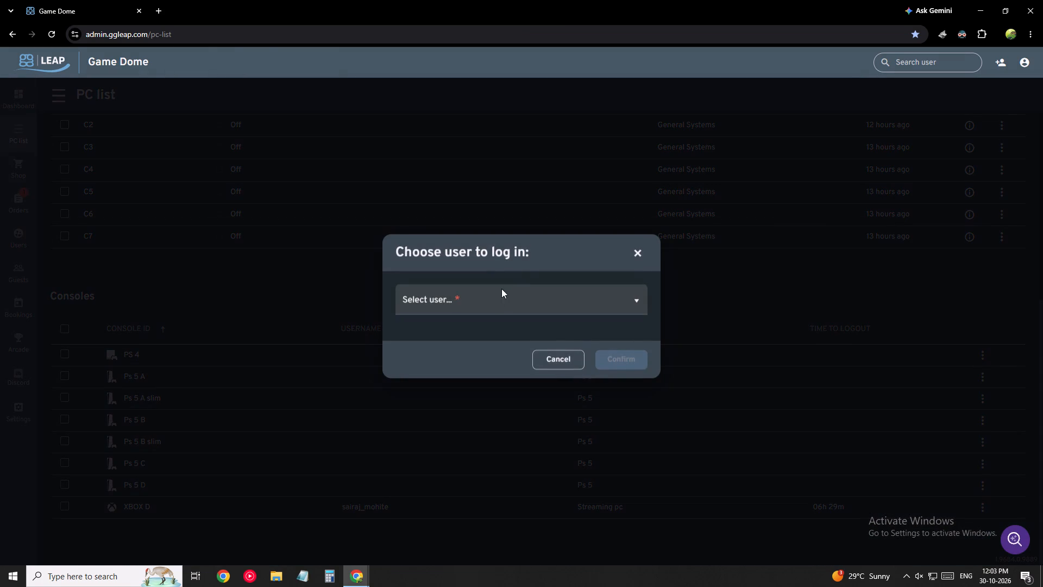
left_click(501, 289)
left_click(518, 303, "ctrl")
key("ctrl+v")
left_click(542, 345)
left_click(629, 365)
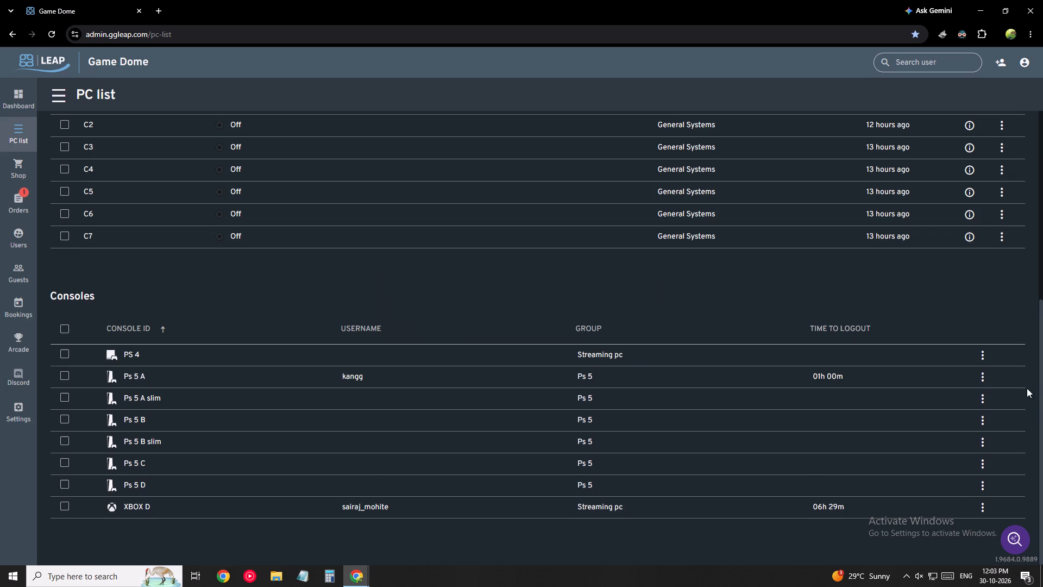
left_click(988, 378)
left_click(1004, 428)
left_click(483, 299)
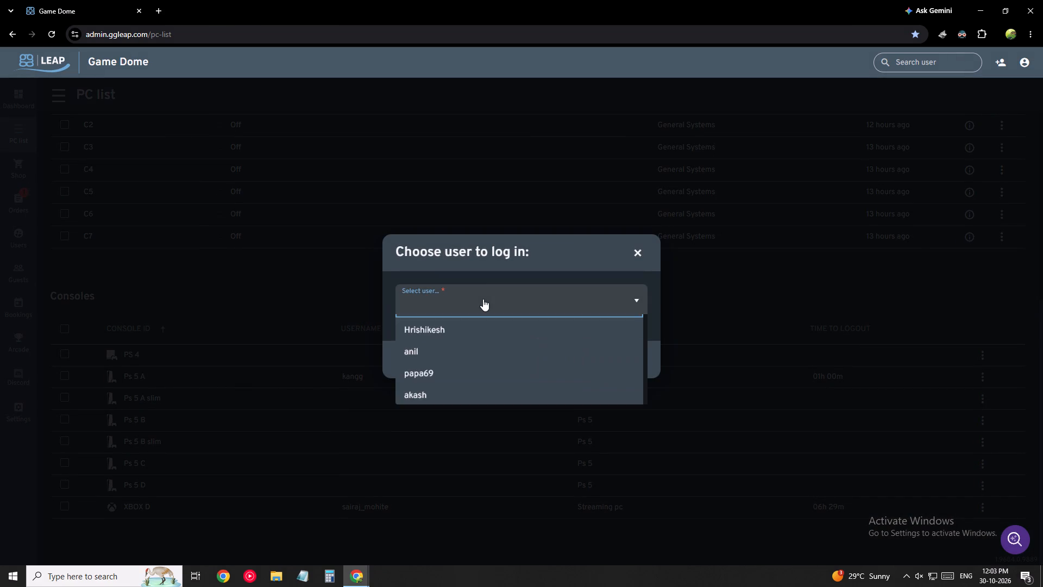
key("super+v")
left_click(485, 417)
key("ctrl+v")
left_click(510, 326)
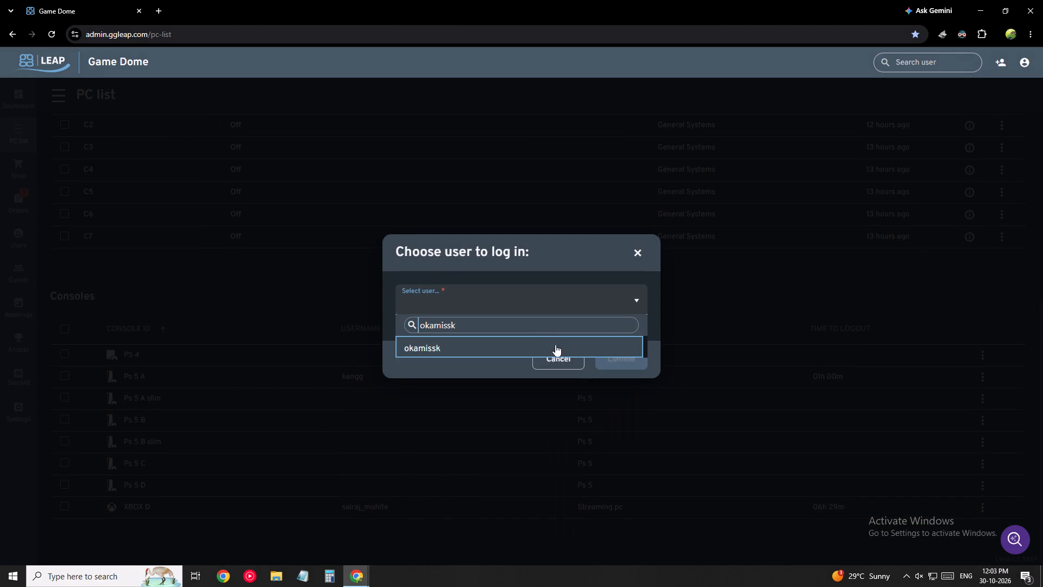
left_click(555, 345)
left_click(637, 366)
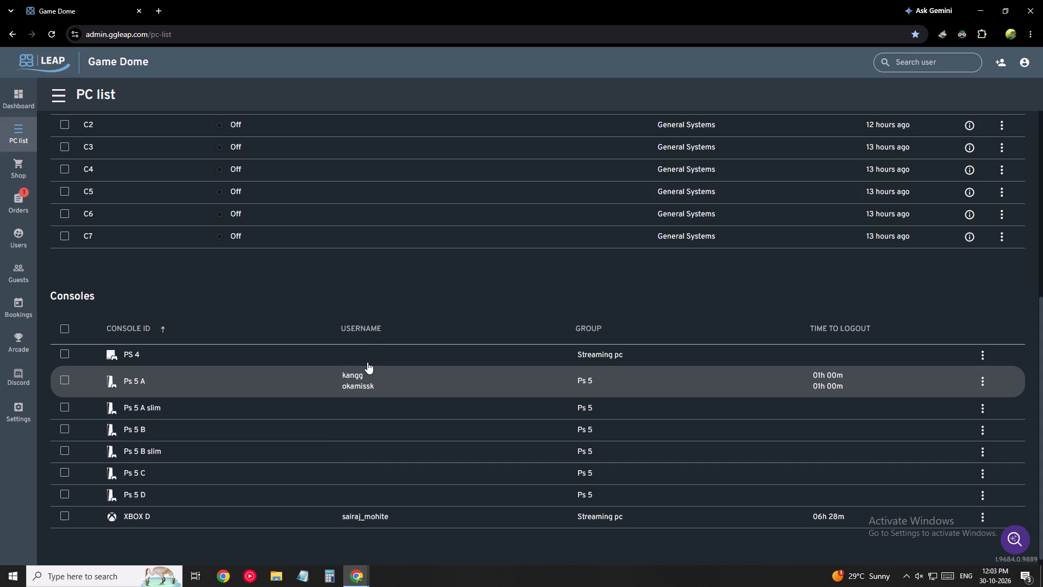
Review the occupancy and remaining session times of the computers and consoles in the PC list.
left_click(0, 202)
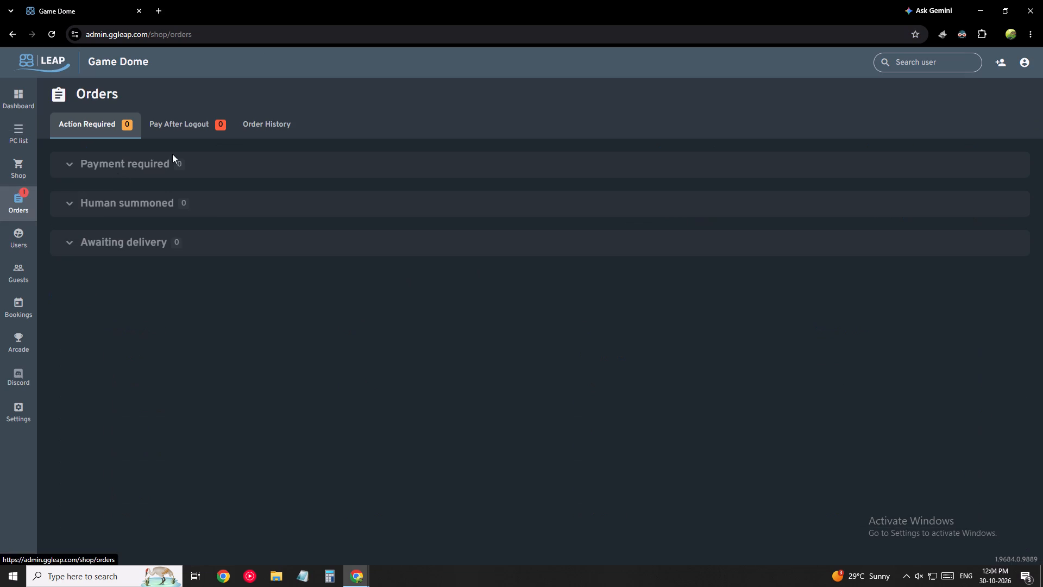
left_click(35, 135)
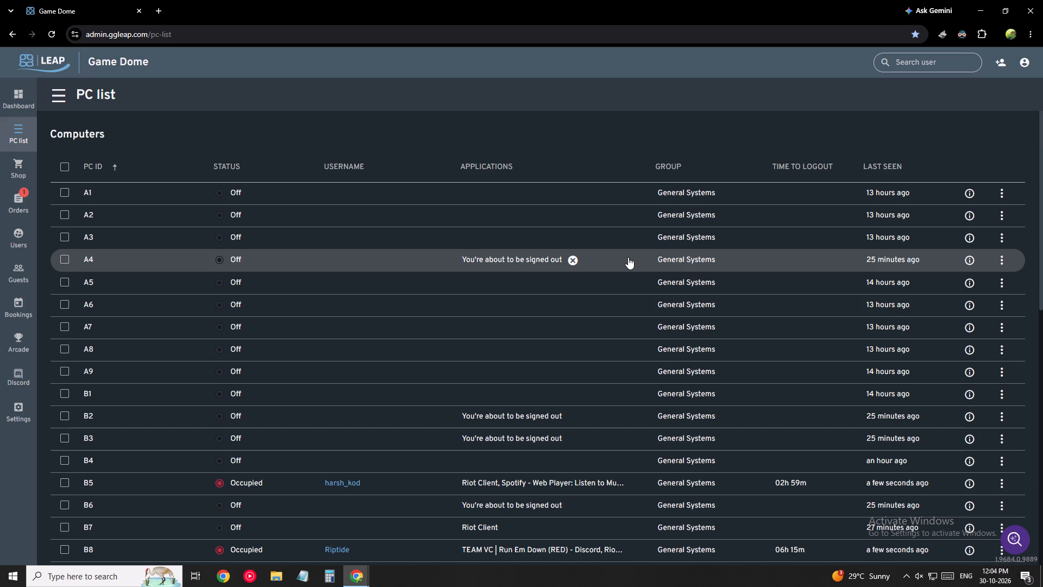
scroll(643, 95, "up", 1)
scroll(444, 327, "down", 7)
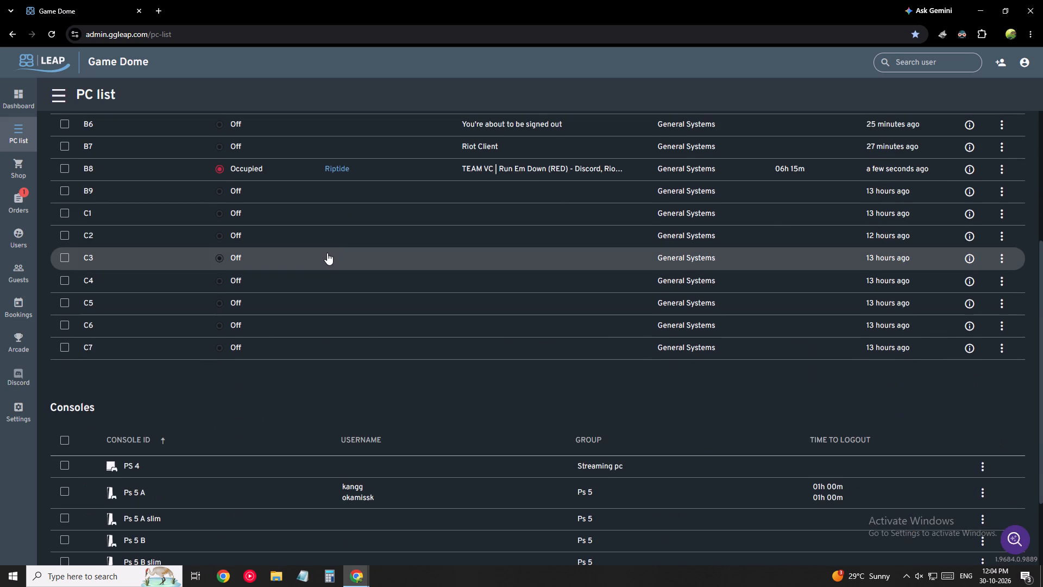
scroll(440, 378, "up", 4)
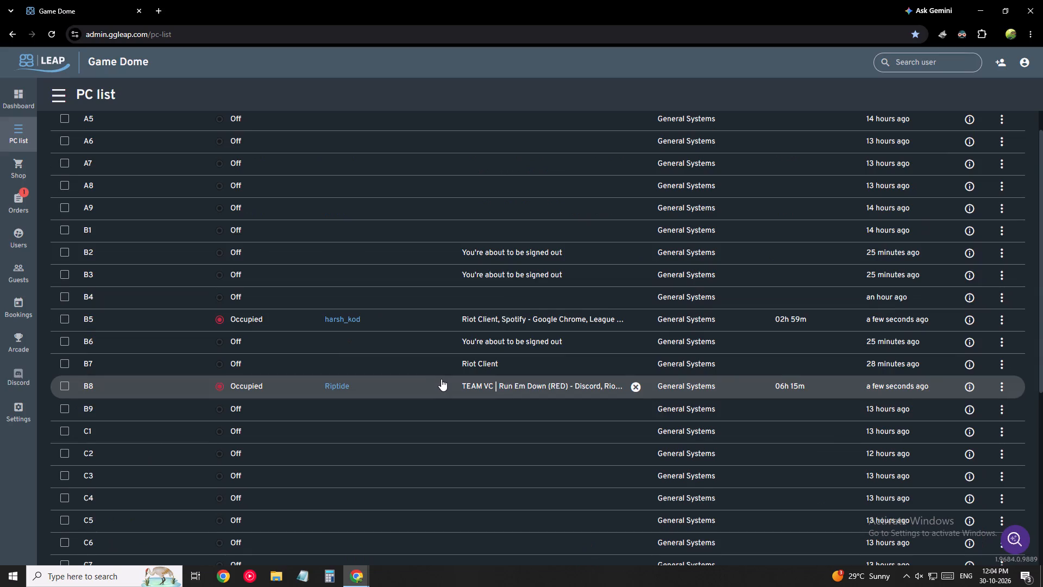
scroll(330, 376, "down", 3)
scroll(329, 377, "up", 1)
scroll(329, 378, "down", 3)
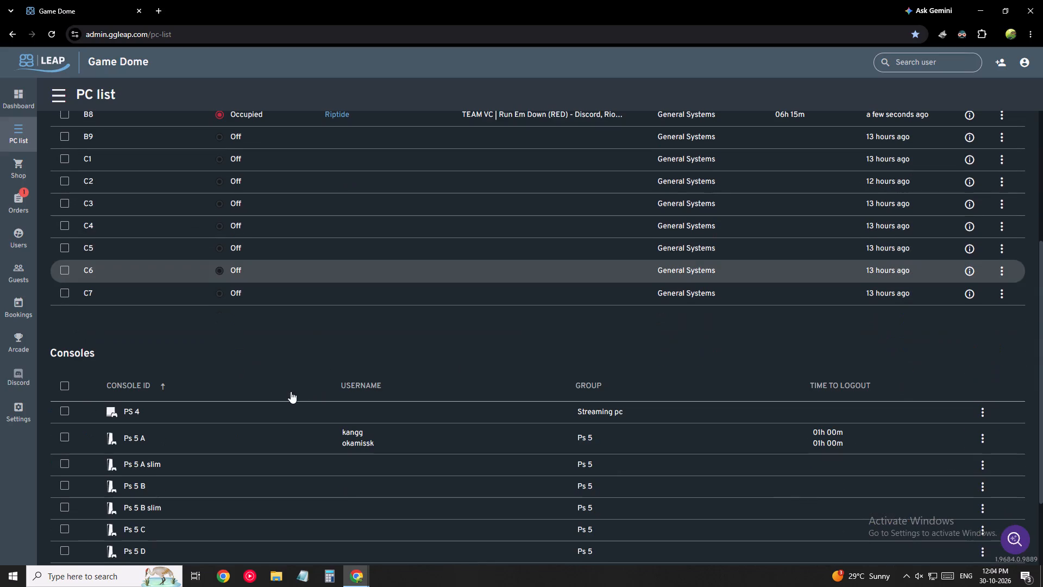
left_click(16, 231)
left_click(17, 193)
left_click(0, 115)
left_click(1, 135)
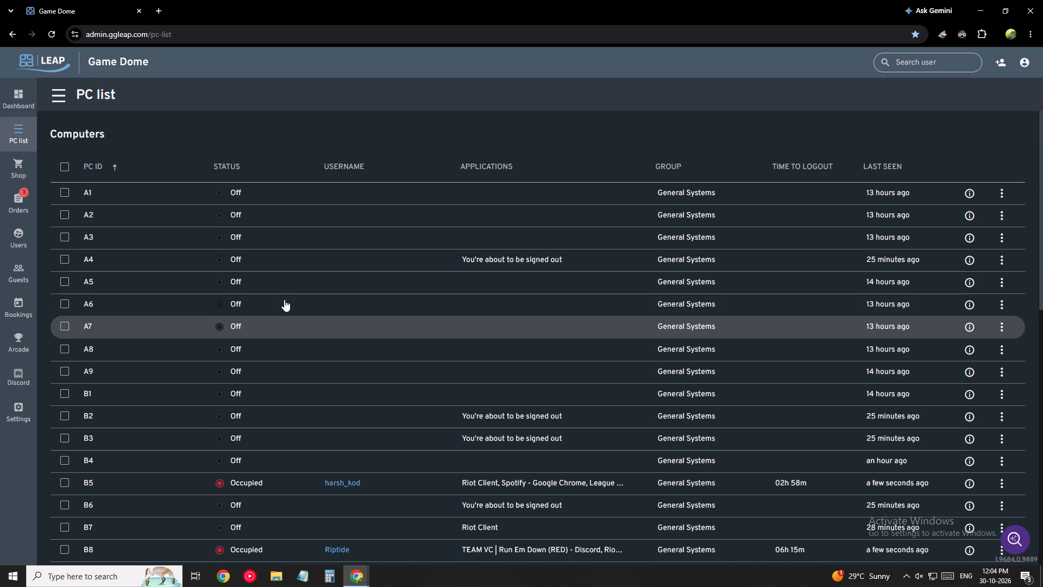
scroll(343, 409, "down", 5)
scroll(370, 427, "up", 1)
scroll(370, 427, "down", 1)
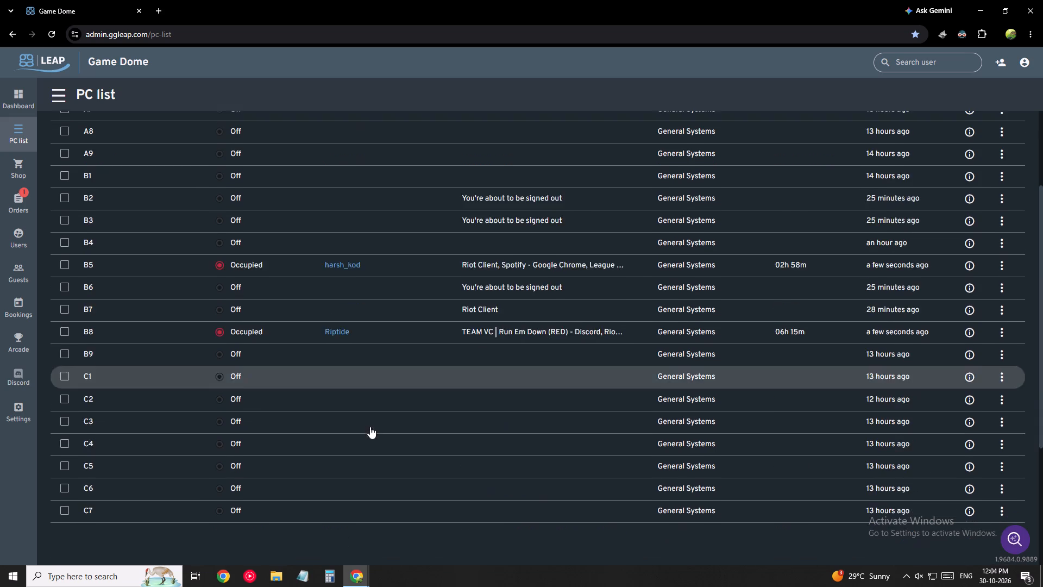
scroll(360, 448, "down", 3)
scroll(456, 383, "up", 3)
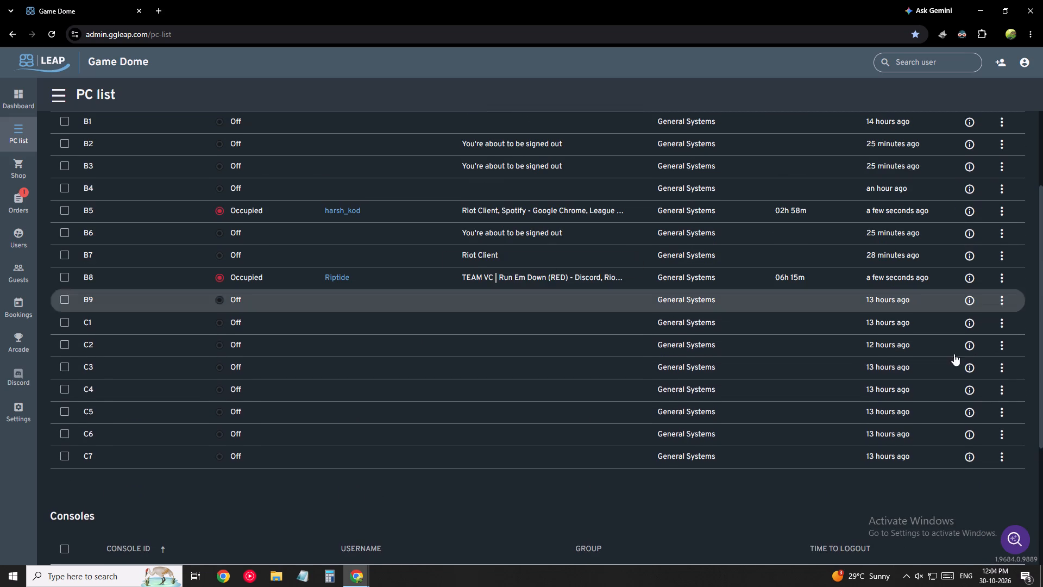
scroll(508, 402, "up", 2)
scroll(453, 384, "up", 3)
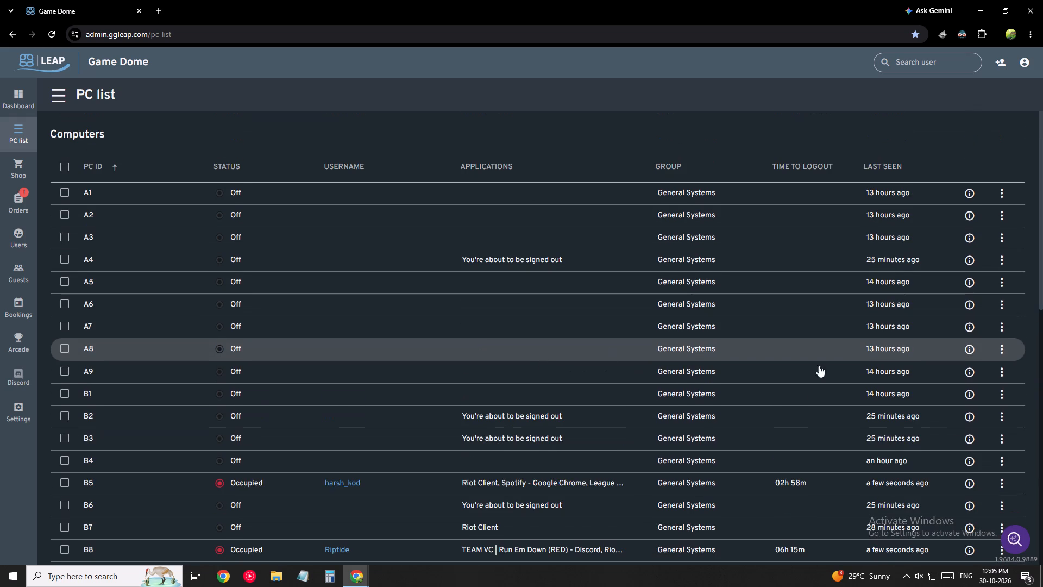
scroll(529, 287, "down", 9)
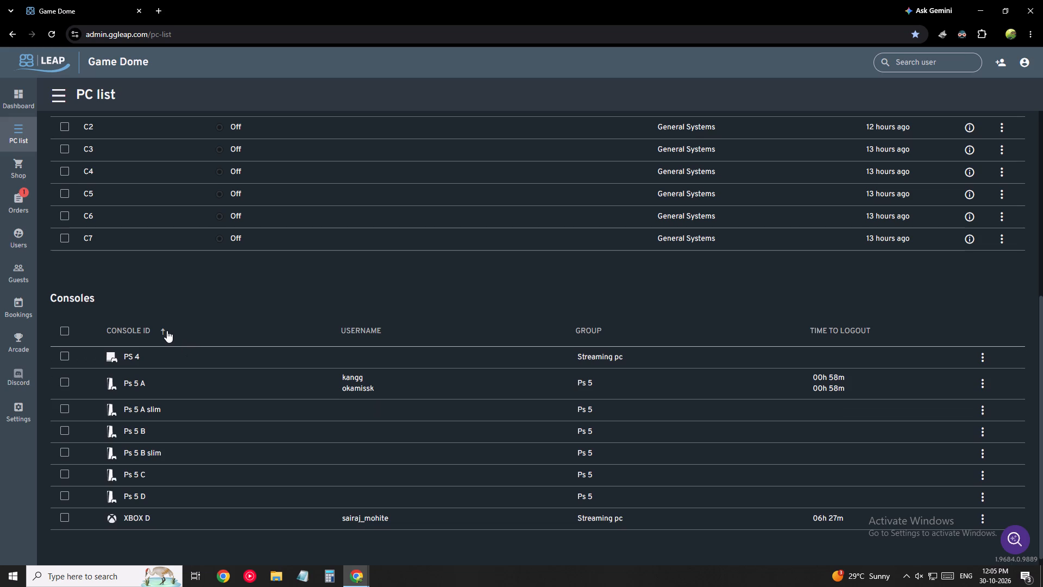
scroll(347, 395, "down", 2)
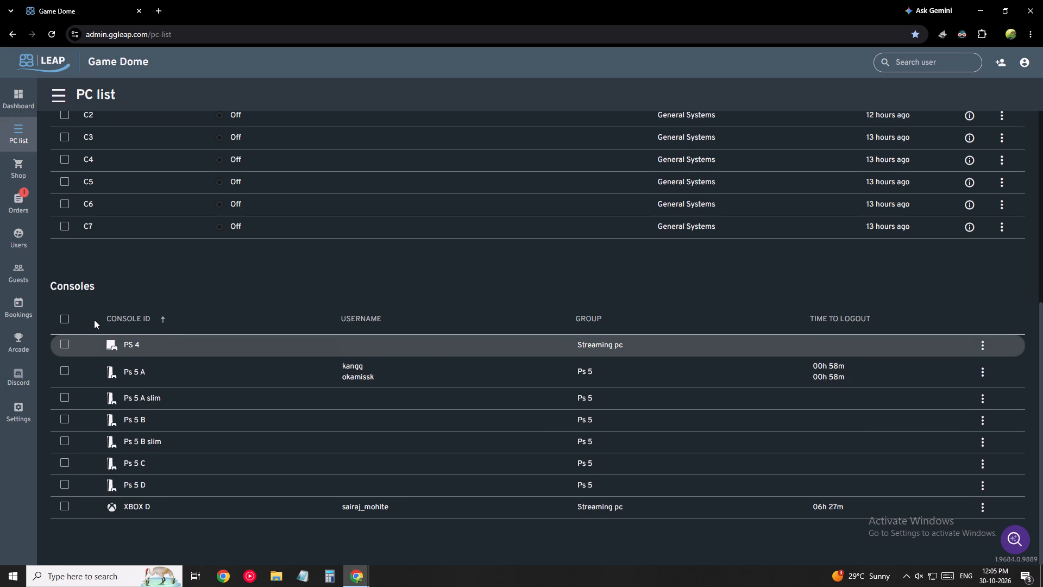
scroll(73, 302, "up", 1)
Open the order history to check the most recent shop orders.
left_click(12, 205)
left_click(180, 133)
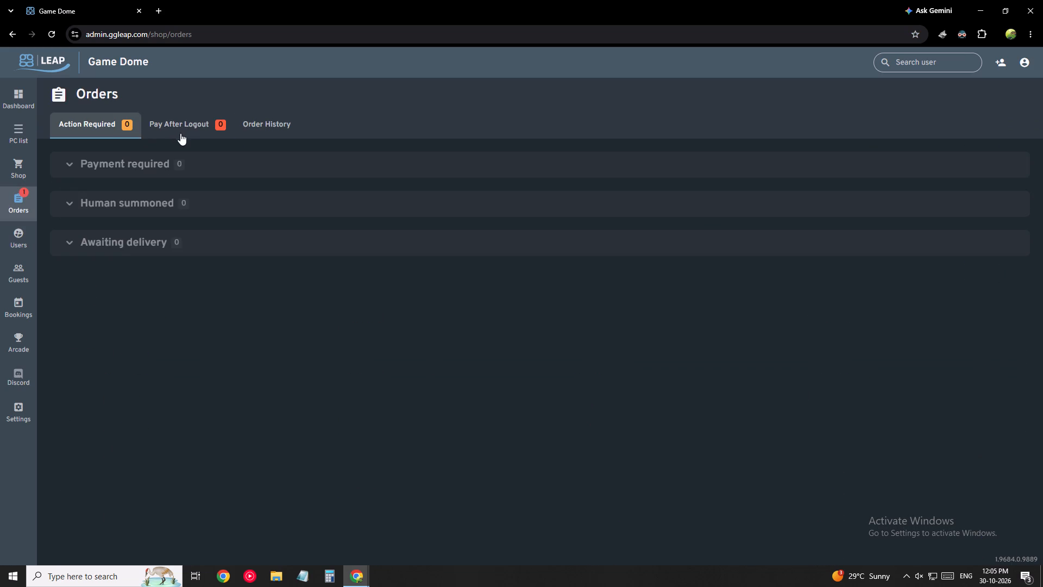
left_click(222, 126)
left_click(254, 126)
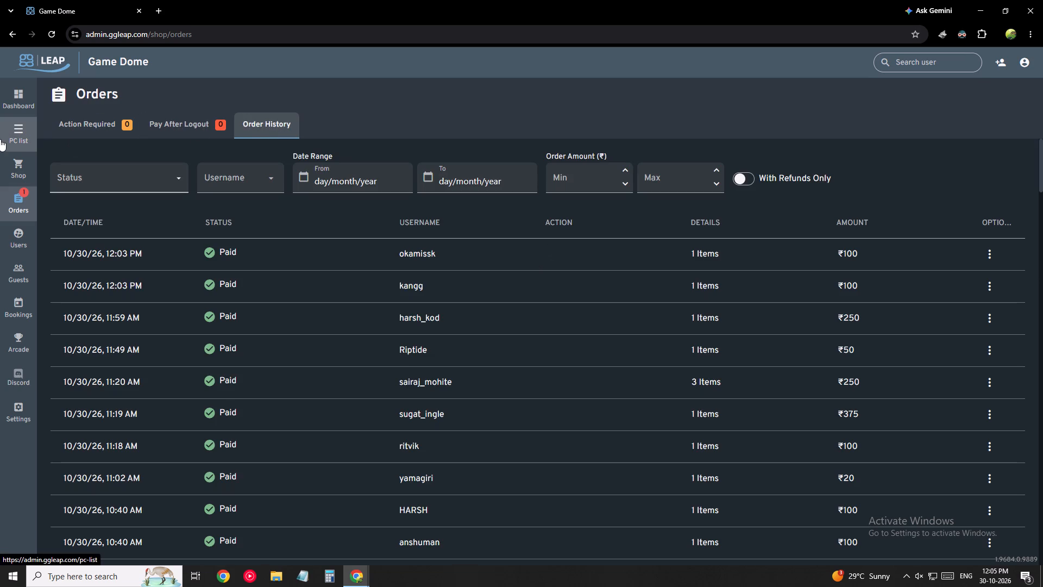
Return to the PC list and review which computers are occupied.
left_click(0, 140)
scroll(464, 292, "down", 2)
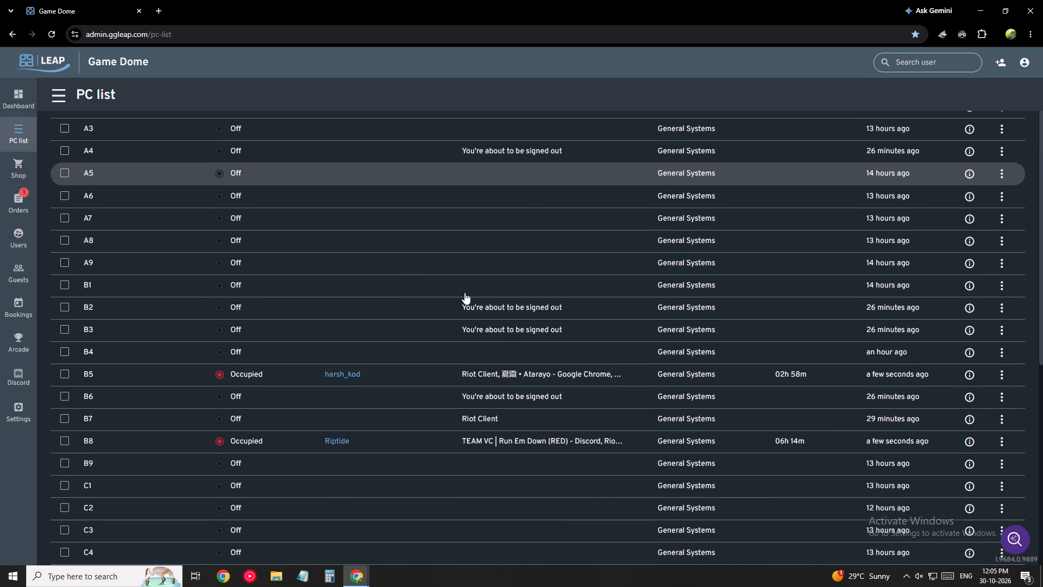
scroll(250, 341, "down", 3)
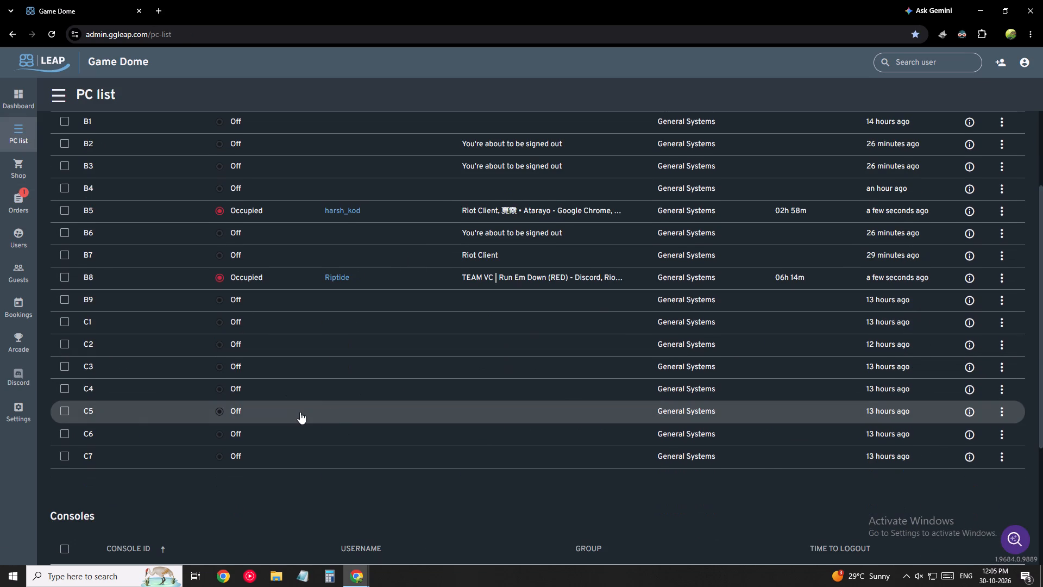
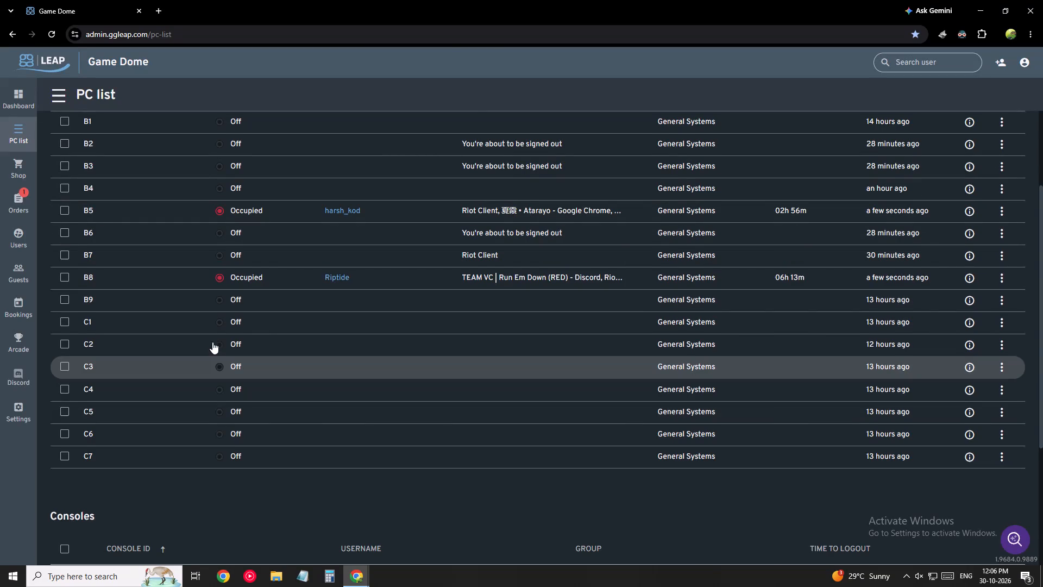
Review the Consoles section and the computers in the PC list for active users and remaining session times.
scroll(244, 355, "down", 7)
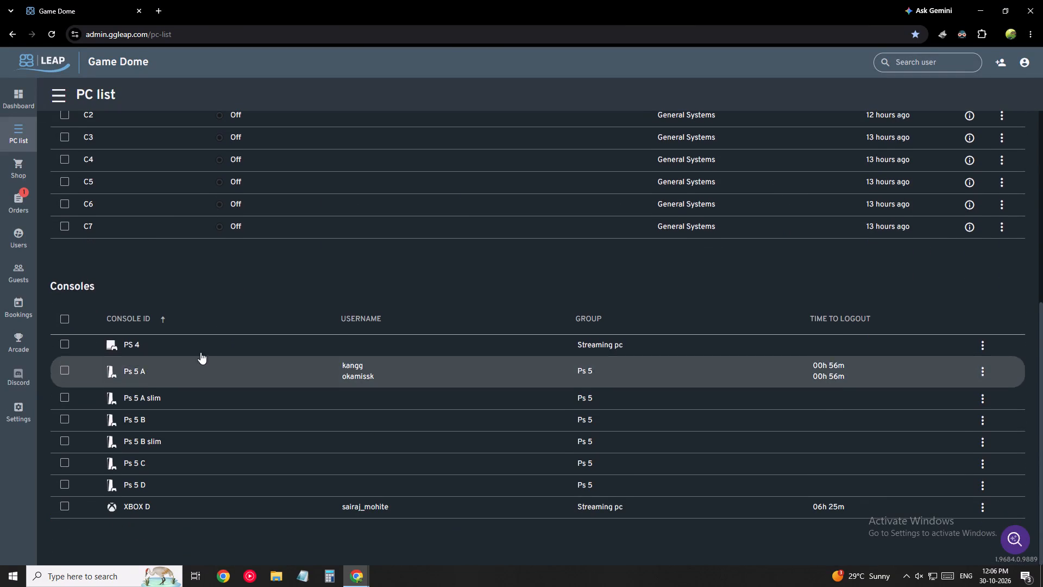
scroll(431, 503, "down", 2)
scroll(417, 384, "up", 3)
scroll(320, 402, "down", 2)
scroll(319, 403, "up", 1)
scroll(318, 409, "down", 5)
scroll(362, 438, "up", 1)
scroll(373, 424, "down", 1)
scroll(373, 424, "up", 1)
scroll(375, 422, "down", 1)
scroll(417, 414, "up", 2)
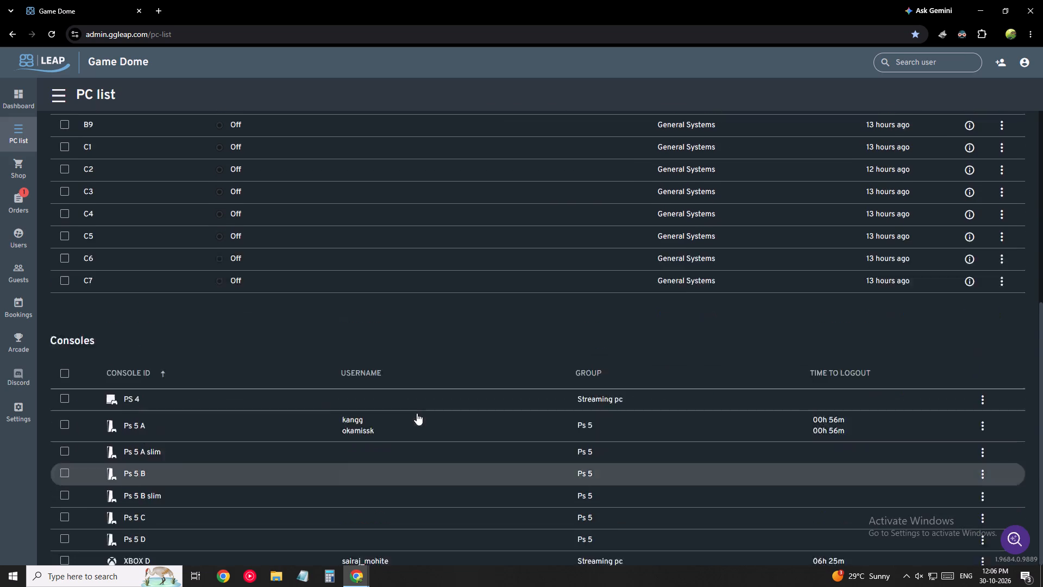
scroll(417, 413, "up", 1)
scroll(417, 413, "down", 1)
scroll(417, 408, "up", 13)
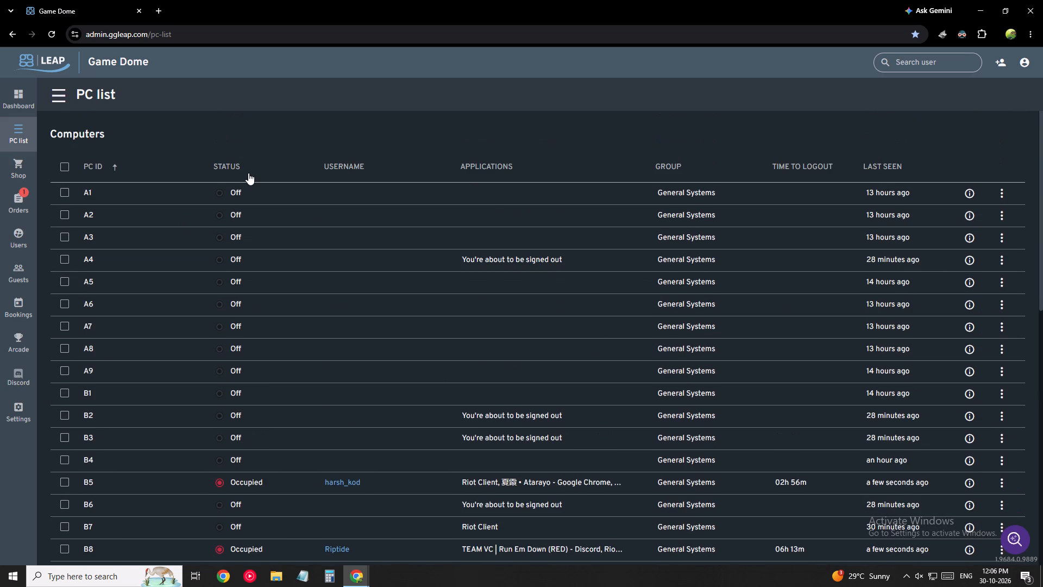
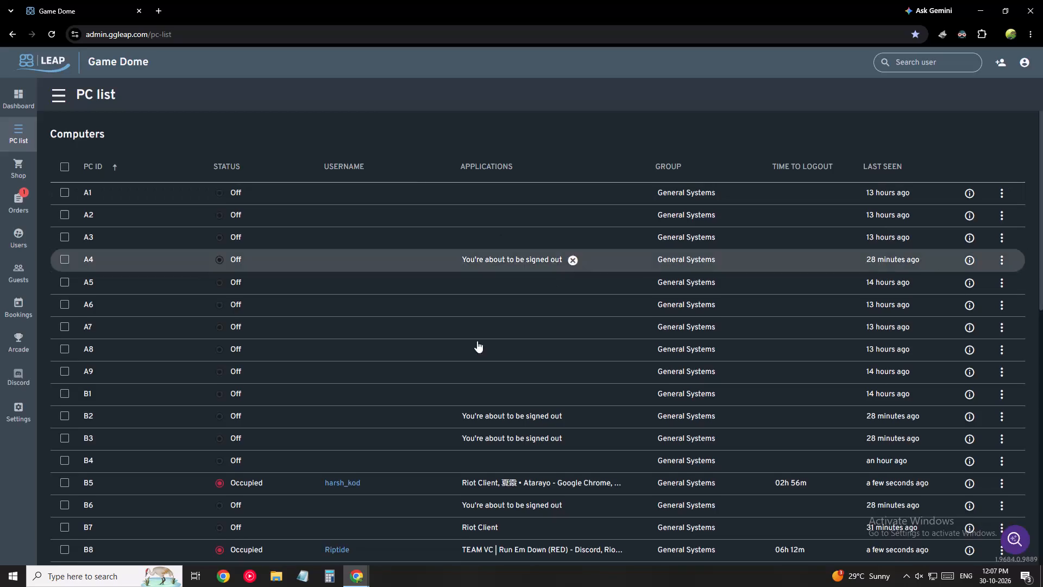
scroll(325, 353, "down", 7)
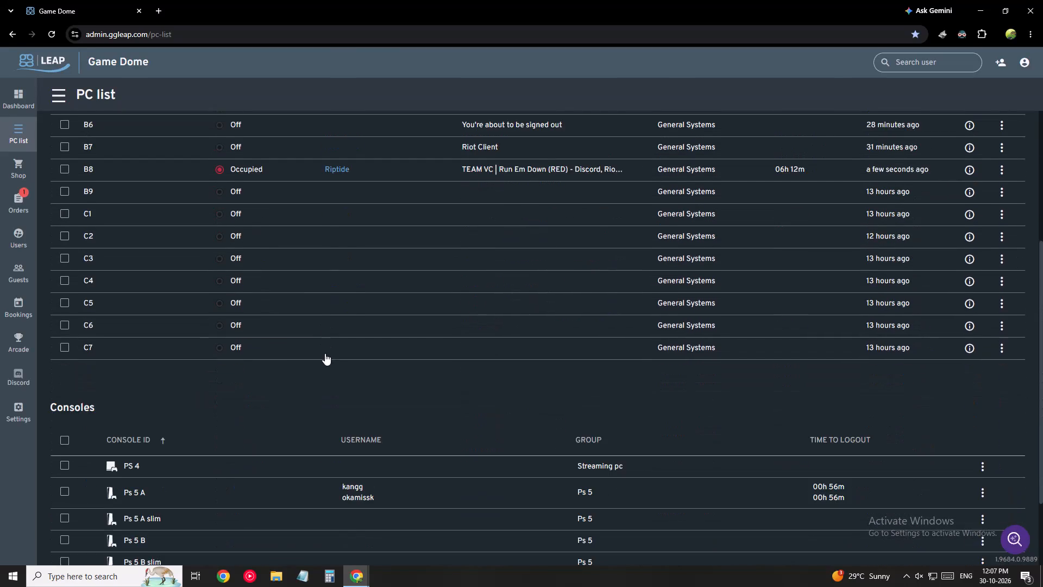
scroll(325, 353, "down", 4)
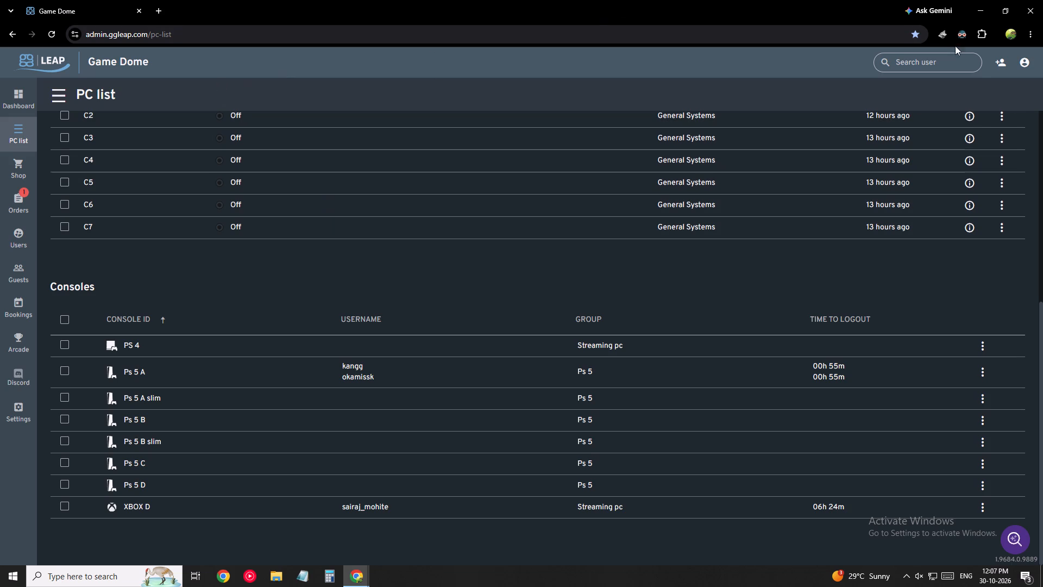
left_click(942, 61)
type("tobi")
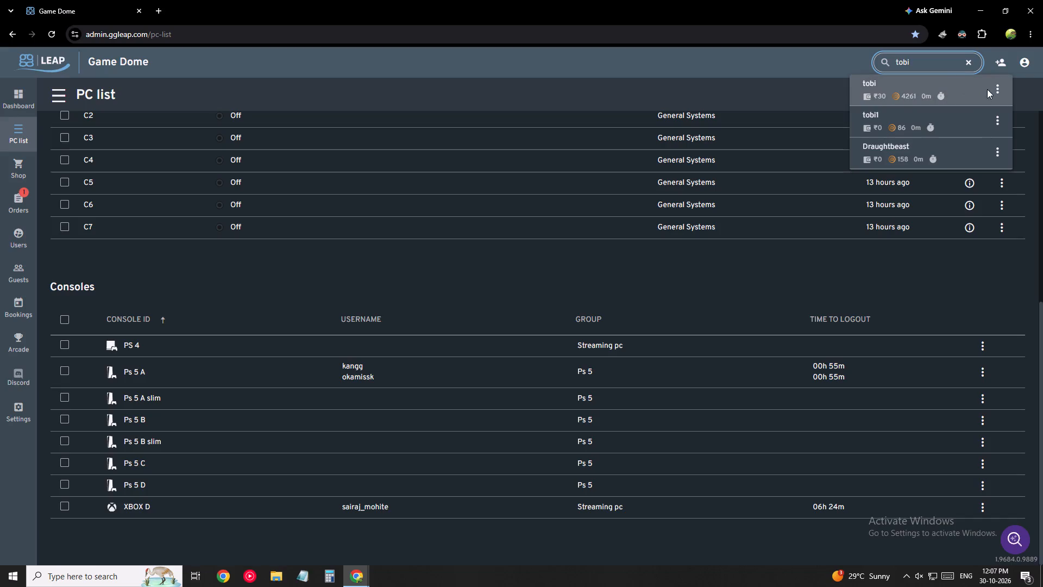
left_click(995, 89)
left_click(1011, 202)
scroll(297, 188, "up", 1)
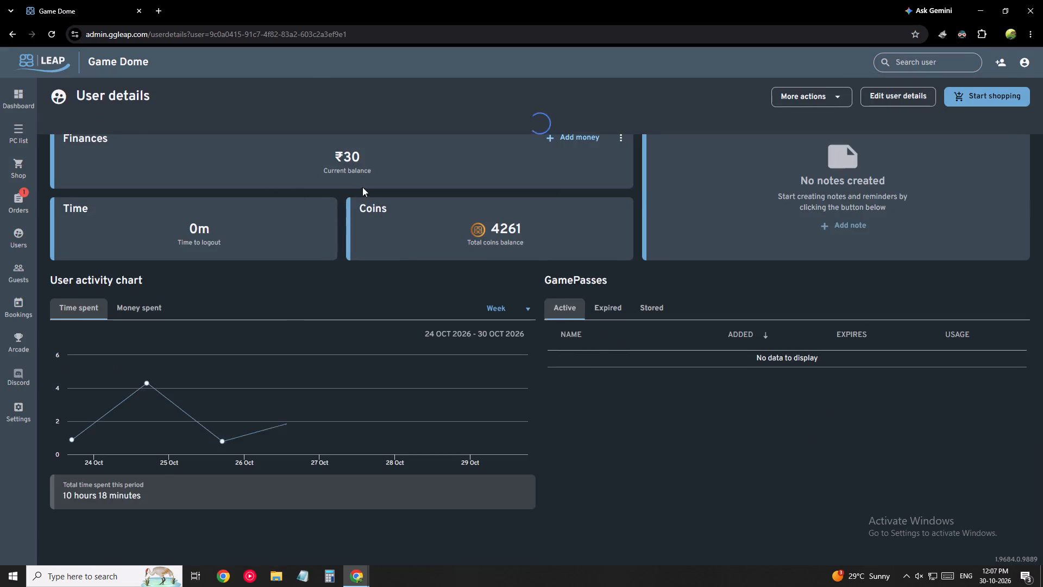
scroll(255, 189, "up", 4)
double_click(131, 120)
key("ctrl+c")
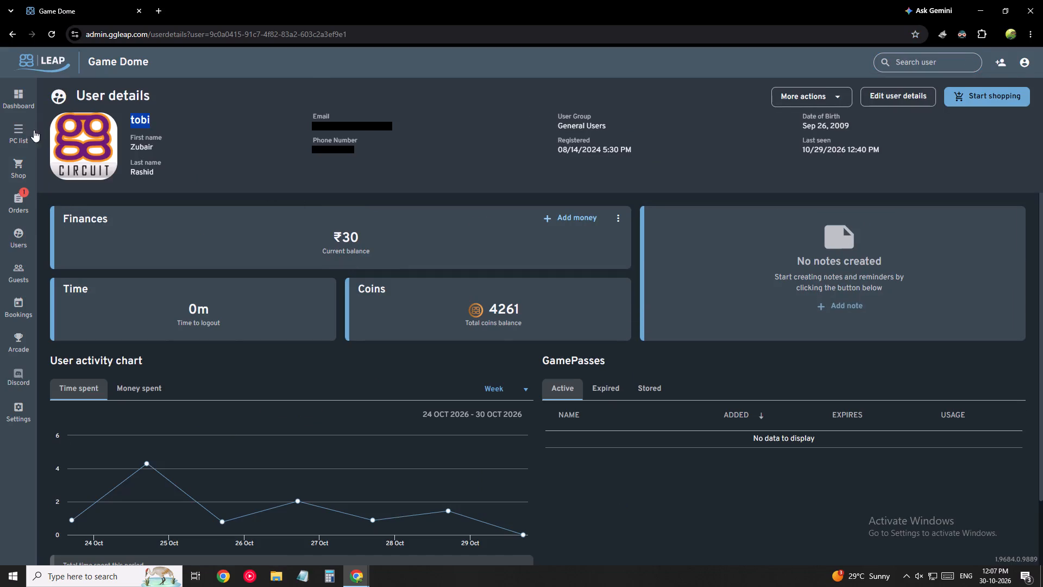
left_click(24, 131)
scroll(7, 293, "down", 11)
left_click(922, 53, "ctrl")
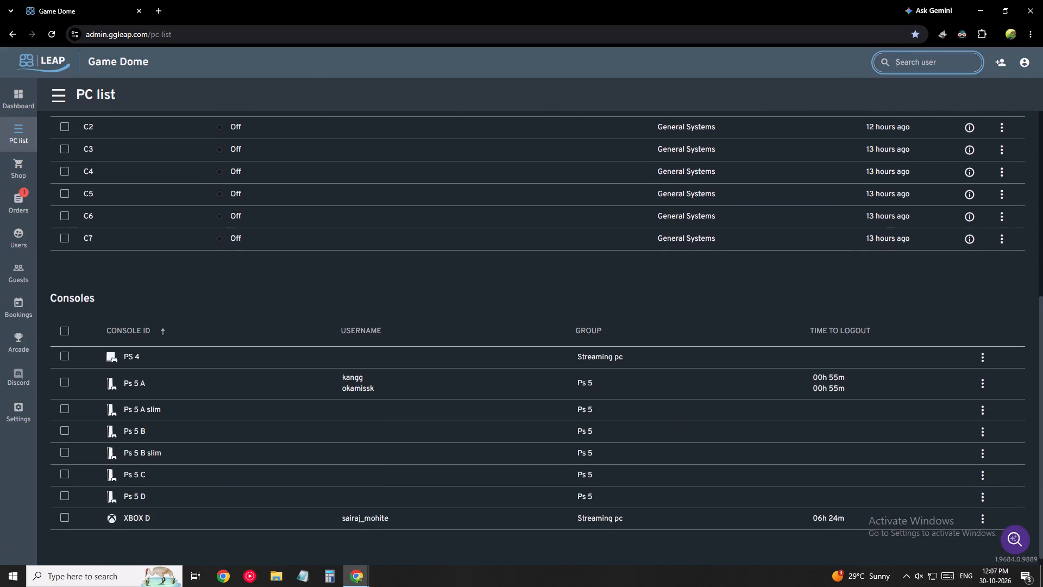
key("ctrl+v")
left_click(995, 88)
left_click(1007, 90)
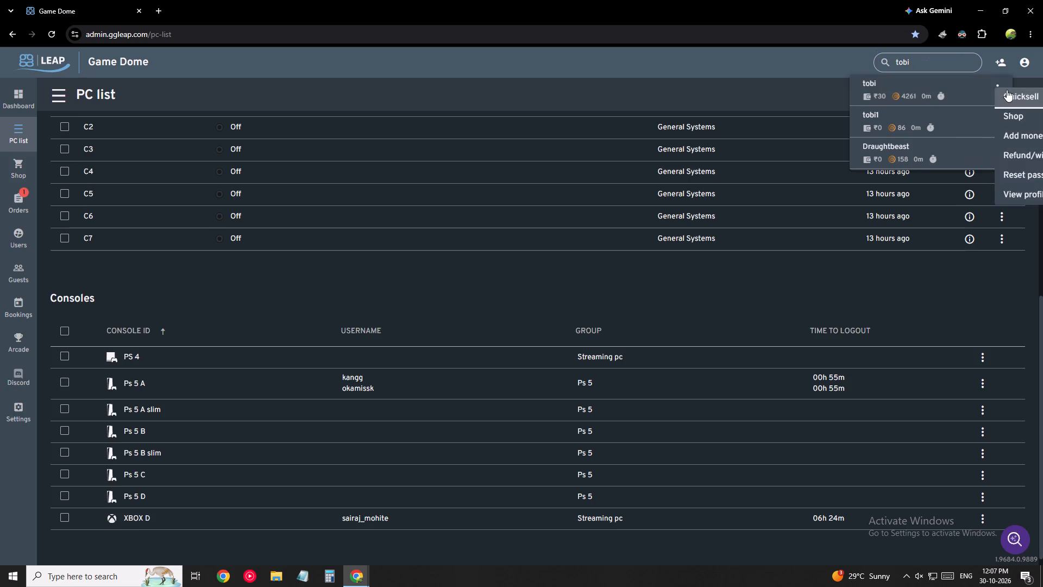
scroll(448, 382, "down", 2)
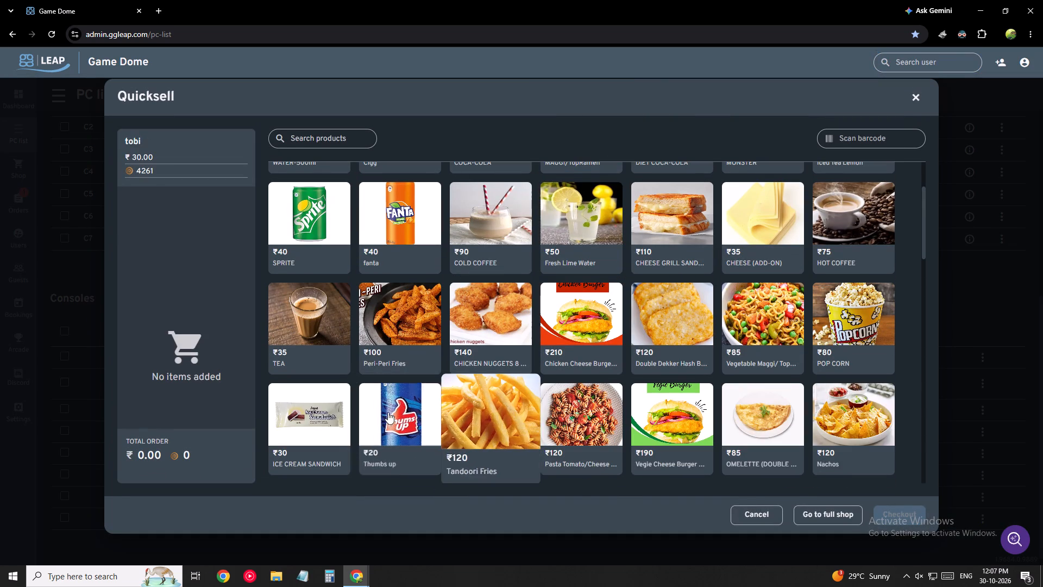
left_click(313, 423)
left_click(886, 517)
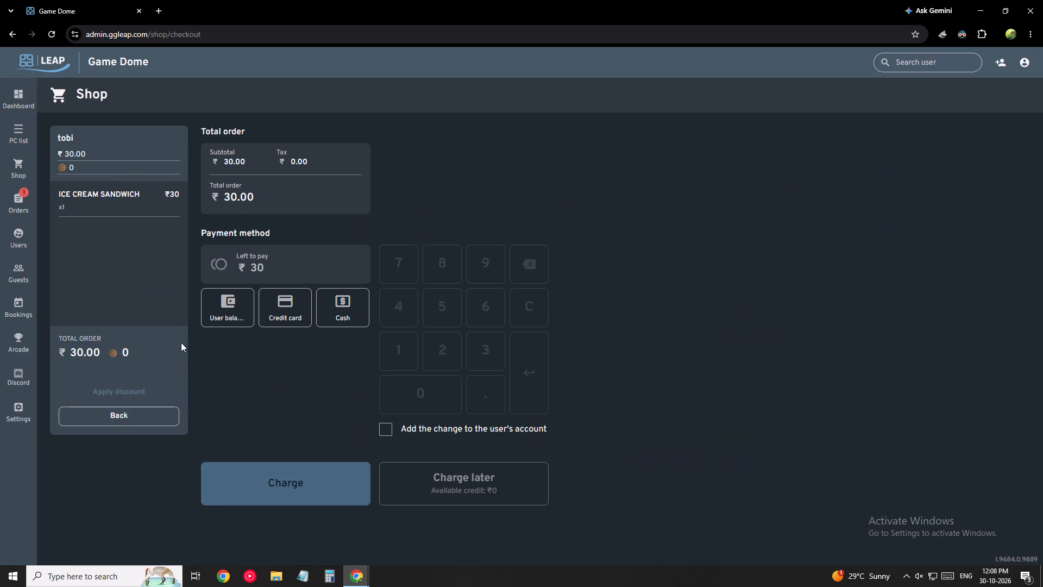
Charge the ₹30 ice cream sandwich order to tobi's user balance.
left_click(224, 313)
left_click(284, 482)
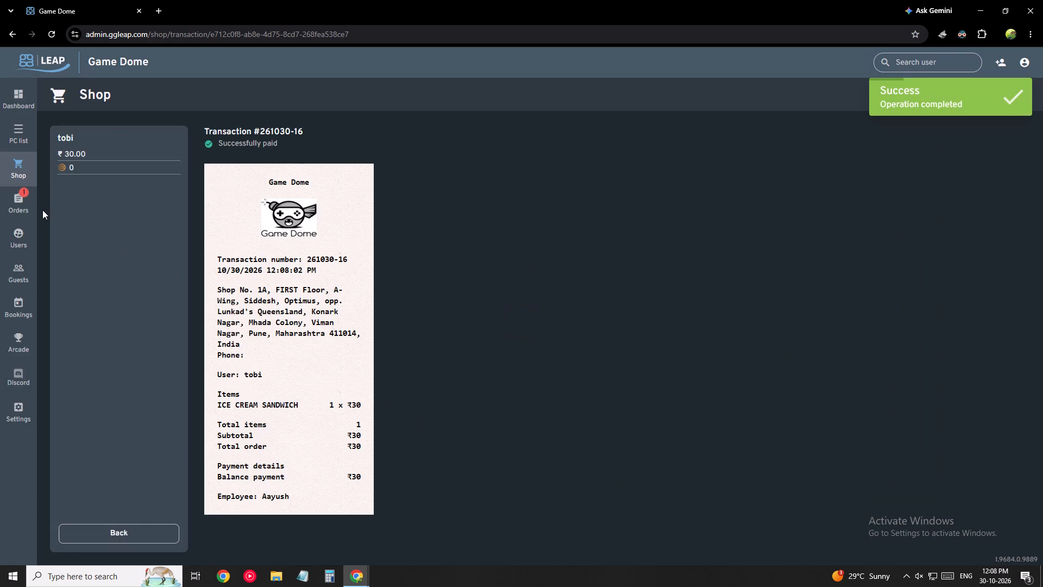
Return to the PC list and review the computers and the Consoles section for active sessions.
left_click(0, 146)
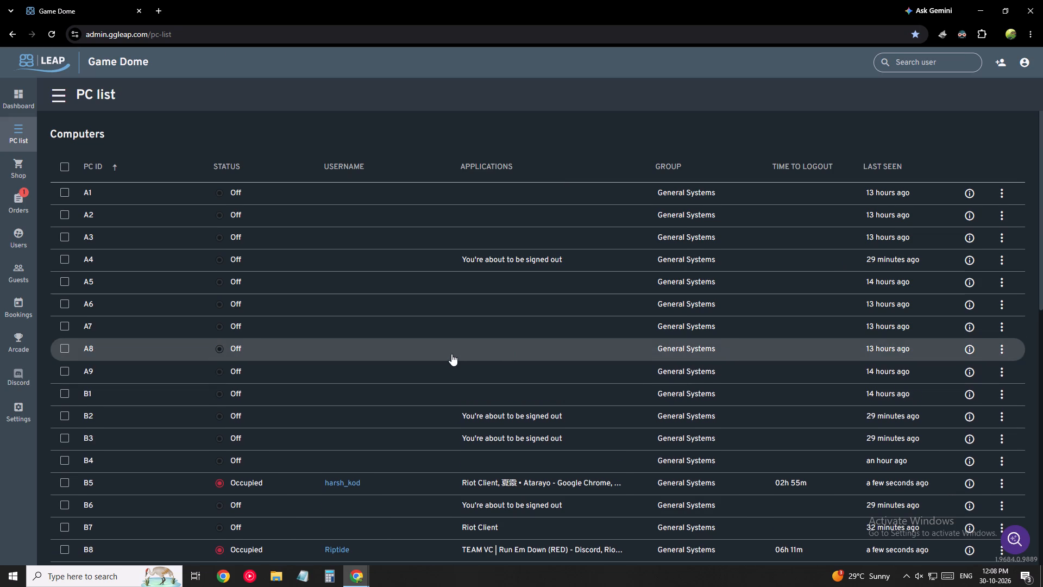
scroll(463, 414, "down", 7)
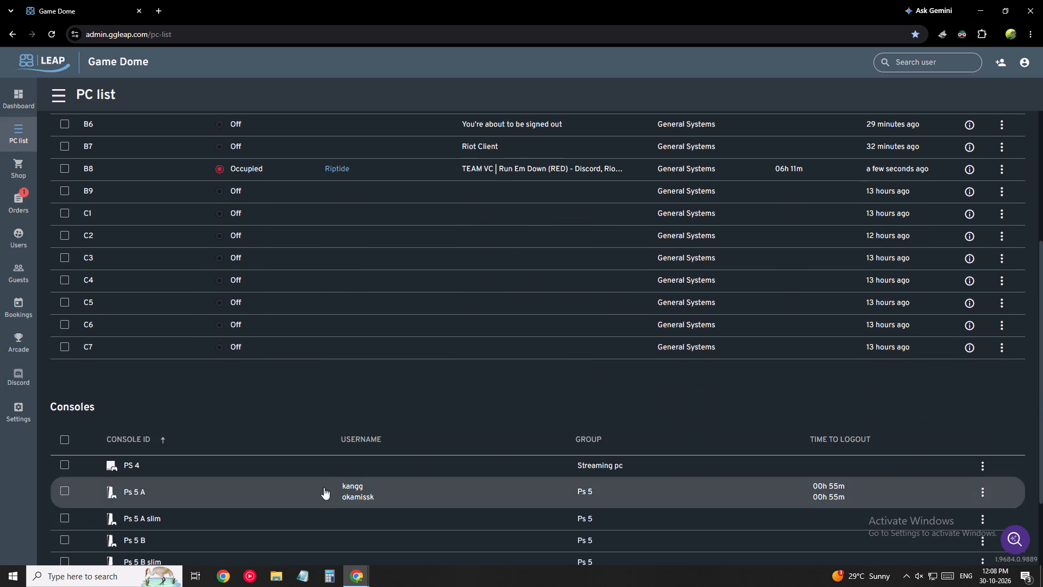
scroll(370, 471, "down", 5)
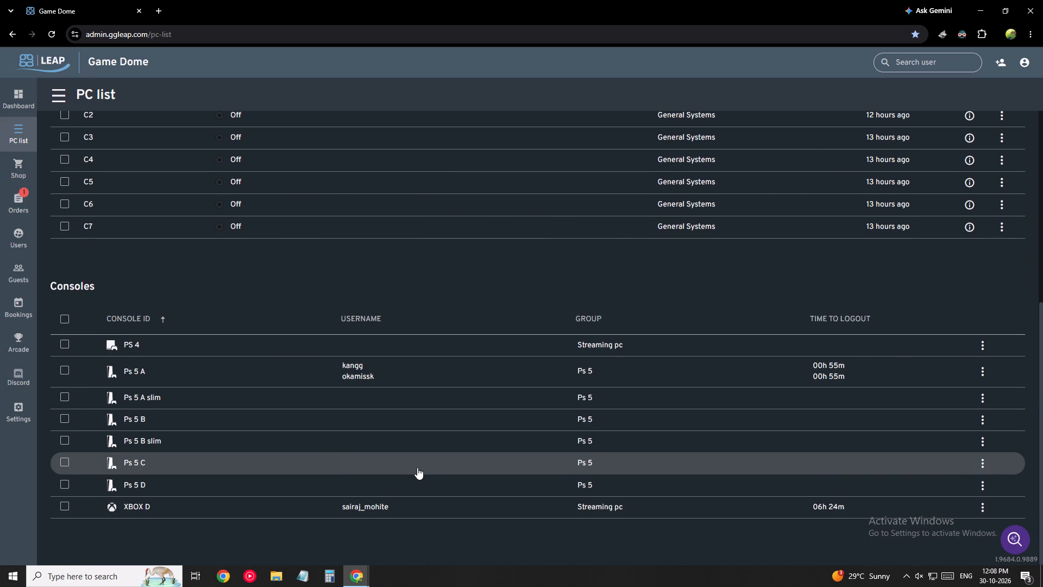
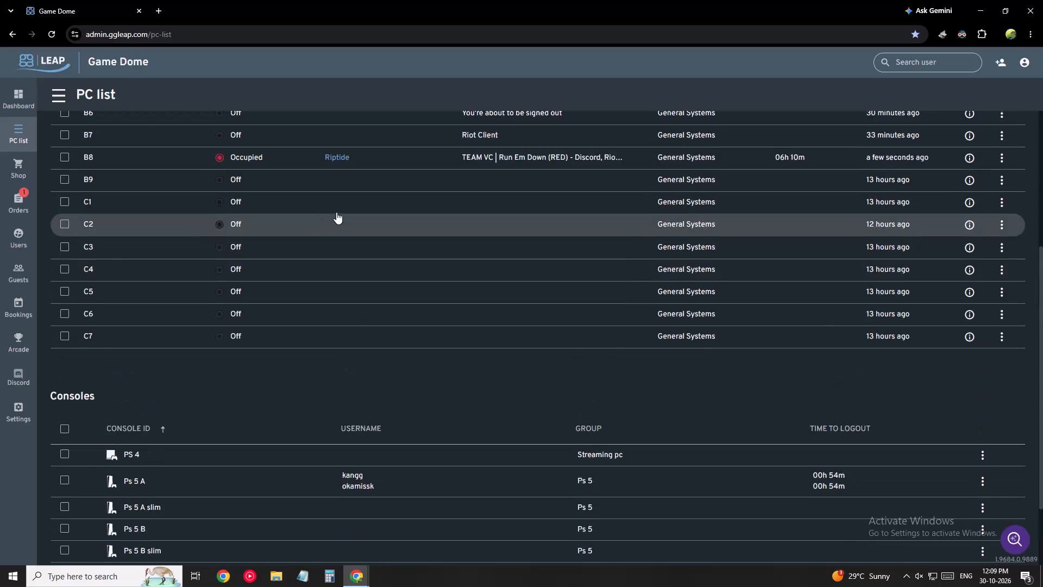
Open the order history to check the most recent orders and their payment status.
scroll(335, 222, "up", 4)
scroll(270, 241, "up", 2)
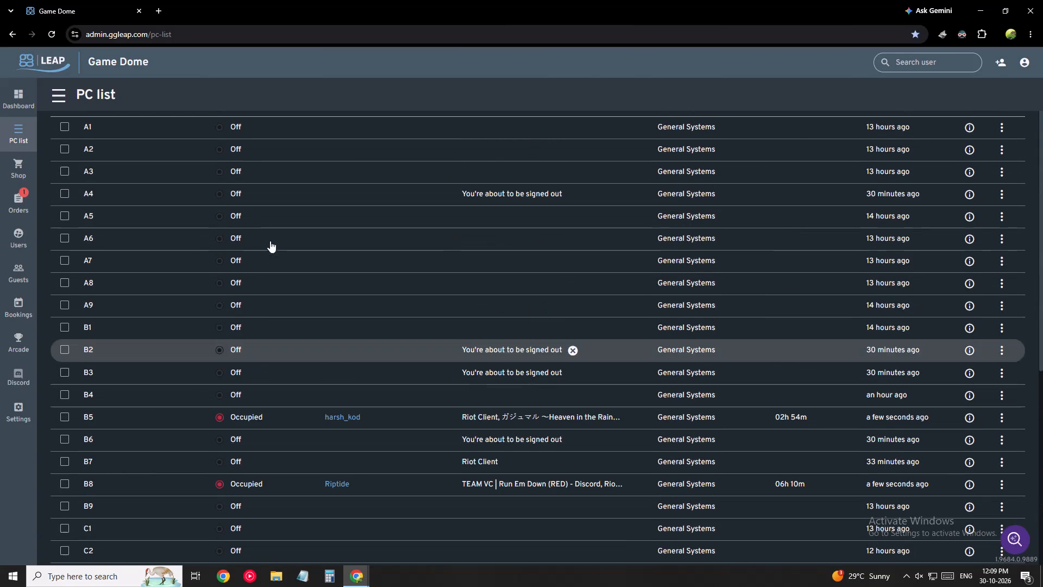
left_click(0, 211)
left_click(166, 126)
left_click(289, 133)
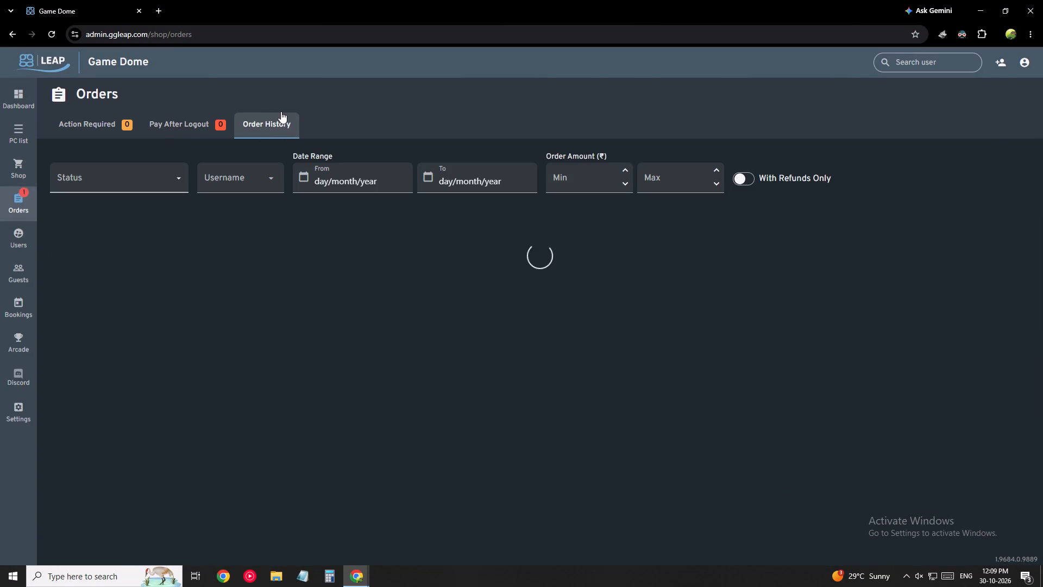
Return to the PC list and check the Consoles section for active sessions and remaining time.
left_click(5, 144)
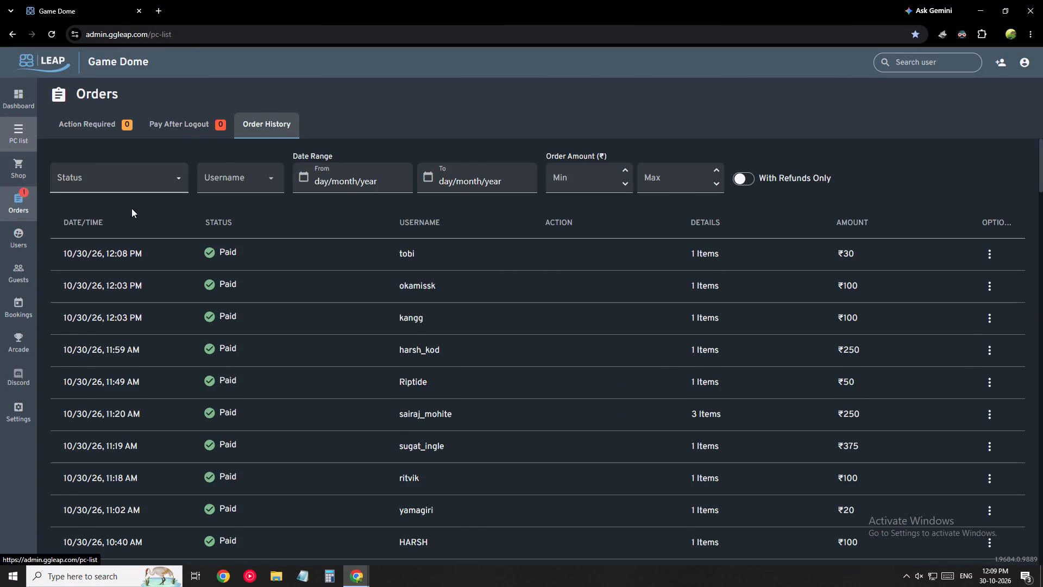
scroll(381, 316, "down", 11)
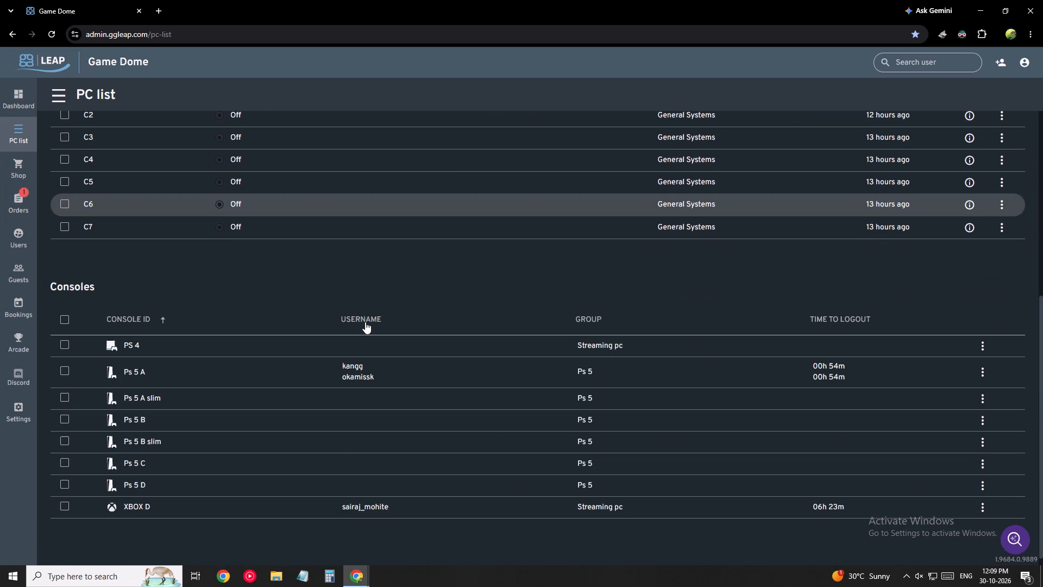
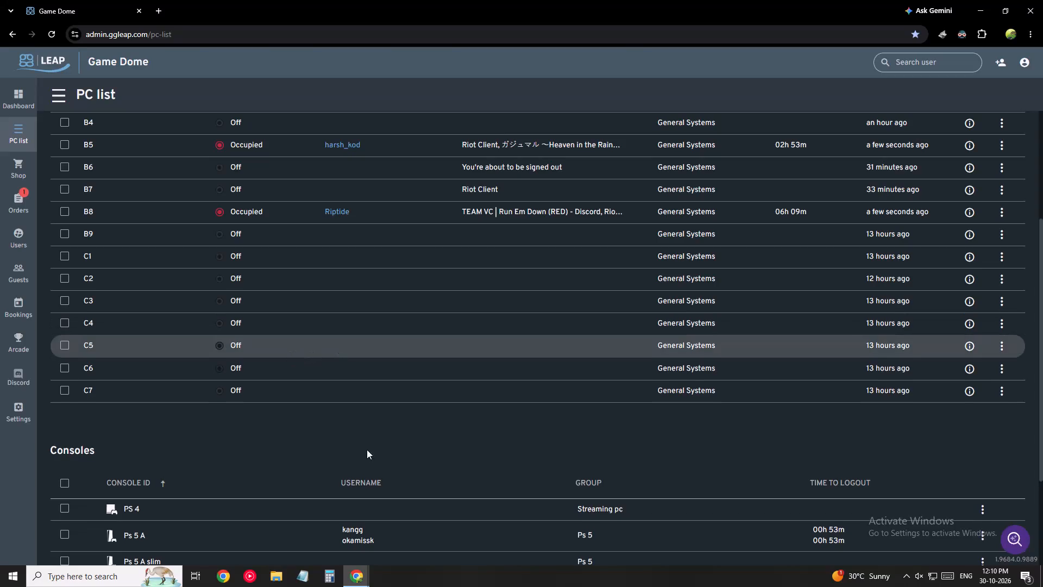
Review the Computers and Consoles sections of the PC list for occupied stations and their time to logout.
scroll(298, 426, "up", 4)
scroll(298, 426, "down", 1)
scroll(298, 426, "up", 1)
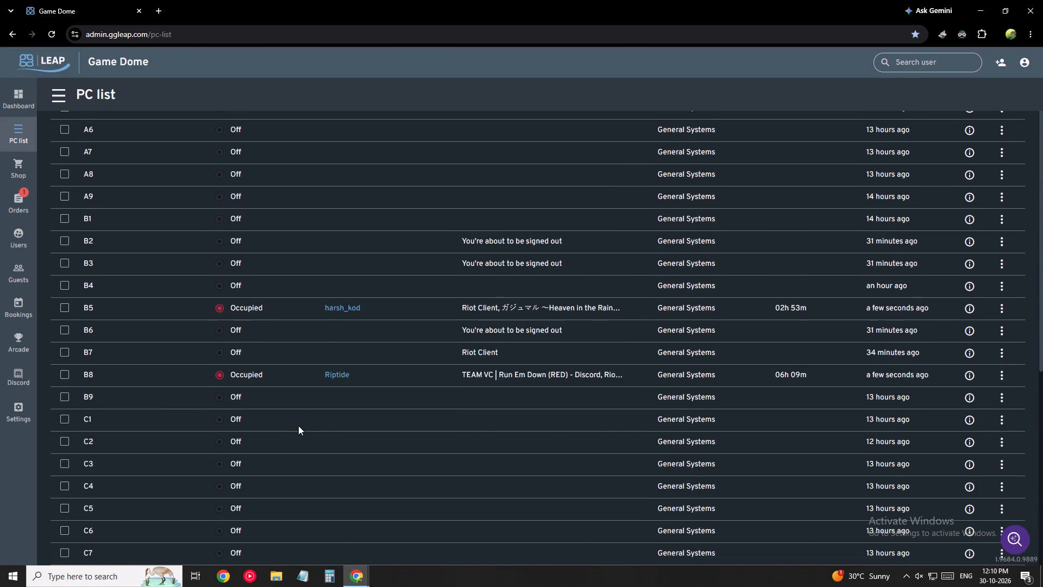
scroll(298, 426, "up", 2)
scroll(298, 426, "down", 1)
scroll(298, 426, "up", 5)
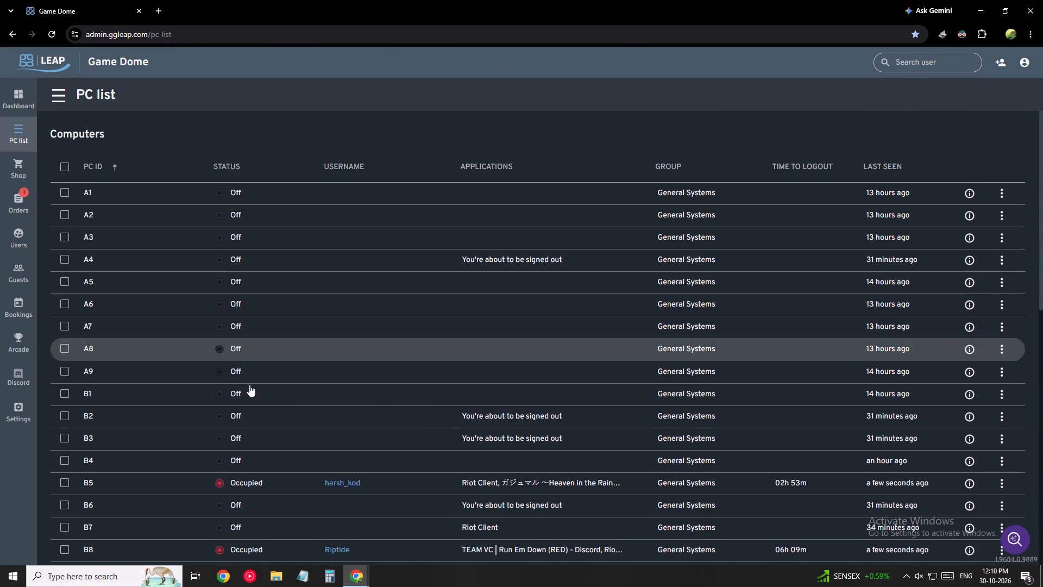
scroll(244, 395, "down", 3)
scroll(180, 398, "down", 7)
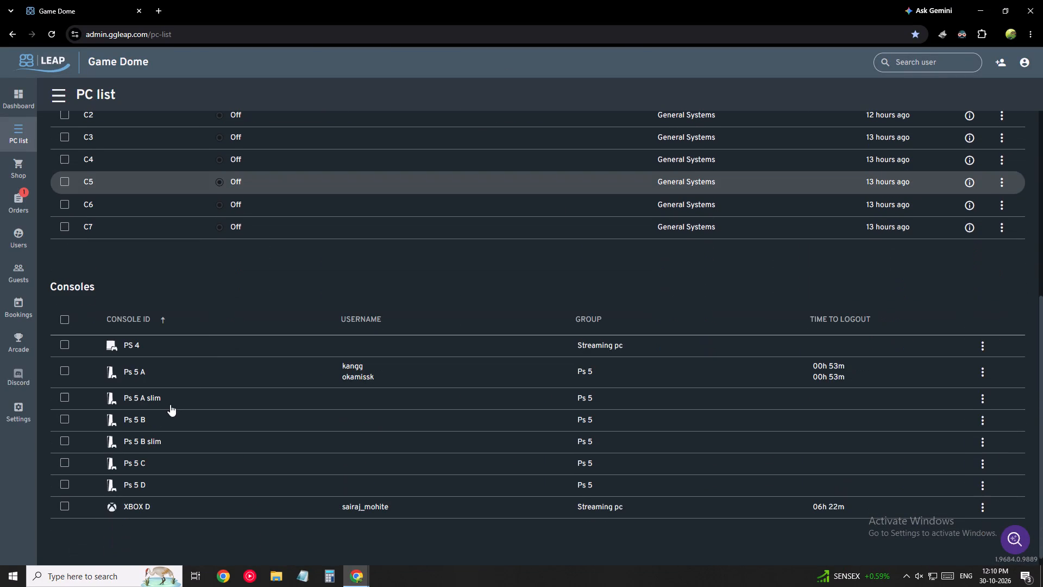
scroll(170, 404, "down", 5)
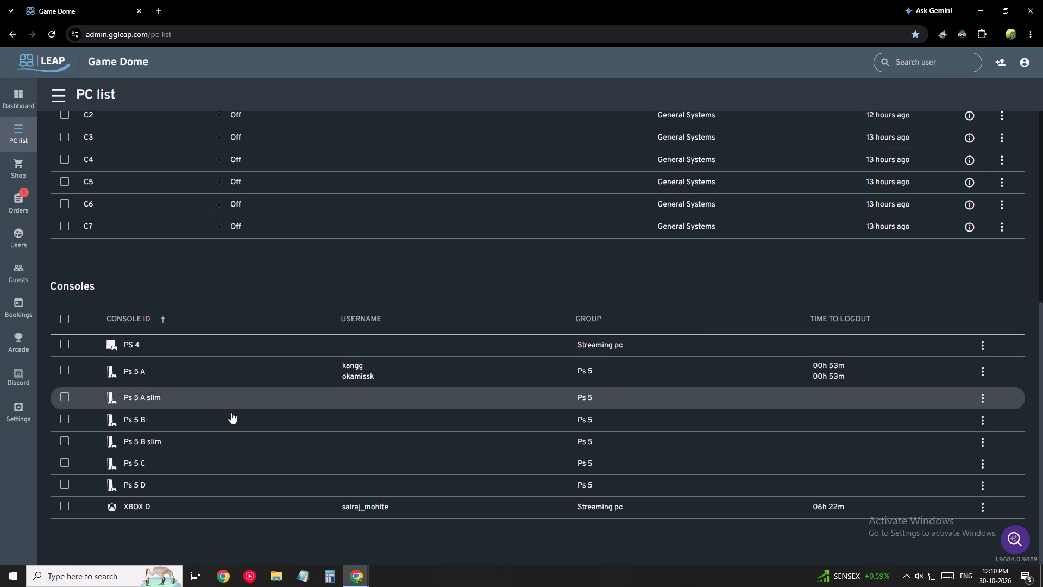
Open the orders page to check for orders that require payment, assistance or delivery.
right_click(0, 203)
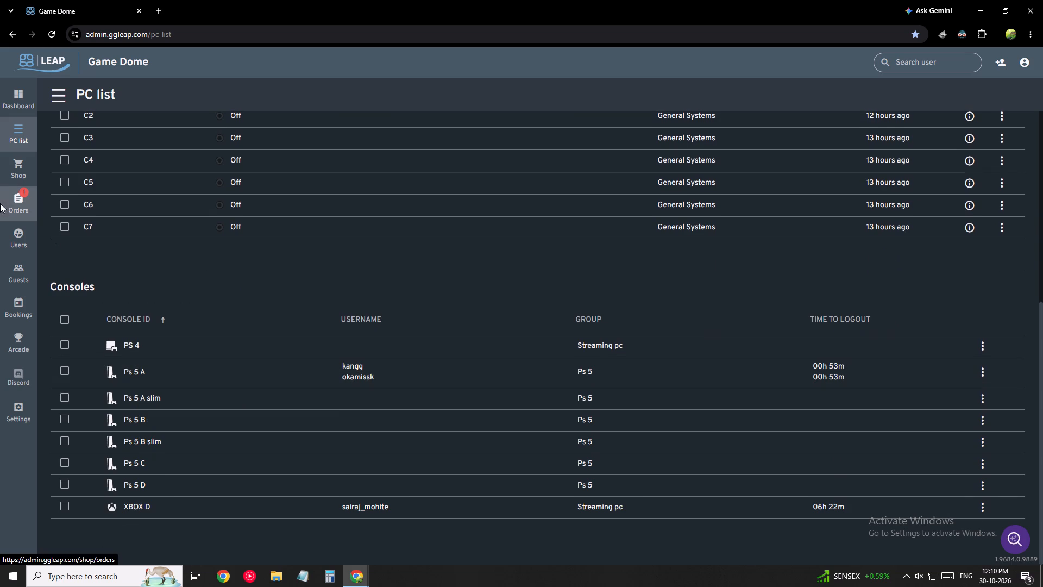
left_click(11, 193)
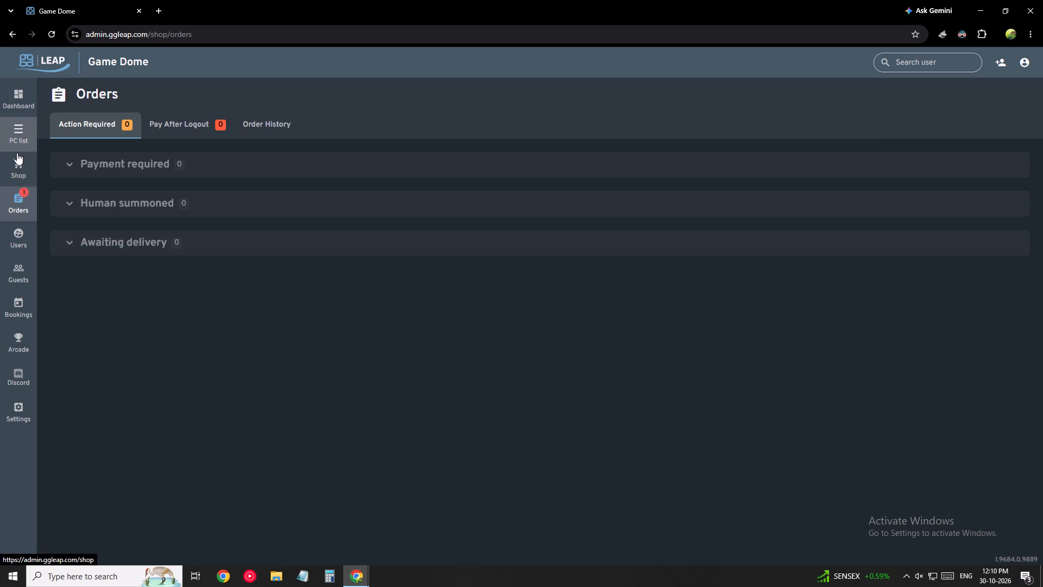
Return to the PC list and check the Computers and Consoles sections for active sessions.
left_click(18, 141)
scroll(208, 305, "down", 5)
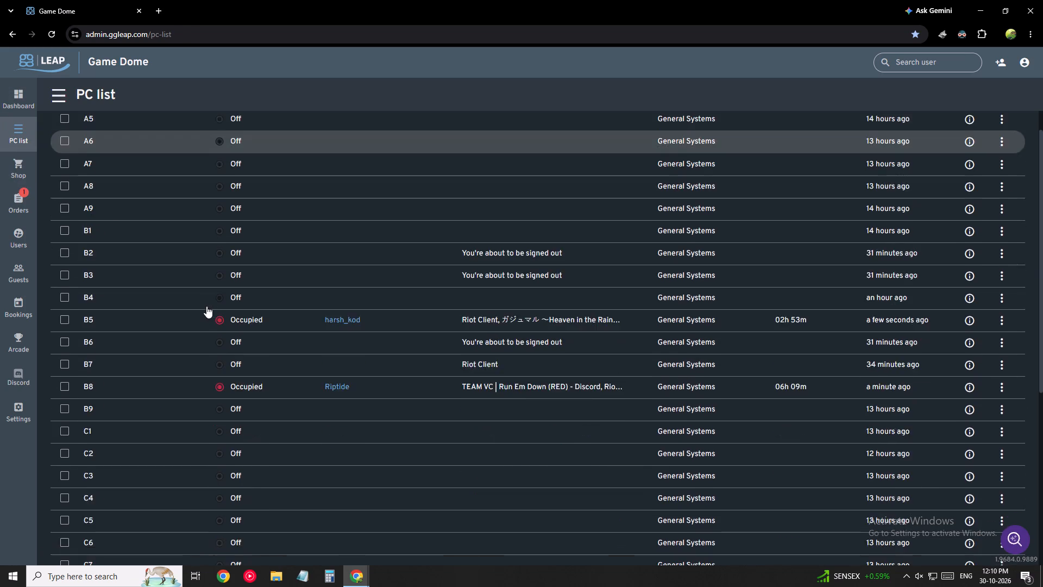
scroll(206, 306, "down", 11)
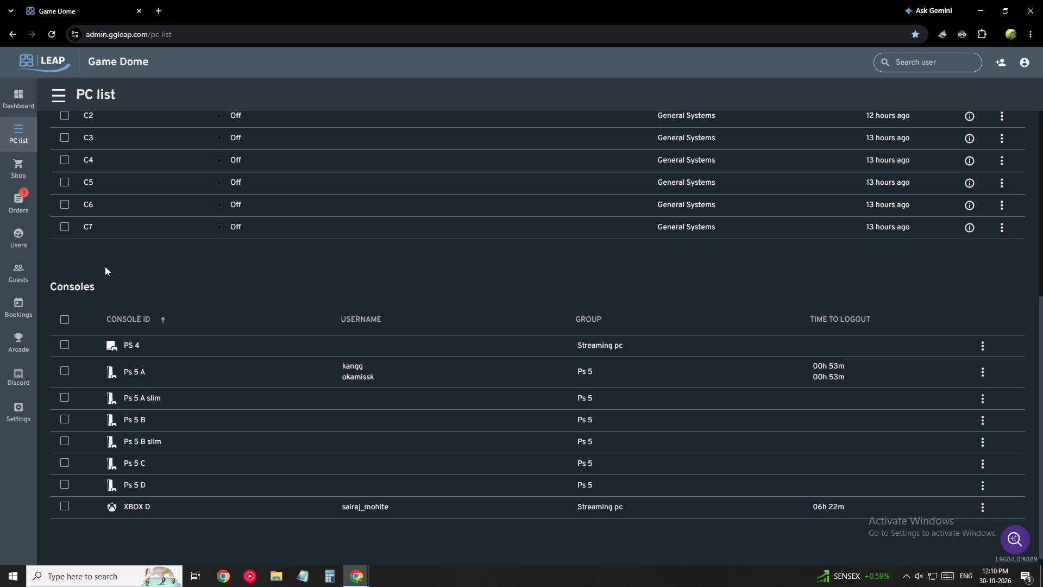
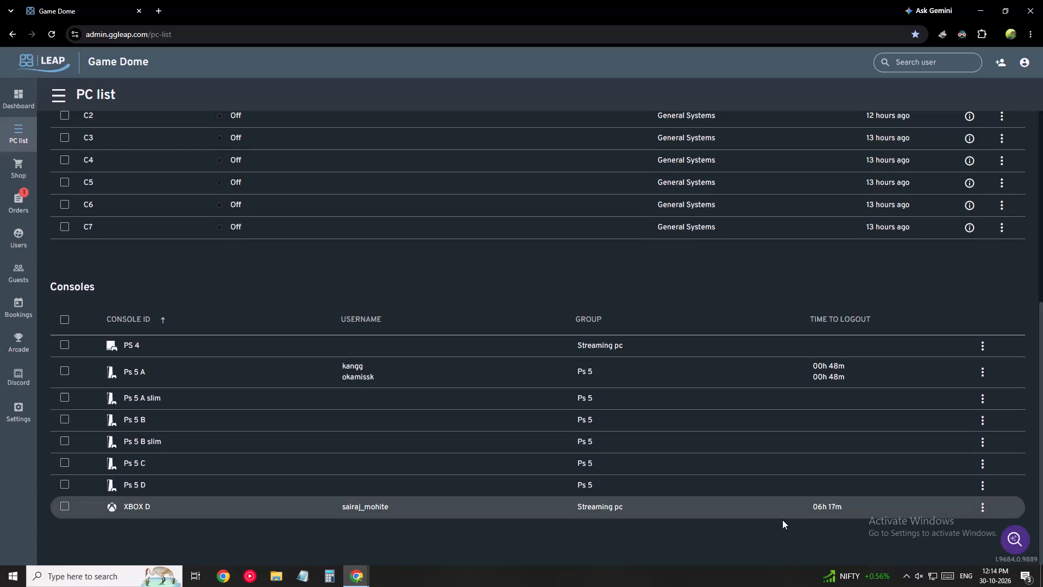
Open the orders page and check the Pay After Logout orders and the Order History.
scroll(479, 499, "up", 8)
scroll(250, 366, "up", 2)
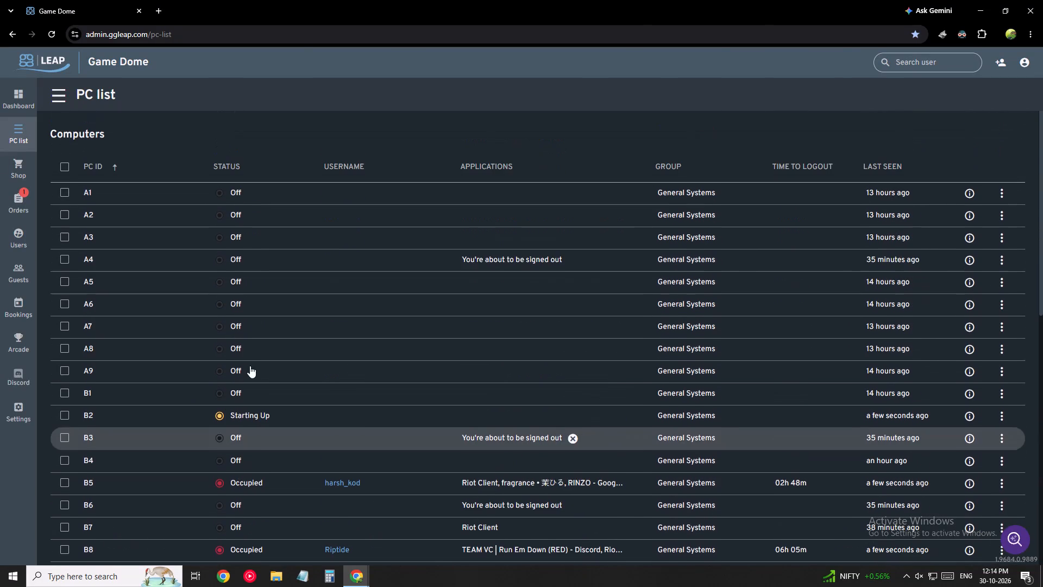
scroll(250, 366, "up", 2)
left_click(41, 198)
left_click(29, 198)
left_click(165, 121)
left_click(238, 123)
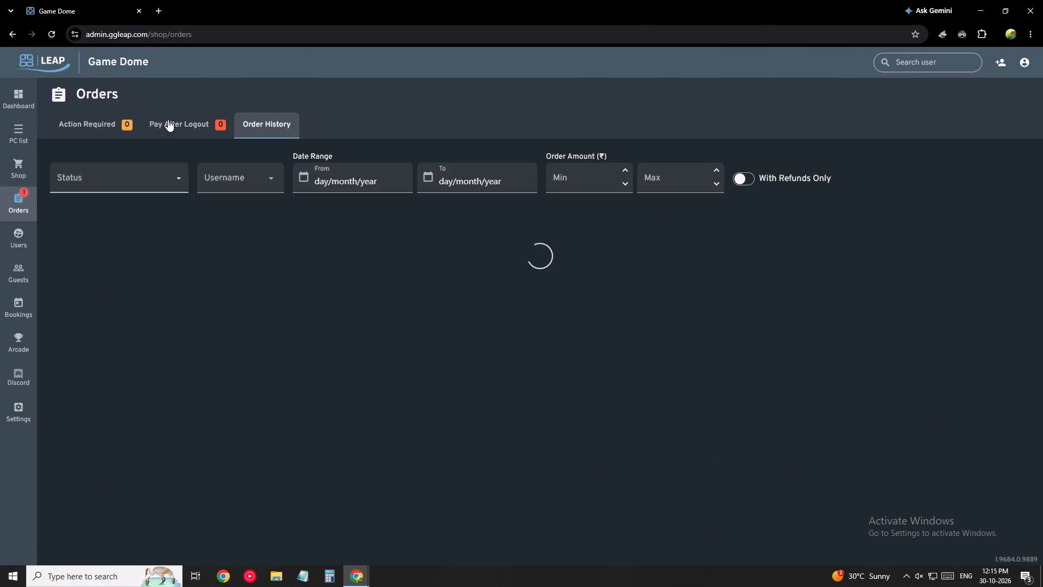
Return to the PC list and review the Computers and Consoles sections for occupied stations.
left_click(0, 132)
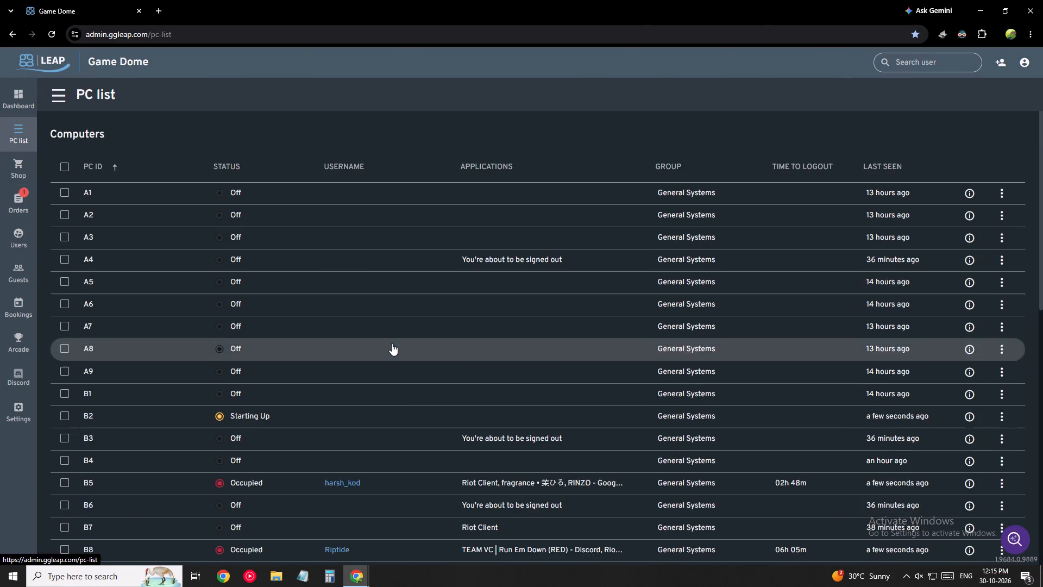
scroll(392, 344, "down", 6)
scroll(392, 344, "up", 1)
scroll(392, 344, "down", 1)
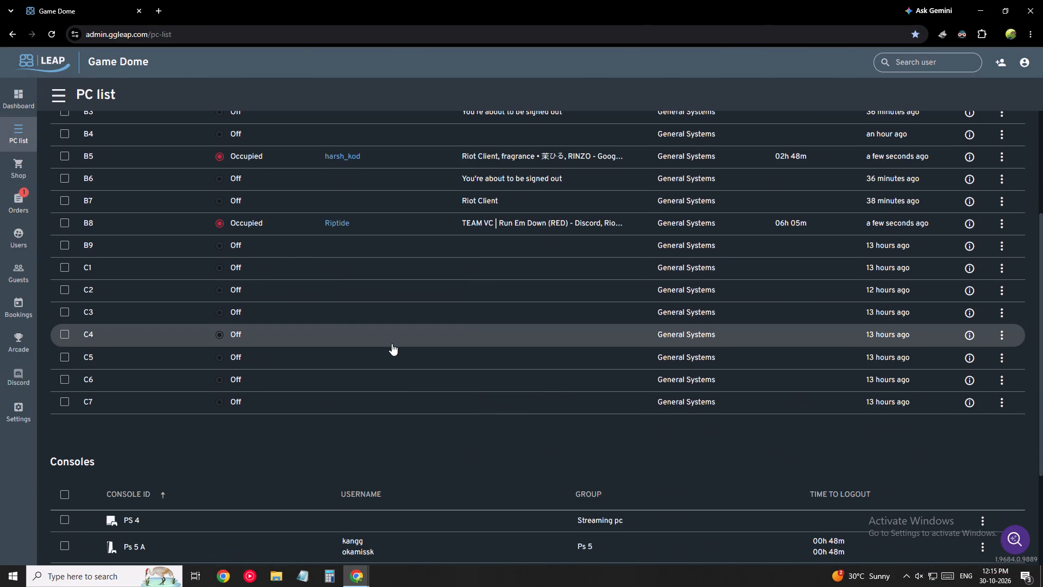
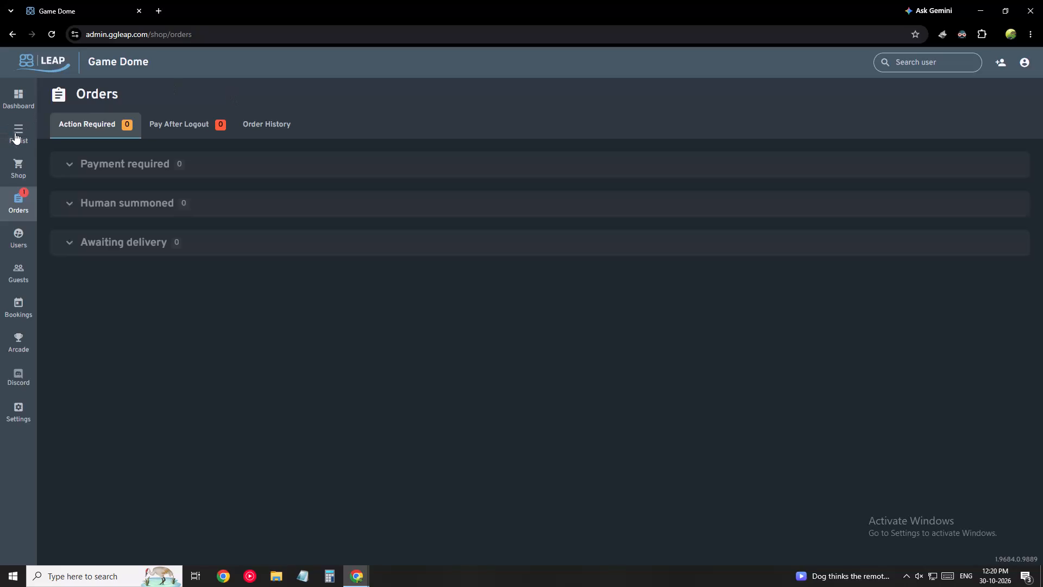
scroll(488, 328, "down", 6)
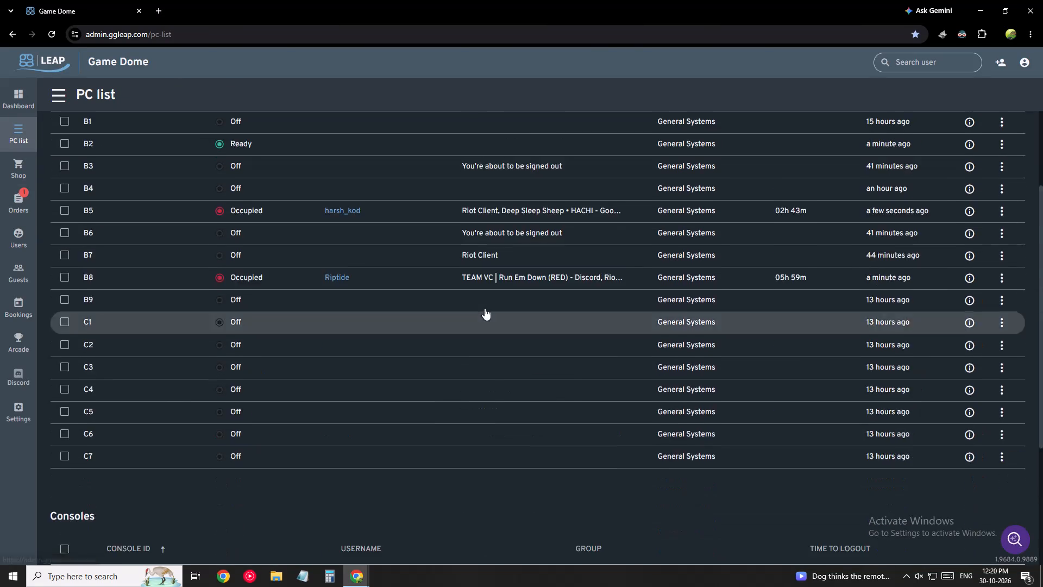
scroll(485, 308, "down", 2)
scroll(341, 335, "up", 6)
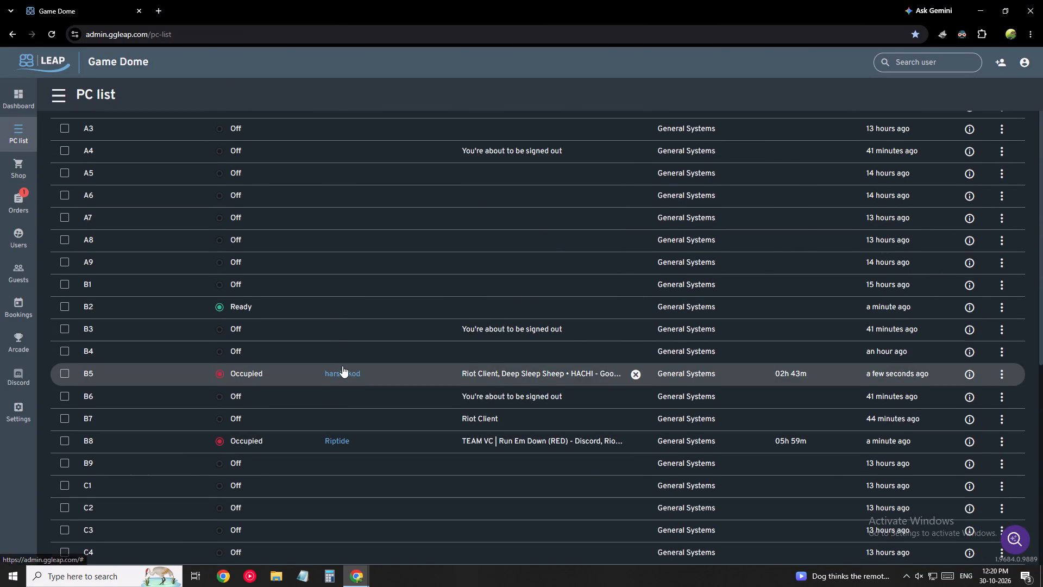
scroll(341, 347, "down", 9)
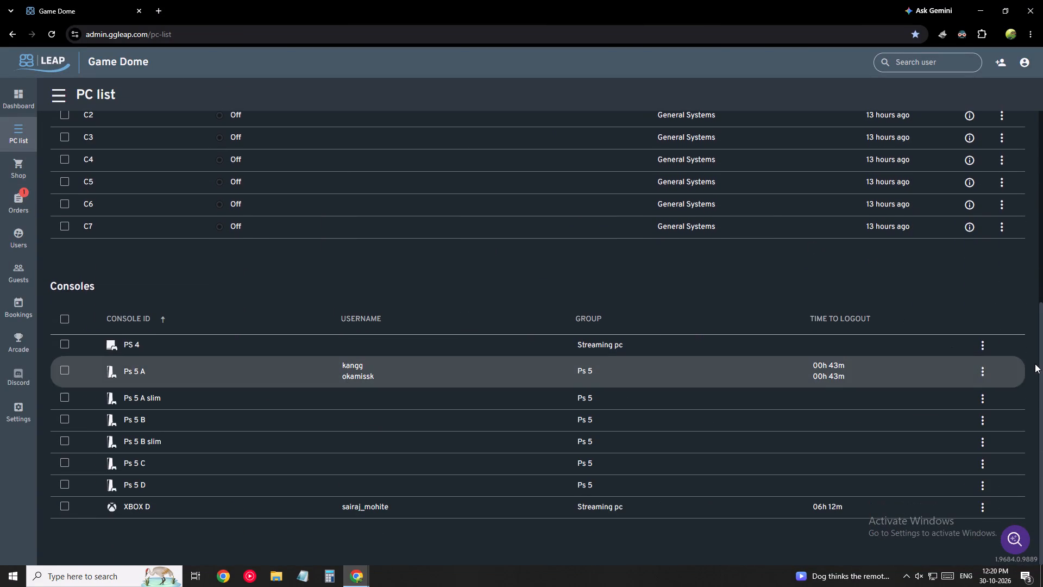
left_click(984, 392)
left_click(996, 399)
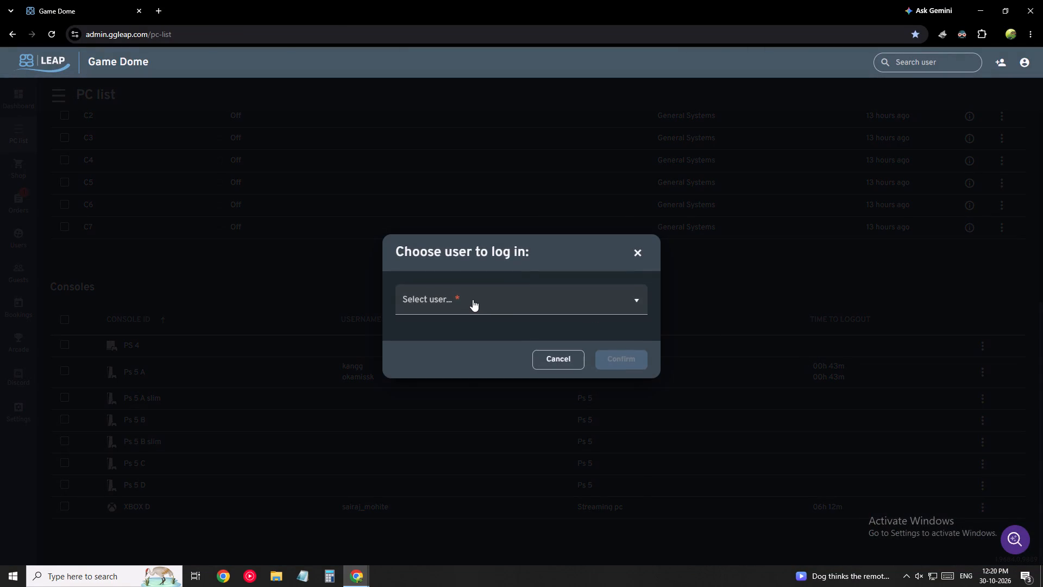
left_click(473, 299)
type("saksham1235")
left_click(499, 351)
left_click(617, 355)
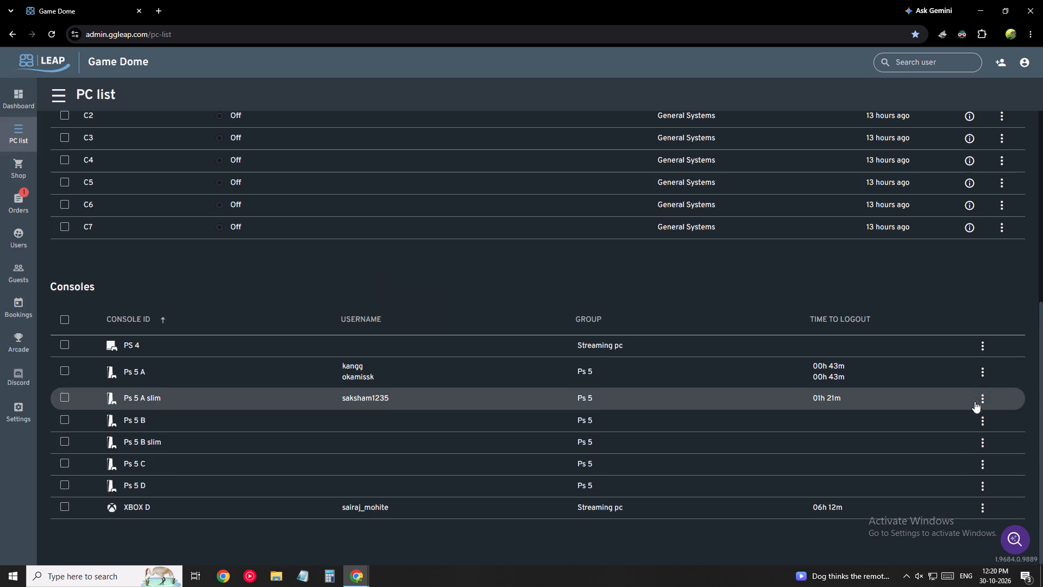
Open the user selection for logging an additional player in to the Ps 5 A slim console.
left_click(983, 396)
left_click(970, 447)
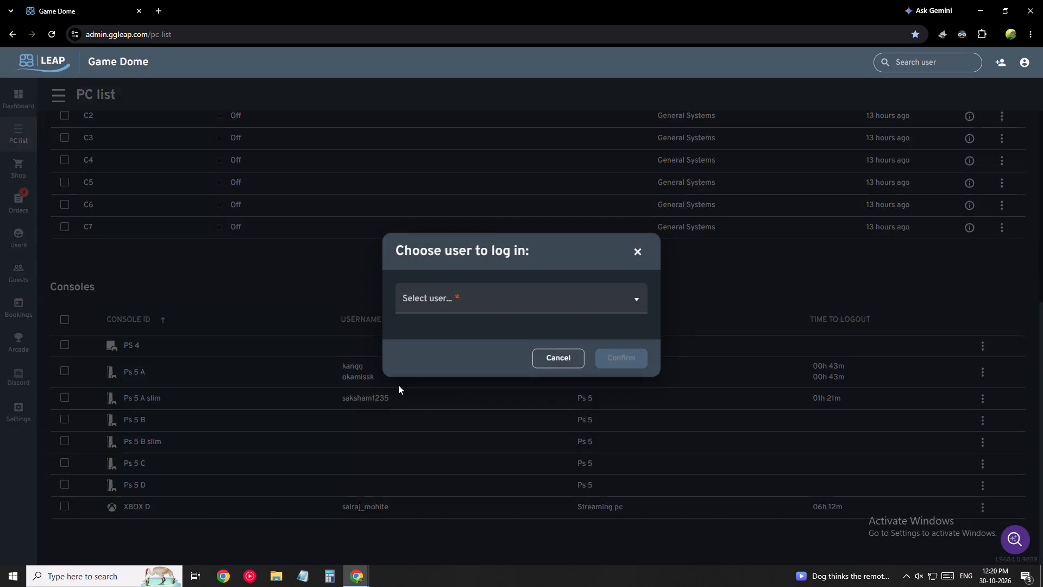
left_click(457, 289)
left_click(496, 311)
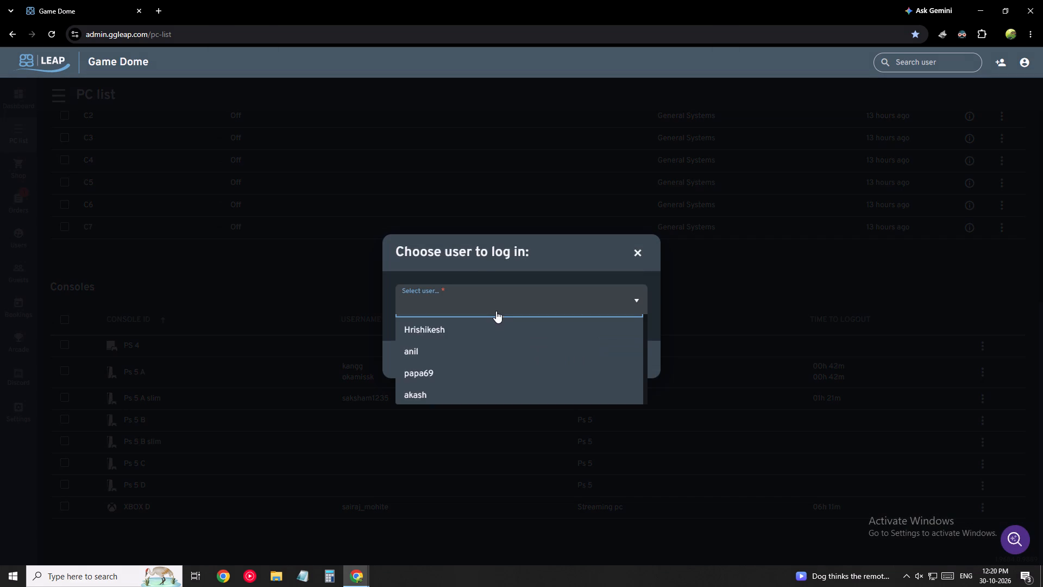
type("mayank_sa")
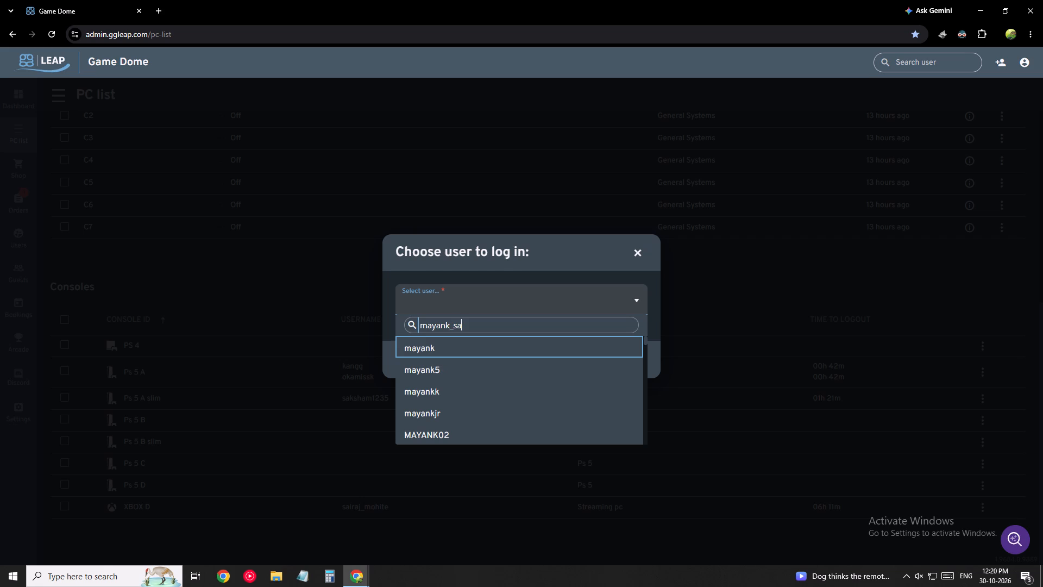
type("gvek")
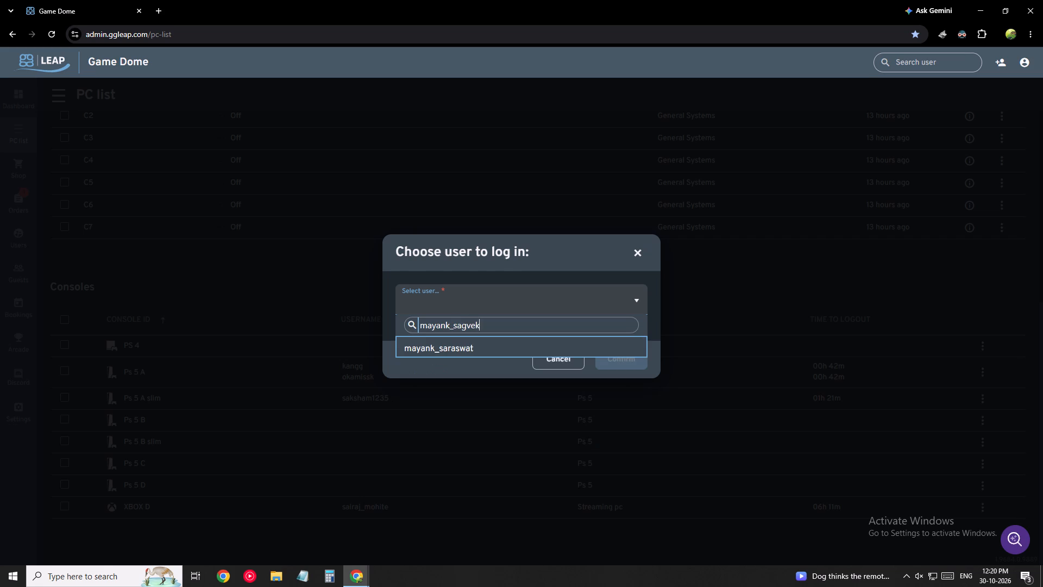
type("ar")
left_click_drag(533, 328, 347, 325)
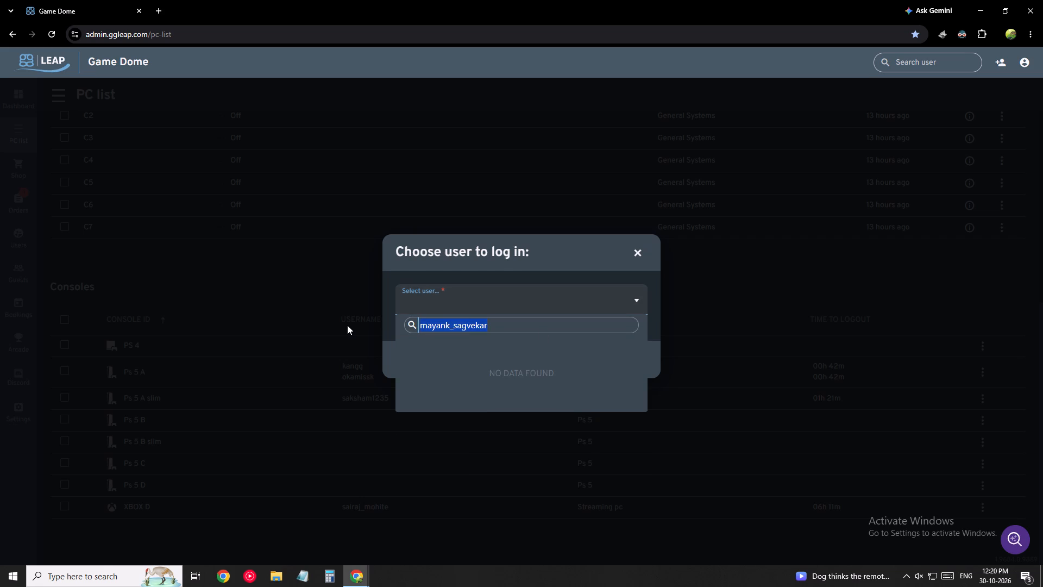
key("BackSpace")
Find user teddy and log them in to Ps 5 A slim as its second player.
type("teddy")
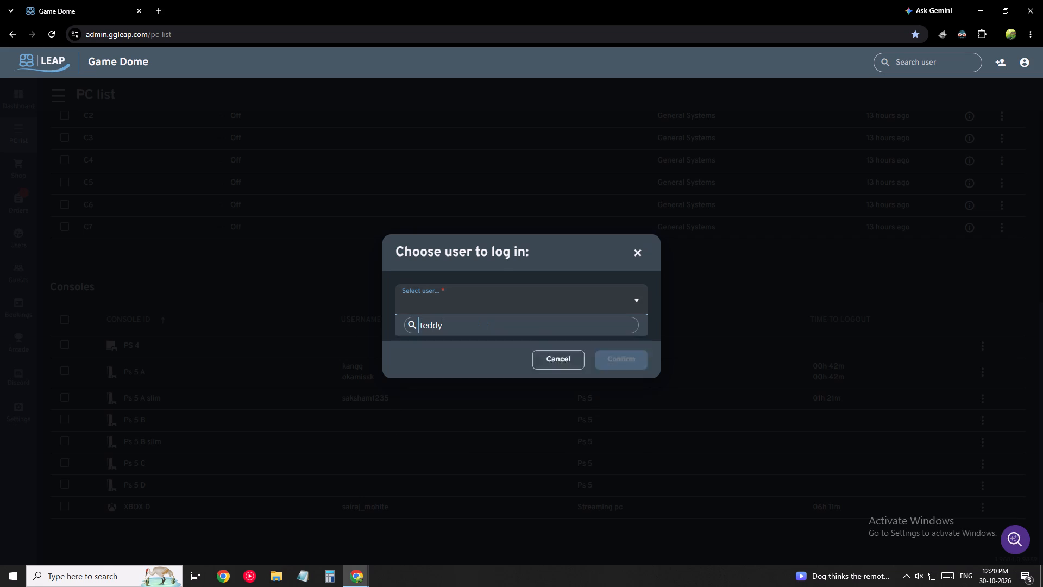
left_click(493, 347)
left_click(630, 351)
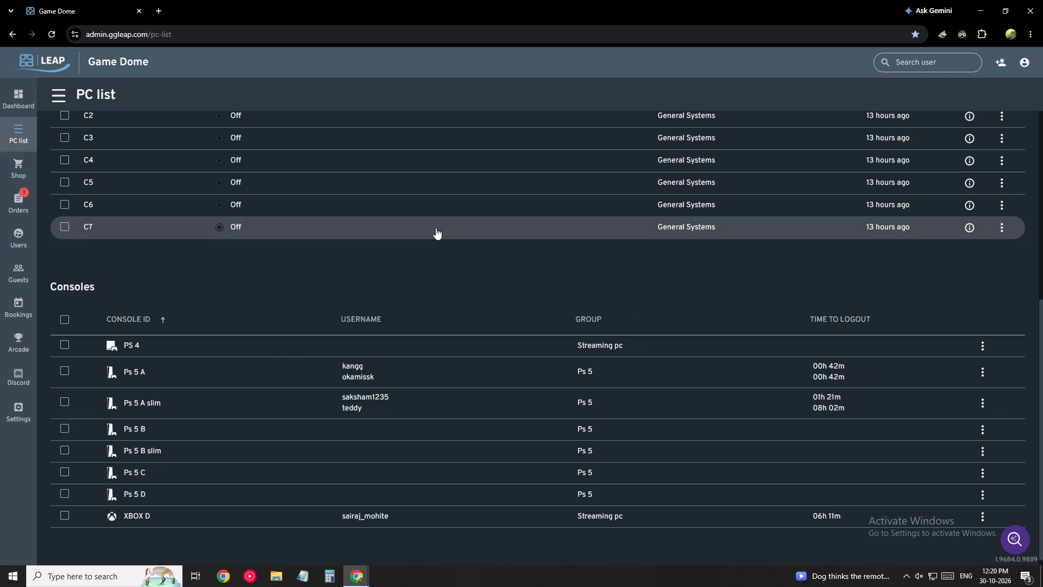
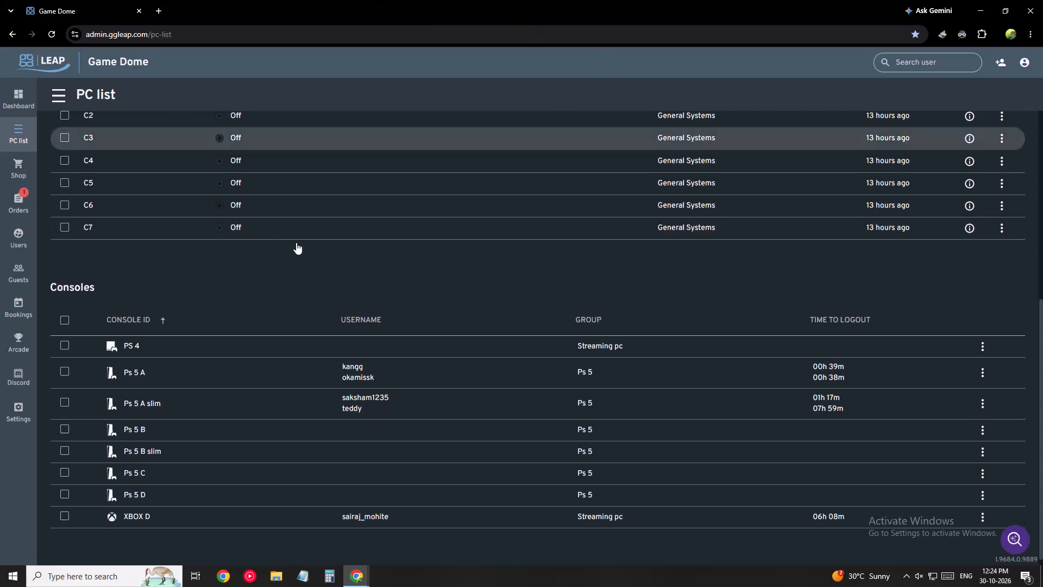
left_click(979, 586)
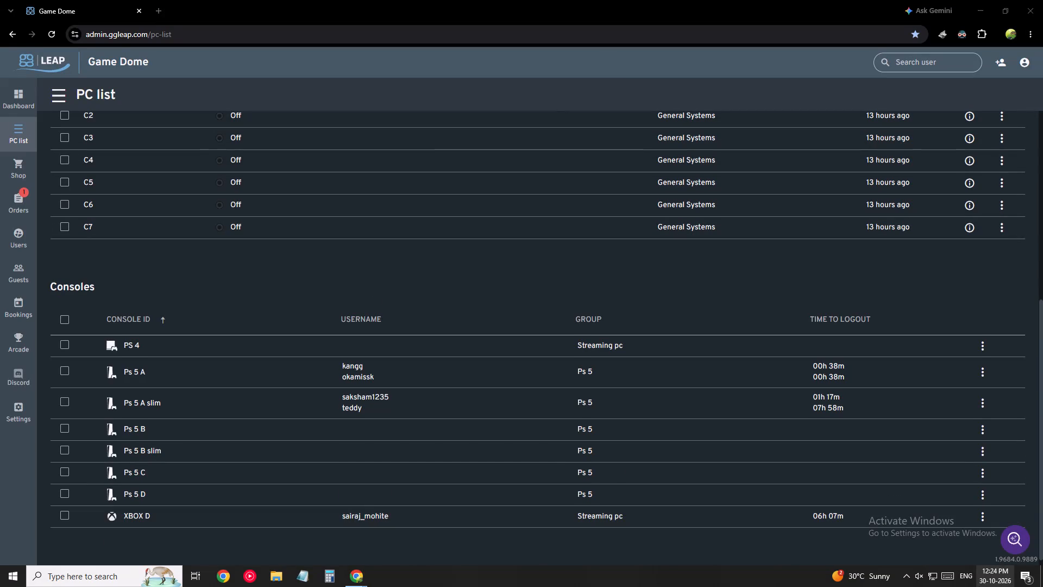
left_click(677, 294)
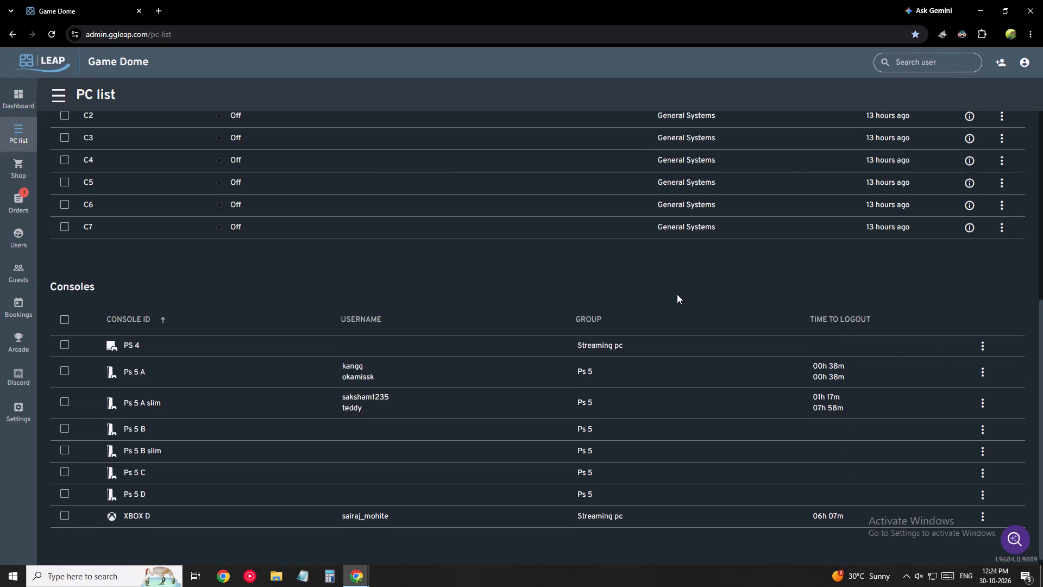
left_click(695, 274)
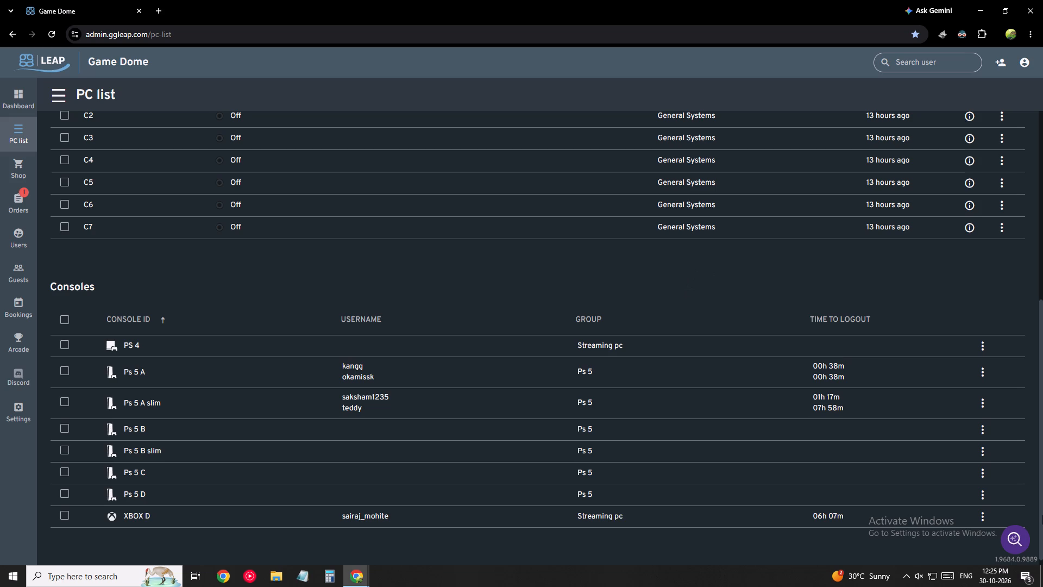
Look through the pay-after-logout orders and the order history.
left_click(5, 210)
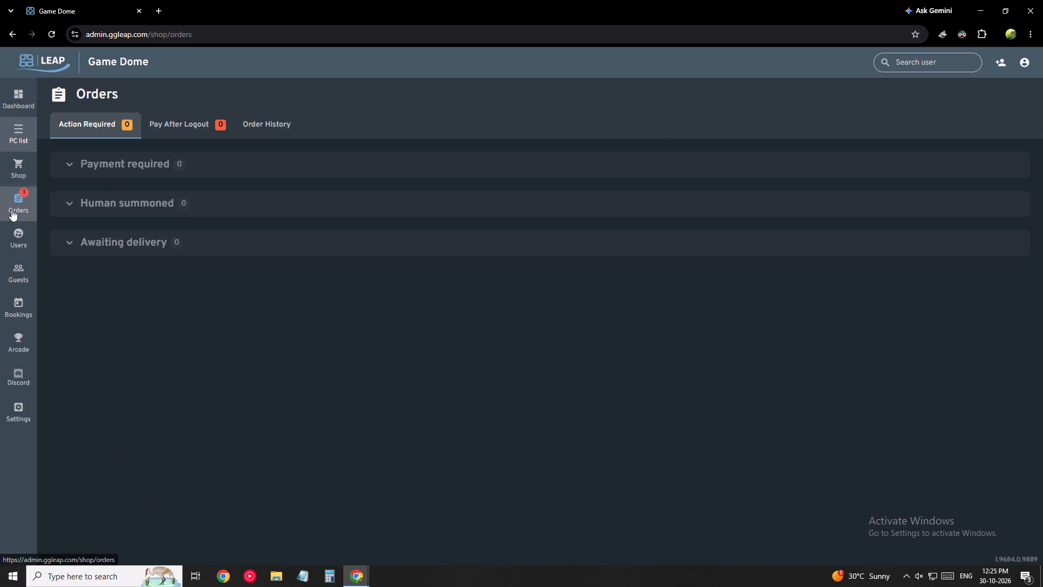
left_click(190, 126)
left_click(275, 123)
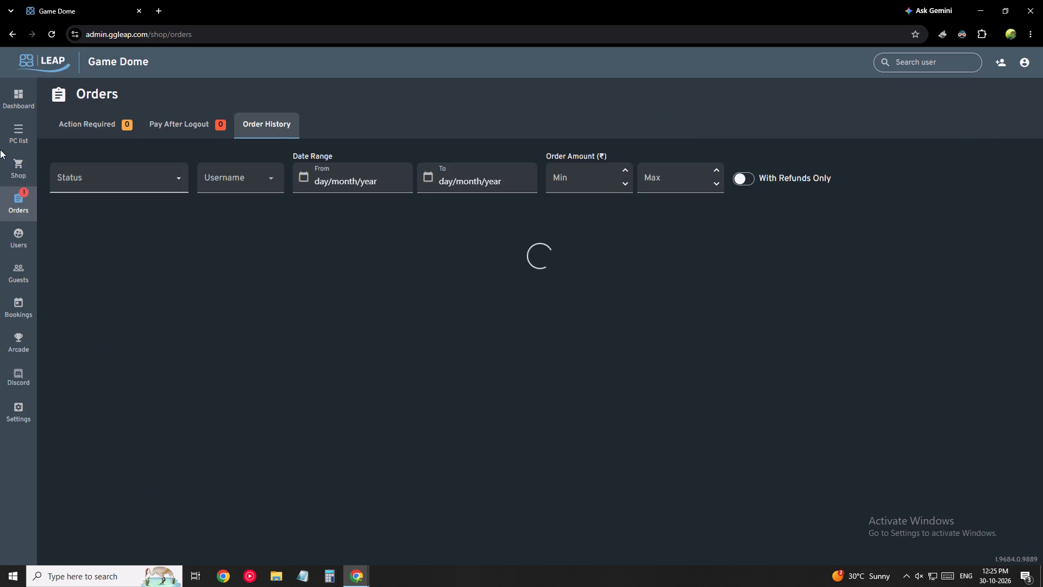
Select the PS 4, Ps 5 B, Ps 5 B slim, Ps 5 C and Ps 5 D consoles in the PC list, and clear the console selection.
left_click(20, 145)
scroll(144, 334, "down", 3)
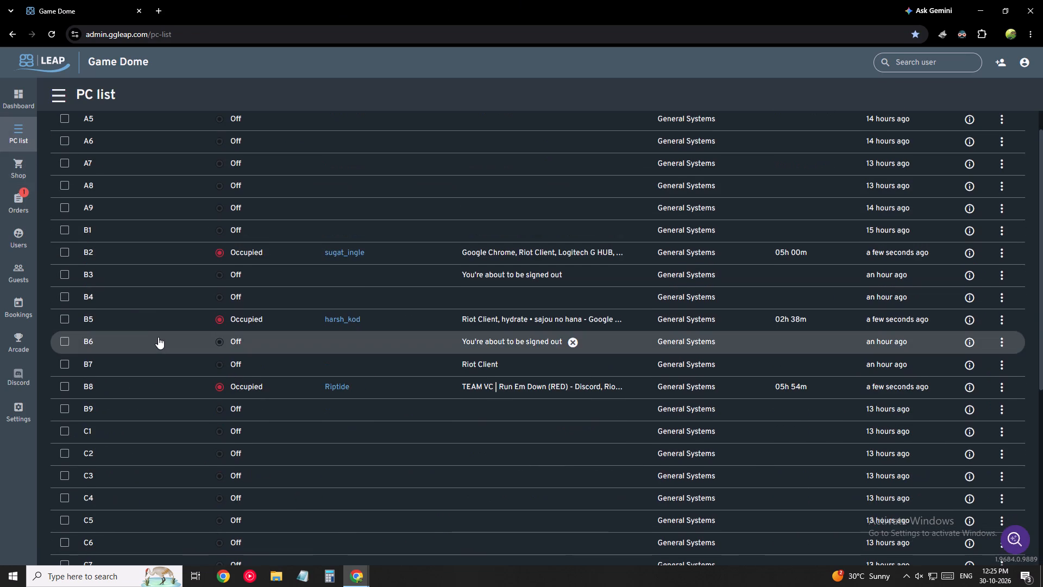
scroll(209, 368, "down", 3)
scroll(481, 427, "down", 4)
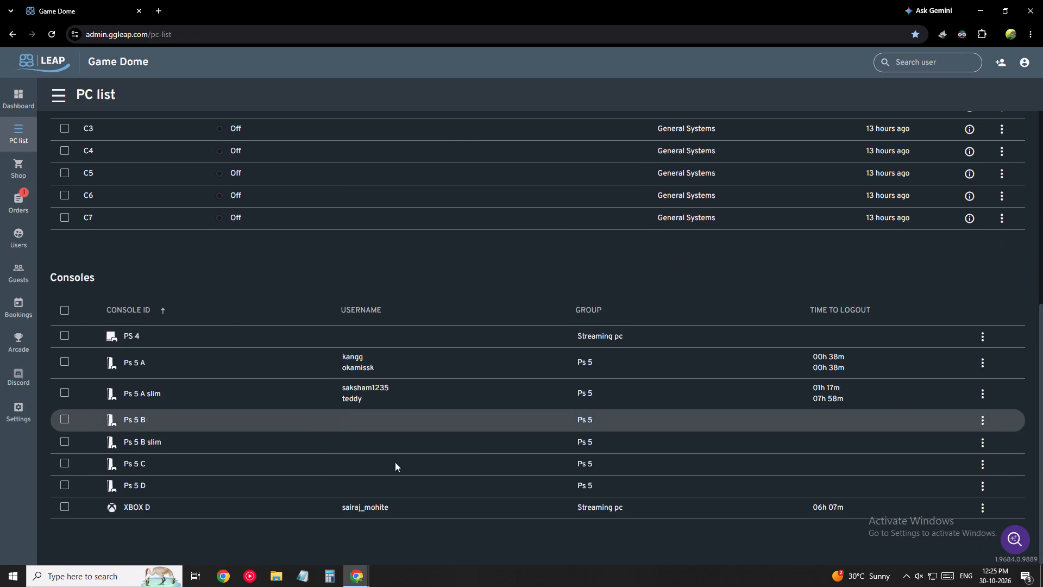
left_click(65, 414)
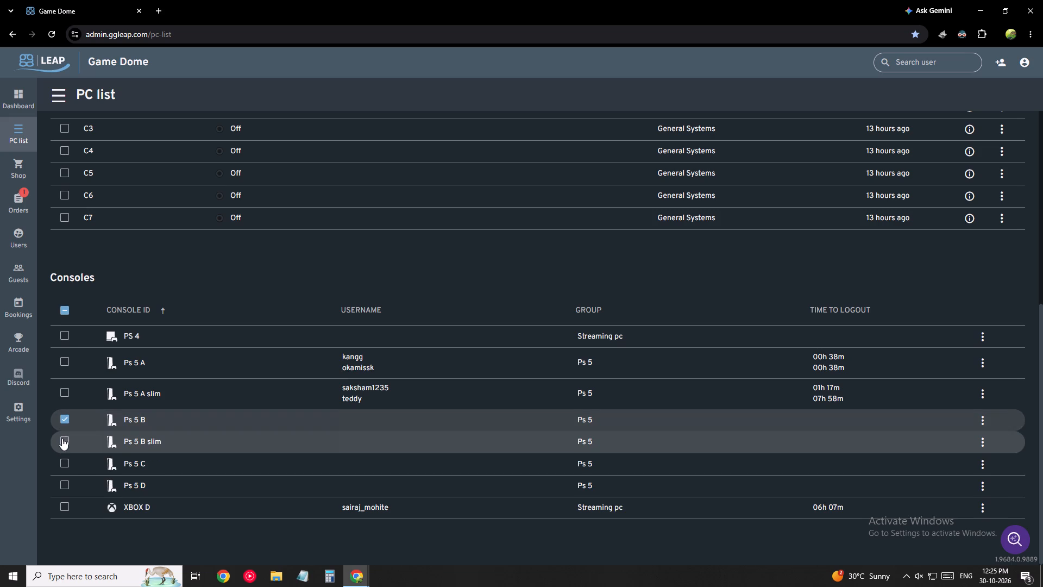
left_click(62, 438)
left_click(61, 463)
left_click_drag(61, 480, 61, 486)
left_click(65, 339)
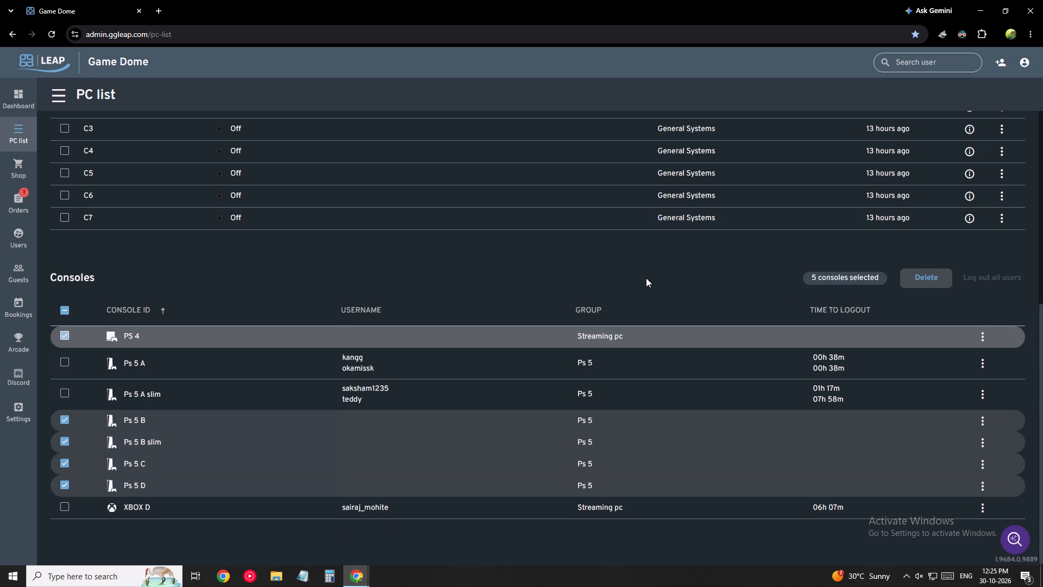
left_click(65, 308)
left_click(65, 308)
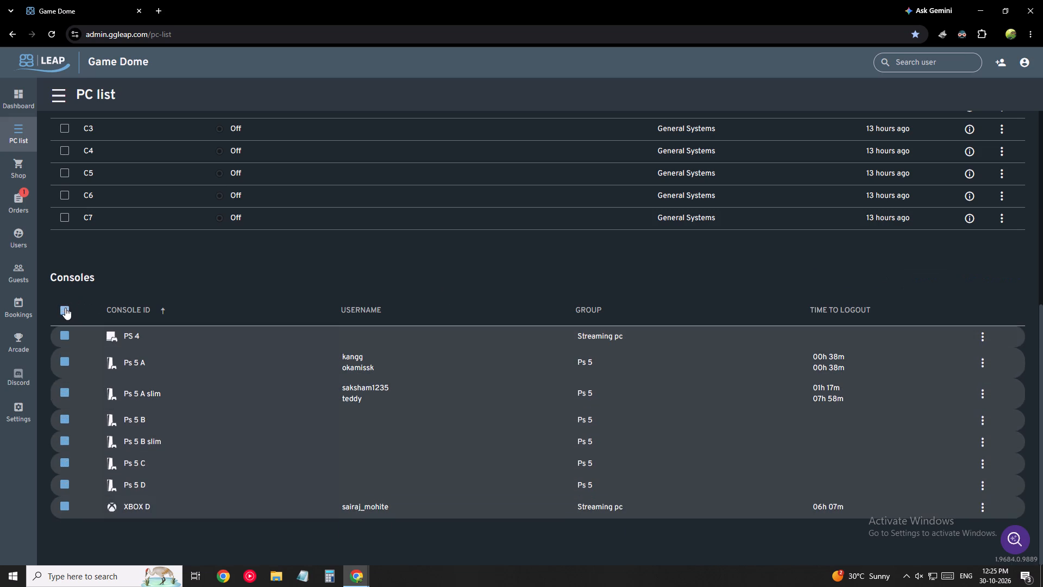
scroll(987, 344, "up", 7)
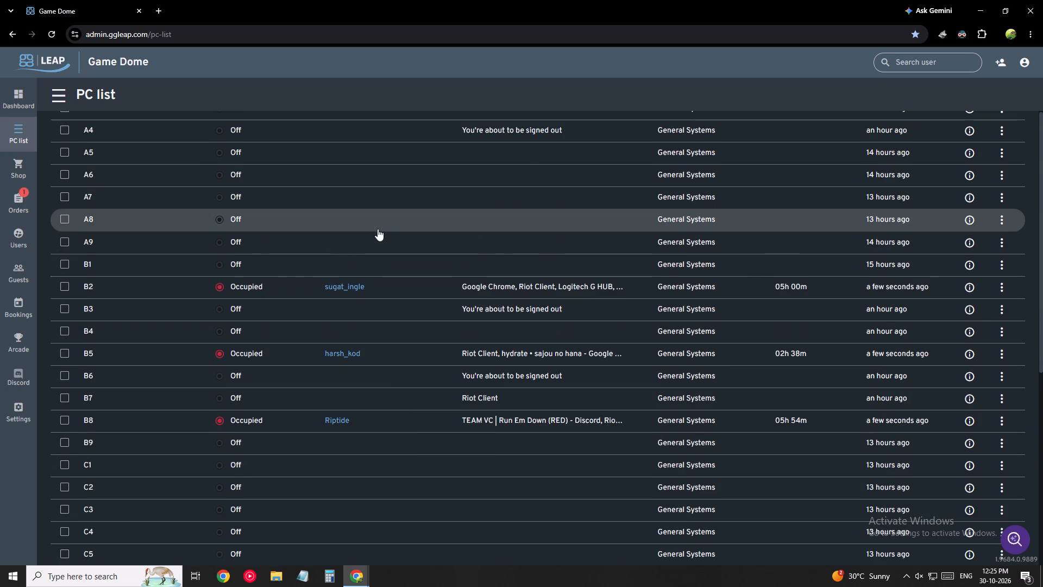
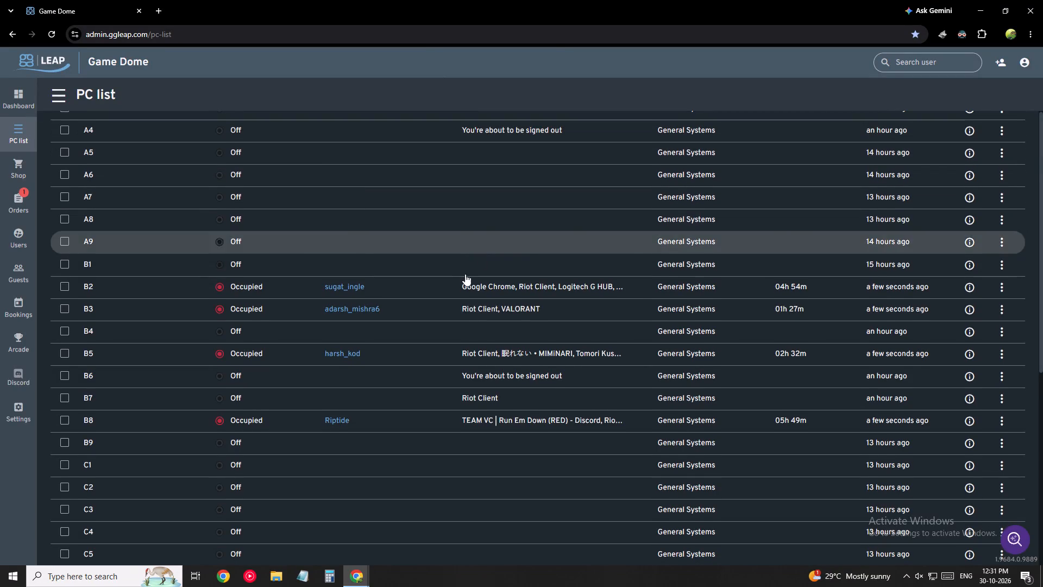
Review the console sessions in the PC list, the dashboard, the pay-after-logout orders and the order history.
scroll(463, 274, "down", 3)
scroll(416, 167, "down", 6)
scroll(413, 278, "up", 1)
scroll(413, 279, "down", 2)
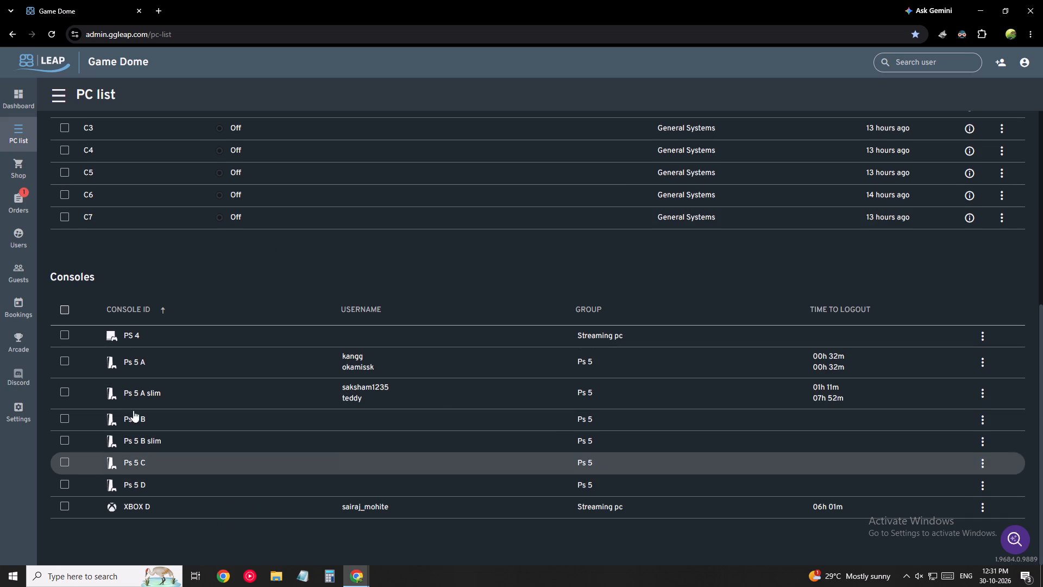
left_click(0, 97)
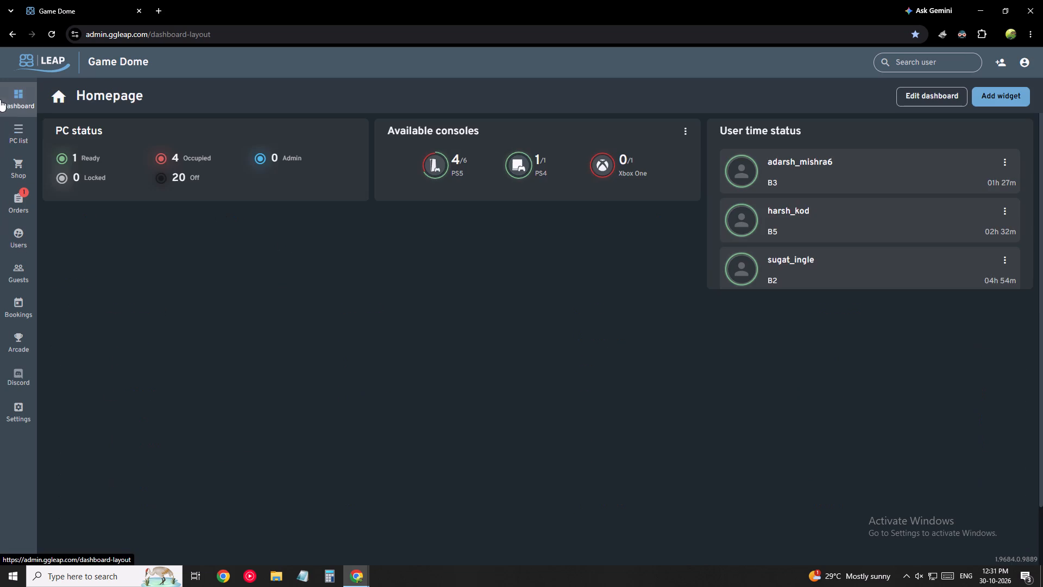
left_click(27, 130)
left_click(23, 209)
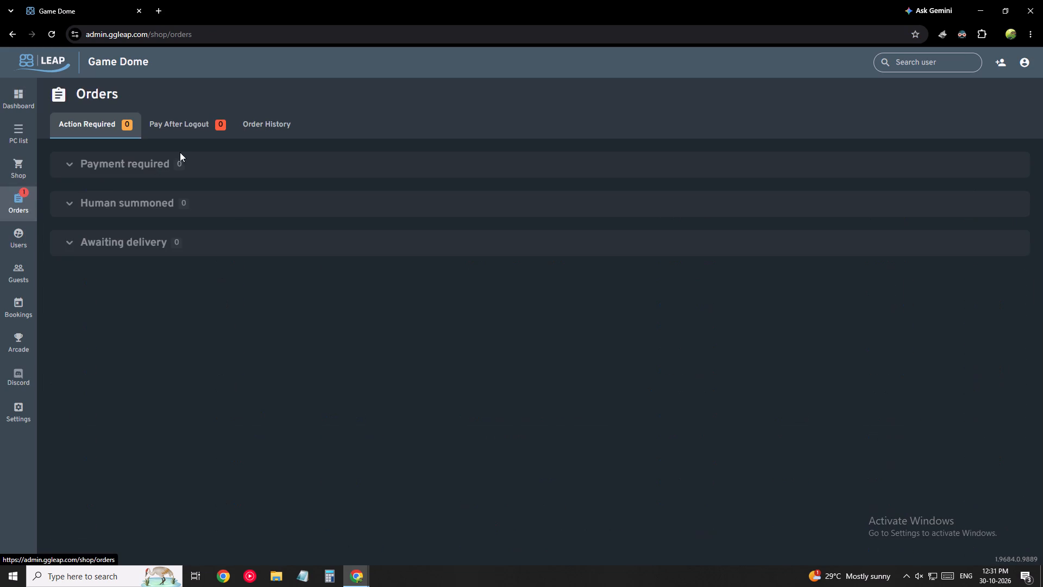
left_click_drag(174, 139, 179, 136)
left_click(234, 125)
left_click(254, 123)
Stop the "You're about to be signed out" application on computer A4 in the PC list.
left_click(8, 130)
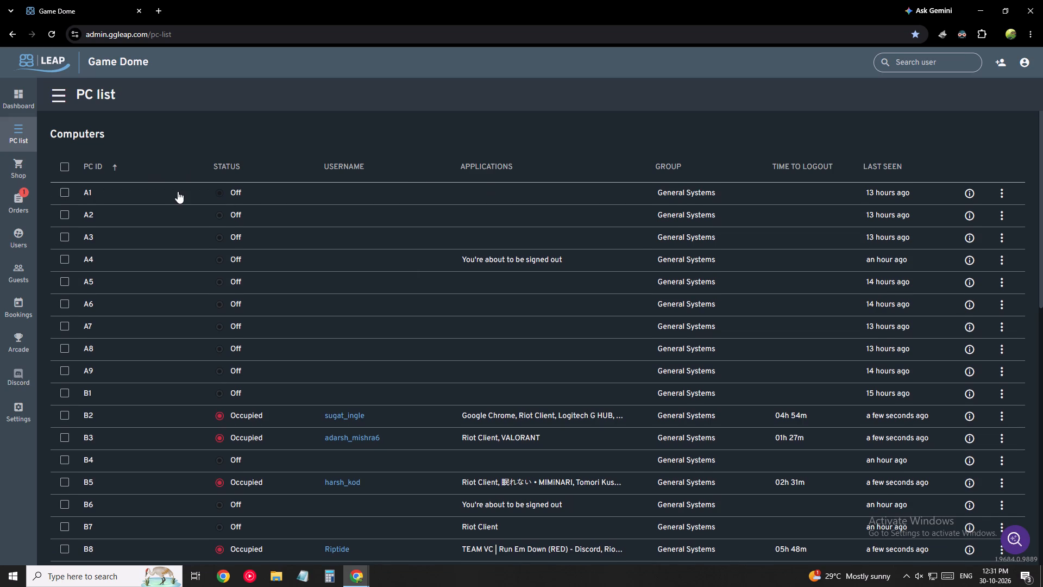
left_click(566, 256)
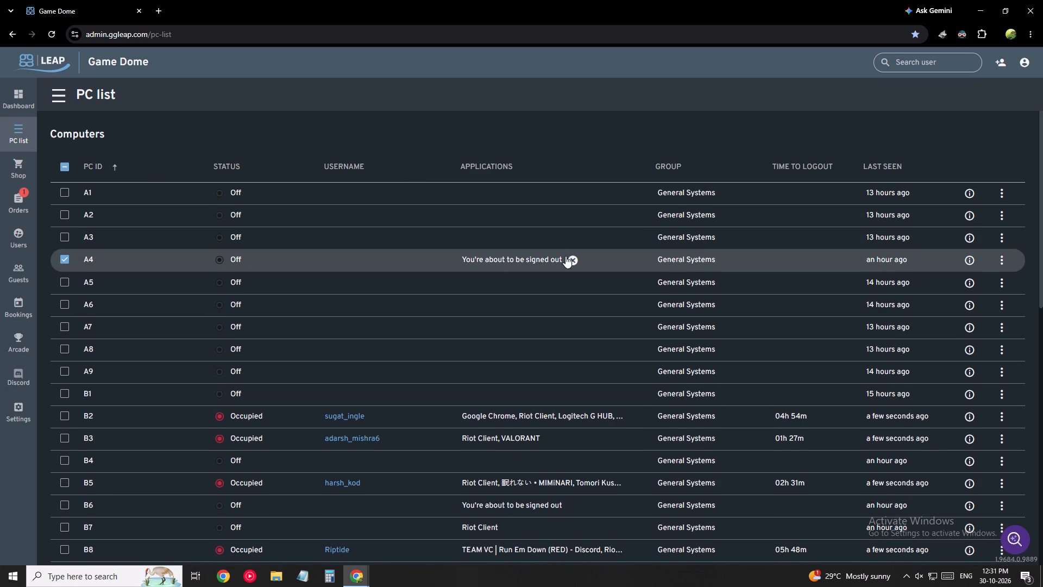
left_click(586, 259)
left_click(576, 260)
left_click(500, 298)
left_click(513, 311)
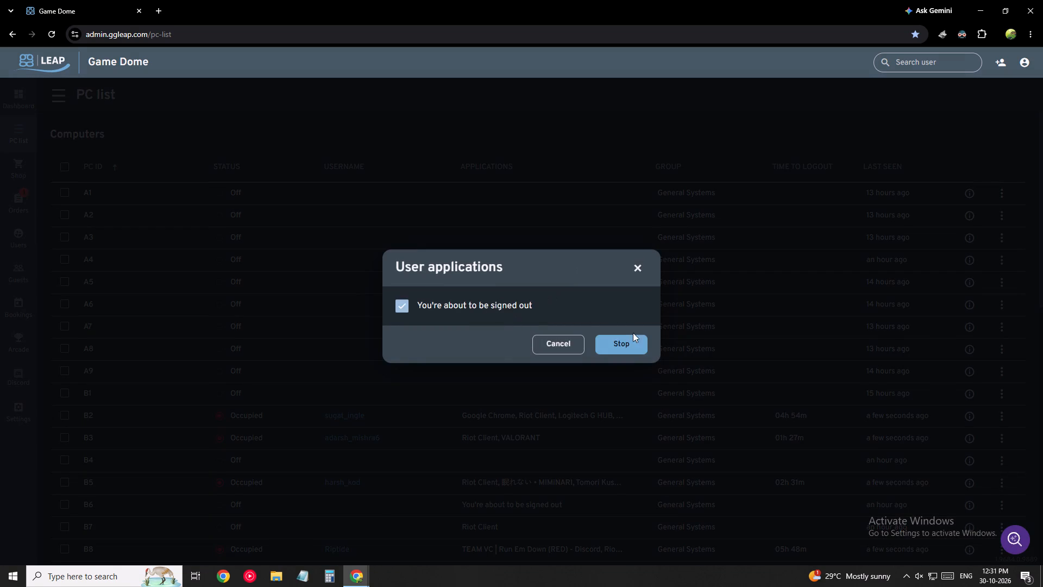
left_click(635, 336)
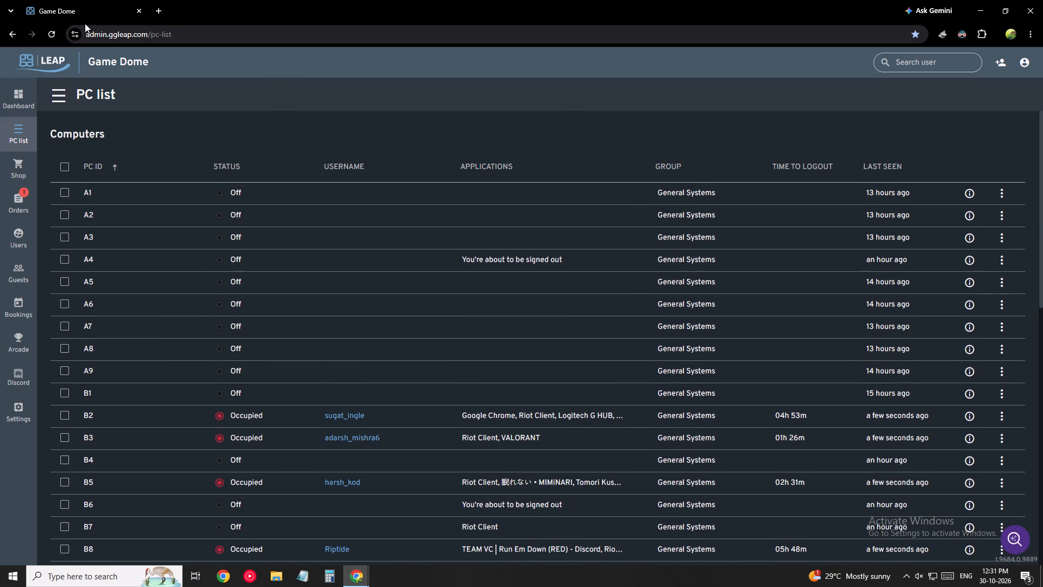
Check the pay-after-logout orders, the order history and the console sessions in the PC list.
left_click(12, 85)
left_click(2, 192)
left_click_drag(191, 129, 202, 129)
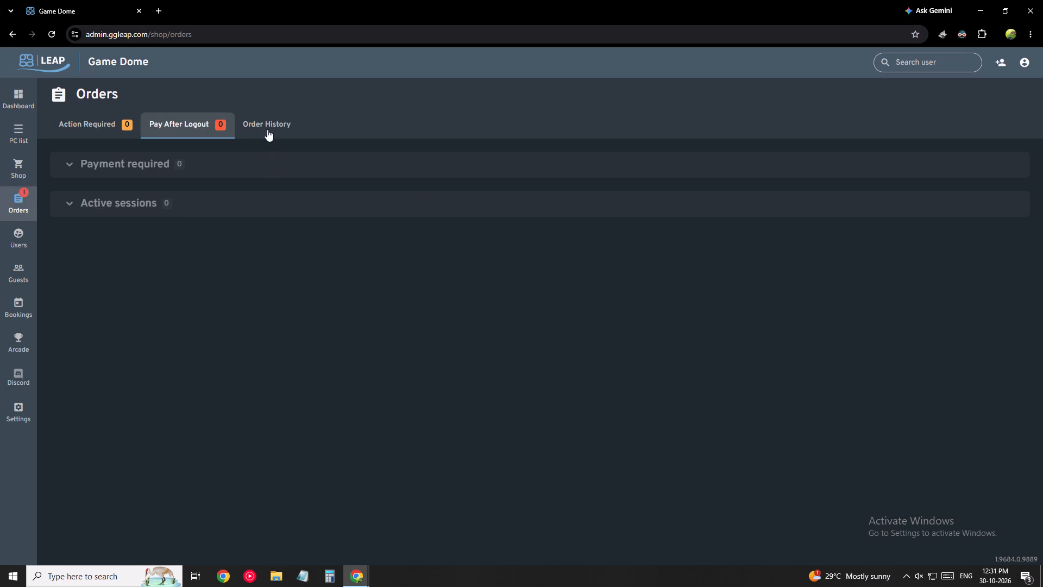
left_click(267, 129)
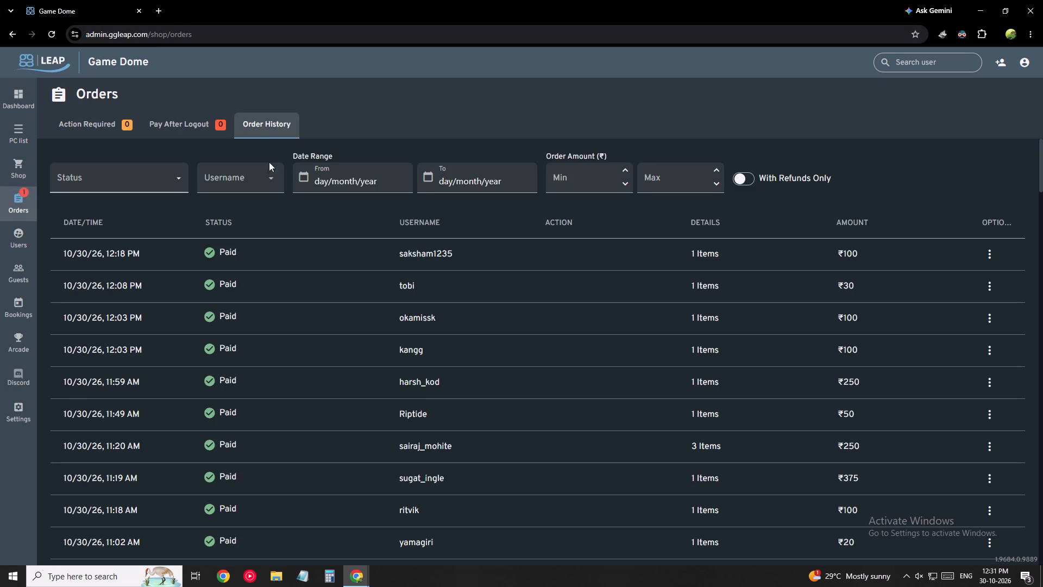
left_click(2, 145)
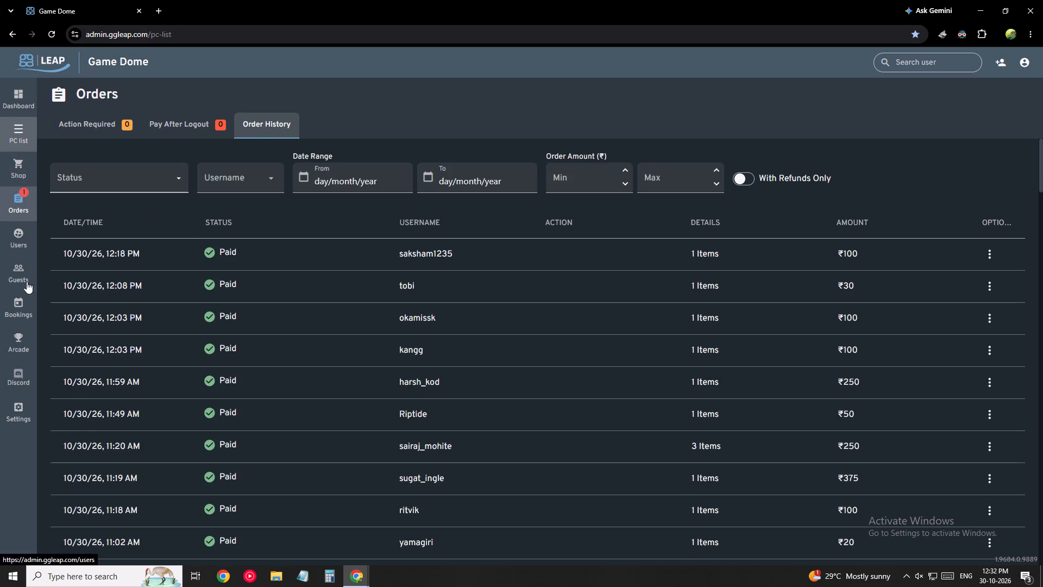
scroll(46, 304, "down", 9)
scroll(186, 375, "up", 1)
scroll(174, 375, "down", 1)
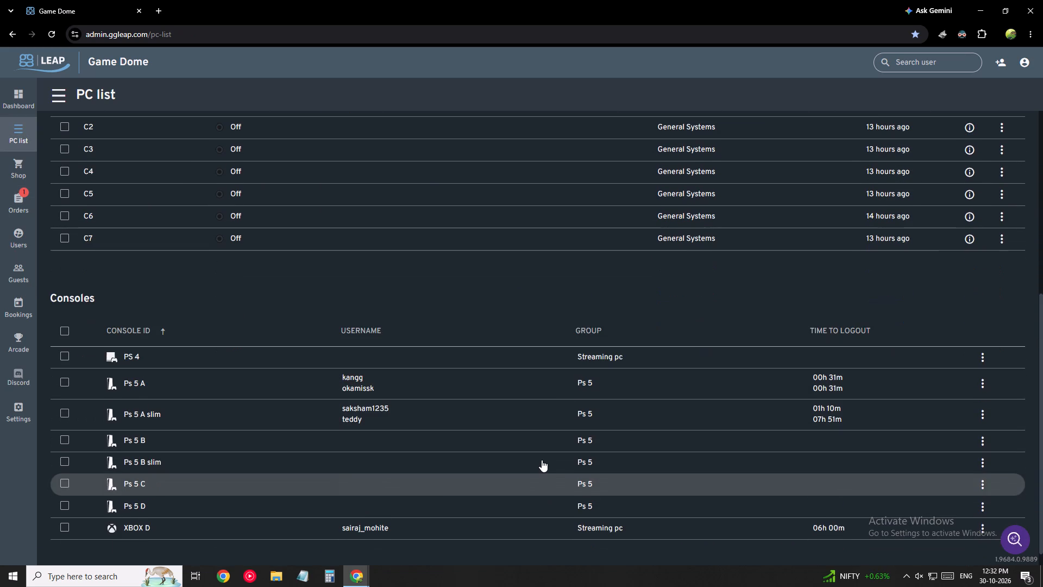
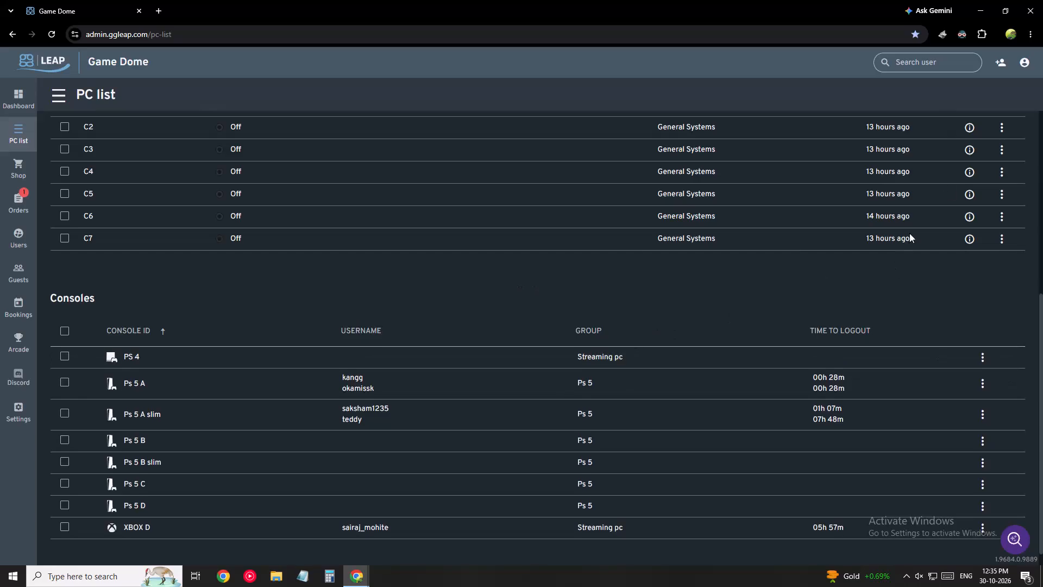
left_click(928, 65)
key("a")
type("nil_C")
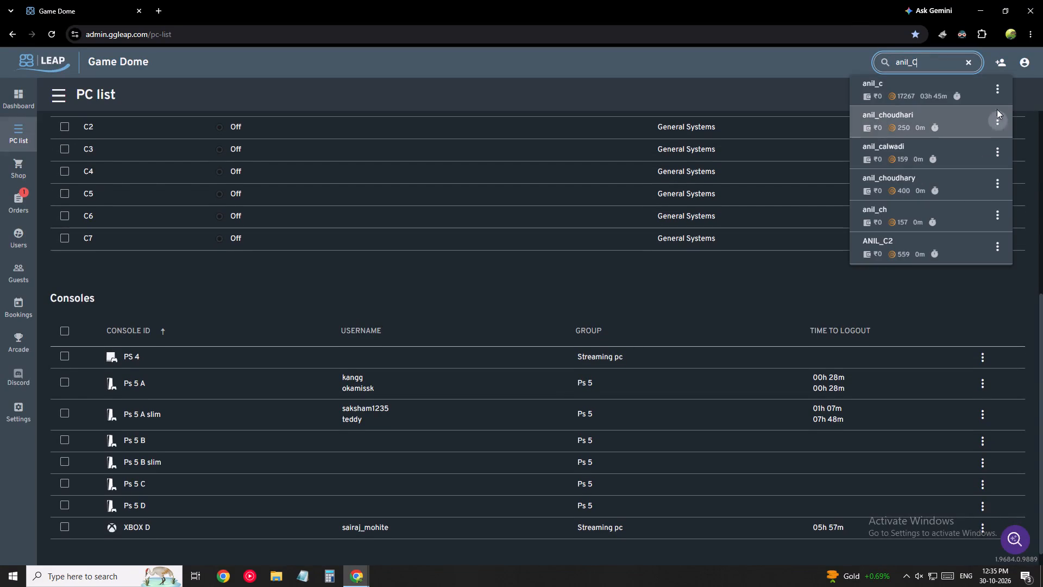
left_click(997, 92)
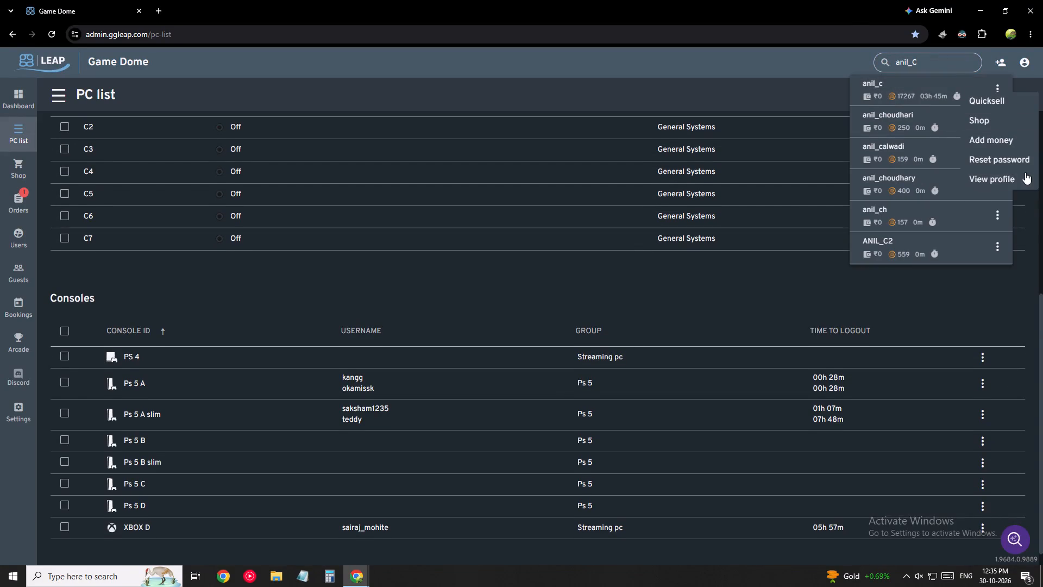
left_click(1025, 172)
left_click(910, 64)
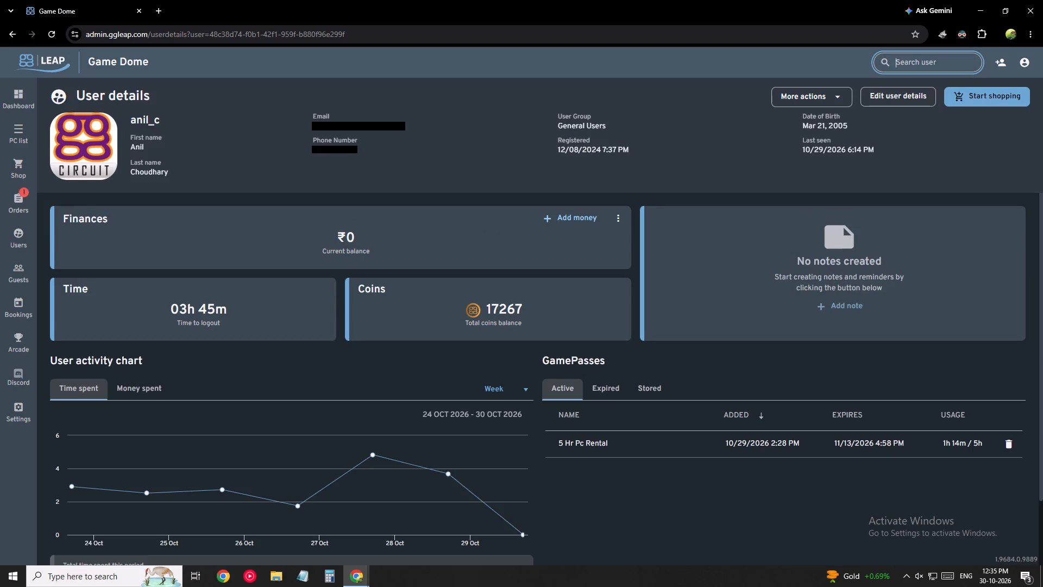
type("FD")
left_click(977, 104)
left_click(385, 164)
left_click(309, 198)
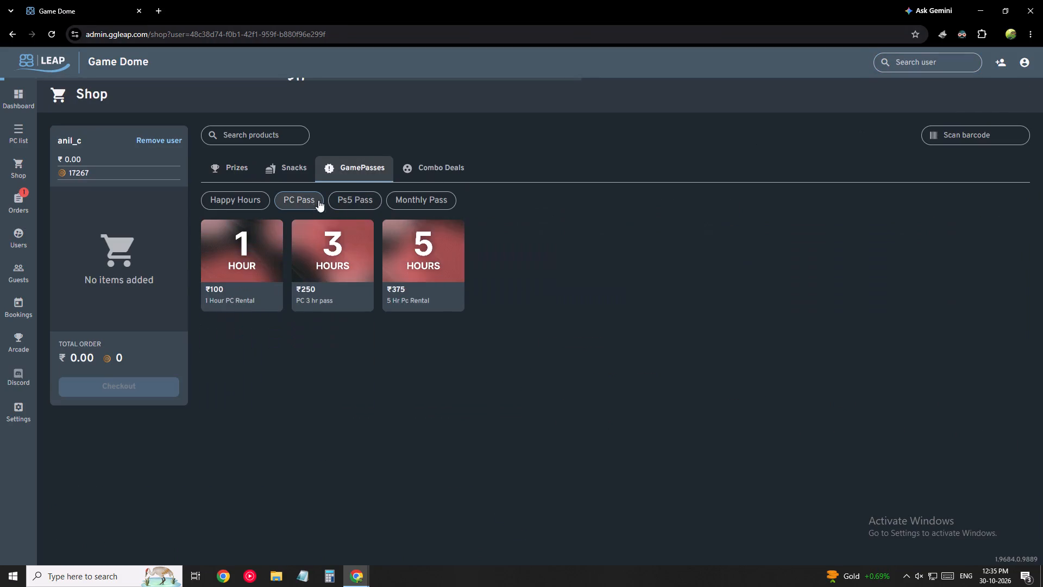
left_click(441, 268)
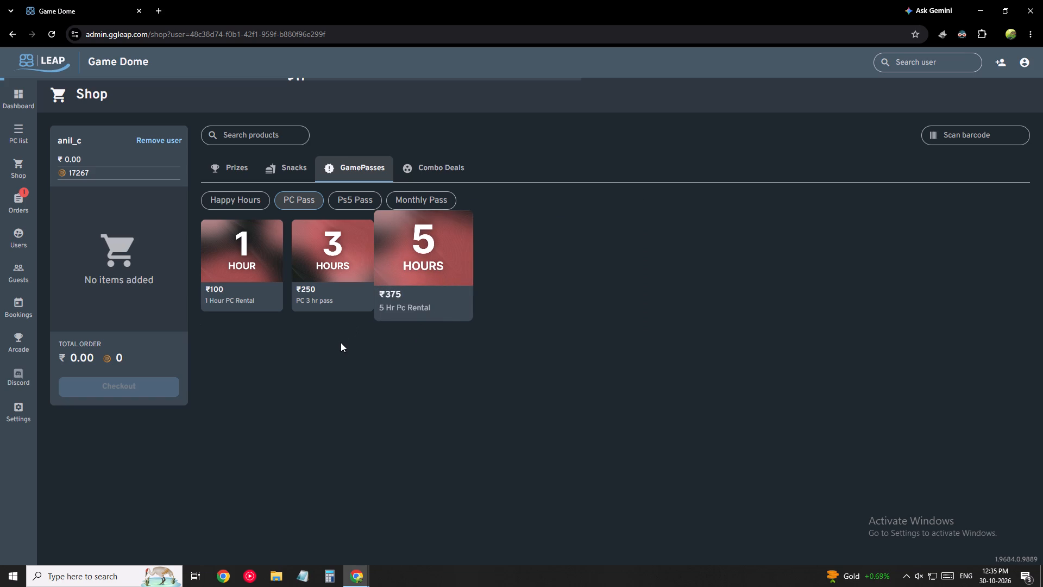
left_click(439, 260)
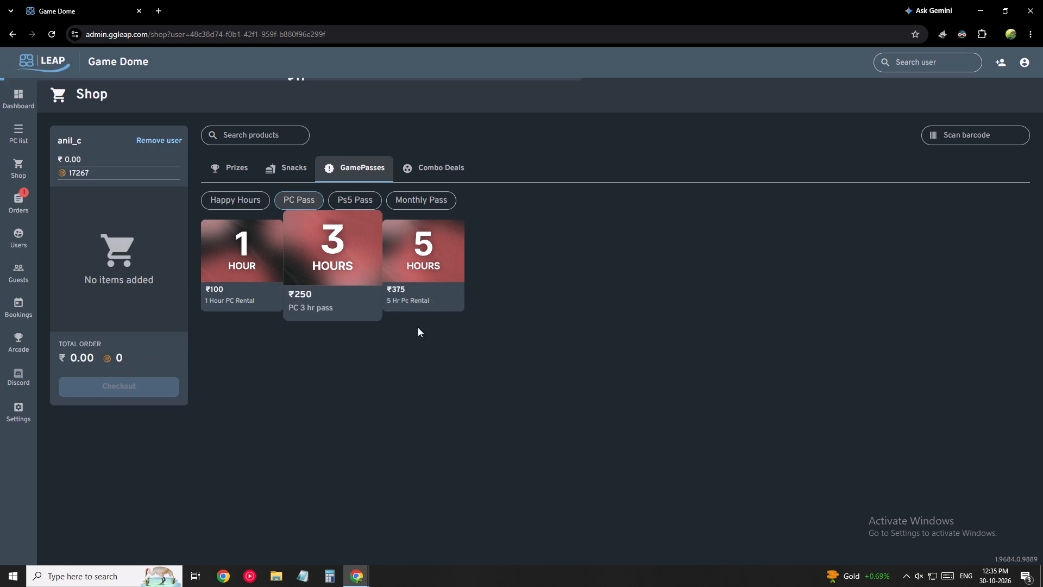
left_click(413, 286)
left_click(117, 390)
left_click(286, 303)
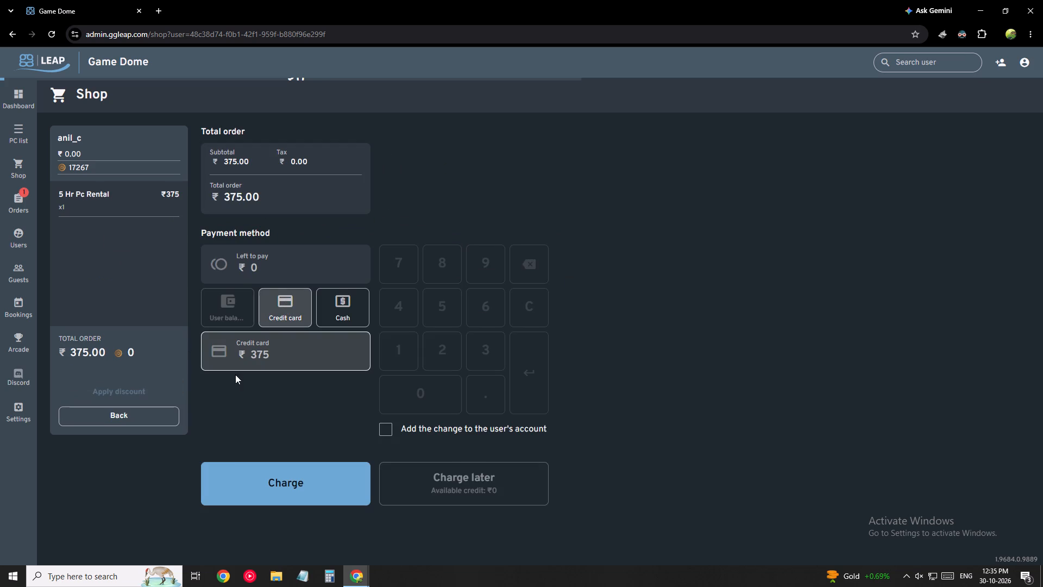
left_click(271, 476)
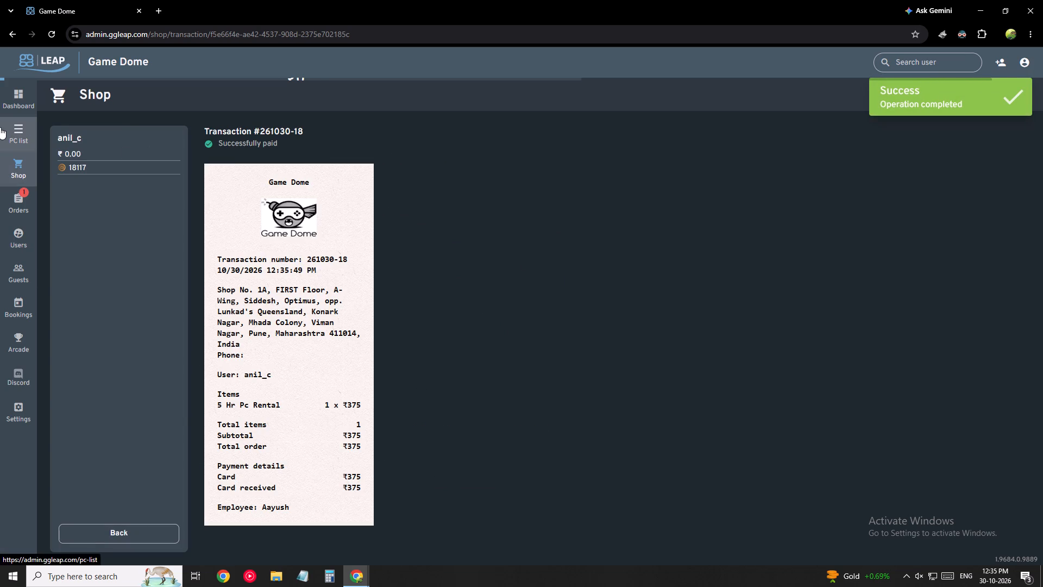
Return to the PC list and check the sessions further down.
left_click(0, 126)
scroll(406, 395, "down", 13)
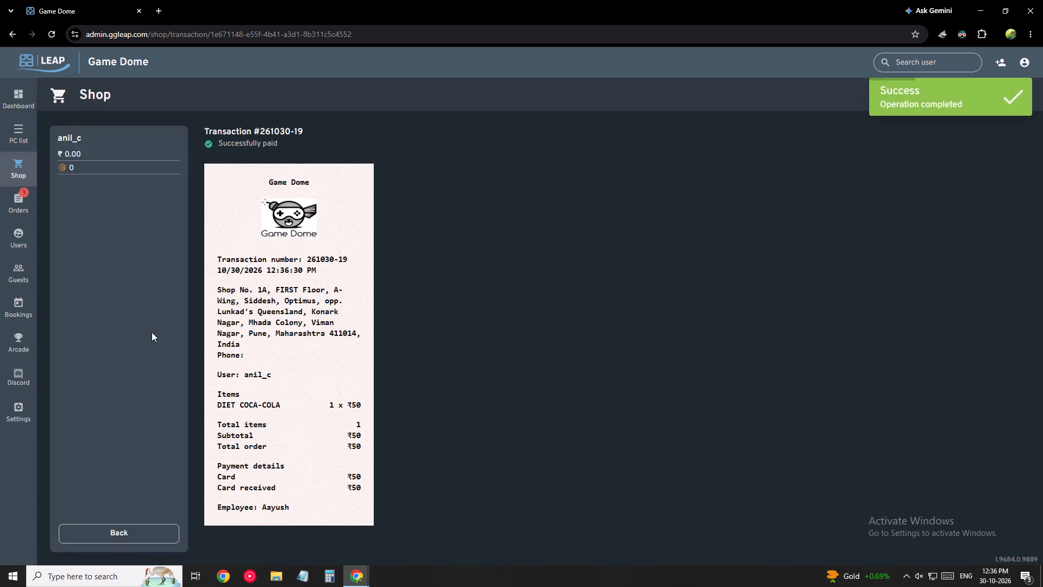
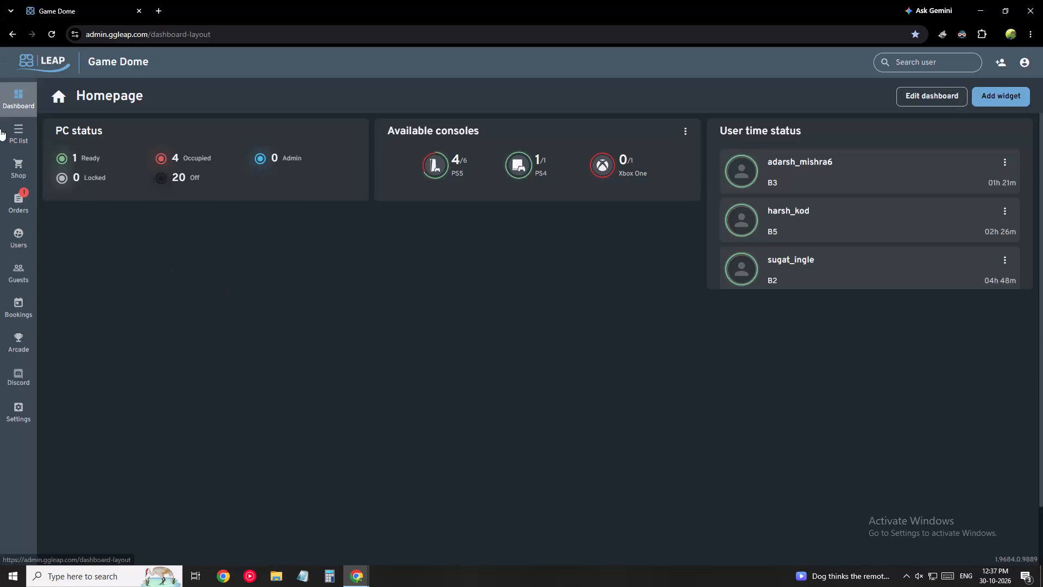
Open the PC list and check the computers' session status down to the C-row PCs.
left_click(0, 130)
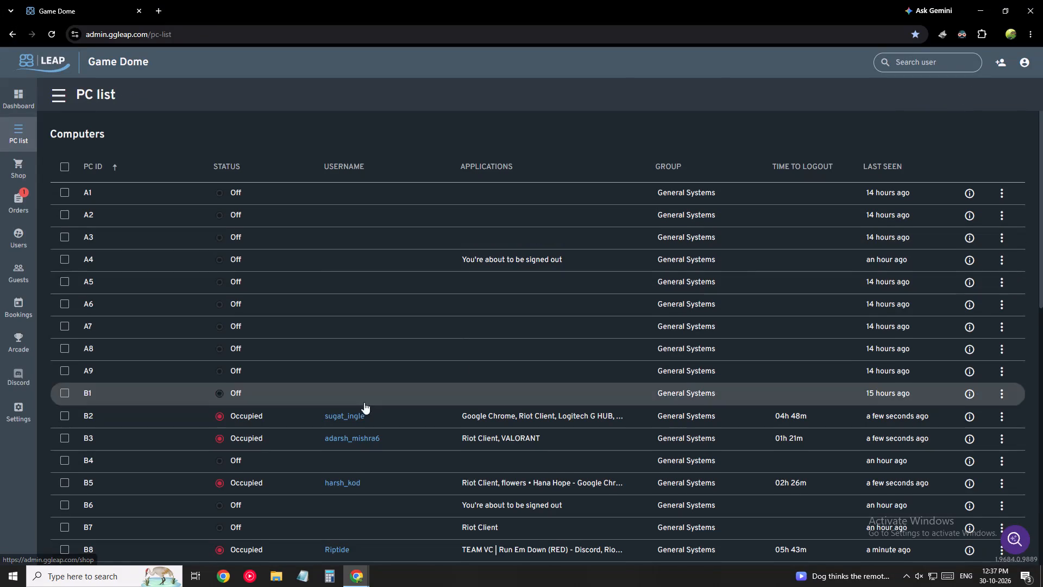
scroll(412, 406, "down", 2)
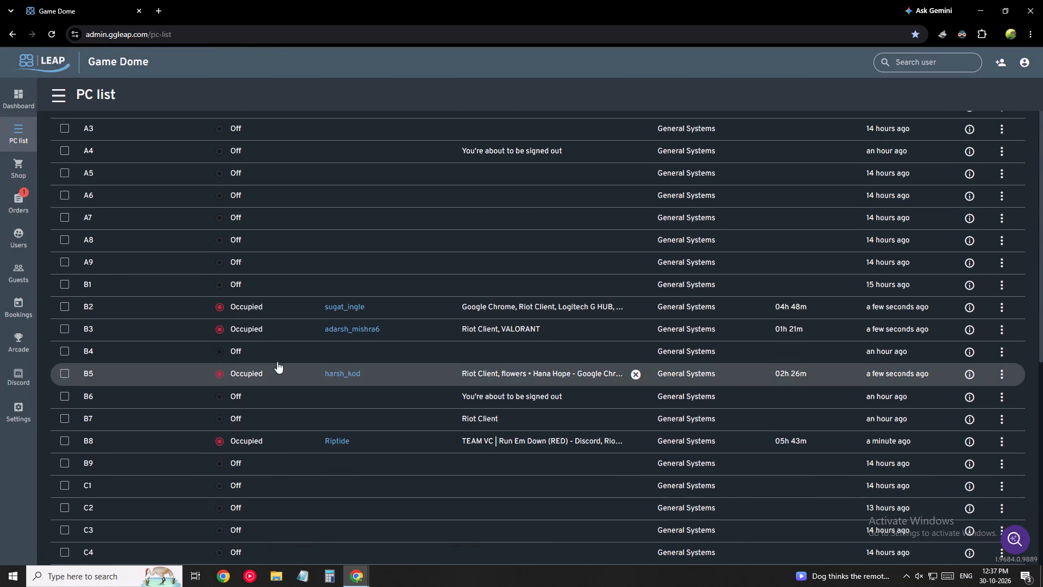
scroll(291, 391, "down", 2)
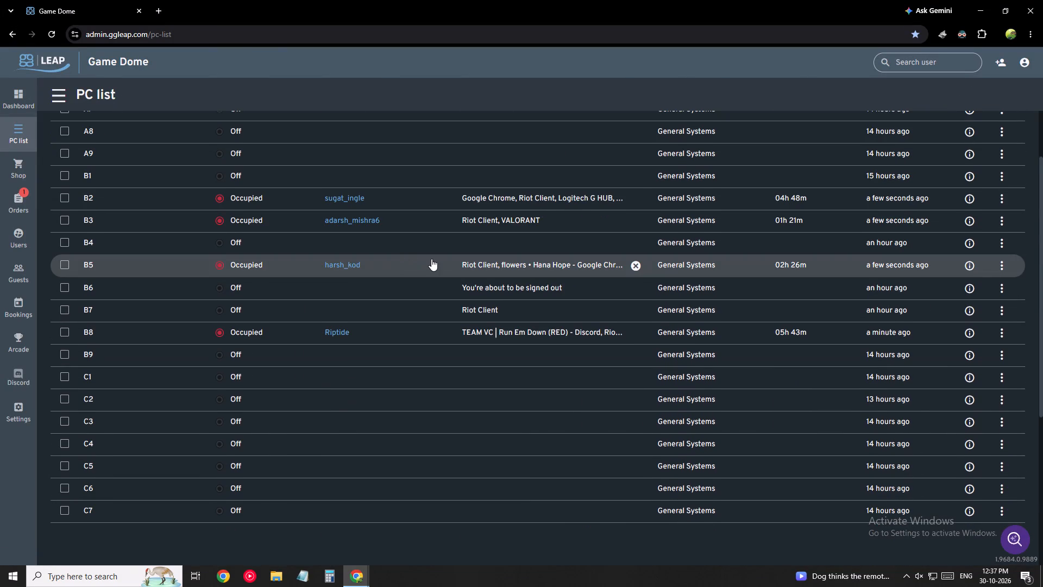
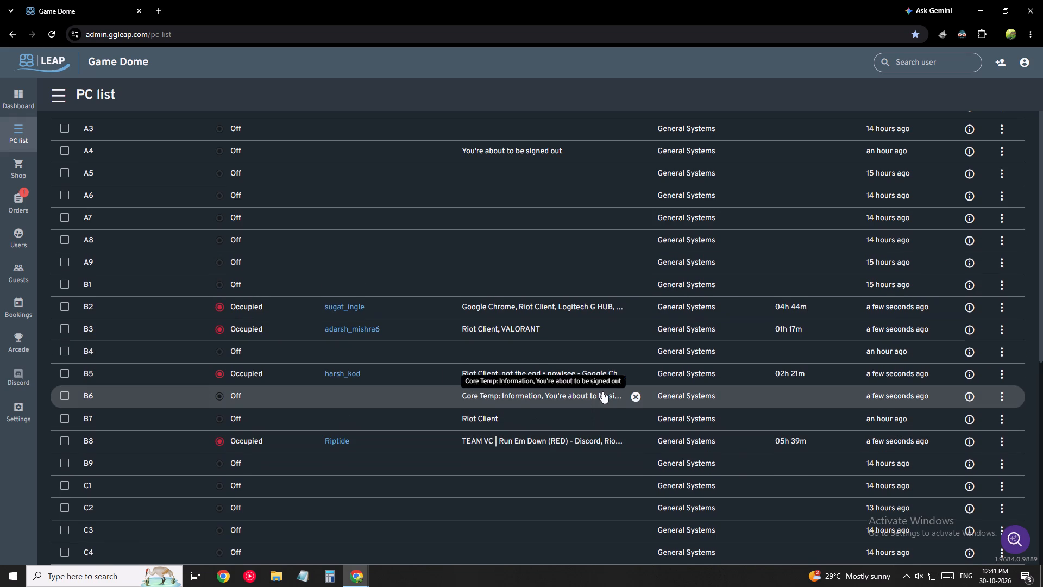
Check the session status of all computers and the users and remaining time on the consoles.
scroll(355, 432, "up", 6)
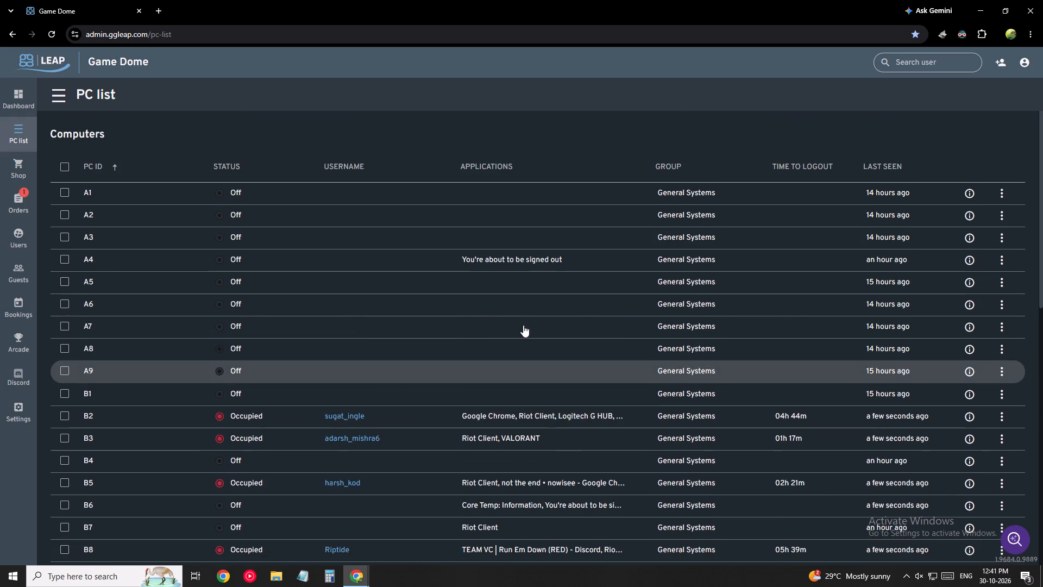
scroll(438, 402, "down", 3)
scroll(144, 428, "down", 2)
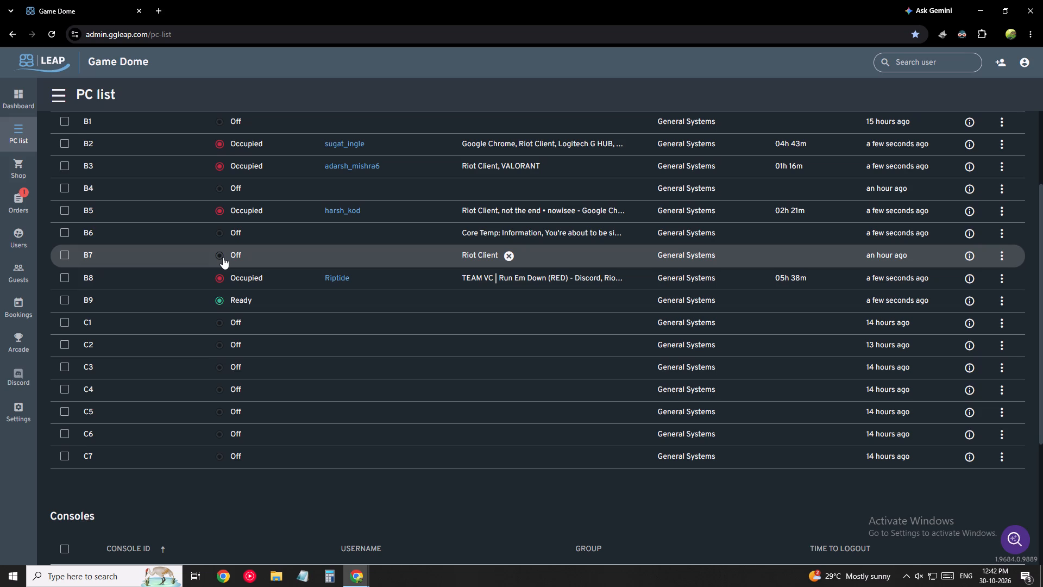
scroll(253, 246, "down", 8)
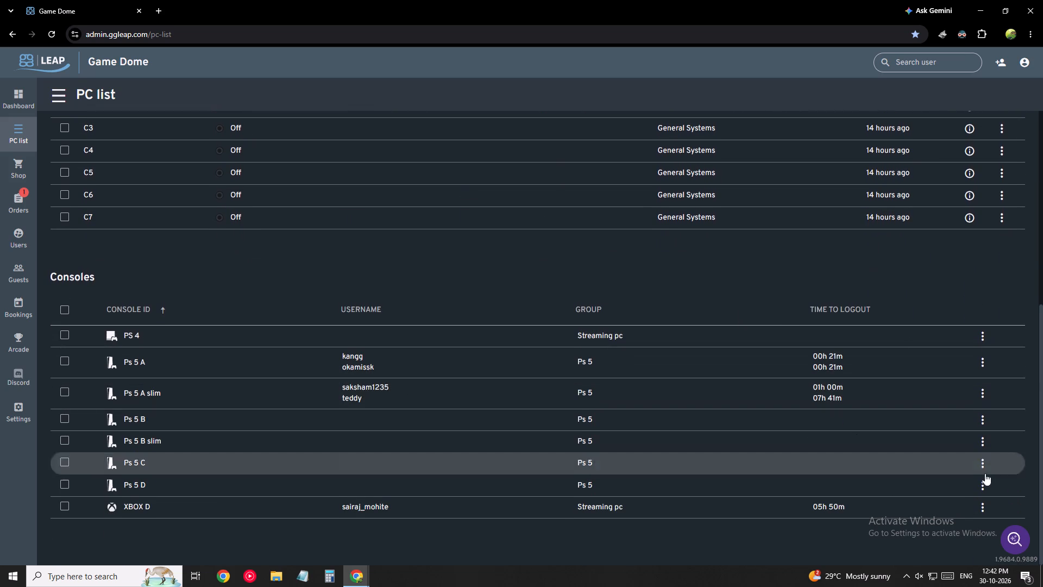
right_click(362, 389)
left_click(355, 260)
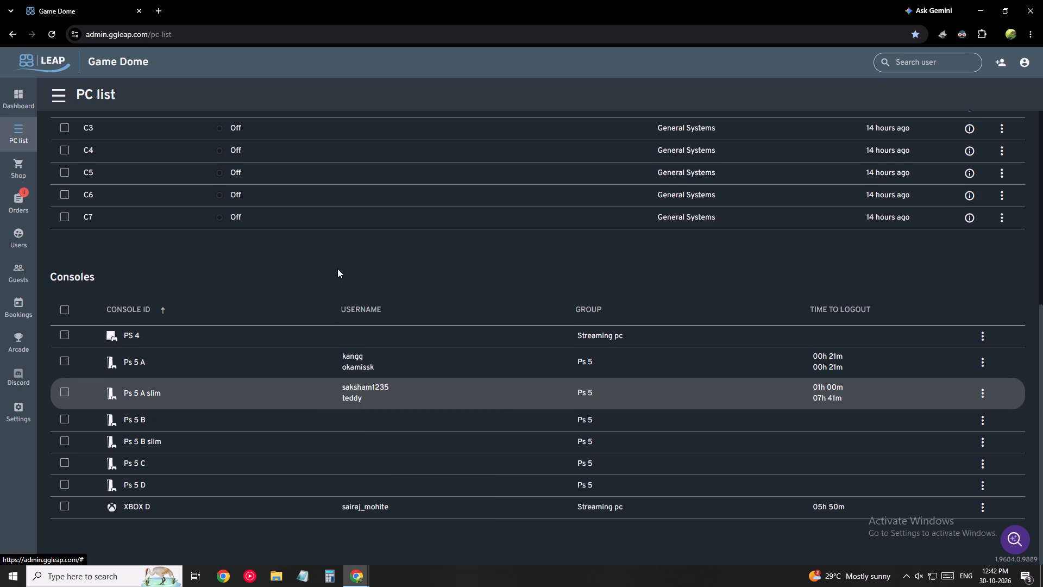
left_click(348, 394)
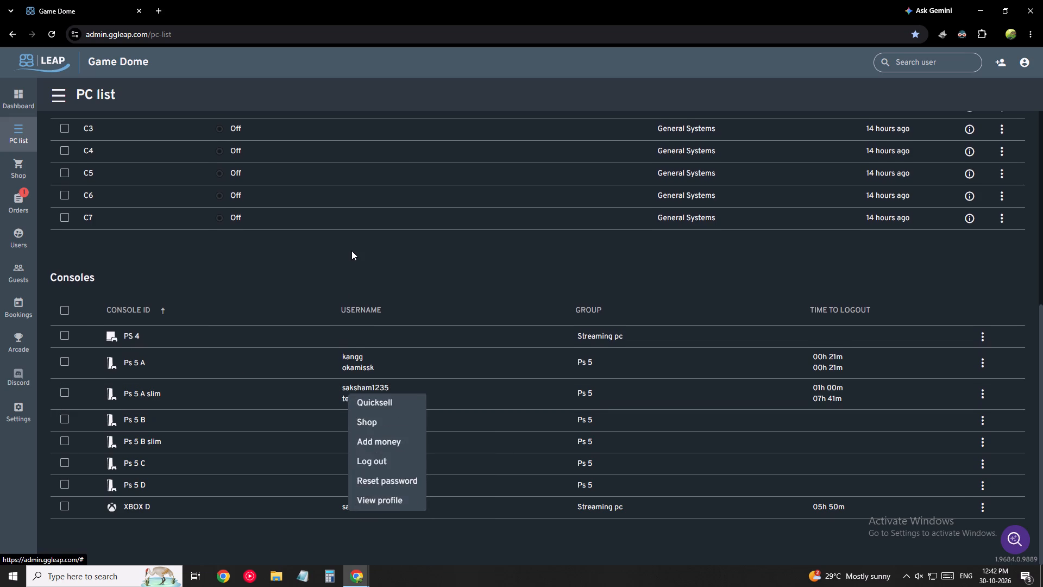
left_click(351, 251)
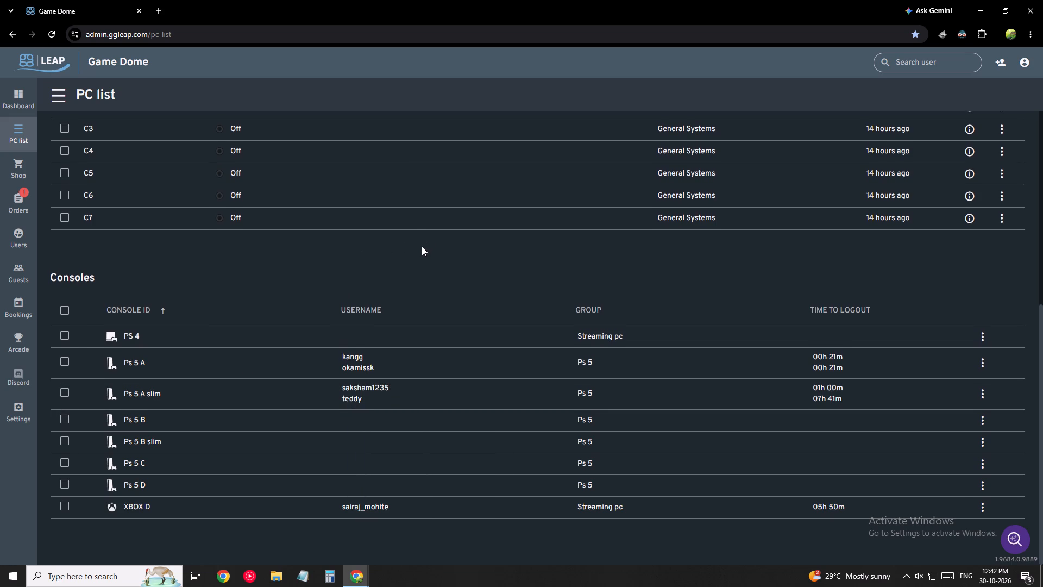
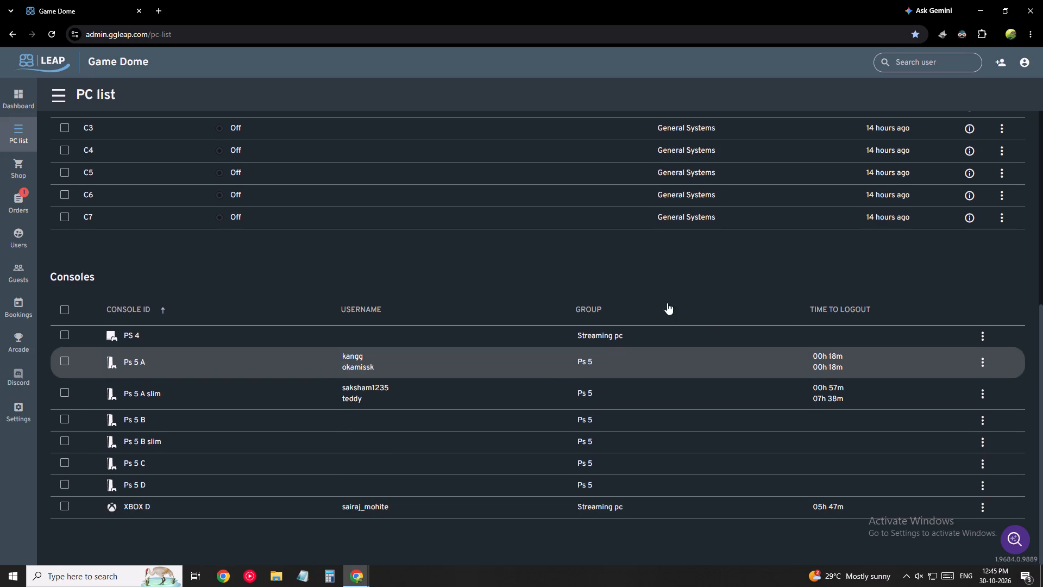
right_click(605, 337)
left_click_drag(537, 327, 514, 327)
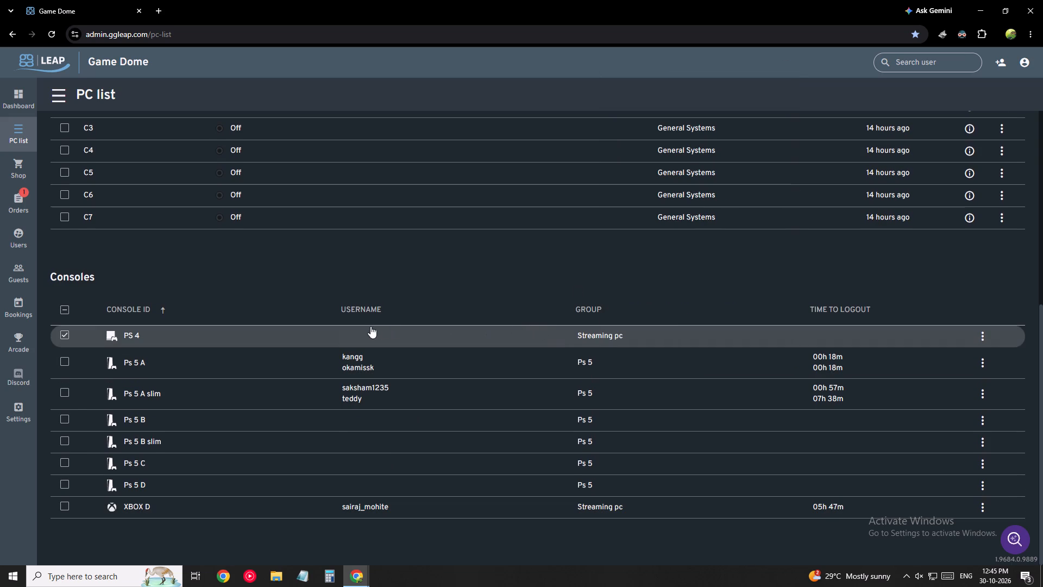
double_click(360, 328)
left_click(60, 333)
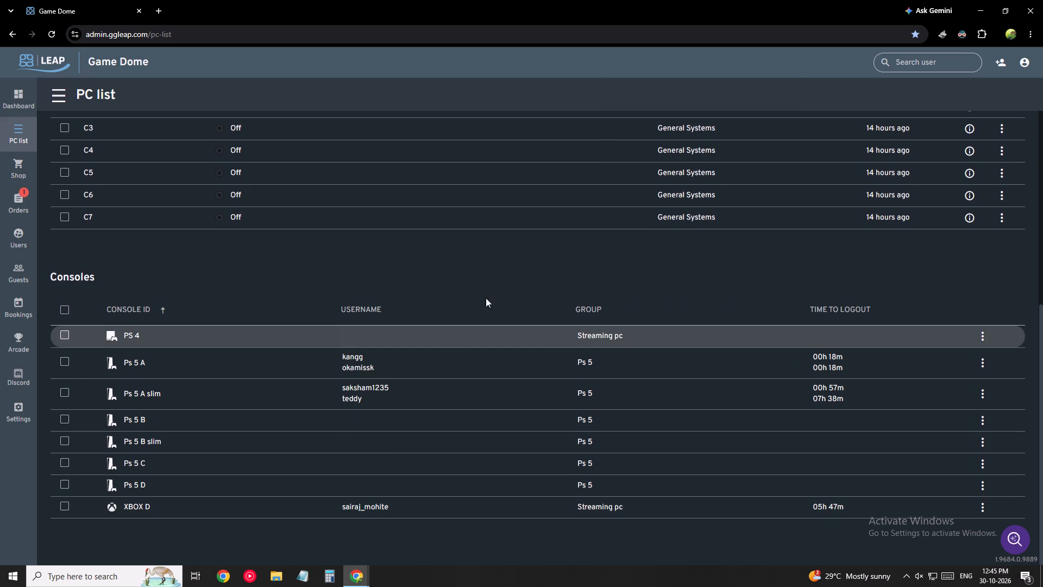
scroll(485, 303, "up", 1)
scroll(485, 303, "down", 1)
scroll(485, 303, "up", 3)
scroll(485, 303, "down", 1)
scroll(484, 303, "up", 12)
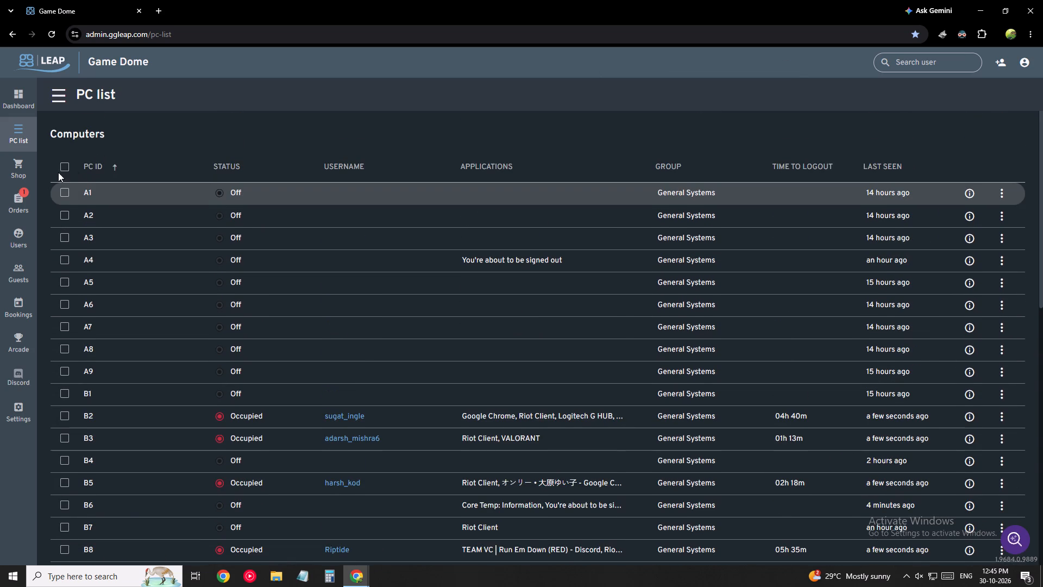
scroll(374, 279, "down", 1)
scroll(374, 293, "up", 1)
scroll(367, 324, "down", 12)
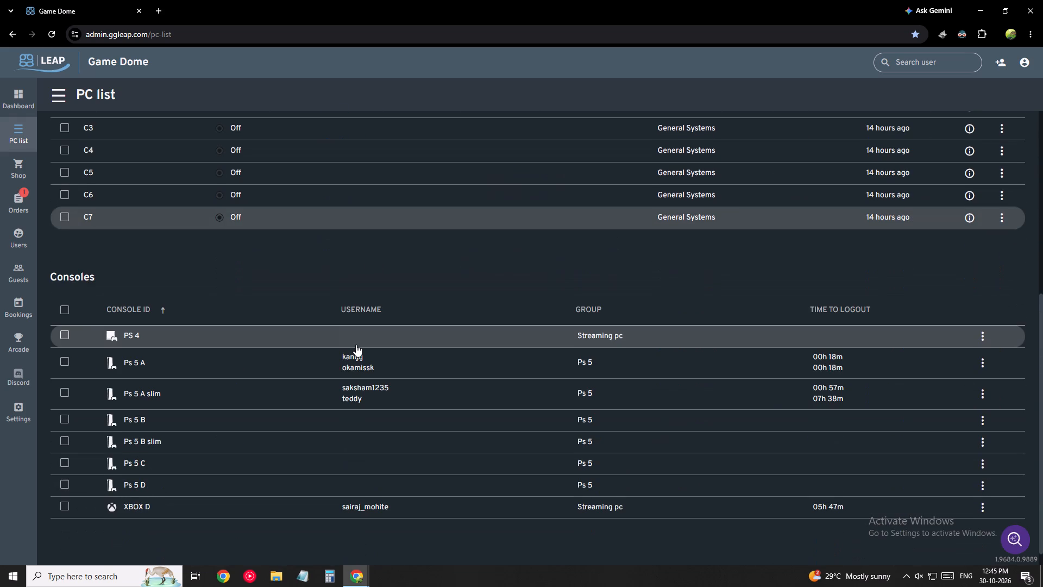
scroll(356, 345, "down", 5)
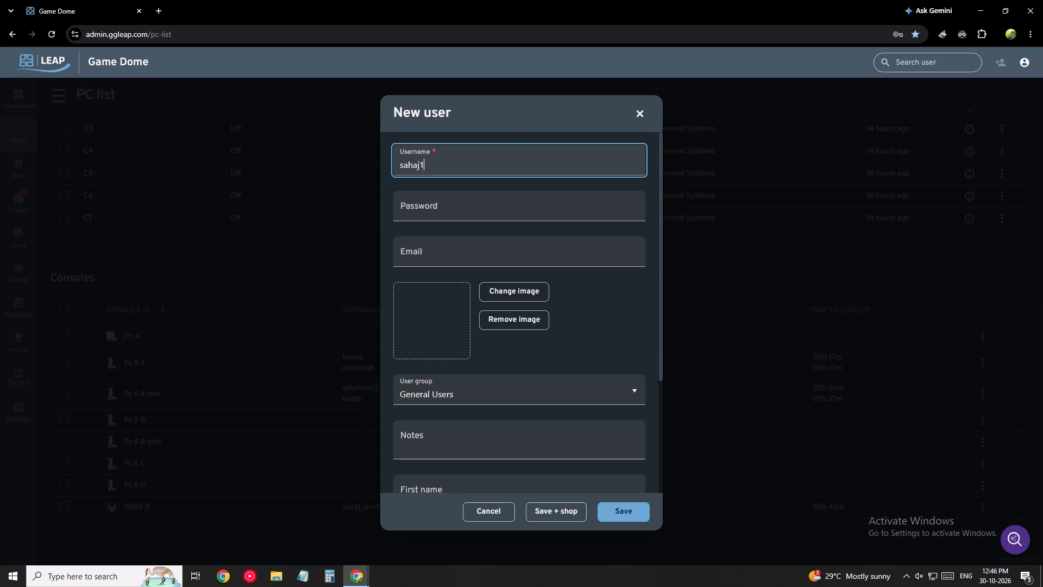
scroll(545, 396, "down", 4)
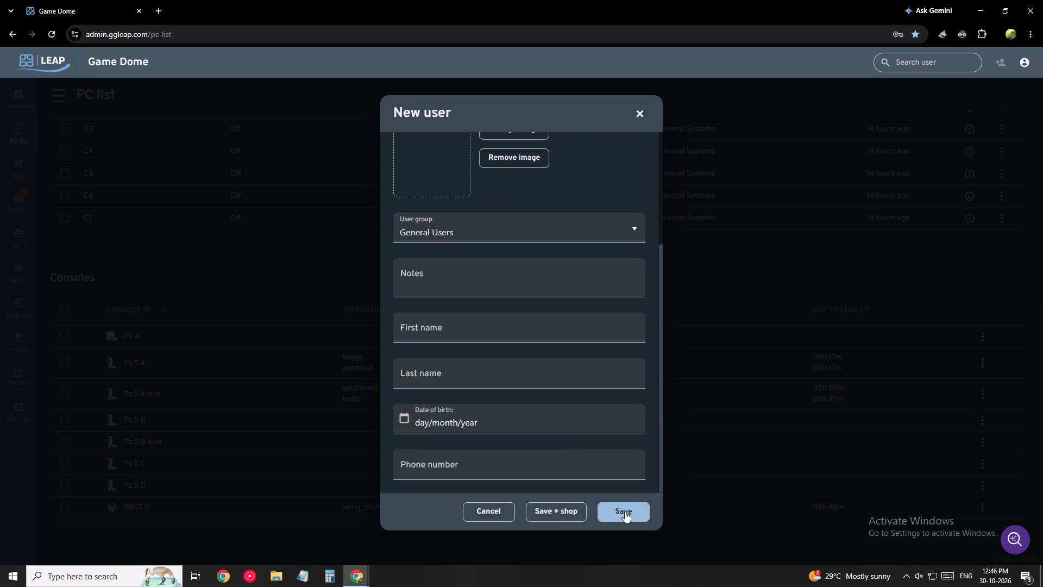
left_click(625, 511)
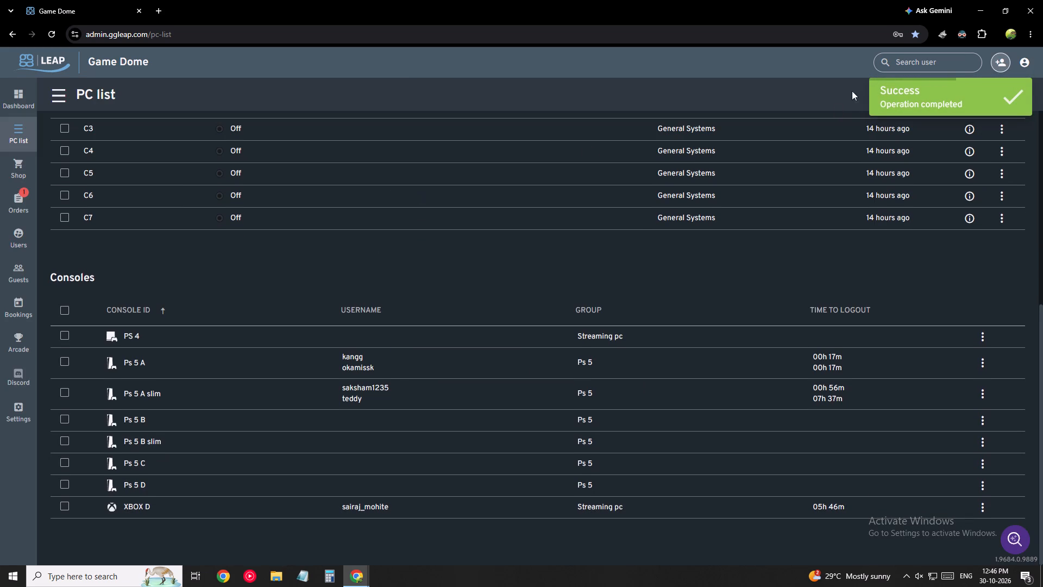
left_click(915, 61)
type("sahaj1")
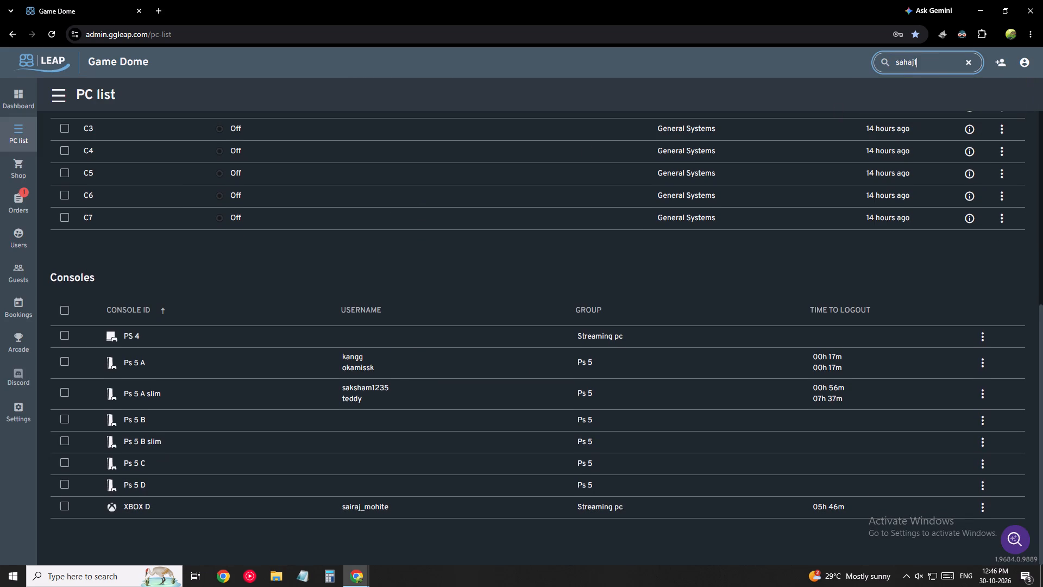
left_click(990, 86)
left_click(1013, 91)
left_click(828, 509)
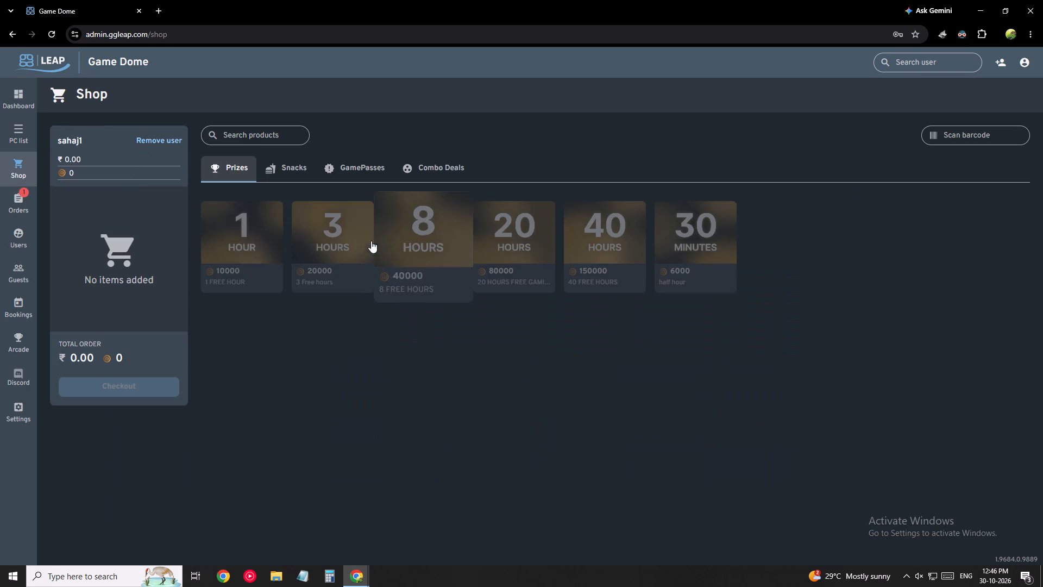
left_click(361, 170)
left_click(295, 197)
left_click(309, 286)
left_click(223, 286)
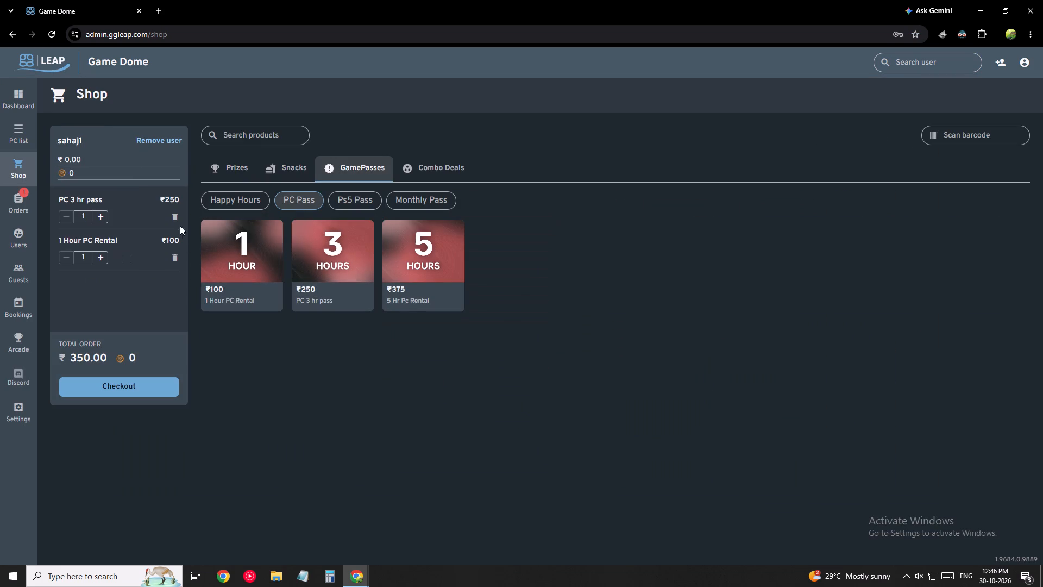
double_click(173, 211)
double_click(174, 220)
left_click(122, 388)
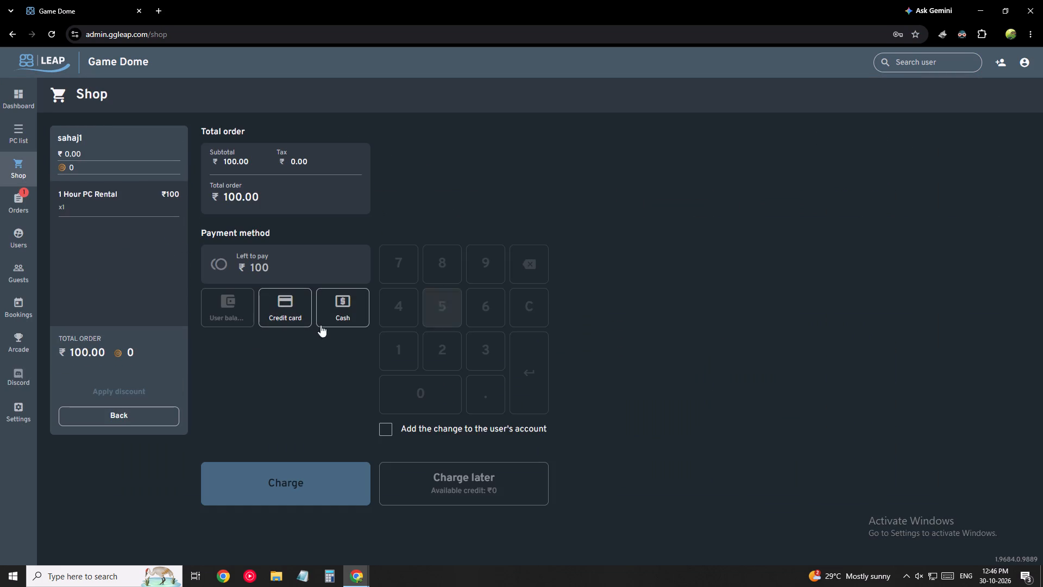
left_click(281, 303)
left_click(293, 498)
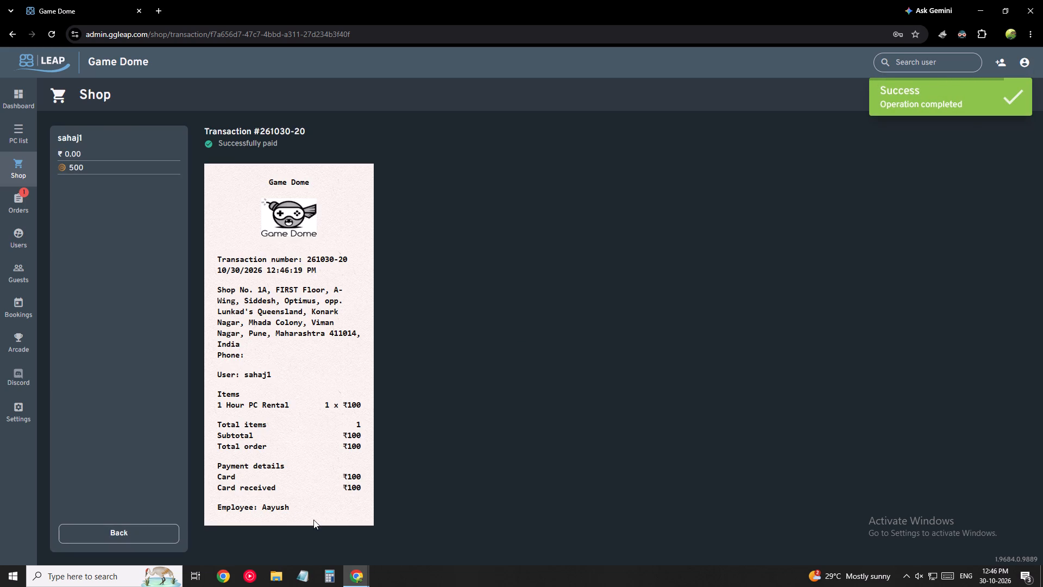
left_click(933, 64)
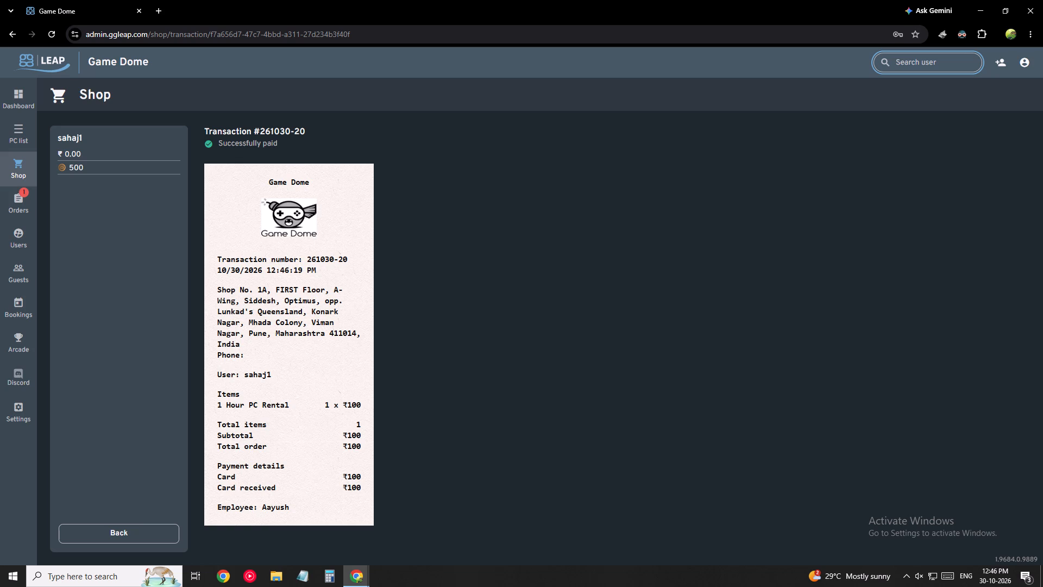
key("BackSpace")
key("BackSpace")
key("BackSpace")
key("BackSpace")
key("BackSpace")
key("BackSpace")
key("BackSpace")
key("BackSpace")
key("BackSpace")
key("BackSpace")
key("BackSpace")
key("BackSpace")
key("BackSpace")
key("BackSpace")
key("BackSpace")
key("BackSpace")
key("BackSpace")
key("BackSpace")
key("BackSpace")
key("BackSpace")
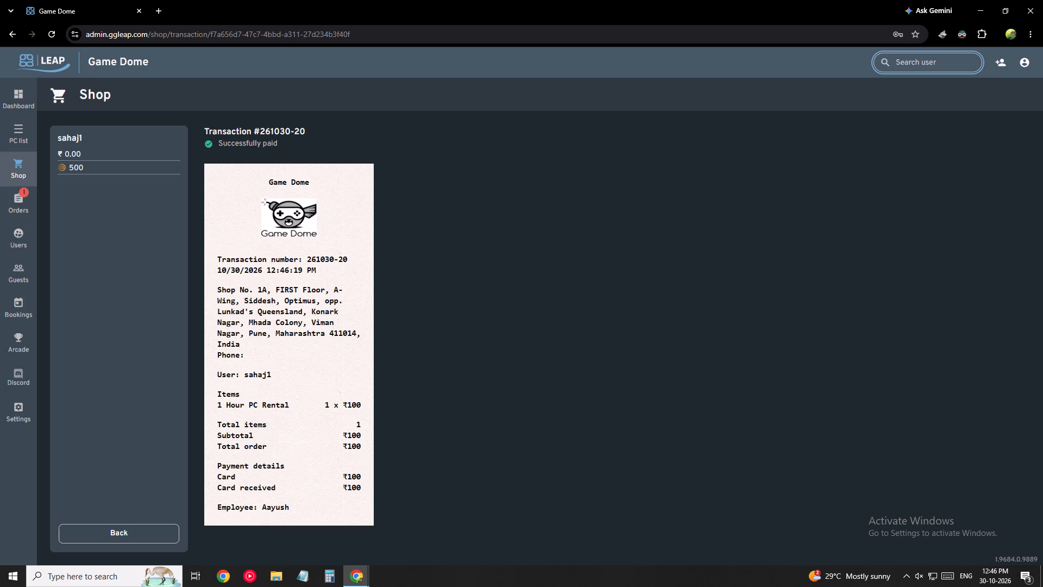
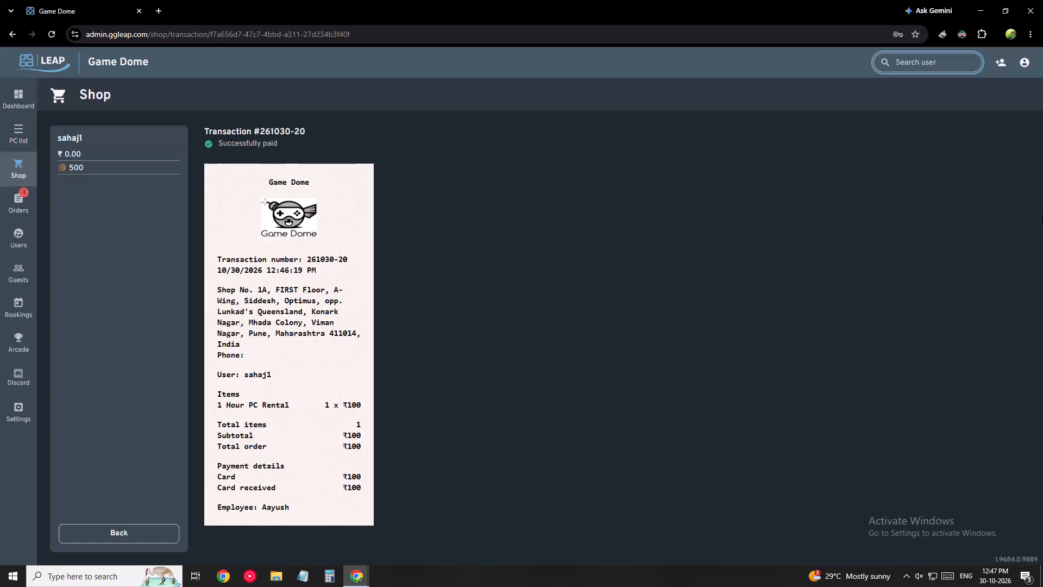
Switch to the GD VIMAN MNAGAR spreadsheet and enter egg maggi as Sharad's food in the daily exp staff section.
key("Tab")
key("alt+Tab")
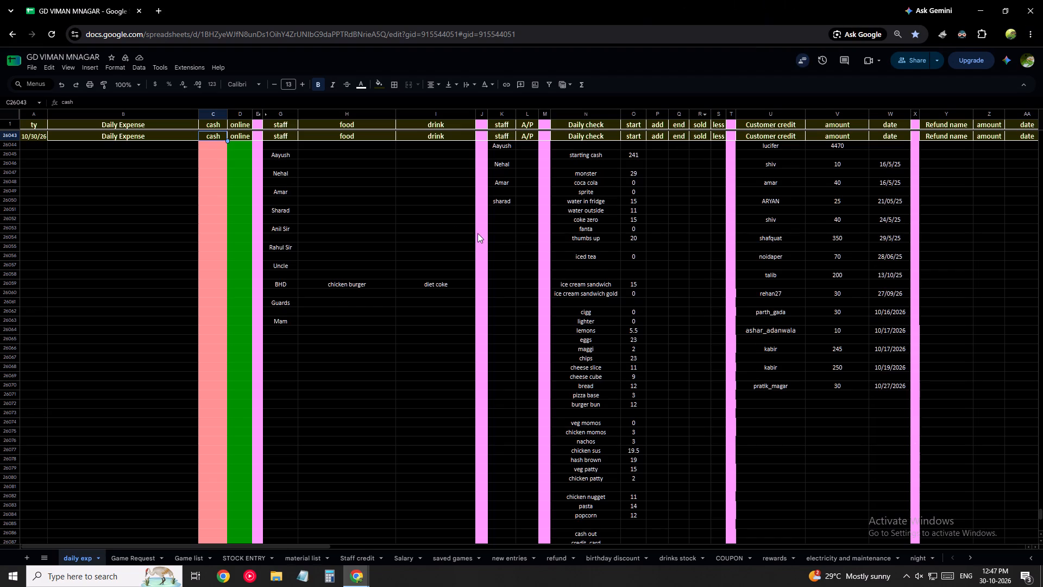
left_click(398, 230)
left_click(398, 204)
left_click(424, 223)
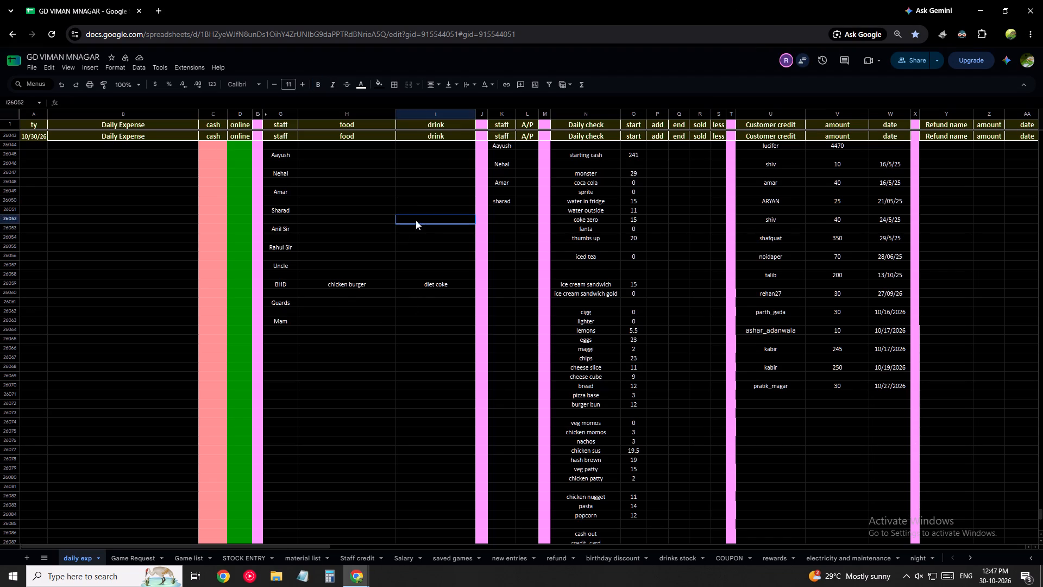
left_click(412, 192)
left_click(423, 212)
left_click(380, 135)
left_click(334, 177)
left_click(342, 211)
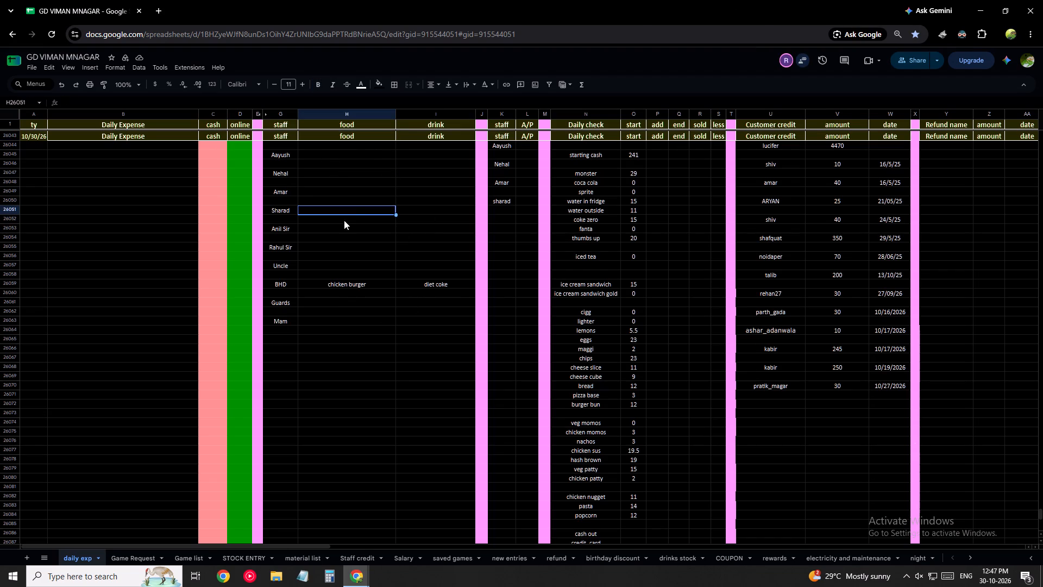
type("egg ma")
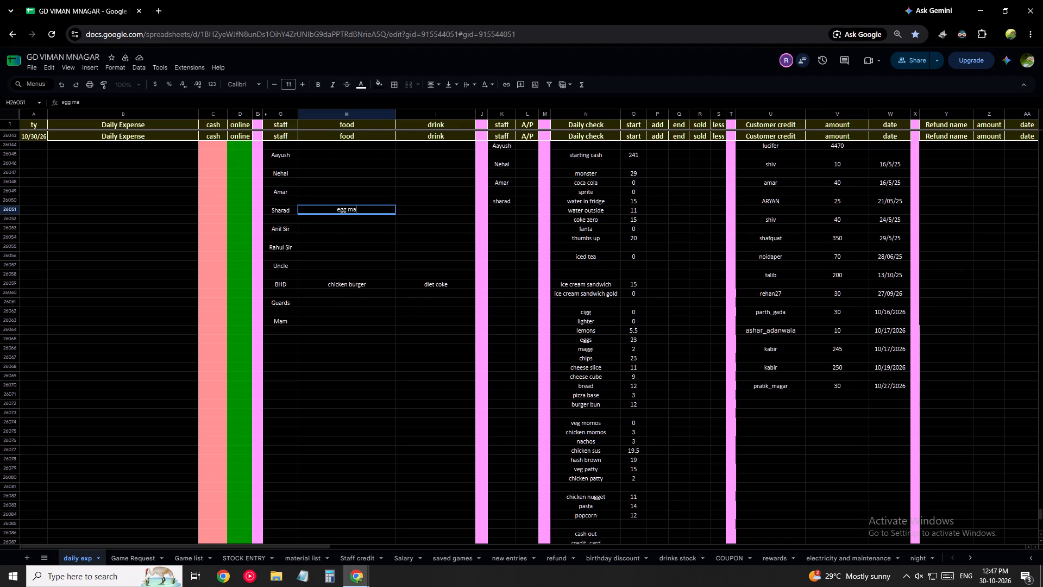
type("ggi")
key("Return")
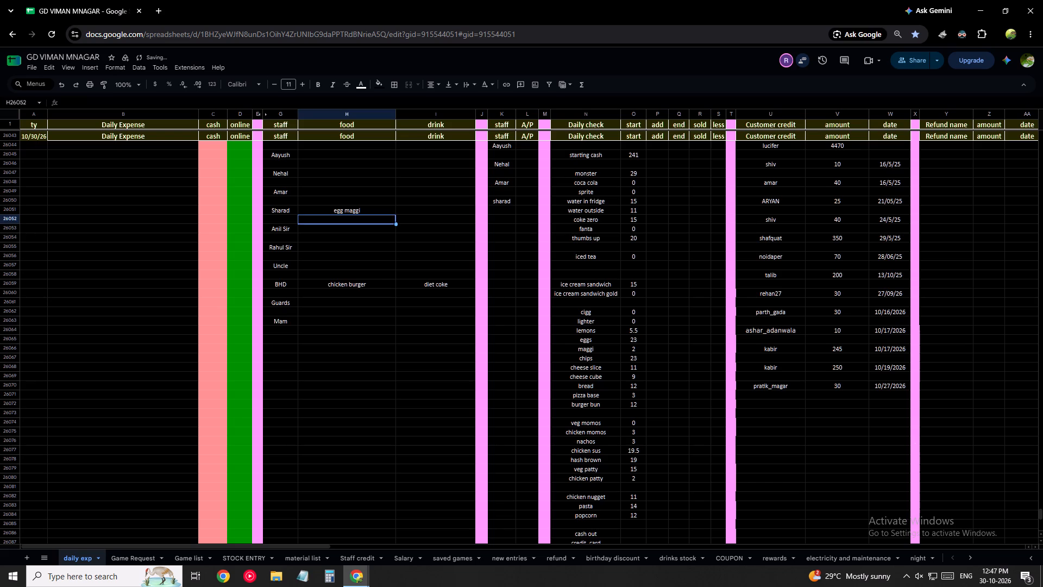
Enter cold coffee as Sharad's drink in the same row.
key("Right")
key("Up")
type("cold coffee")
key("Return")
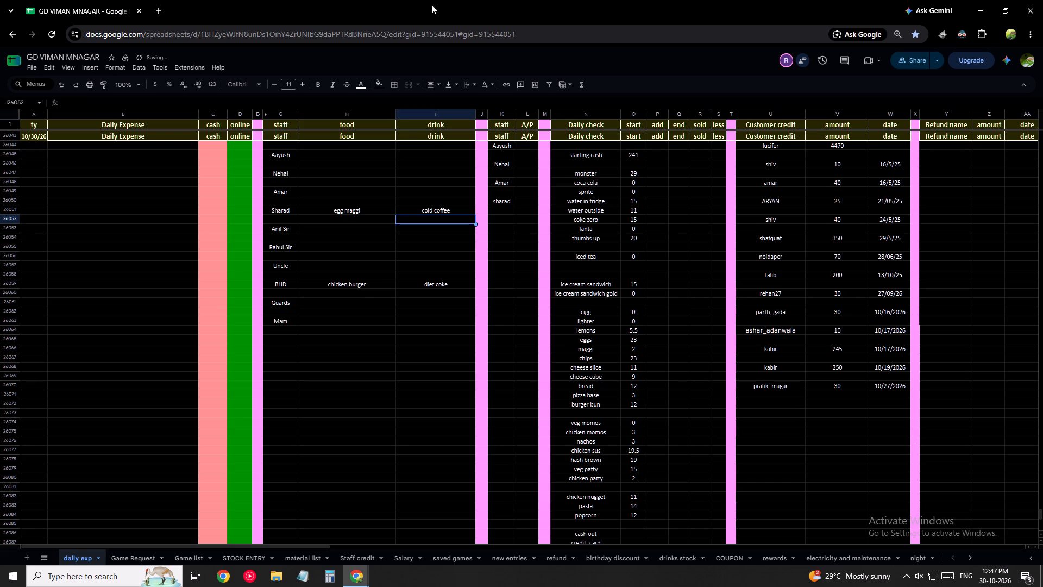
Switch back to the Game Dome admin and, in the PC list, try to restart the occupied PC B9.
key("alt+Tab")
key("alt+Tab")
key("alt+Tab")
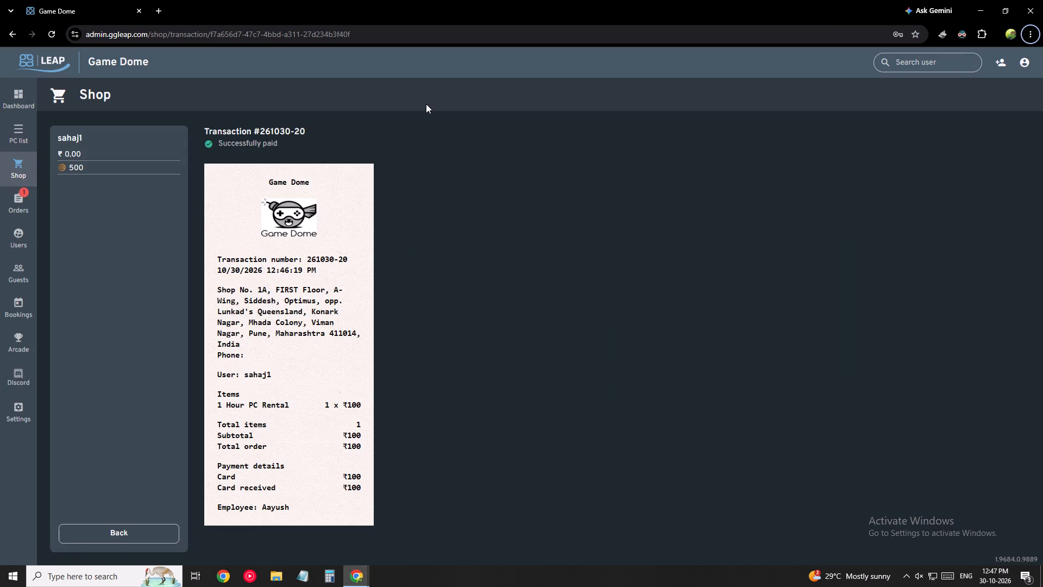
left_click(365, 572)
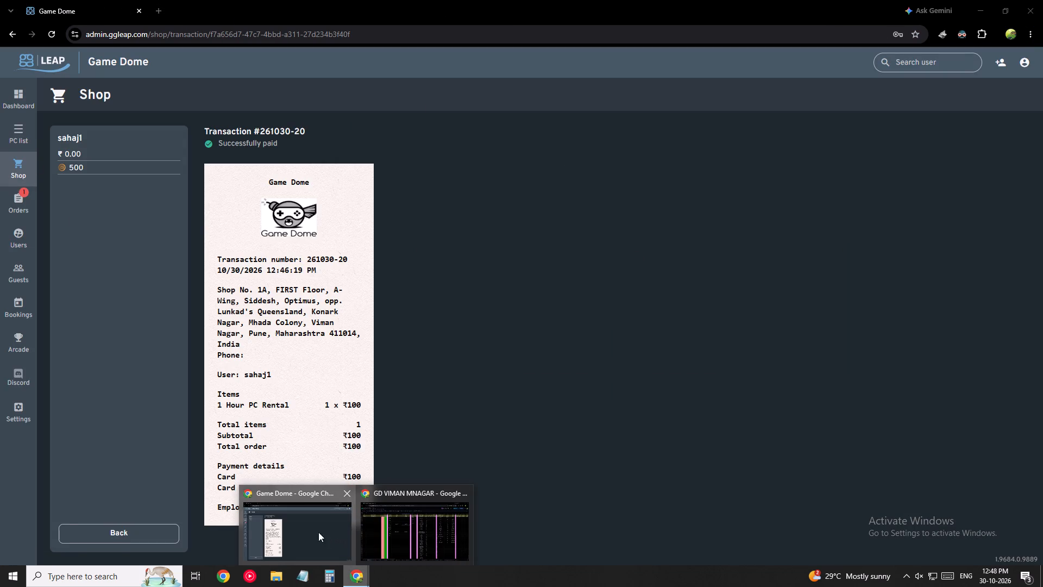
left_click(0, 134)
scroll(224, 407, "down", 4)
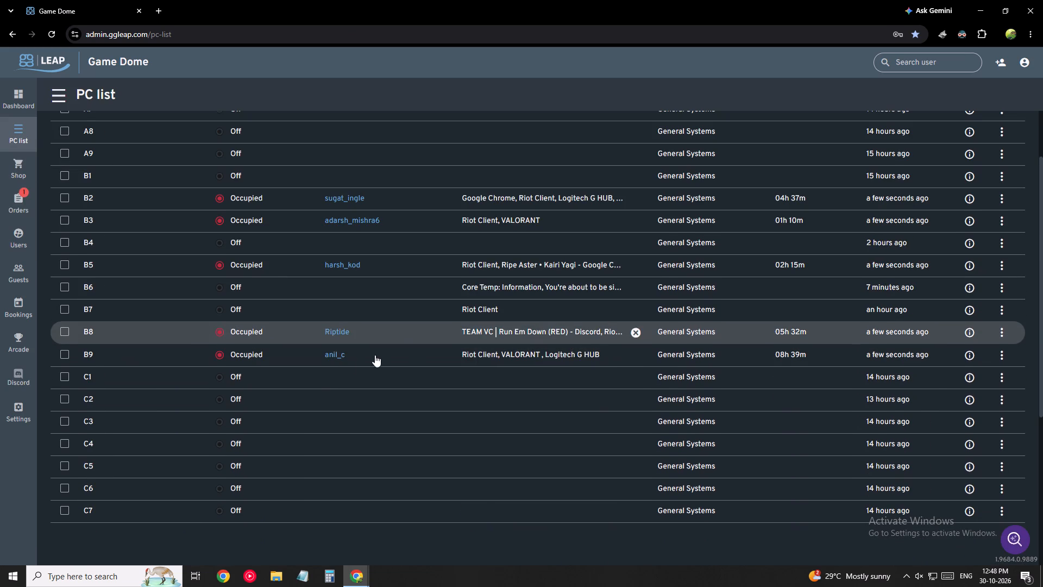
left_click(244, 357)
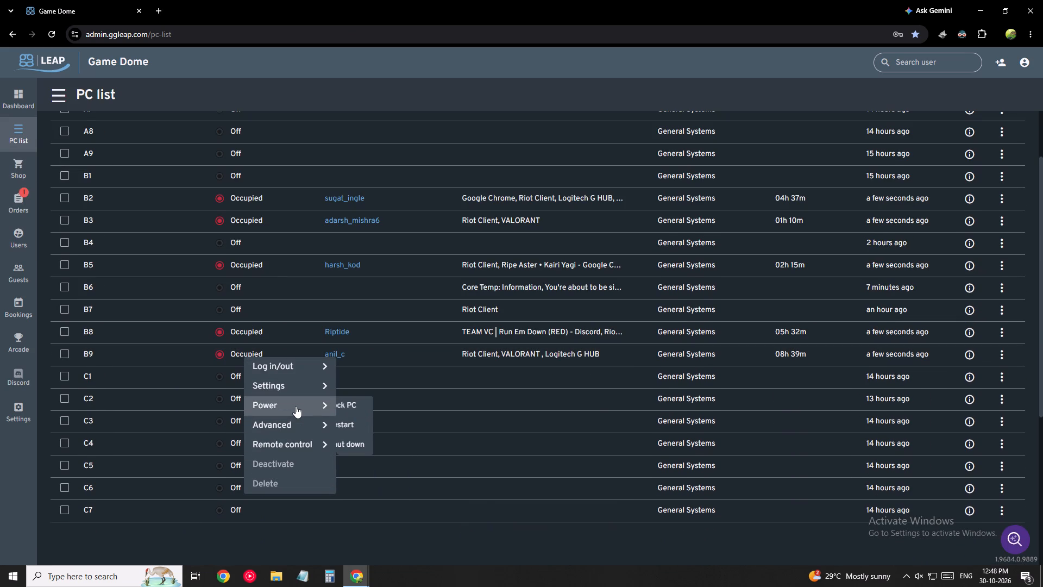
left_click(350, 423)
left_click(589, 310)
left_click(598, 321)
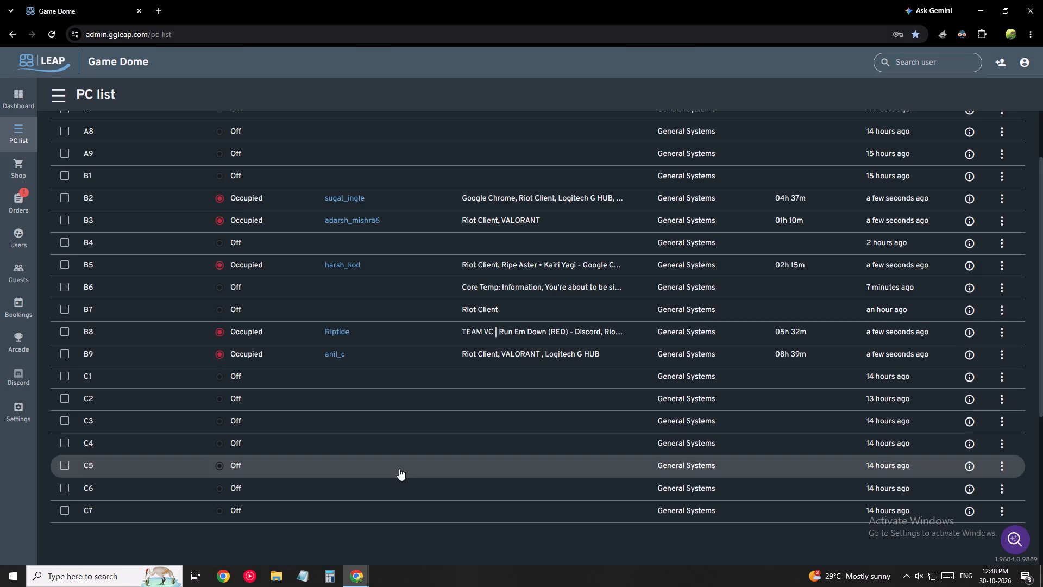
left_click(342, 354)
left_click(367, 426)
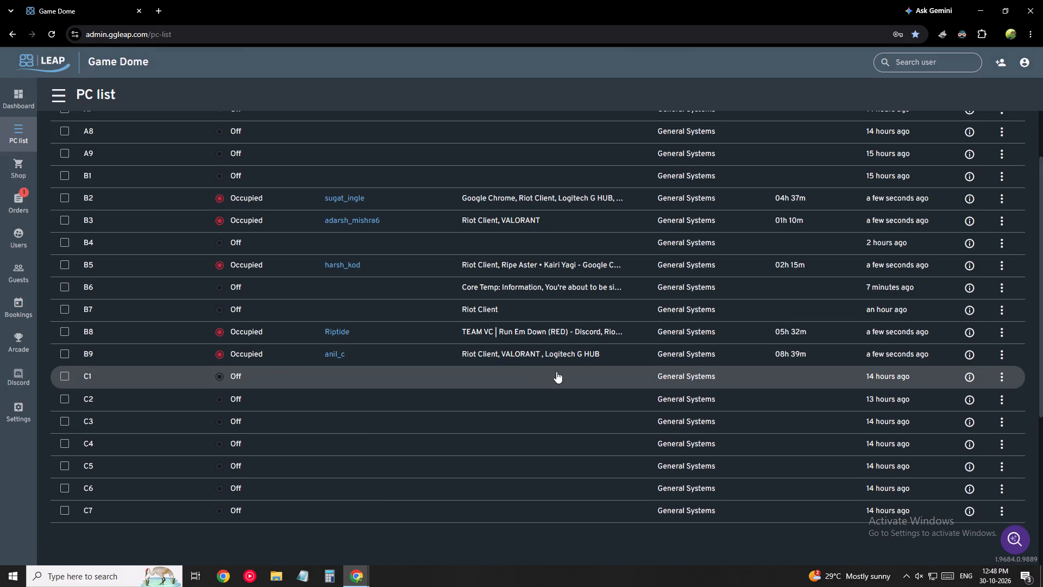
Send the restart request to PC B9 again.
left_click(242, 359)
left_click(340, 422)
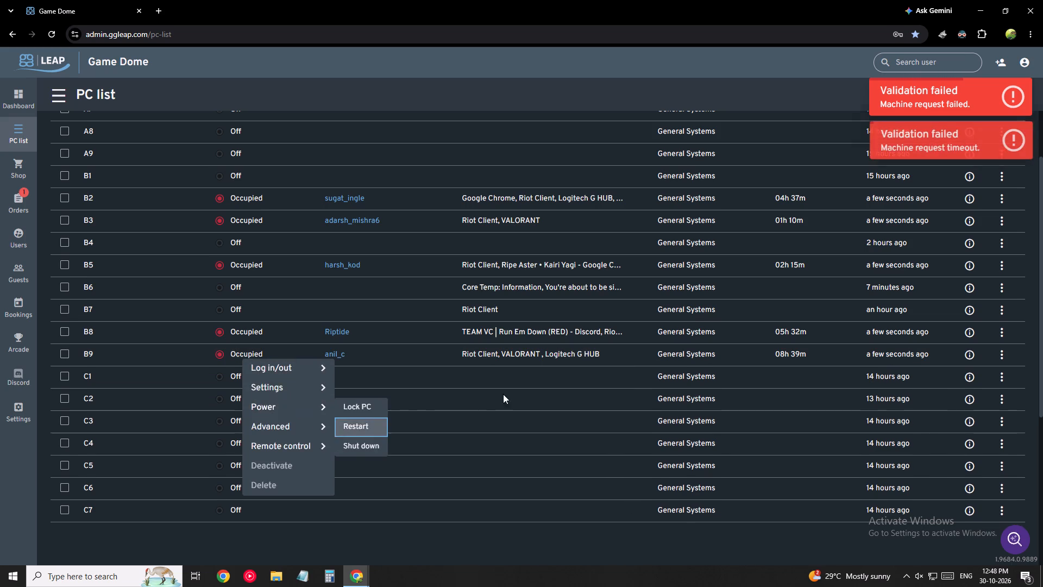
left_click(594, 315)
left_click(594, 329)
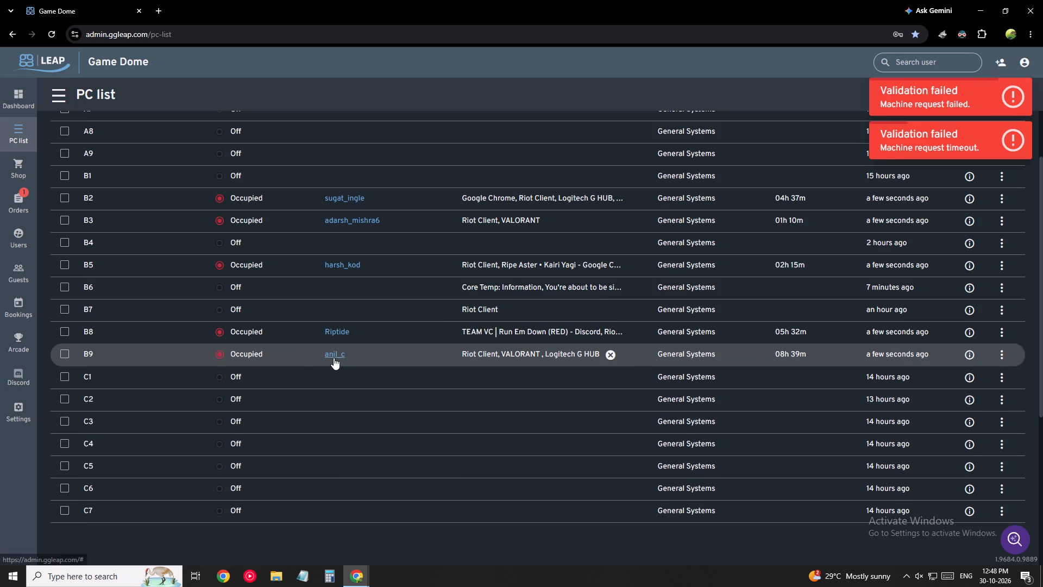
left_click(334, 358)
left_click(374, 429)
left_click(250, 355)
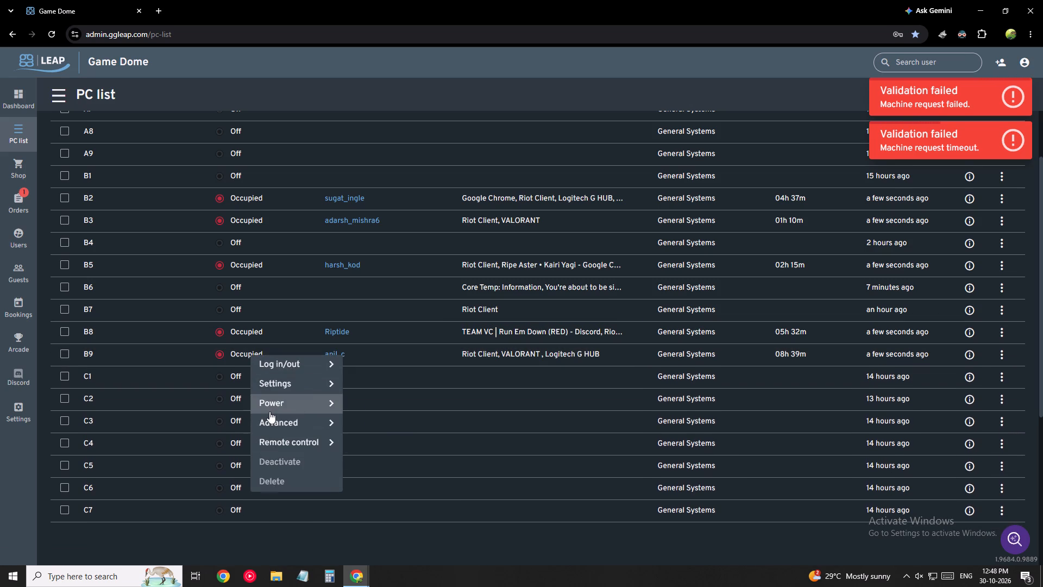
left_click(197, 394)
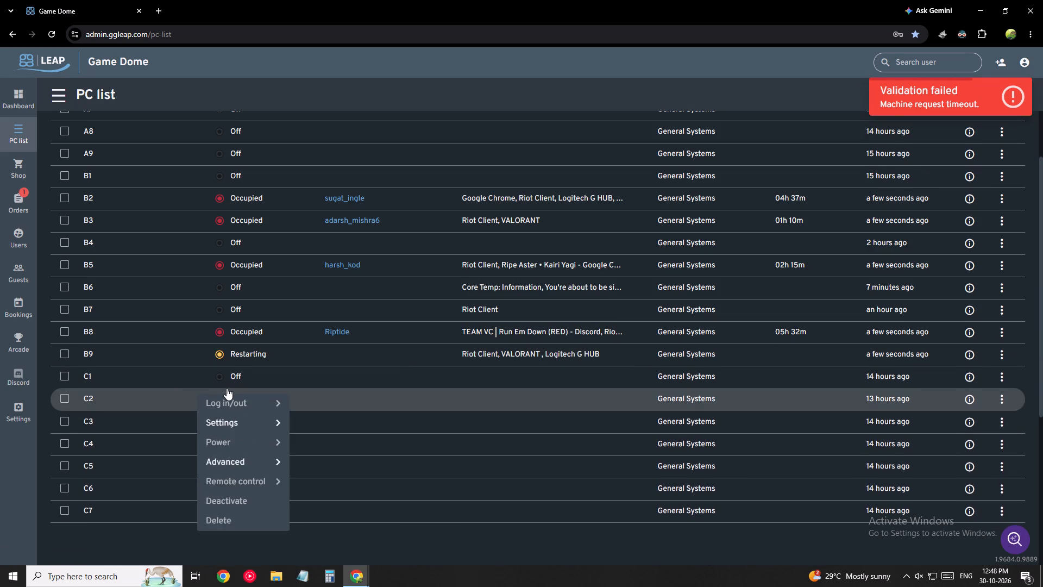
left_click(109, 402)
left_click(342, 528)
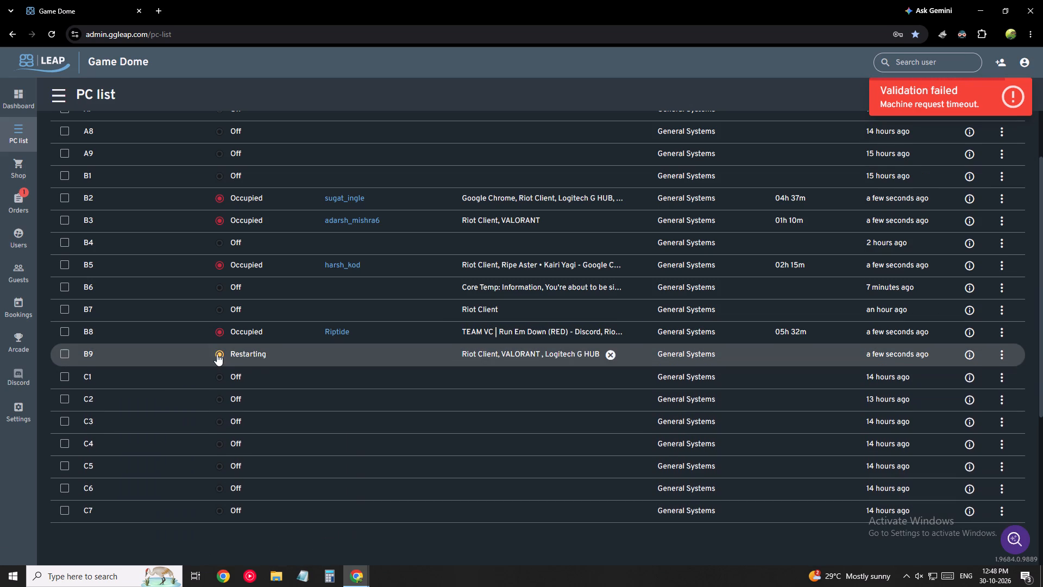
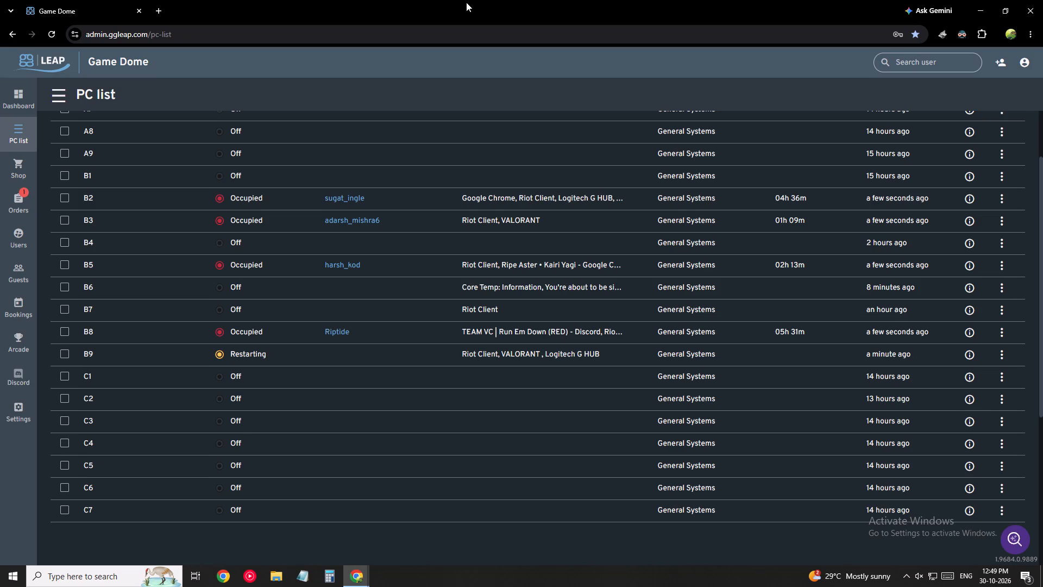
left_click(347, 257)
left_click(356, 274)
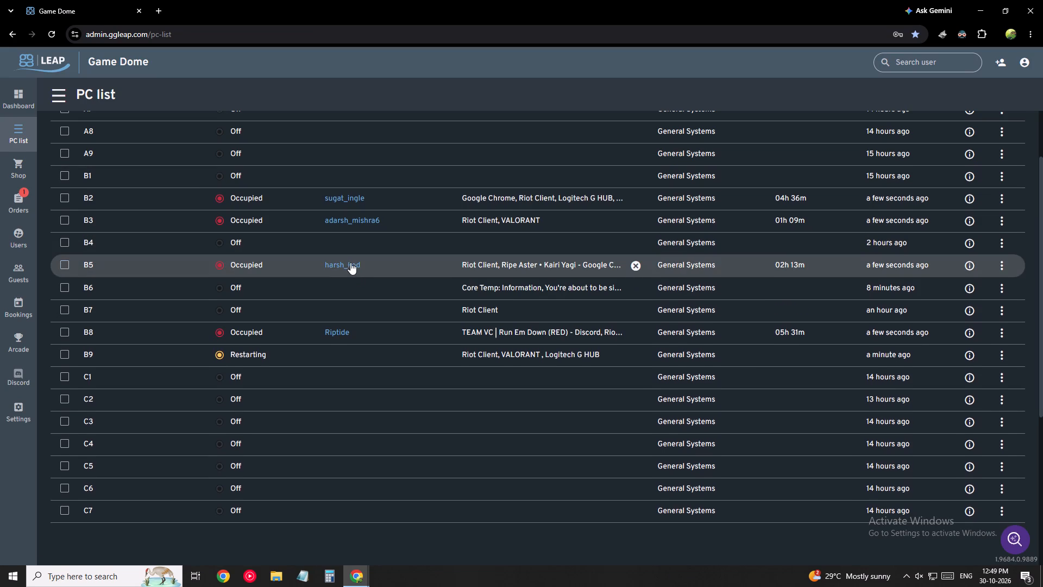
left_click(350, 263)
left_click(374, 285)
left_click(347, 176)
left_click(303, 201)
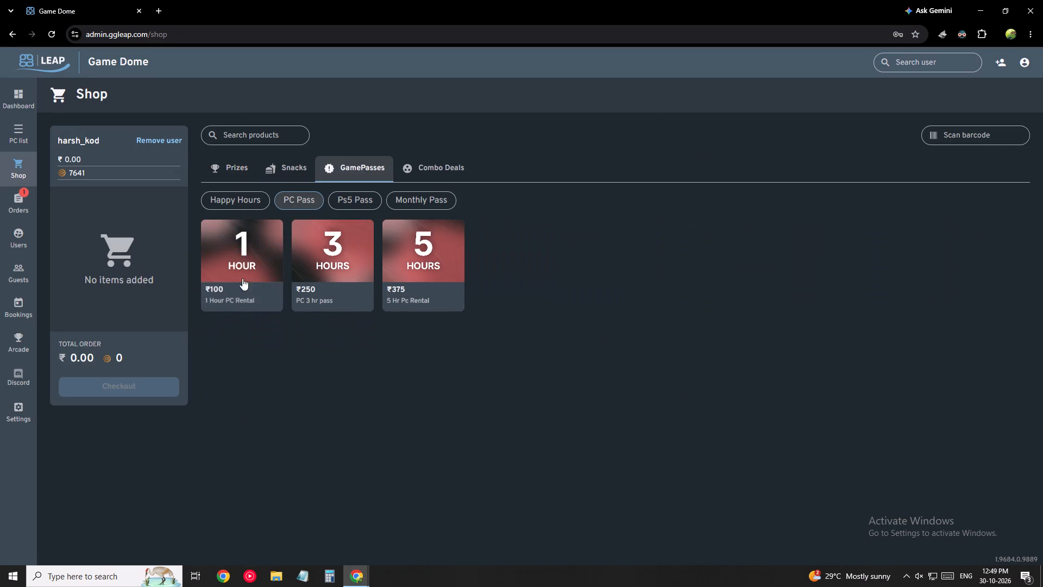
left_click(294, 169)
left_click(355, 197)
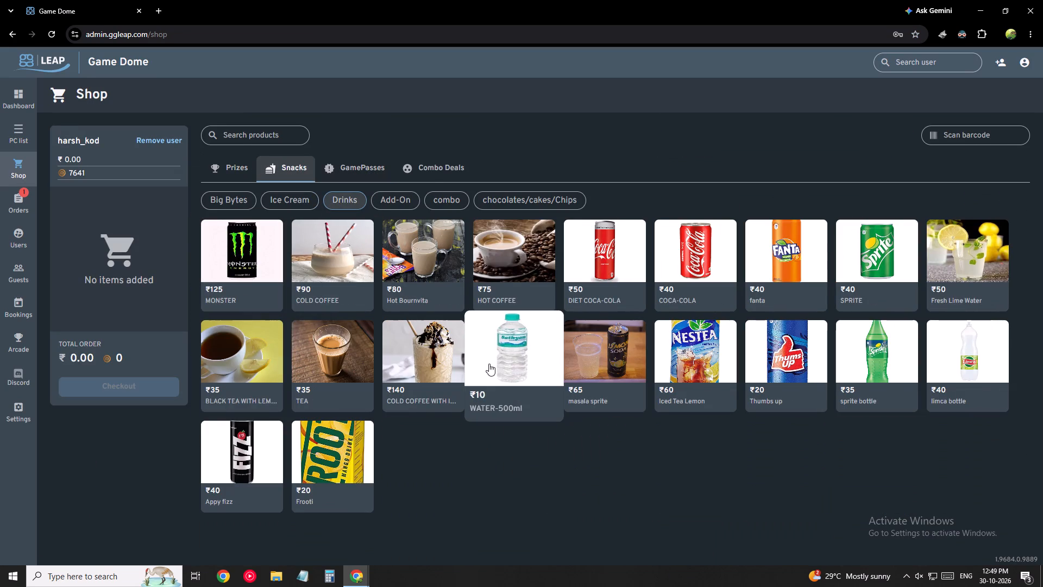
left_click(489, 364)
left_click(121, 391)
left_click(280, 301)
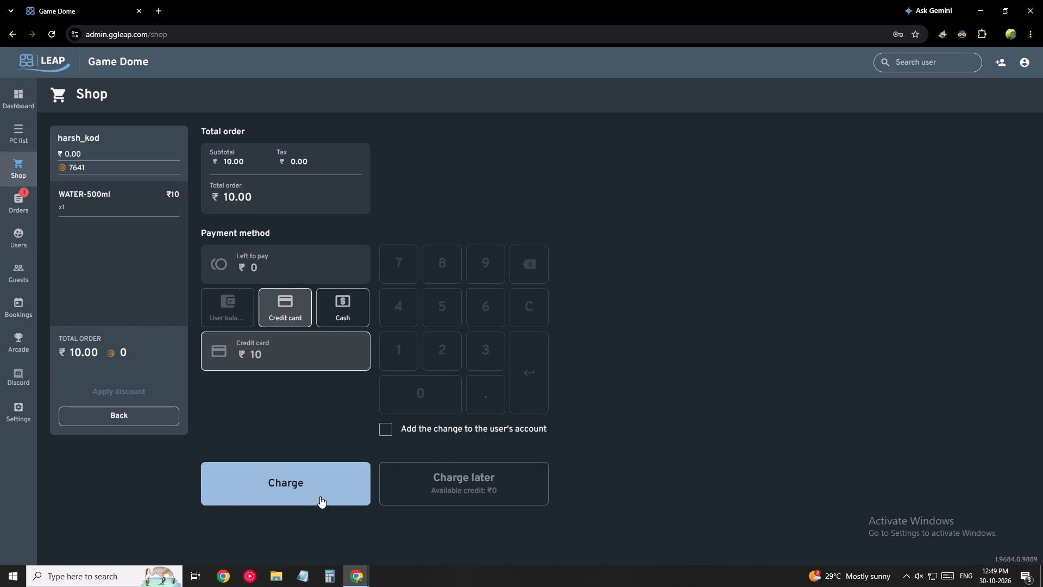
left_click(320, 496)
Open the order history to check the recent orders.
left_click(0, 209)
left_click(257, 126)
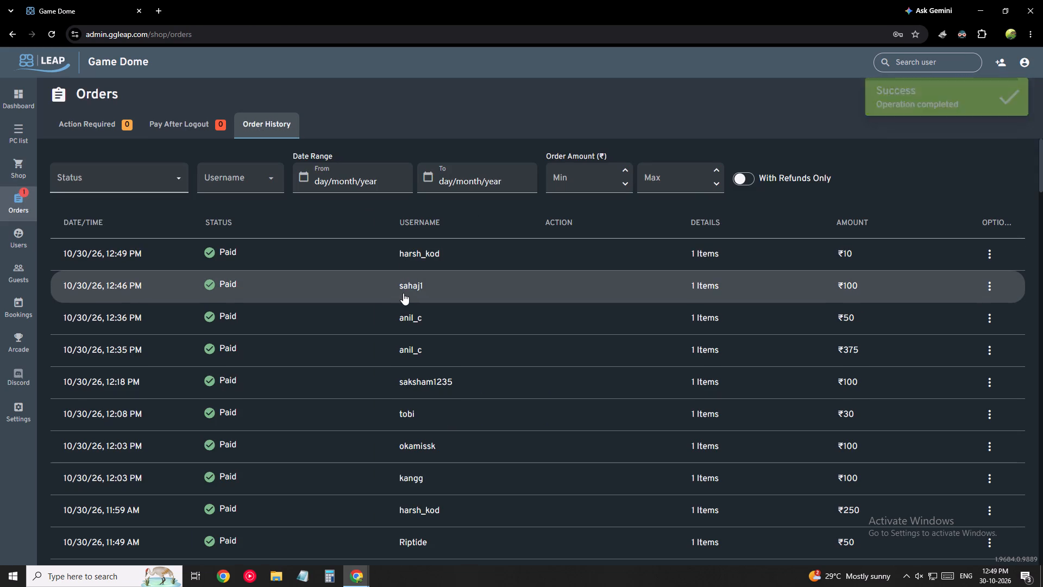
Search the users for shrp and open the full shop for the SHRP account.
left_click(929, 61)
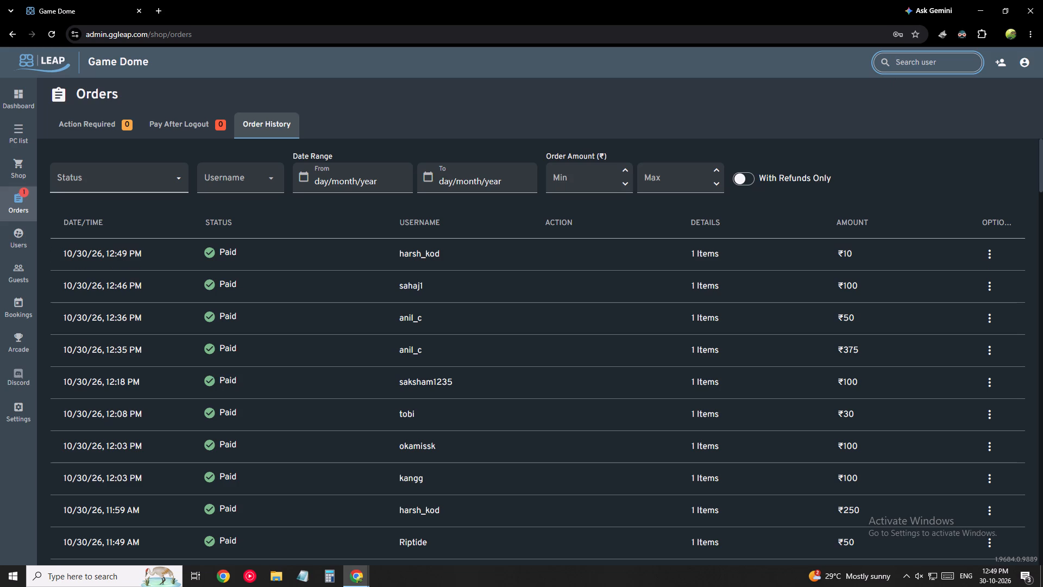
type("shrv")
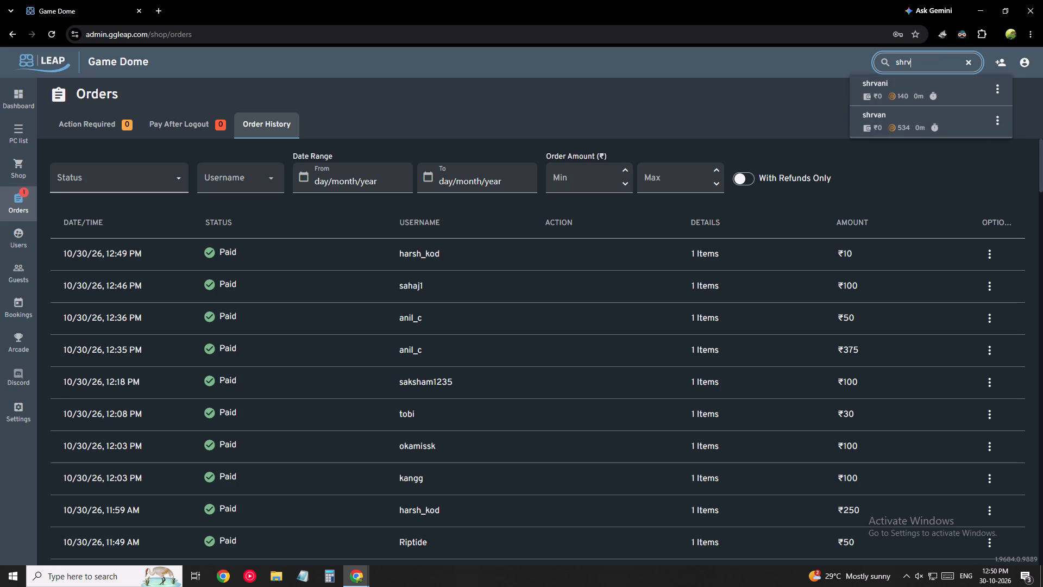
key("BackSpace")
key("k")
key("BackSpace")
key("p")
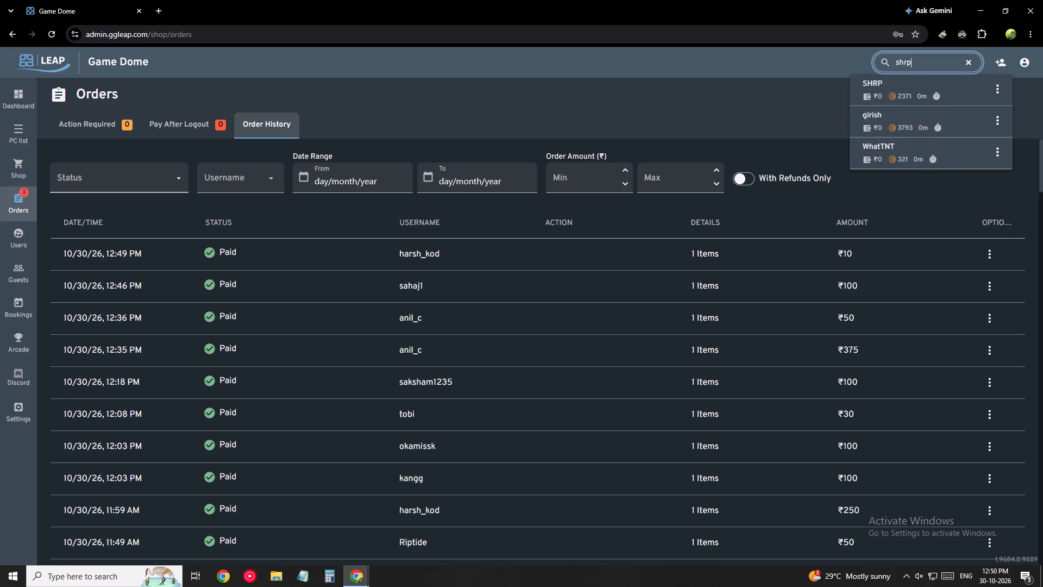
scroll(947, 61, "up", 1)
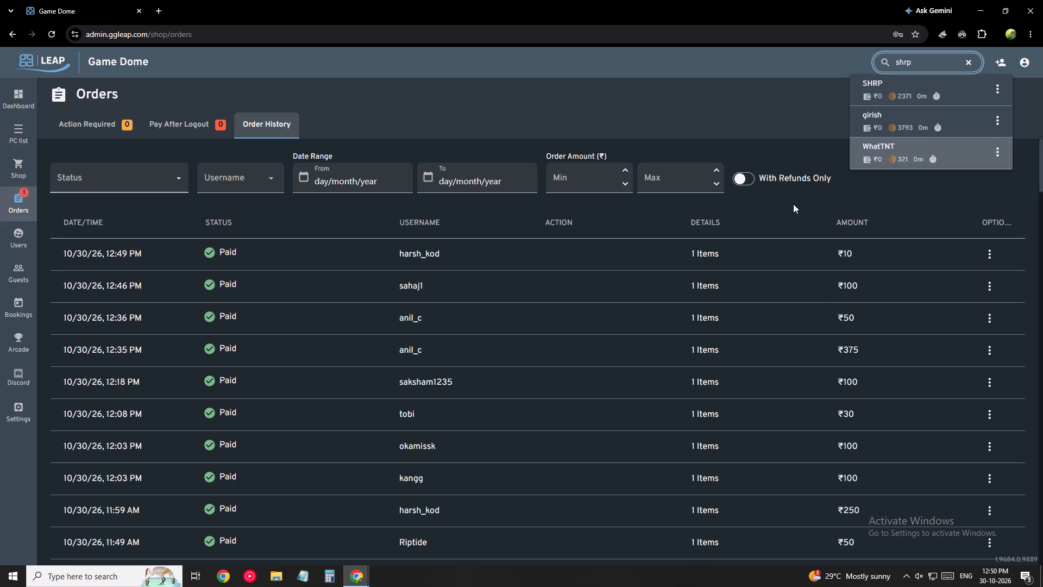
left_click(1007, 86)
left_click(1020, 91)
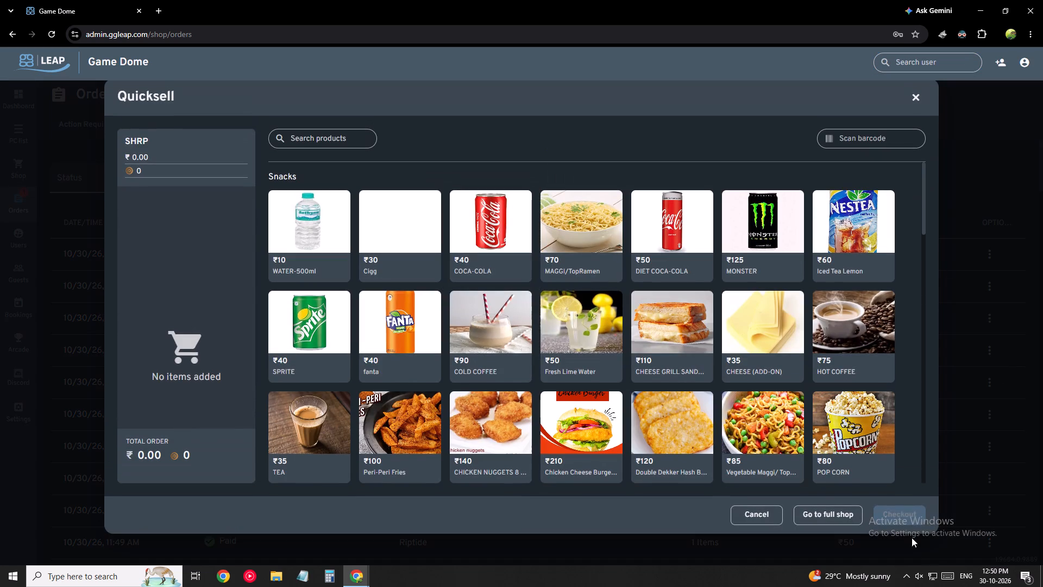
left_click(835, 511)
left_click(327, 162)
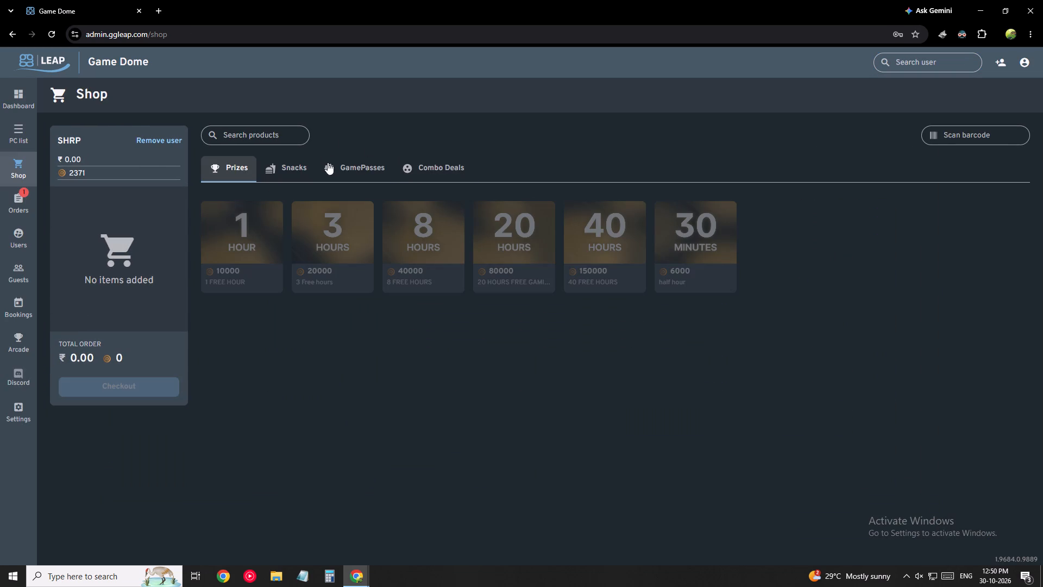
left_click(309, 195)
left_click(215, 266)
left_click(144, 397)
left_click(165, 371)
left_click(184, 372)
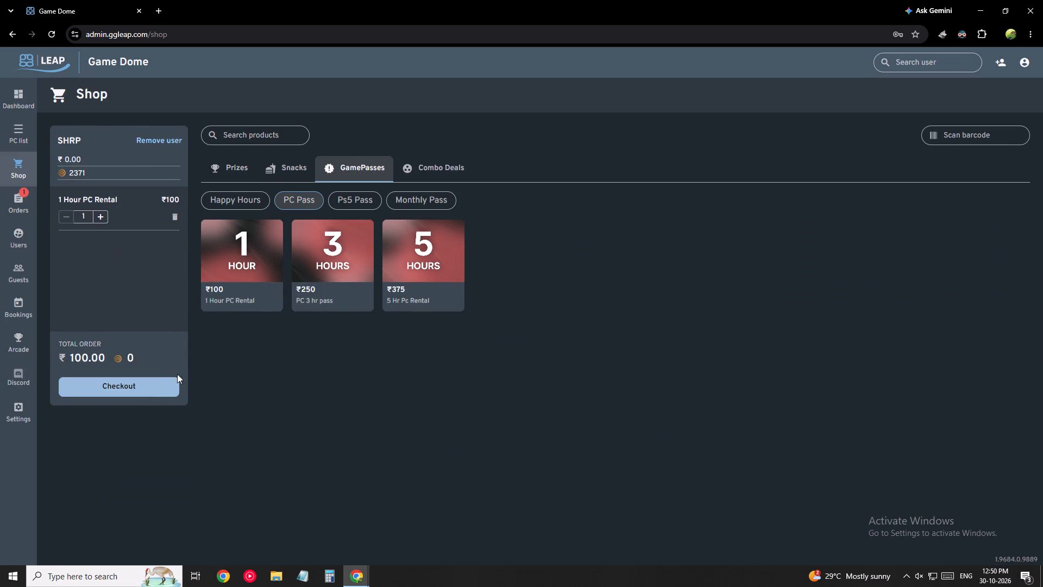
left_click(161, 380)
left_click(300, 301)
left_click(296, 483)
Start a new user account and clear the autofilled username and password.
left_click(926, 69)
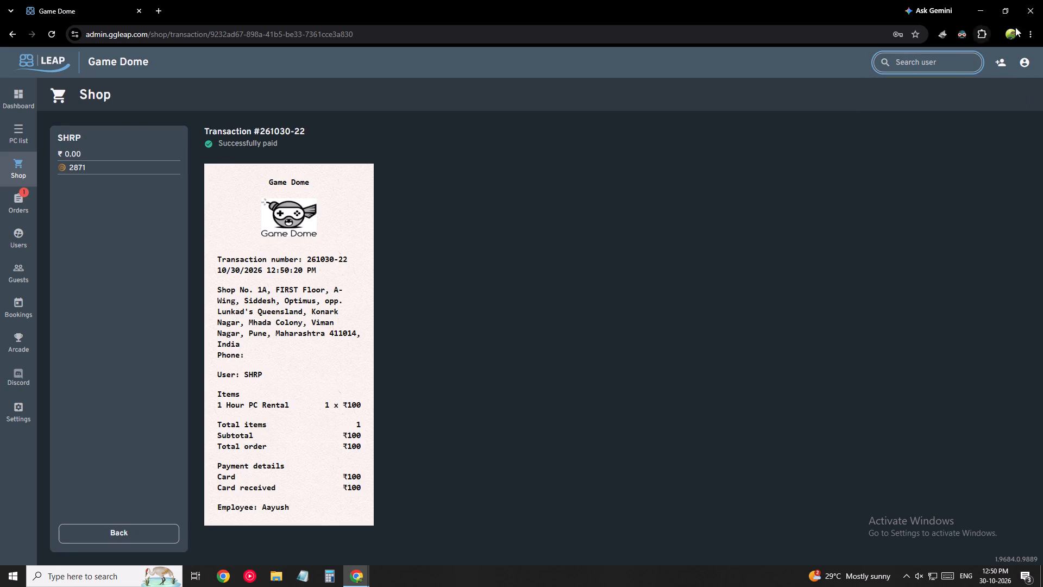
left_click(993, 72)
left_click_drag(537, 157, 140, 159)
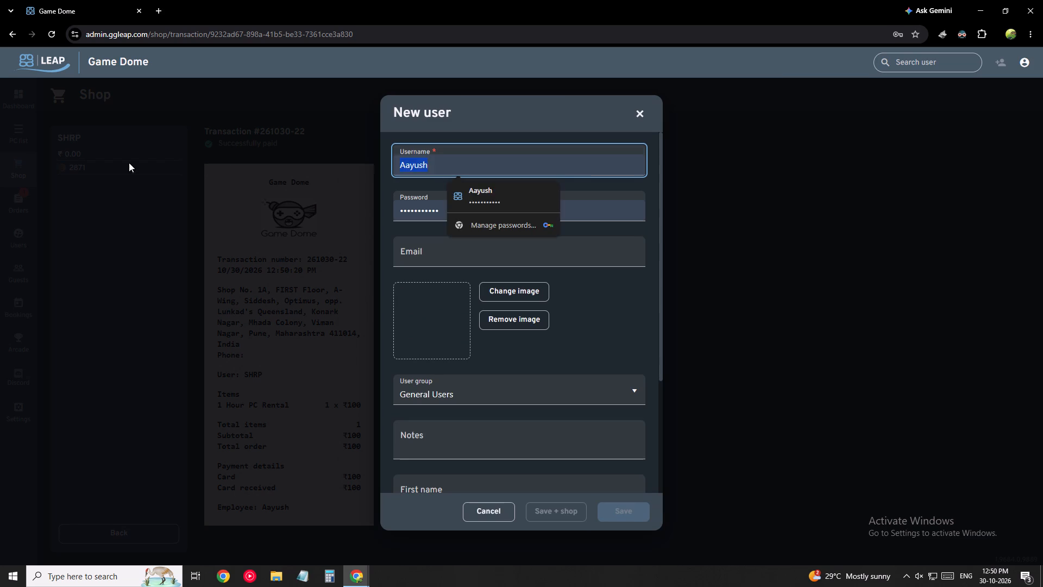
key("BackSpace")
key("BackSpace")
left_click_drag(505, 216, 195, 189)
key("BackSpace")
key("BackSpace")
left_click(445, 161)
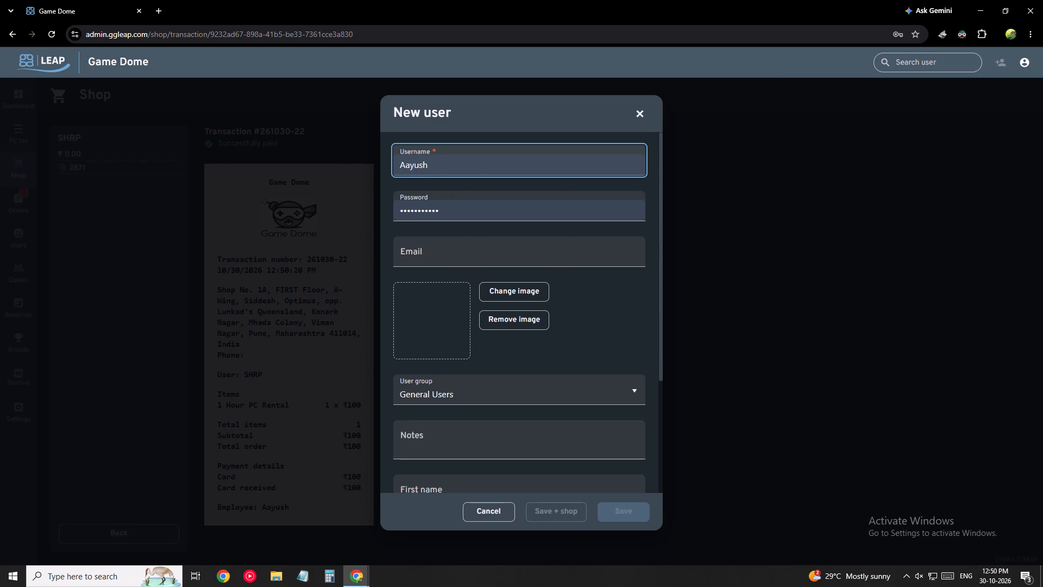
left_click_drag(445, 161, 265, 146)
key("BackSpace")
key("BackSpace")
key("BackSpace")
left_click_drag(483, 228, 424, 223)
left_click_drag(479, 215, 327, 183)
key("BackSpace")
key("BackSpace")
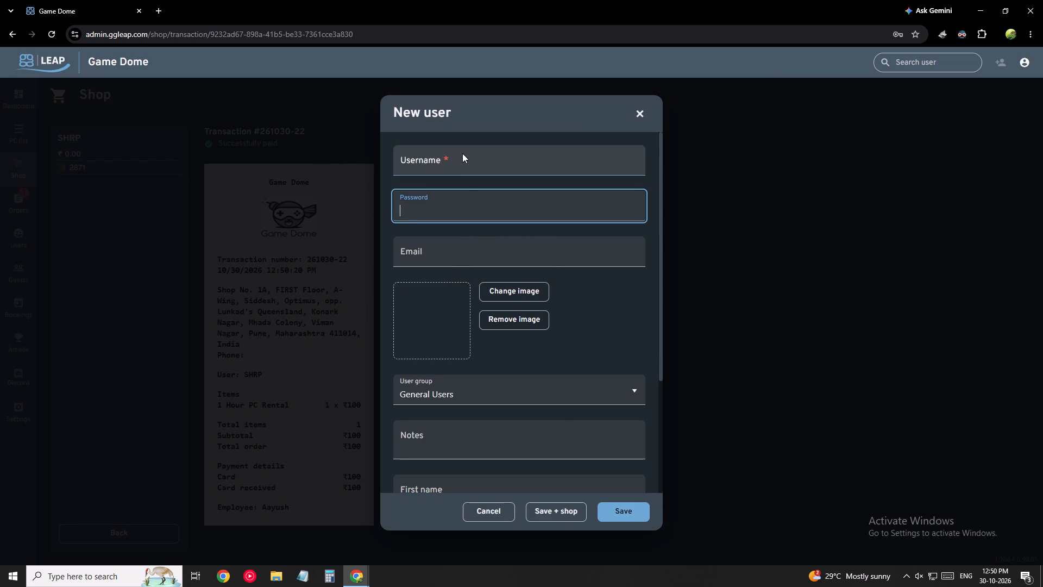
Enter char as the new user's username.
left_click(467, 171)
key("s")
key("BackSpace")
type("cehar")
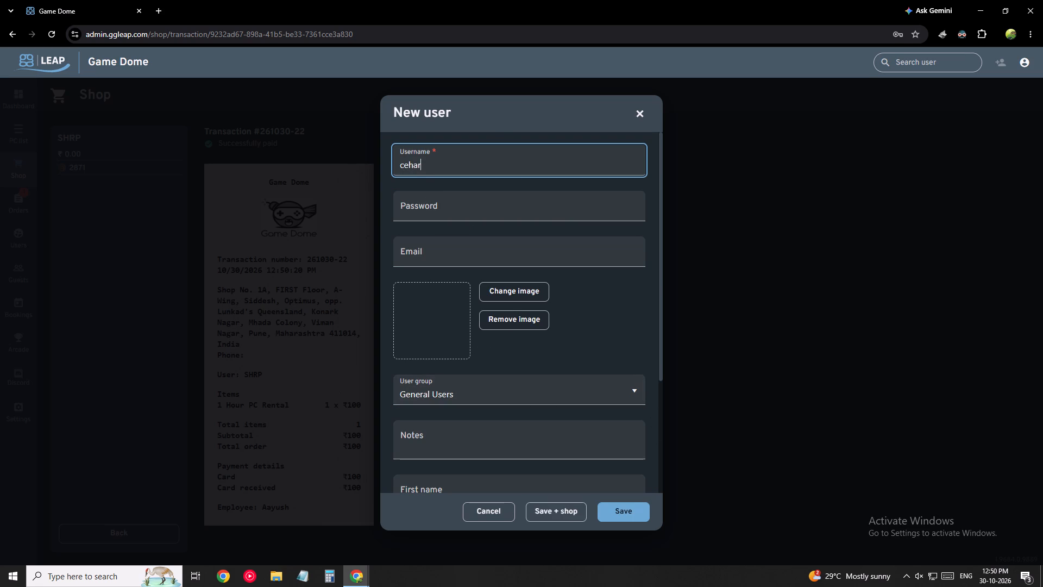
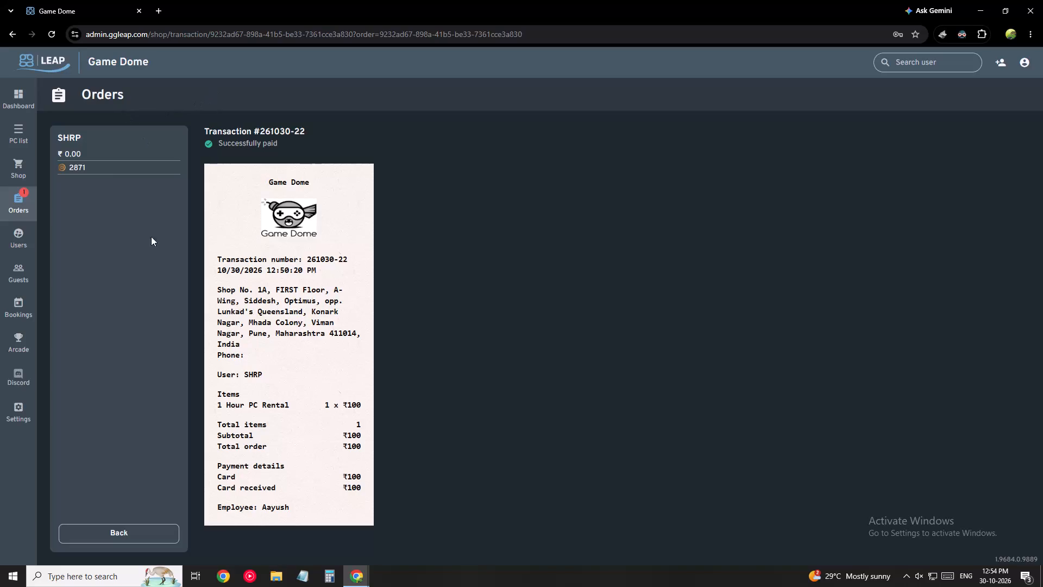
Examine the PC list for station statuses, logged-in users and remaining session times on the PCs and consoles.
left_click(15, 134)
scroll(211, 296, "down", 3)
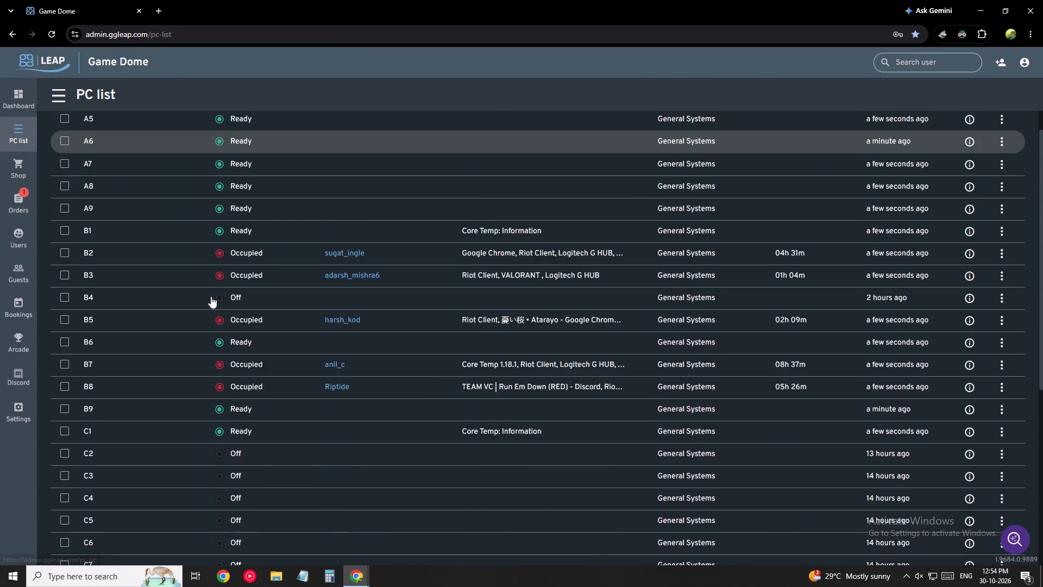
scroll(211, 296, "down", 2)
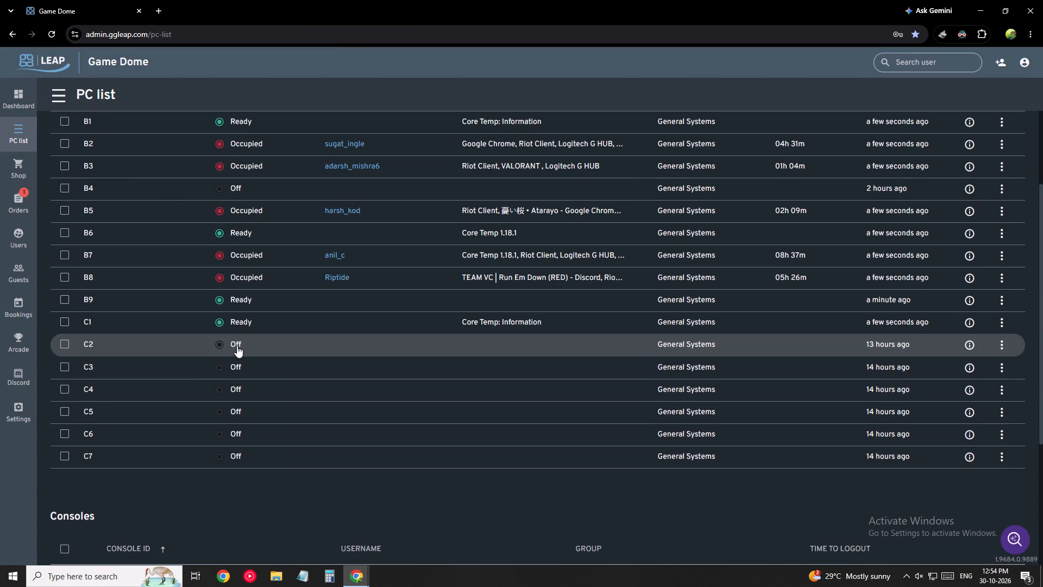
scroll(367, 431, "down", 1)
scroll(367, 431, "up", 1)
scroll(307, 409, "up", 4)
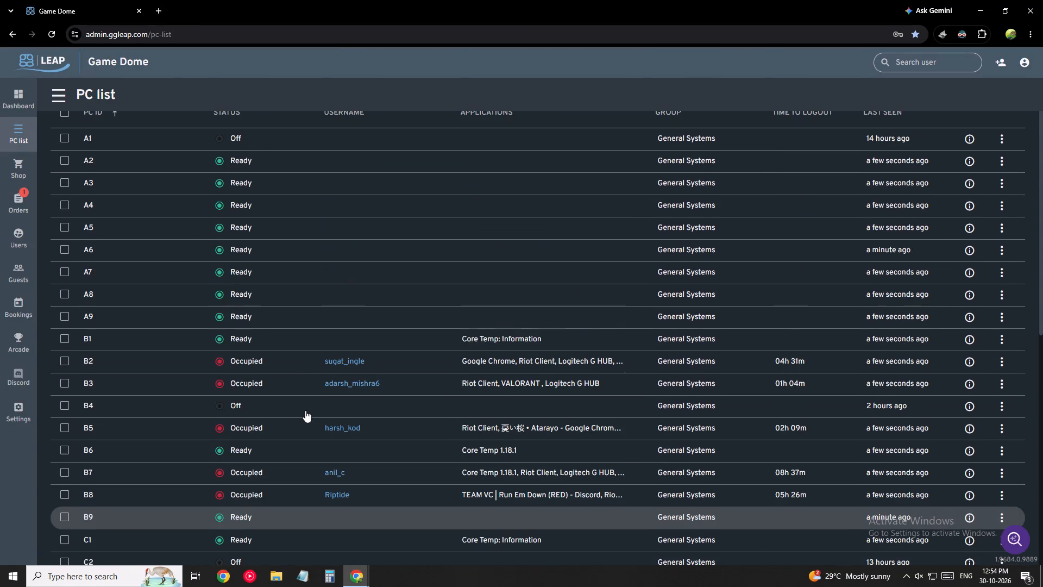
scroll(316, 380, "down", 8)
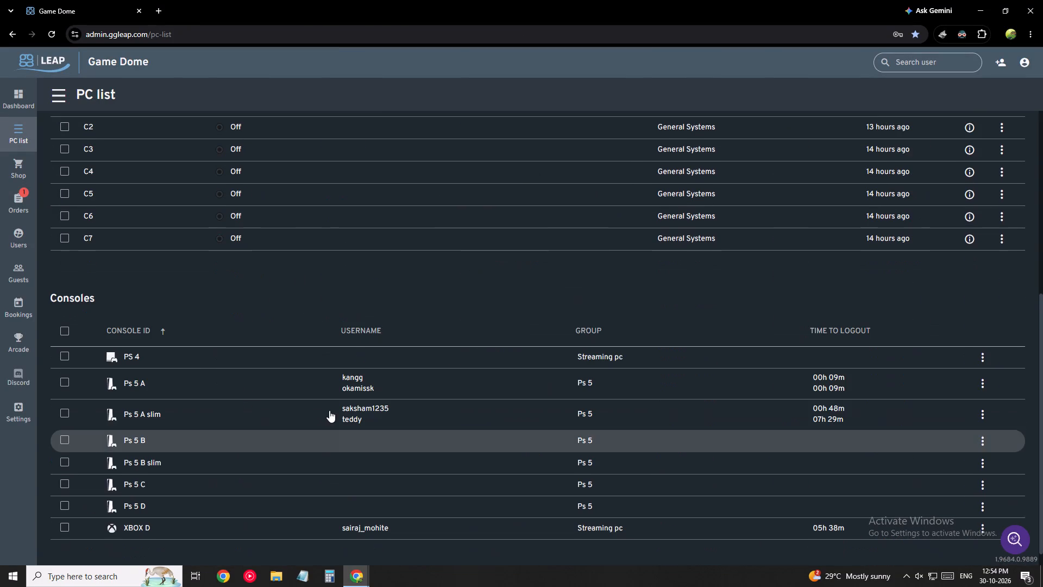
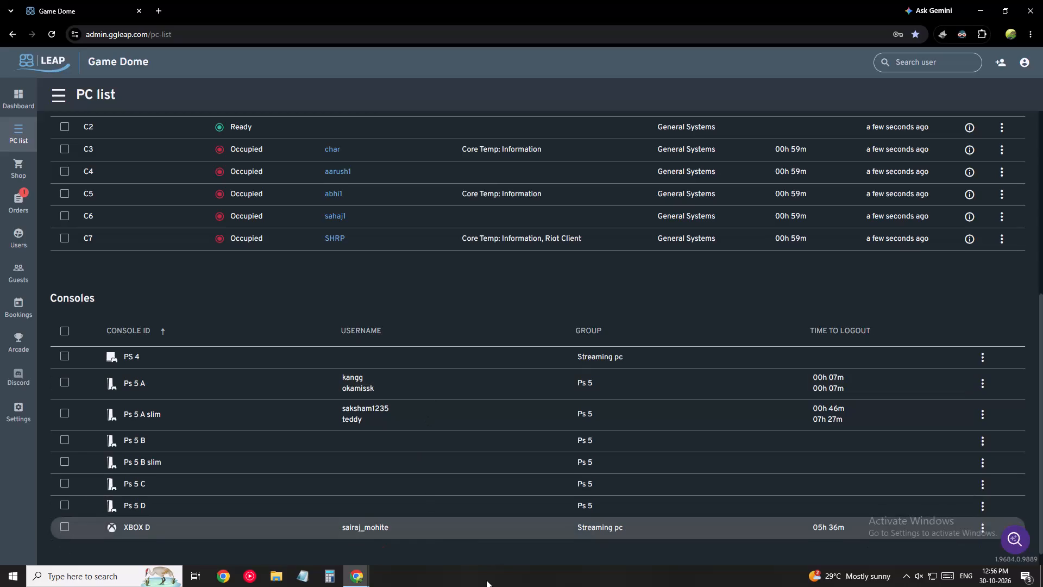
scroll(477, 574, "up", 3)
scroll(159, 343, "up", 2)
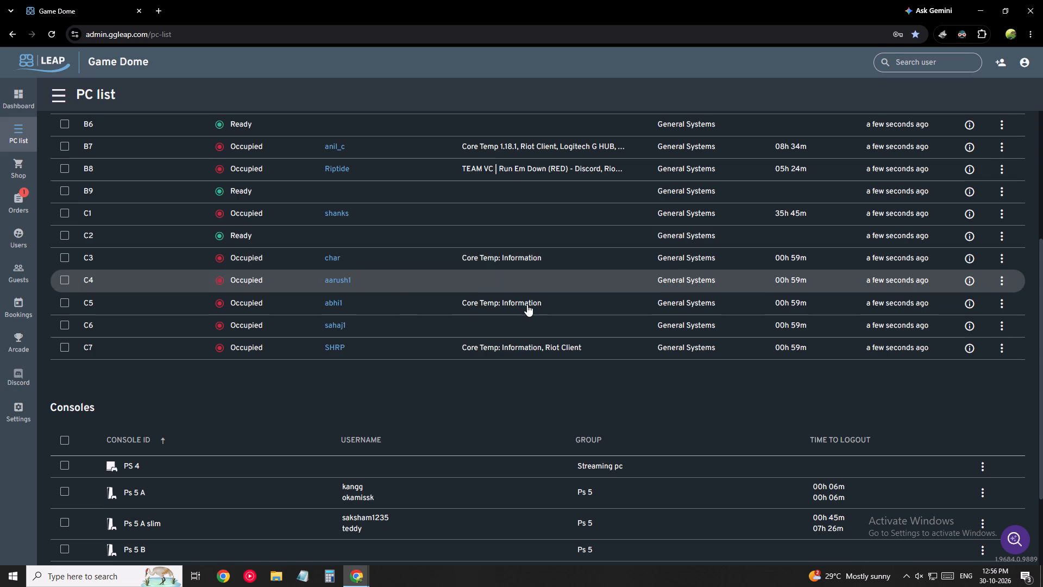
left_click(907, 65)
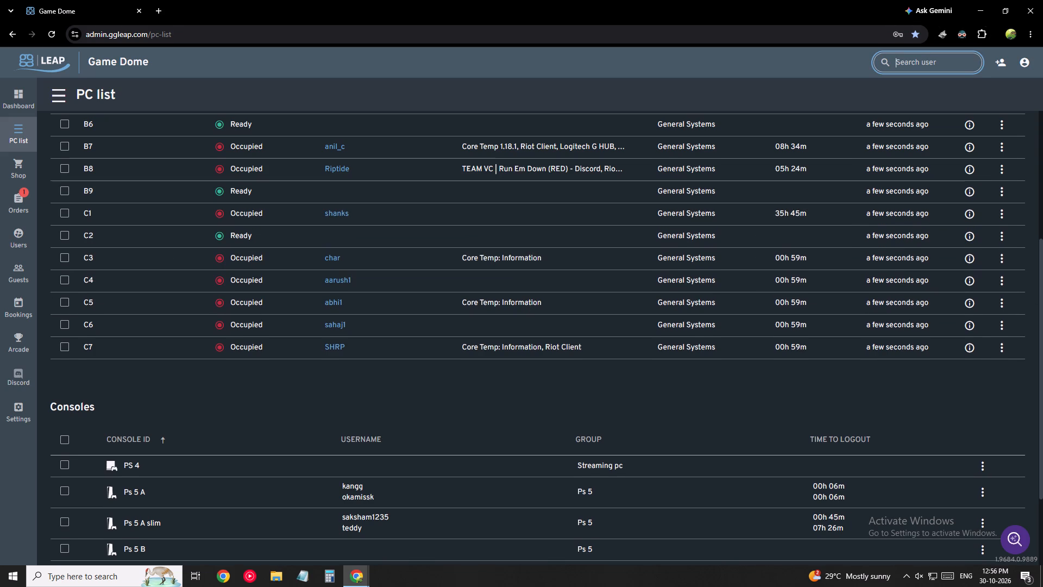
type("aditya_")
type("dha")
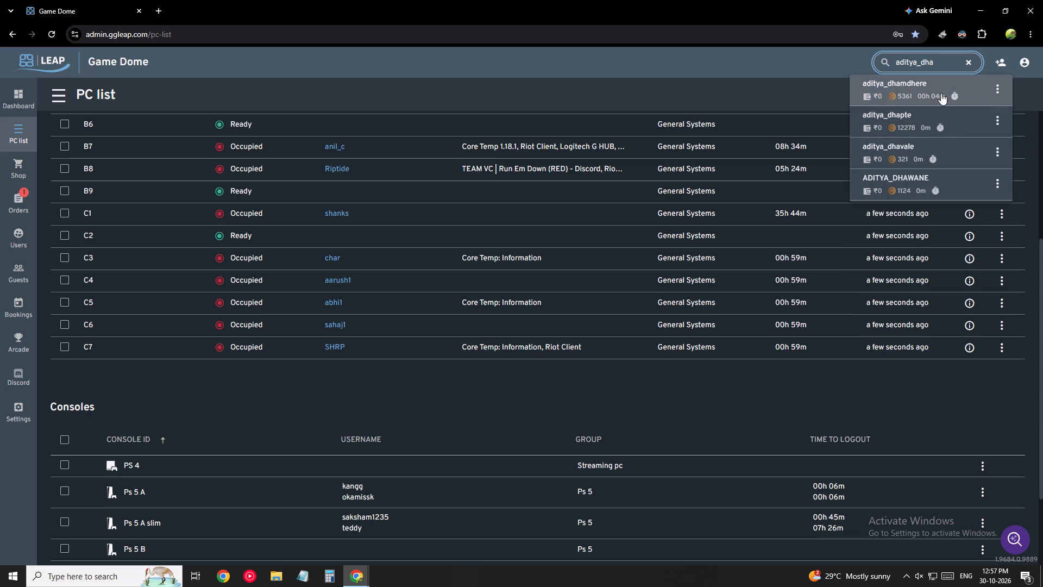
left_click(995, 86)
left_click(1006, 93)
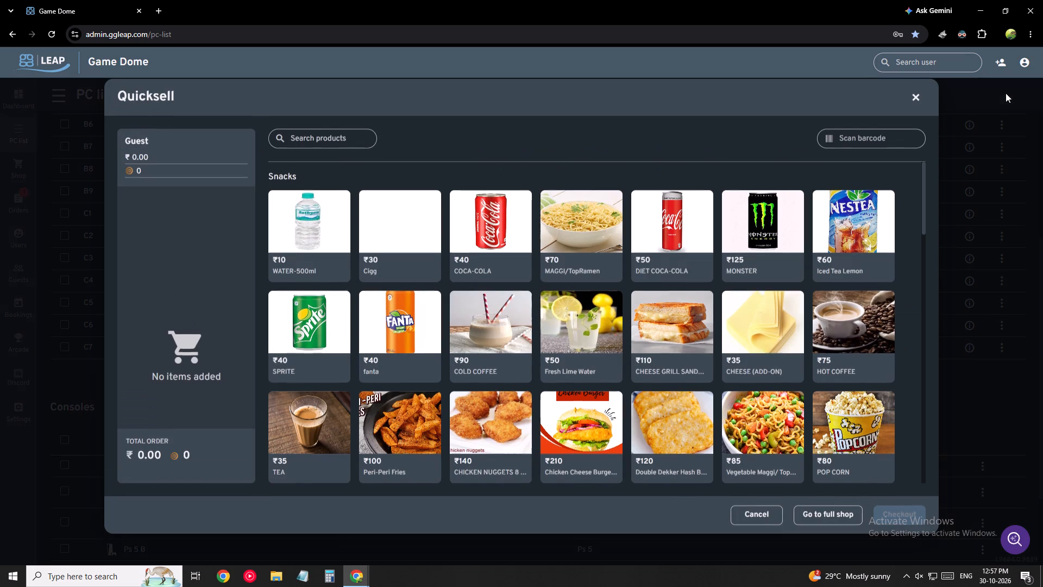
left_click(821, 511)
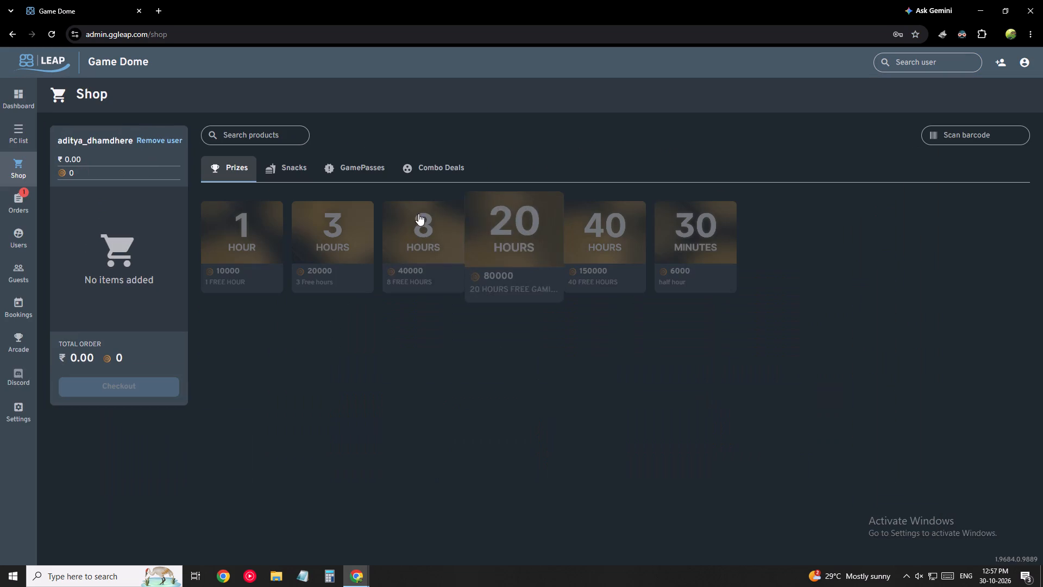
Add one PC 3 hr pass and two Thumbs up drinks to the customer's order.
left_click(365, 167)
left_click(312, 201)
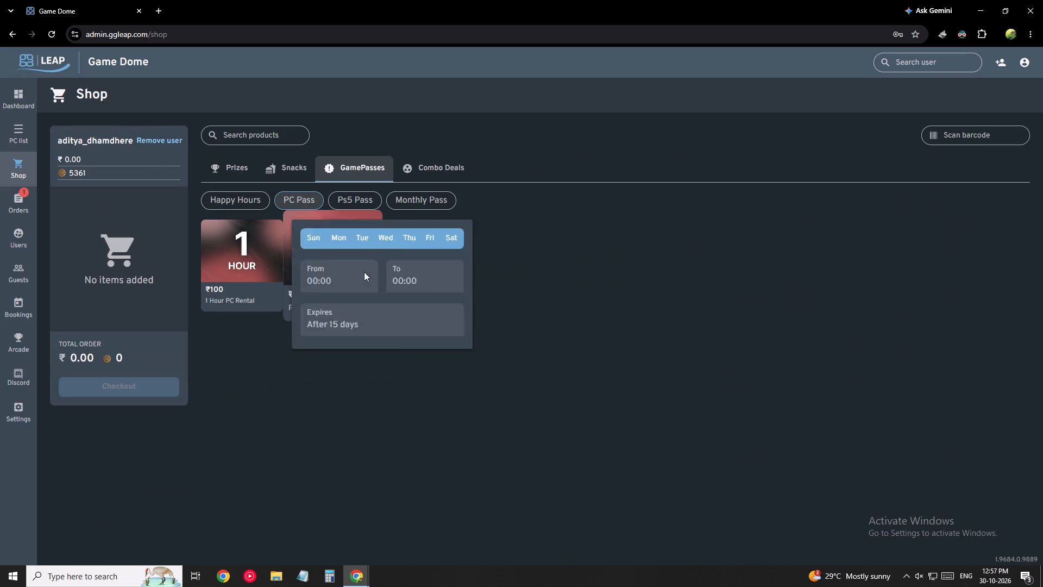
left_click(334, 270)
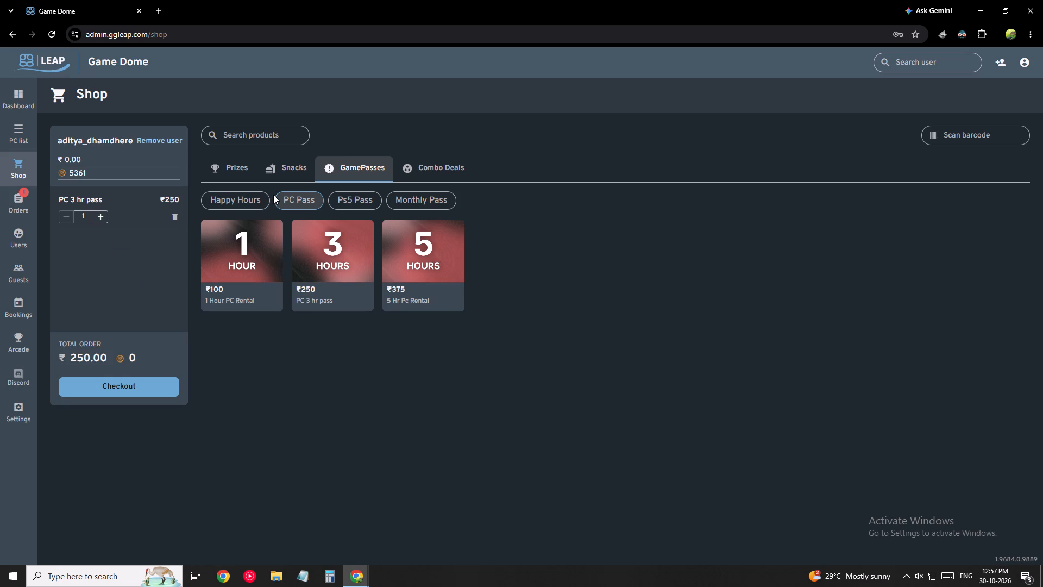
left_click(305, 162)
left_click(342, 203)
double_click(762, 366)
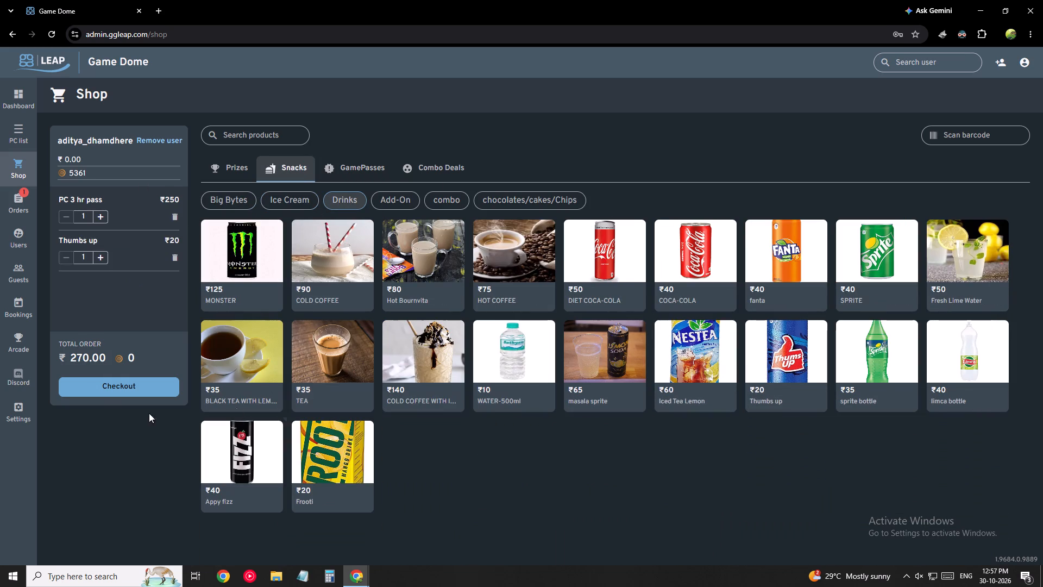
Check out the customer's order with card payment.
left_click(113, 386)
left_click(298, 297)
left_click(269, 466)
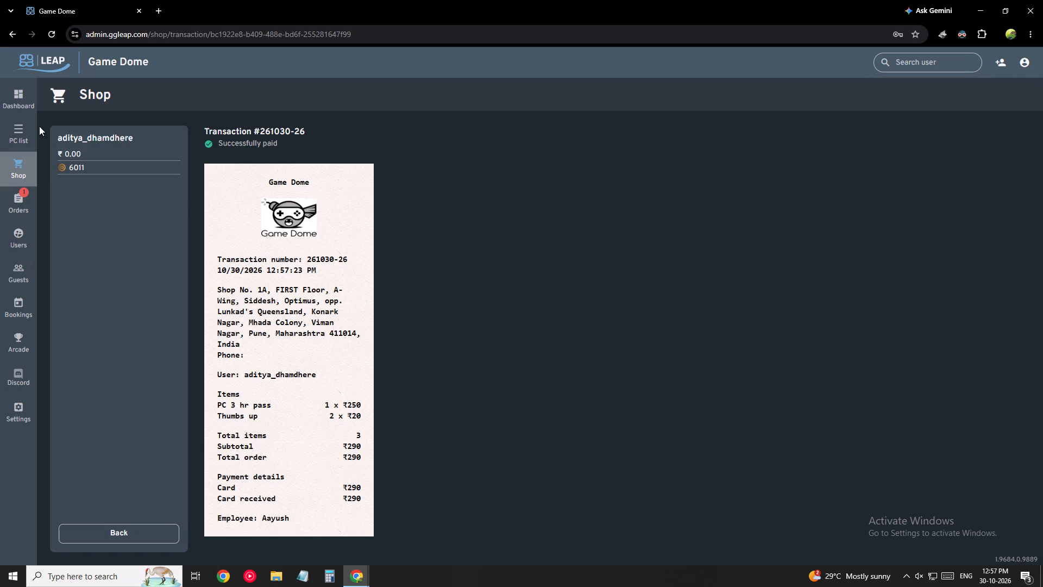
Examine the PC list for computer statuses, logged-in users and remaining session times across the A, B and C stations.
left_click(22, 118)
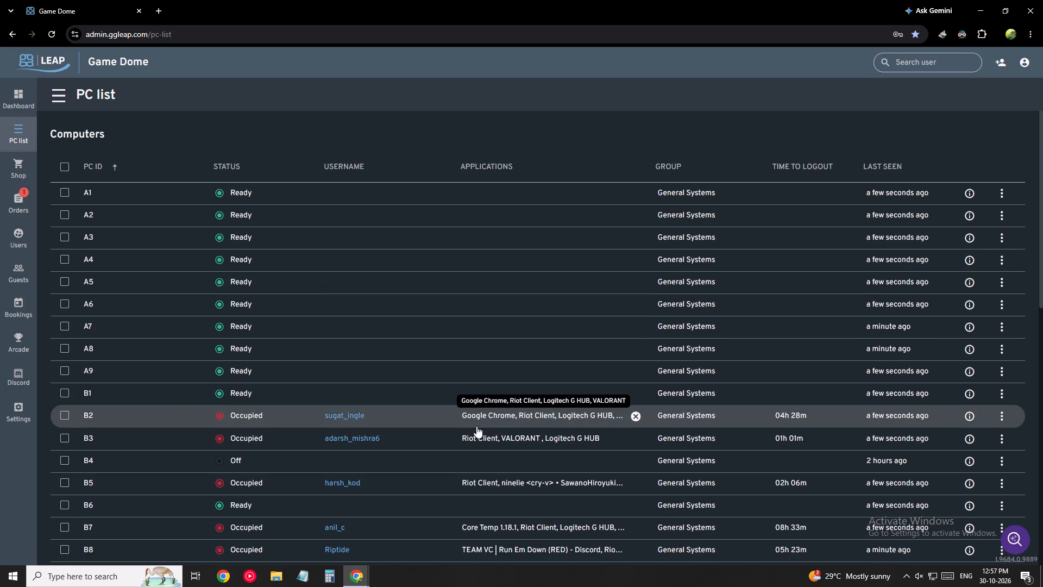
scroll(476, 426, "down", 4)
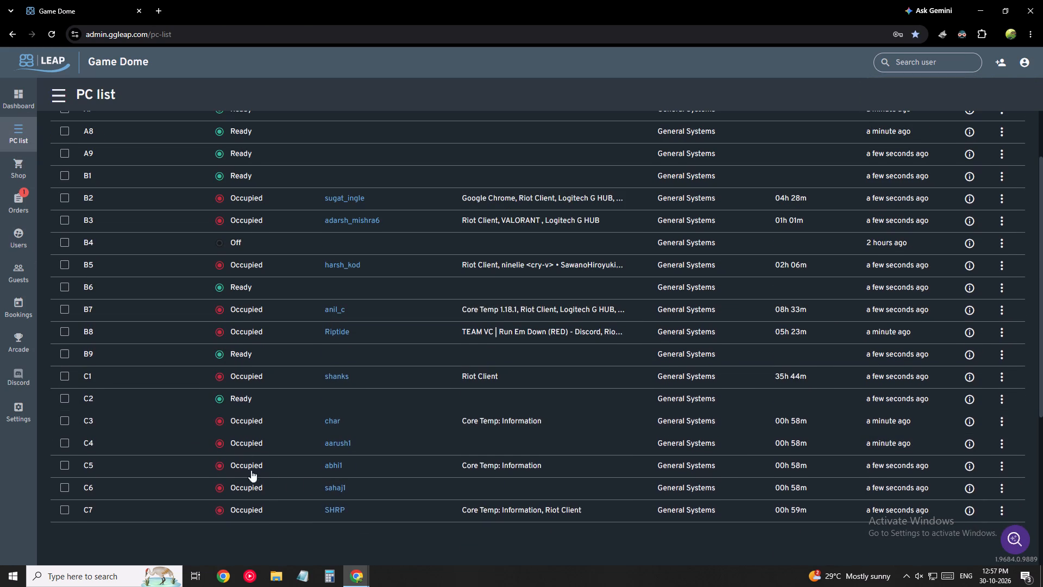
scroll(288, 470, "up", 2)
scroll(474, 400, "up", 2)
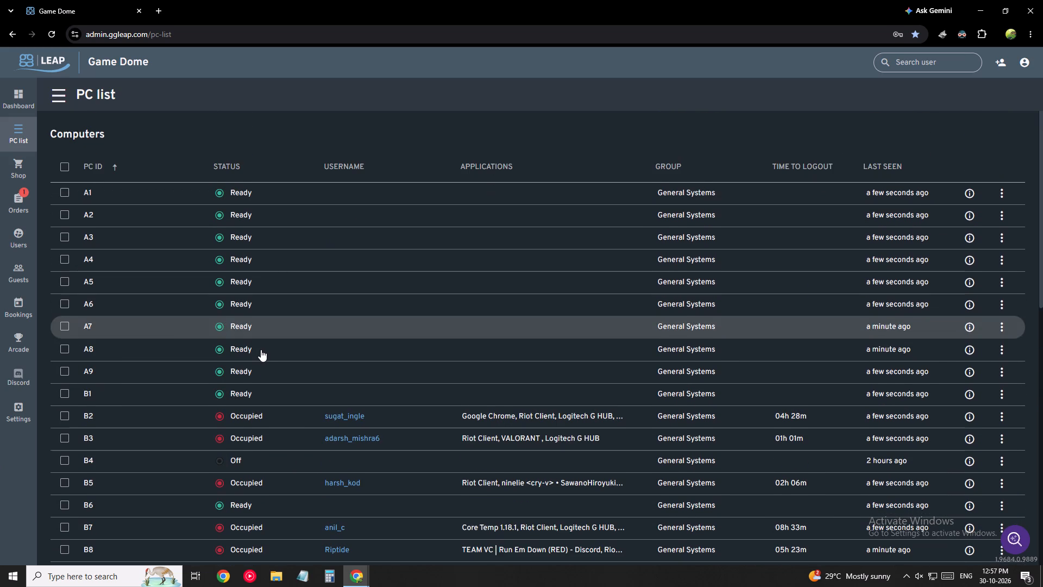
scroll(263, 352, "down", 5)
scroll(256, 414, "up", 3)
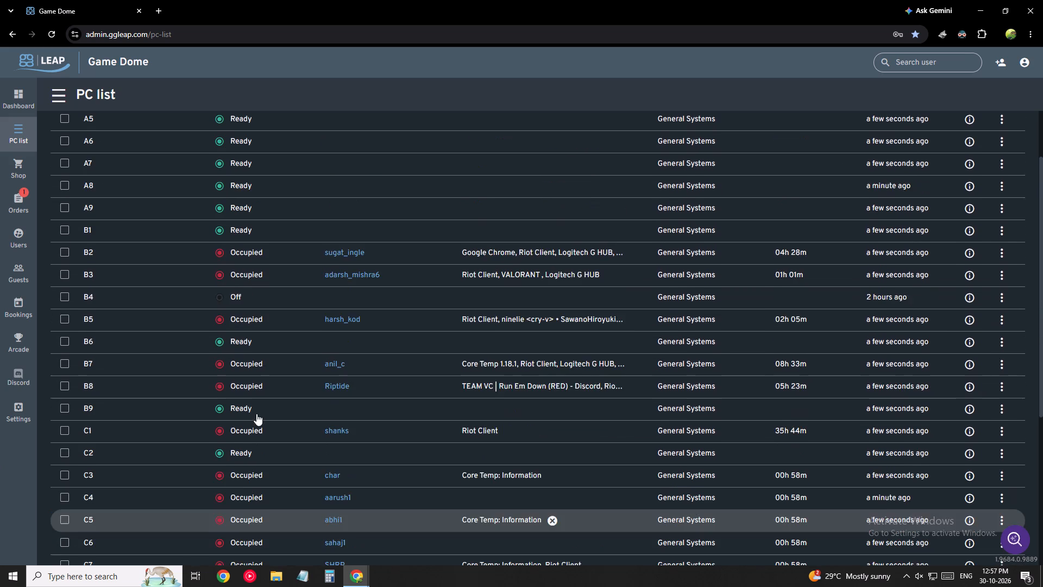
scroll(256, 414, "up", 3)
scroll(269, 278, "down", 4)
scroll(303, 347, "up", 1)
scroll(303, 353, "down", 1)
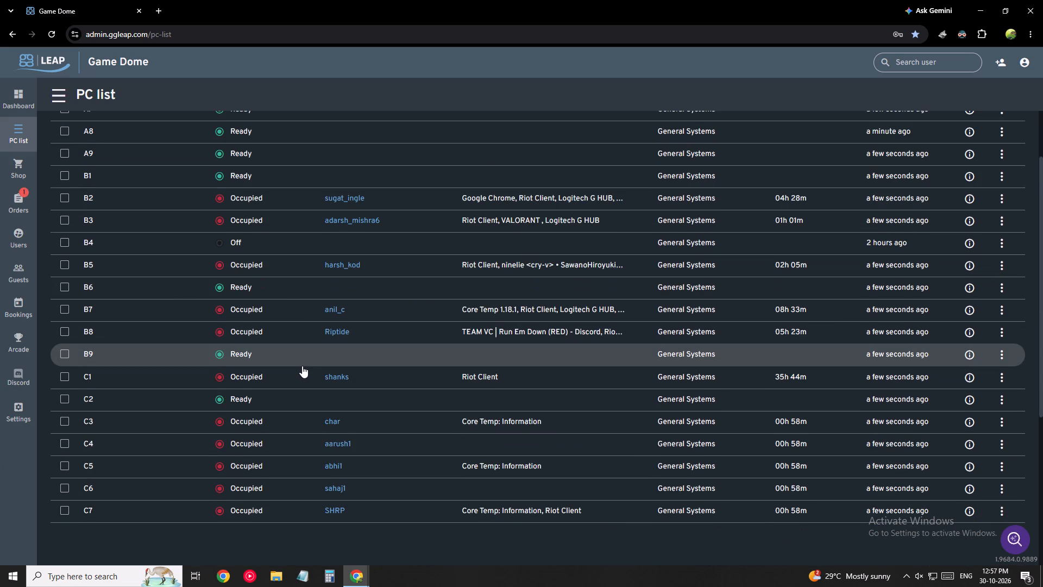
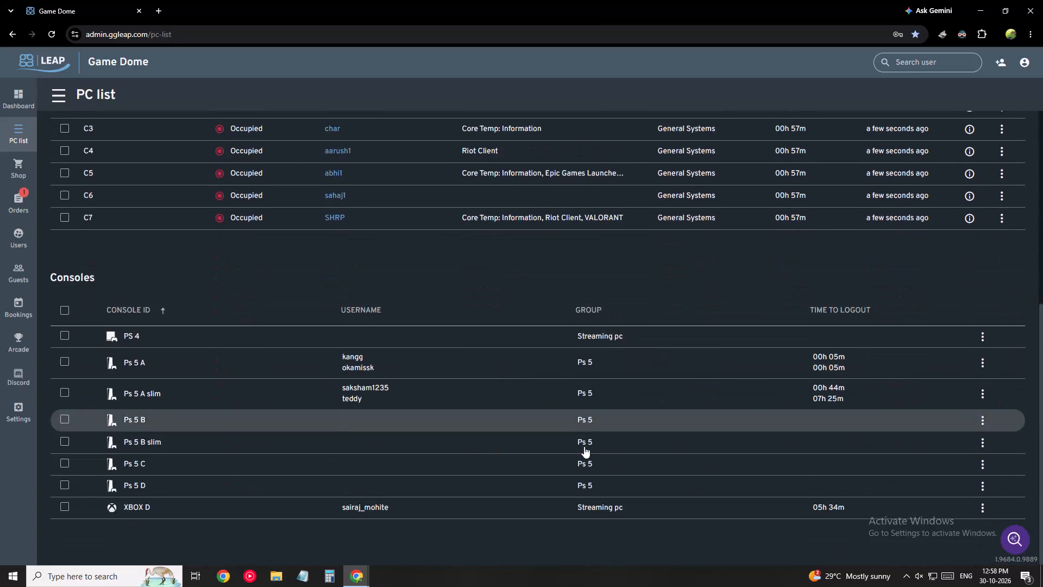
Log out the user currently signed in on the XBOX D console.
left_click(981, 512)
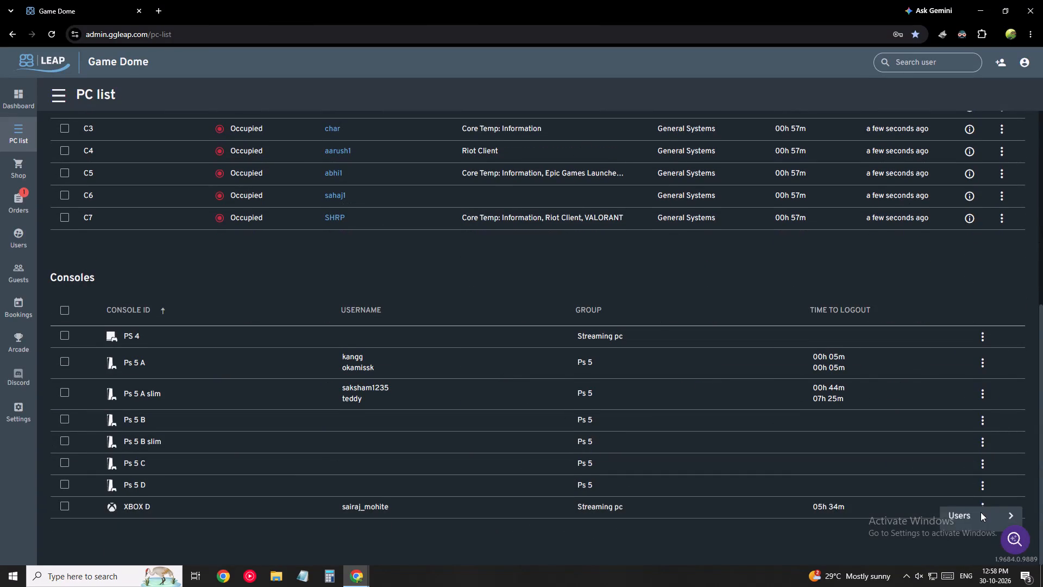
left_click(976, 449)
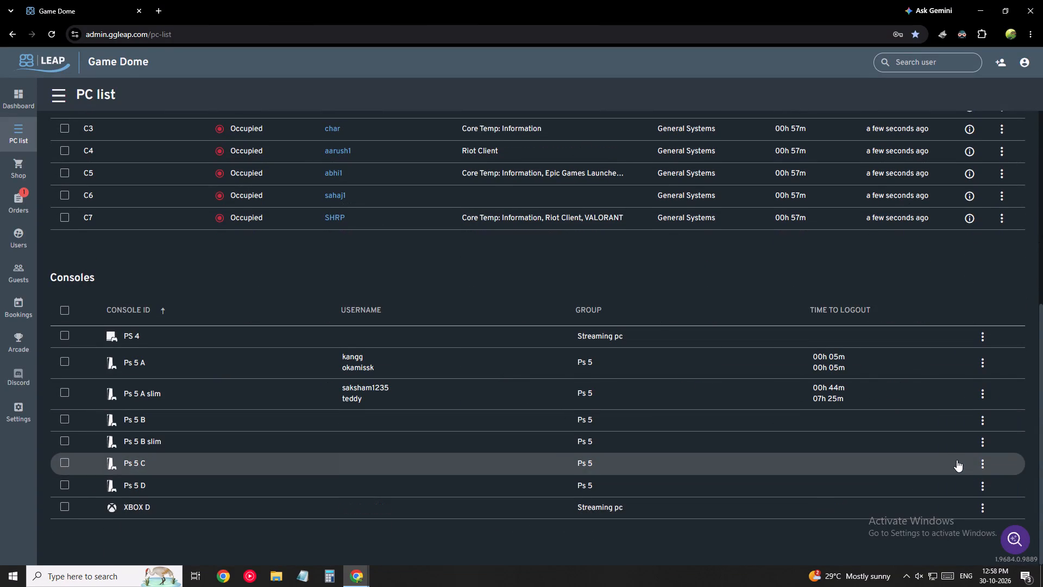
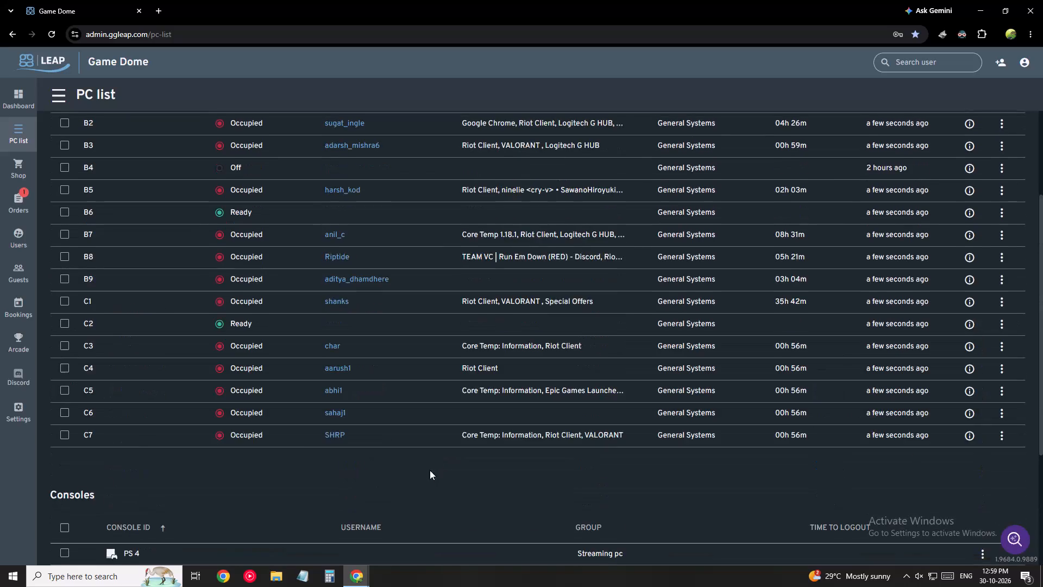
Use the advanced remote command to show the task manager on PC A1.
scroll(385, 484, "up", 2)
scroll(385, 484, "down", 1)
scroll(385, 484, "up", 1)
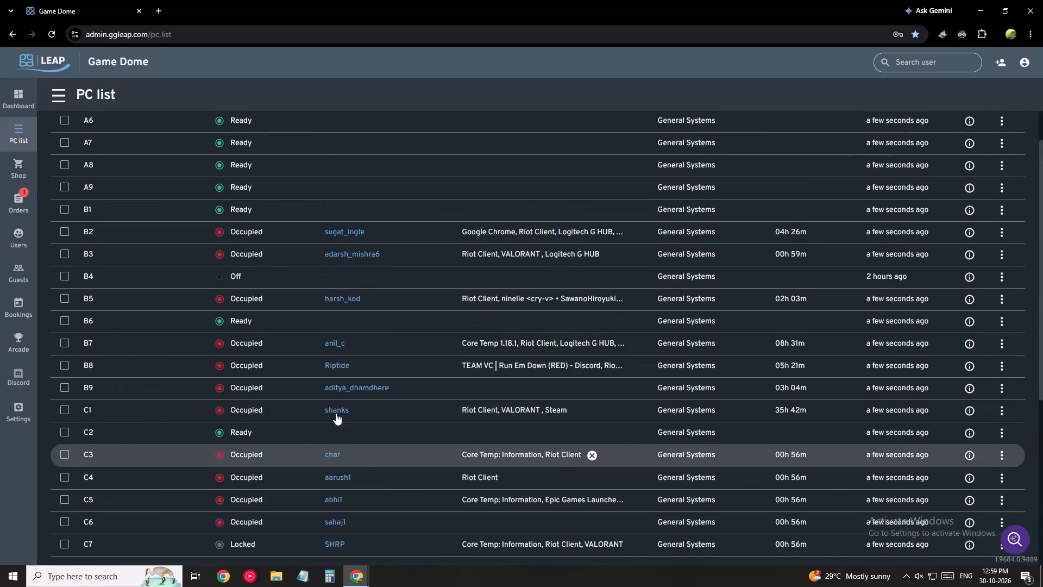
scroll(243, 461, "up", 4)
scroll(237, 426, "down", 1)
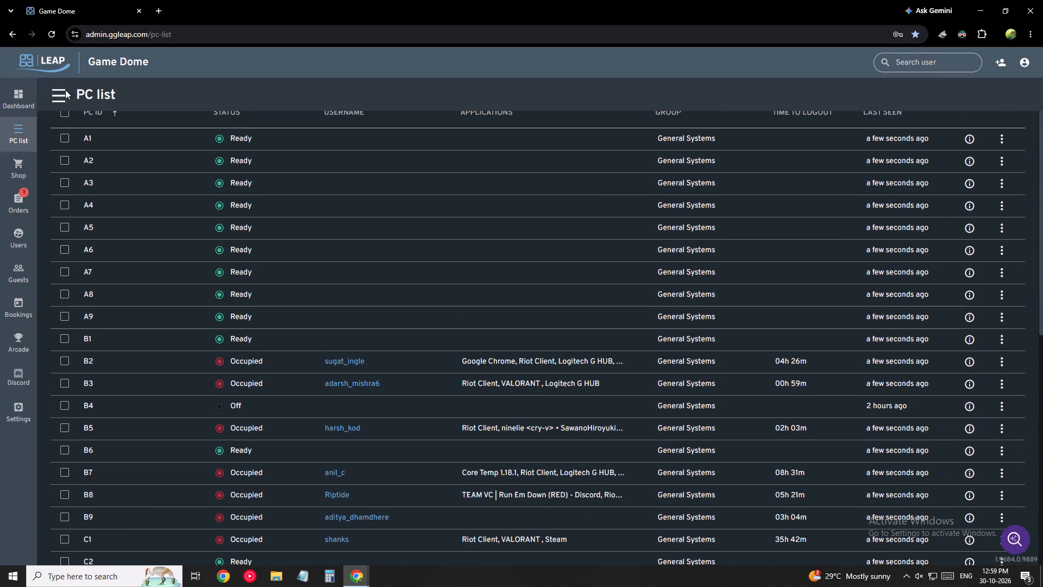
left_click(238, 141)
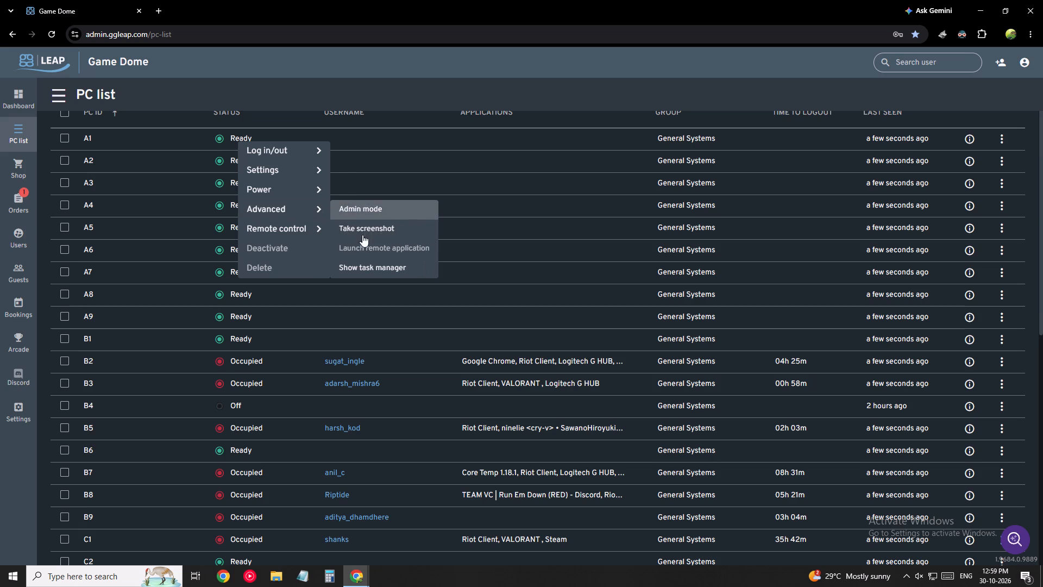
left_click(400, 271)
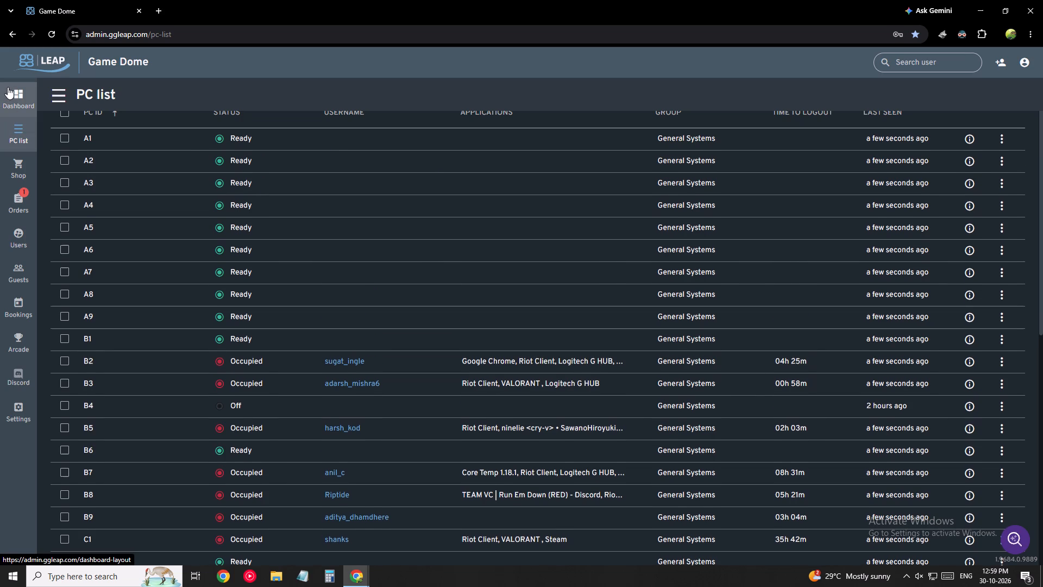
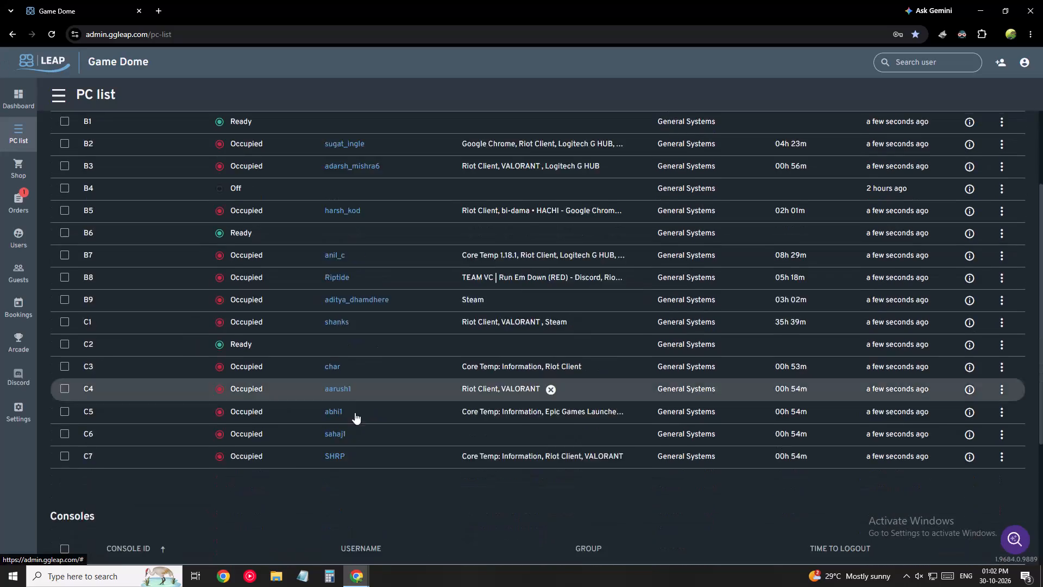
Restart PC B9 from the computers list.
scroll(355, 413, "up", 1)
scroll(357, 415, "down", 5)
scroll(397, 442, "up", 1)
scroll(397, 442, "down", 1)
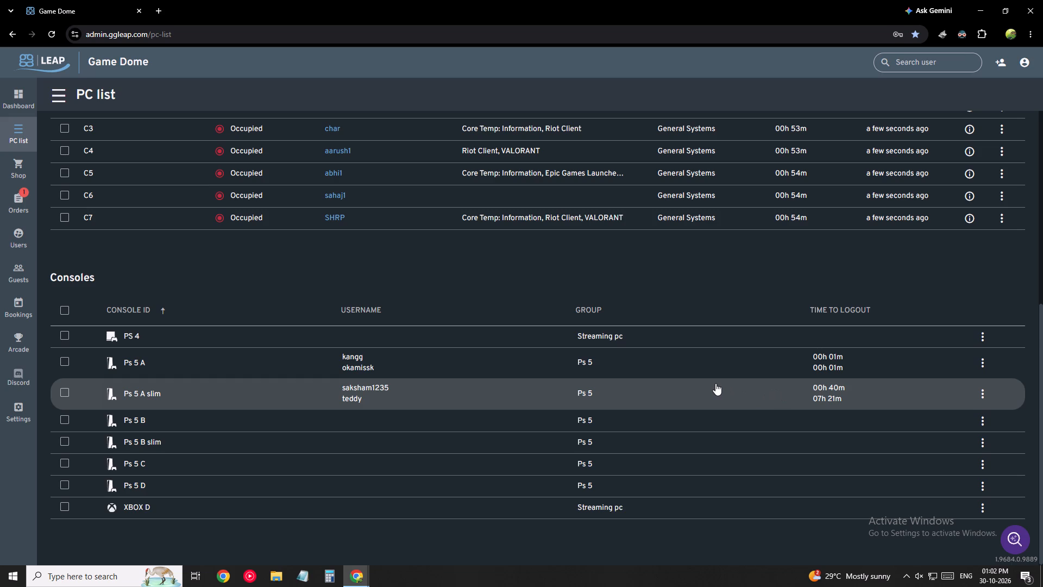
scroll(624, 310, "up", 2)
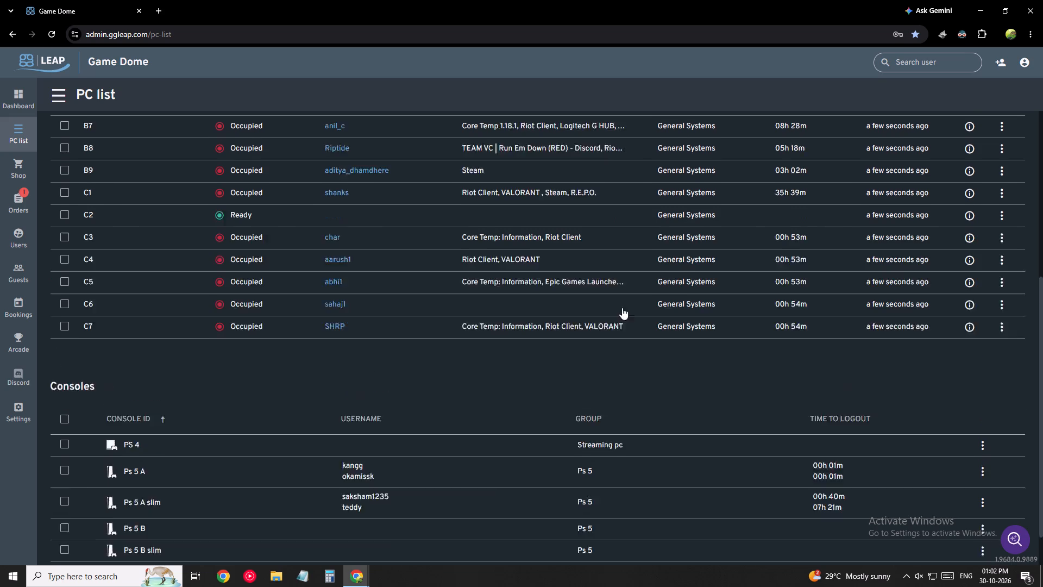
scroll(622, 308, "up", 6)
scroll(343, 334, "up", 2)
scroll(312, 335, "down", 1)
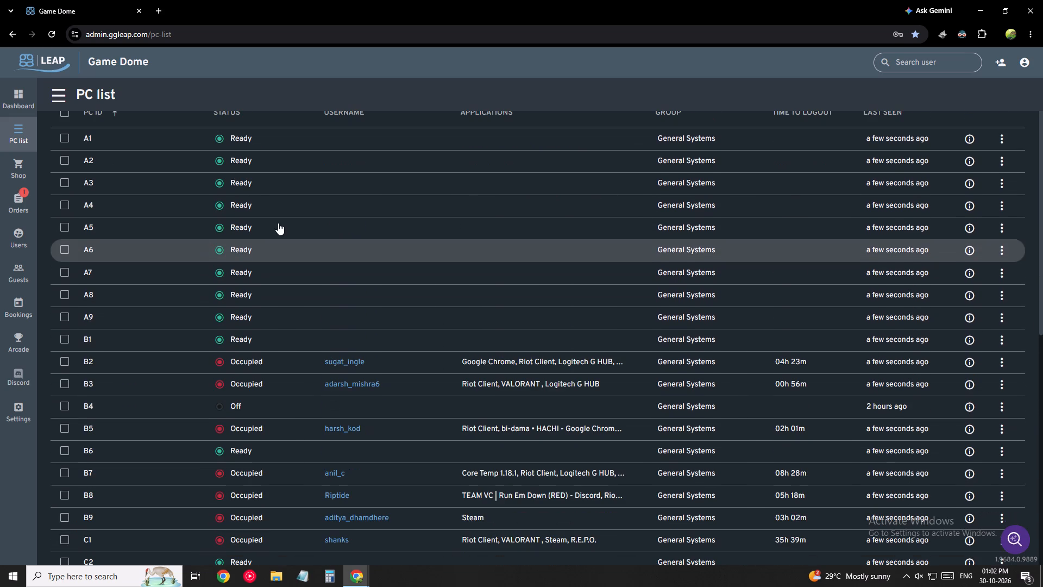
scroll(349, 453, "down", 1)
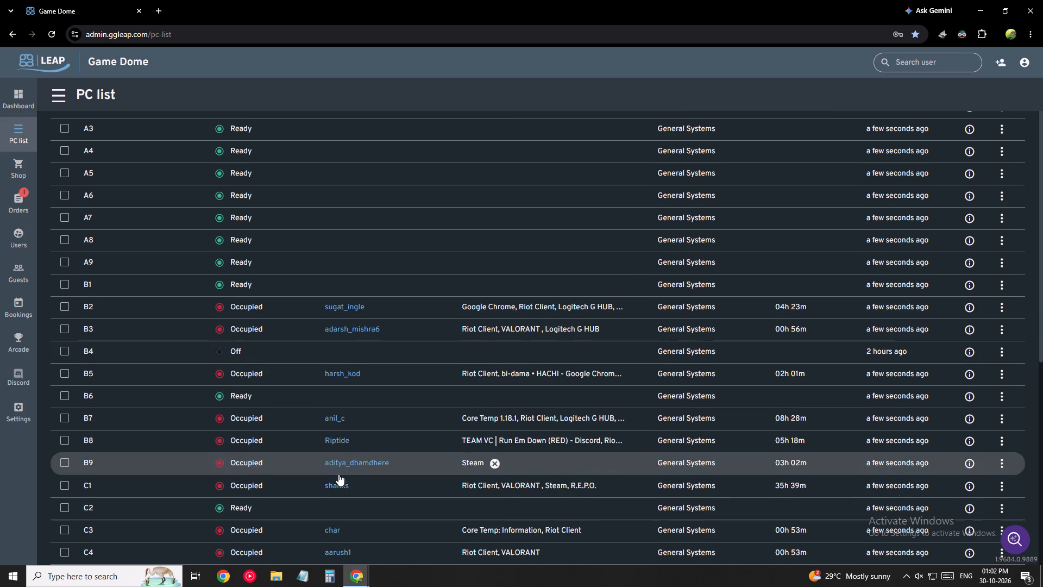
left_click(243, 466)
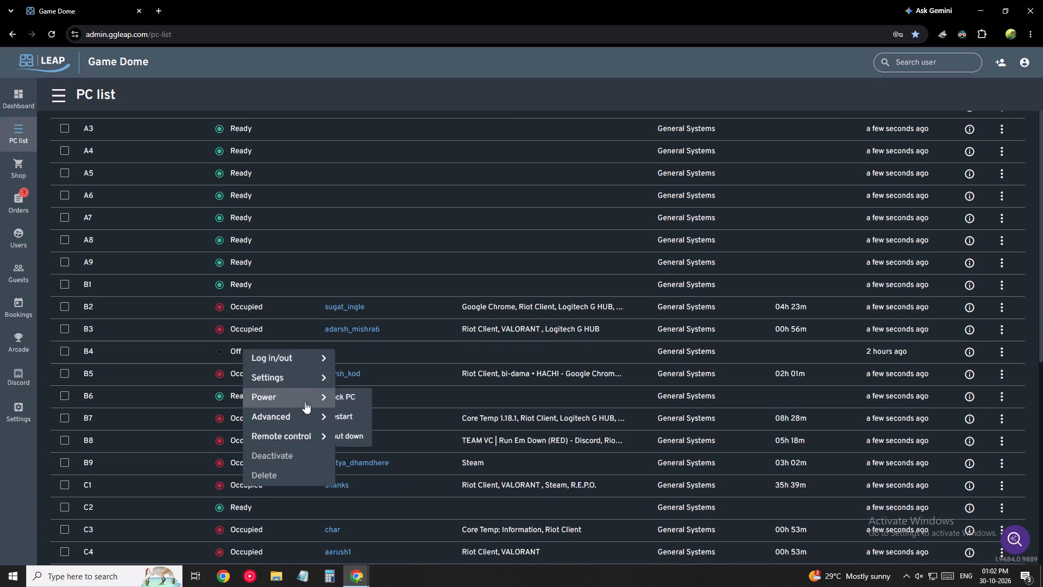
left_click(366, 419)
left_click(595, 328)
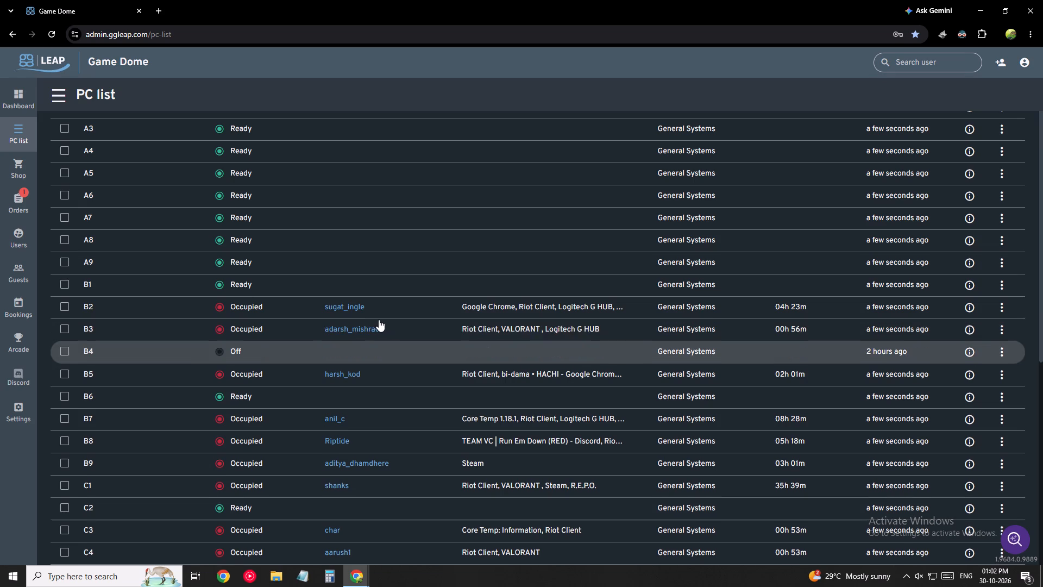
left_click(247, 465)
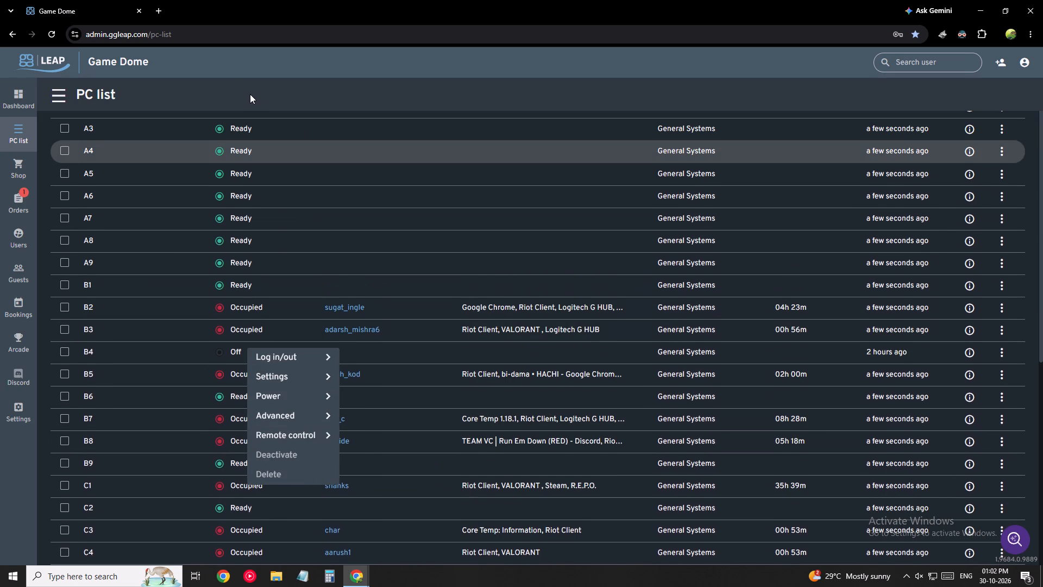
left_click(250, 94)
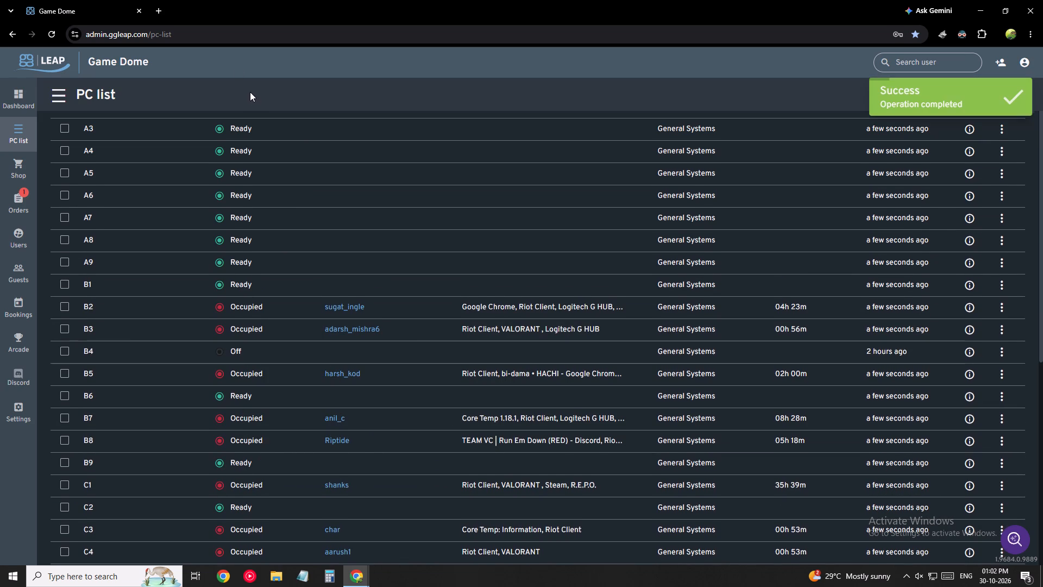
Log the user teddy out of the Ps 5 A slim console.
scroll(418, 338, "down", 8)
scroll(492, 442, "up", 1)
scroll(468, 493, "down", 3)
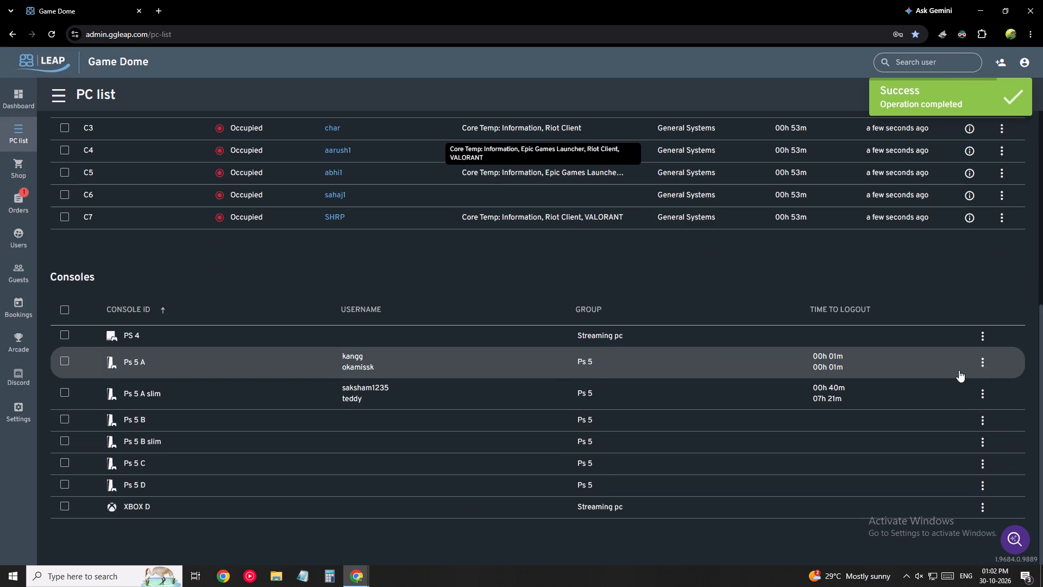
left_click(983, 388)
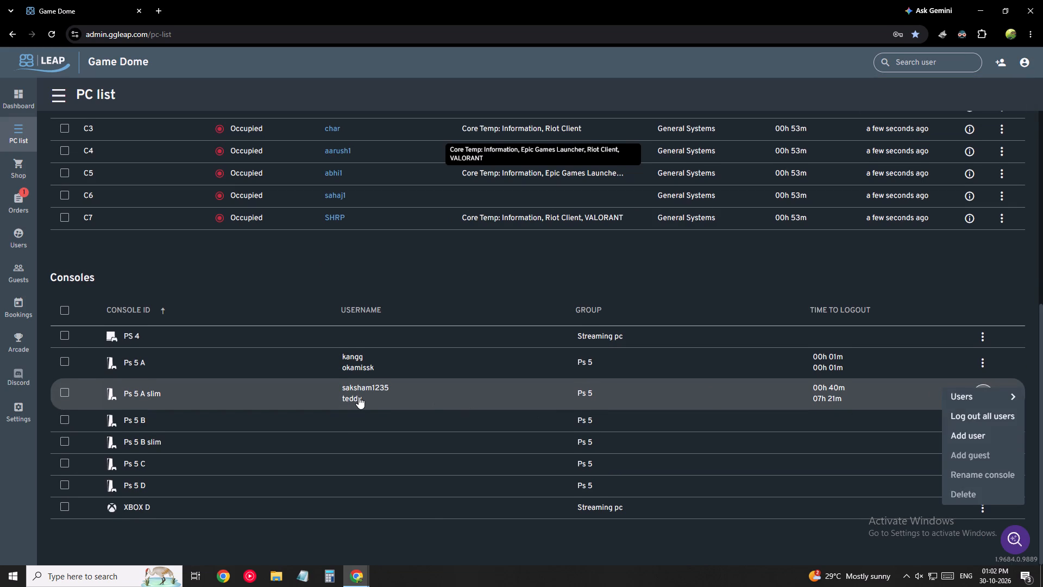
left_click(359, 397)
left_click(395, 470)
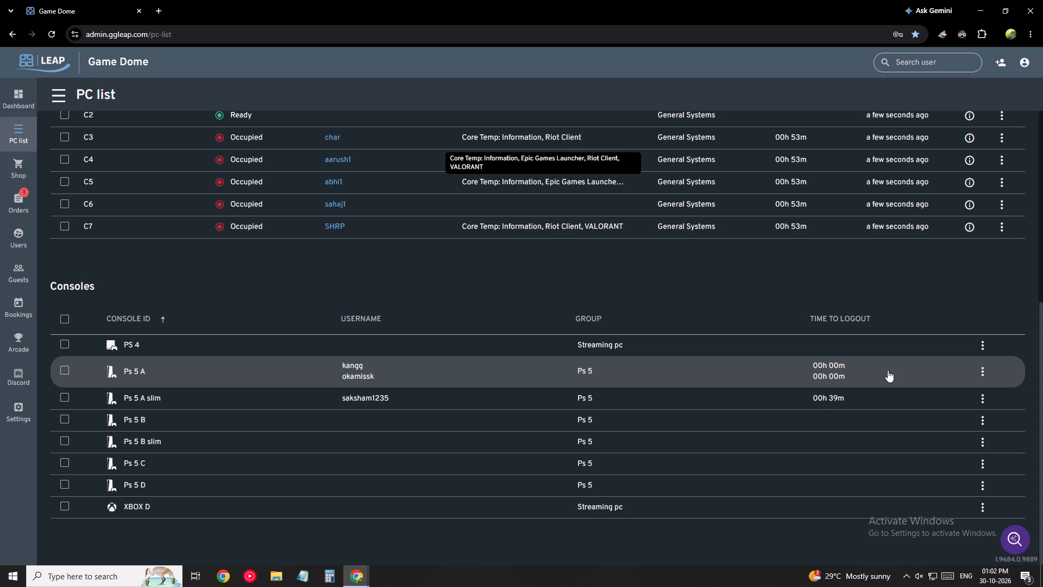
Restart the 14 unoccupied PCs together, leaving out B2, B3, B5, B7, B8, C1 and C3 to C7, and clear the selection.
scroll(386, 380, "up", 6)
scroll(270, 413, "down", 1)
scroll(270, 413, "up", 3)
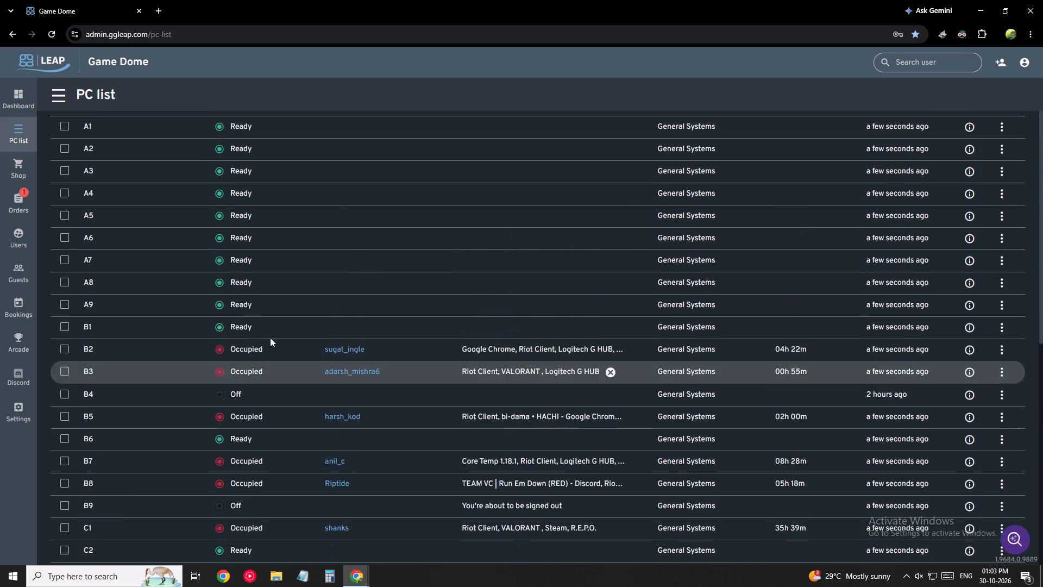
scroll(270, 338, "down", 1)
scroll(270, 338, "up", 2)
scroll(254, 332, "down", 1)
scroll(110, 267, "up", 1)
left_click(61, 153)
scroll(165, 429, "down", 2)
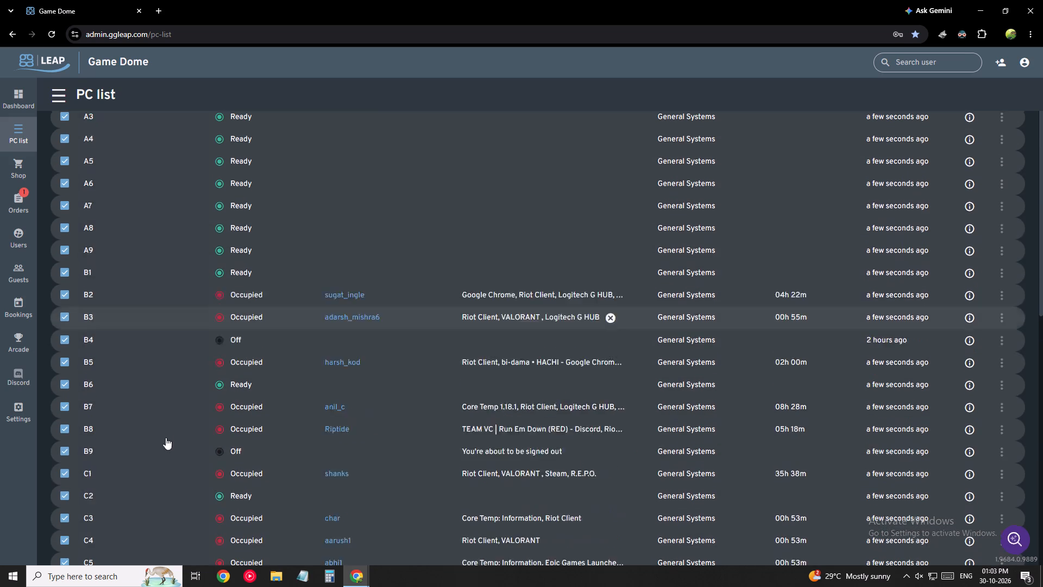
scroll(166, 438, "down", 1)
left_click(64, 240)
left_click(63, 265)
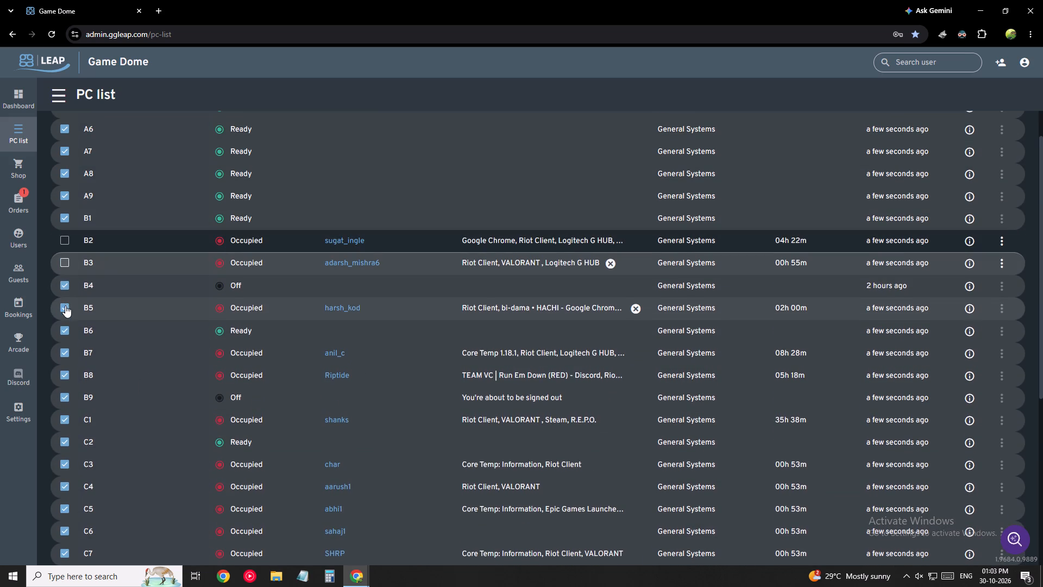
left_click(65, 305)
left_click(63, 353)
left_click(65, 370)
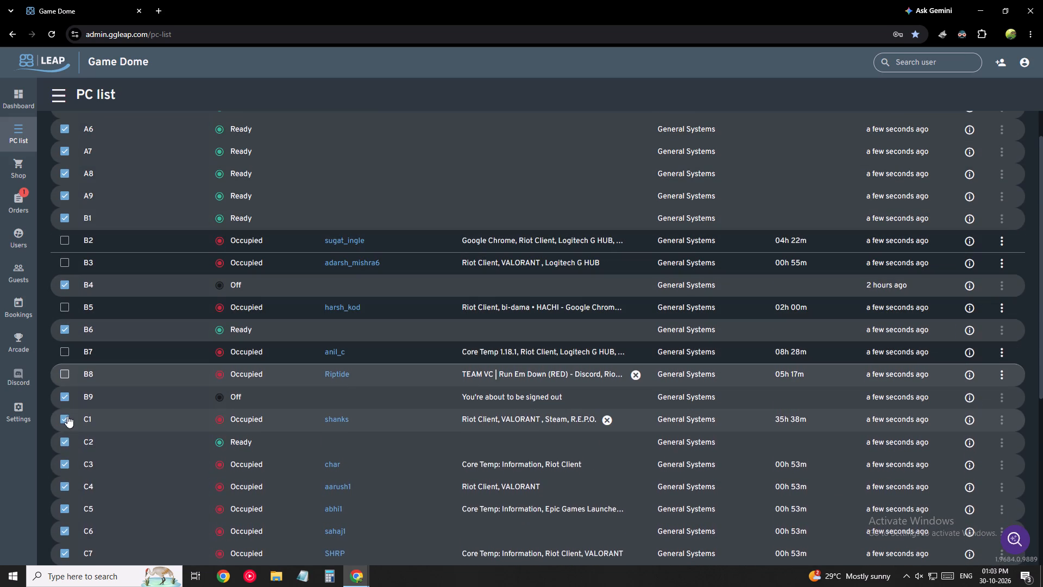
left_click(67, 417)
left_click(63, 467)
left_click(63, 491)
left_click(68, 510)
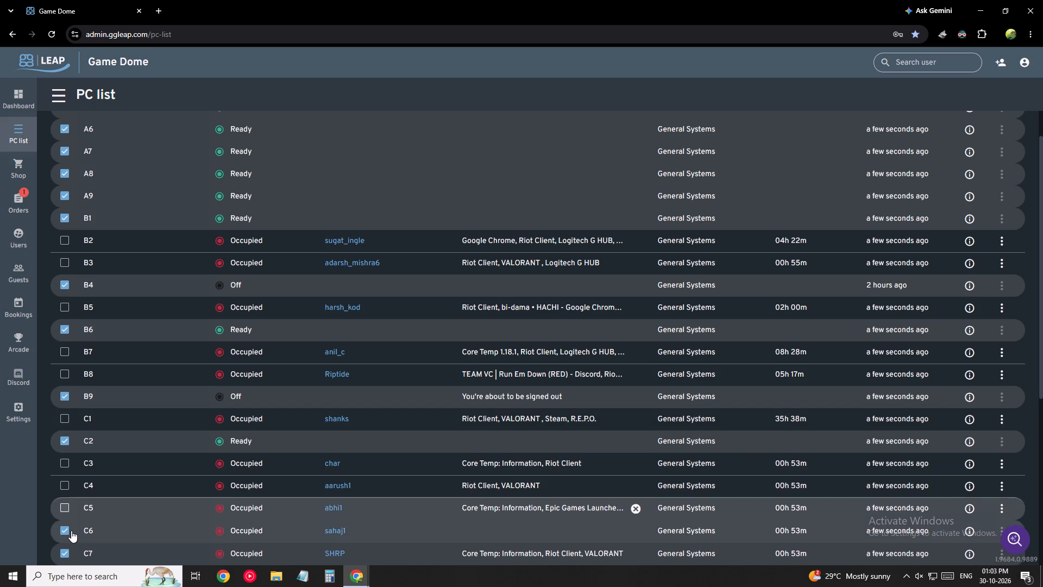
left_click(71, 530)
left_click(66, 545)
scroll(191, 487, "down", 1)
scroll(657, 363, "up", 7)
left_click(941, 136)
left_click(601, 323)
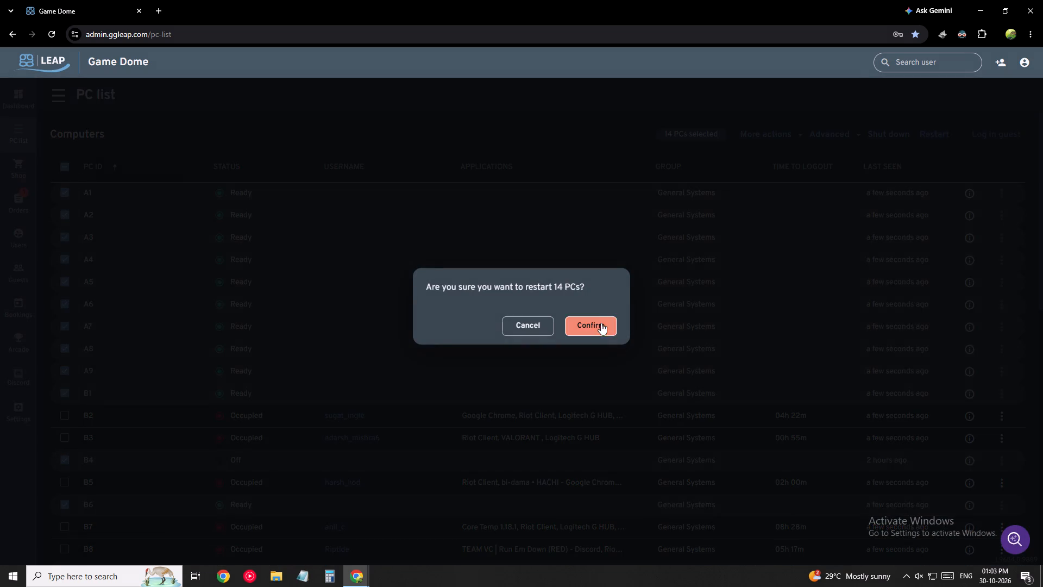
left_click(67, 159)
double_click(65, 167)
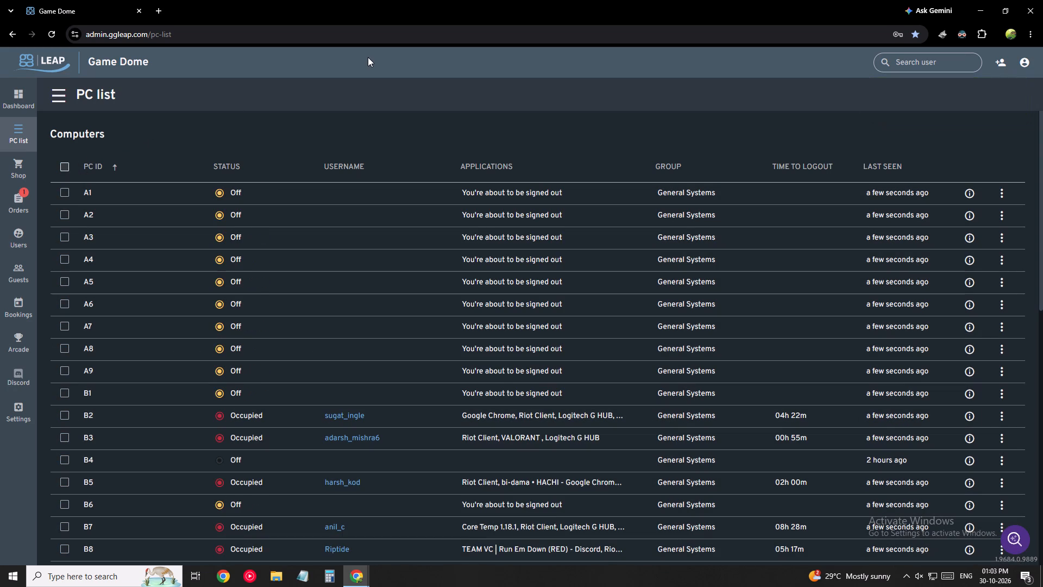
Search for the customer's account by username and open a sale for it in the full shop.
left_click(926, 62)
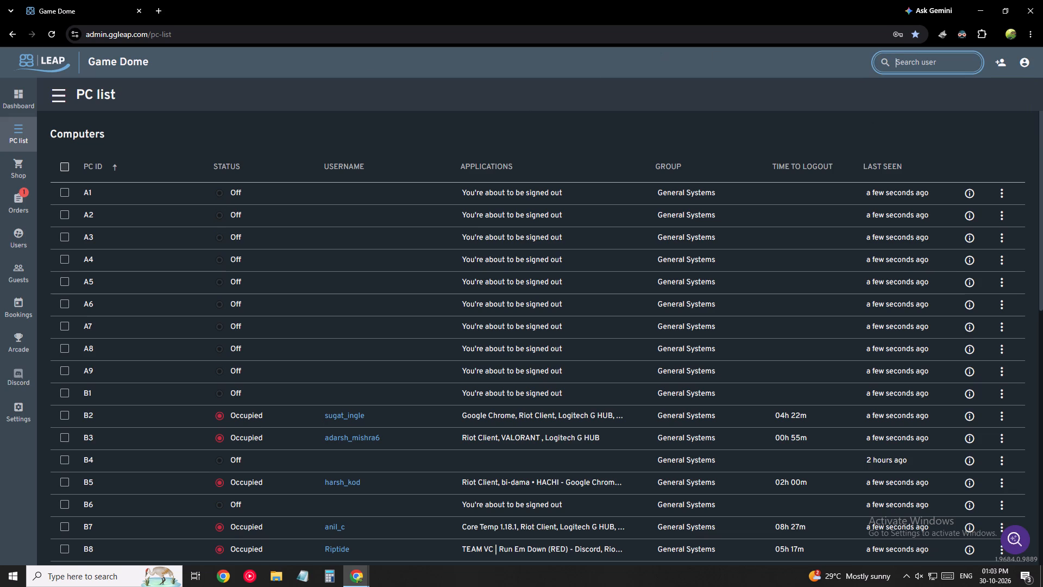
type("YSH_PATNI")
left_click(901, 64)
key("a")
left_click(996, 82)
left_click(1011, 86)
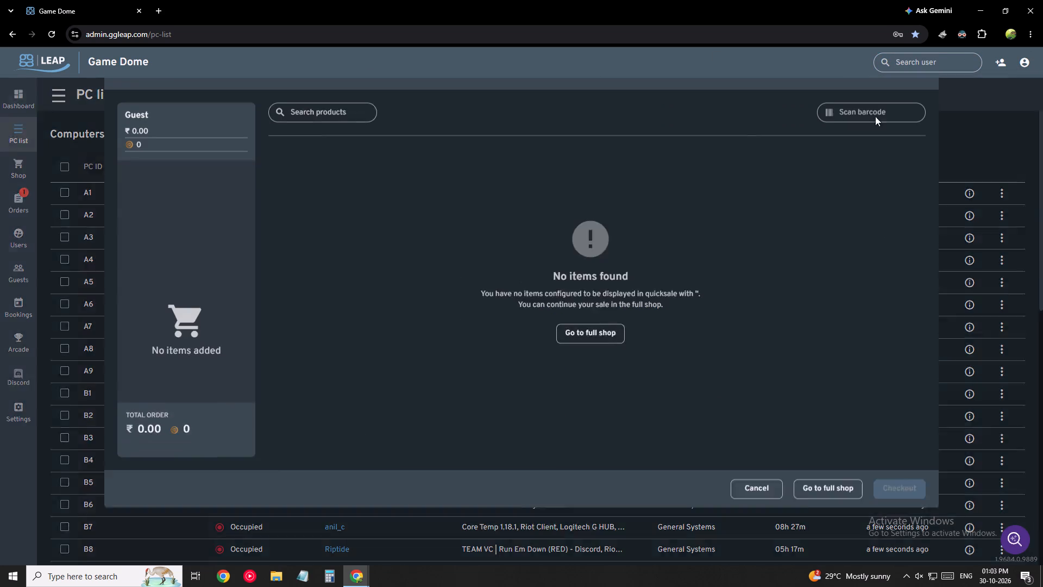
left_click(838, 515)
Sell the customer the ₹375 5 Hr PS5 game pass, charged in full to credit card.
left_click(375, 170)
left_click(364, 196)
left_click(249, 263)
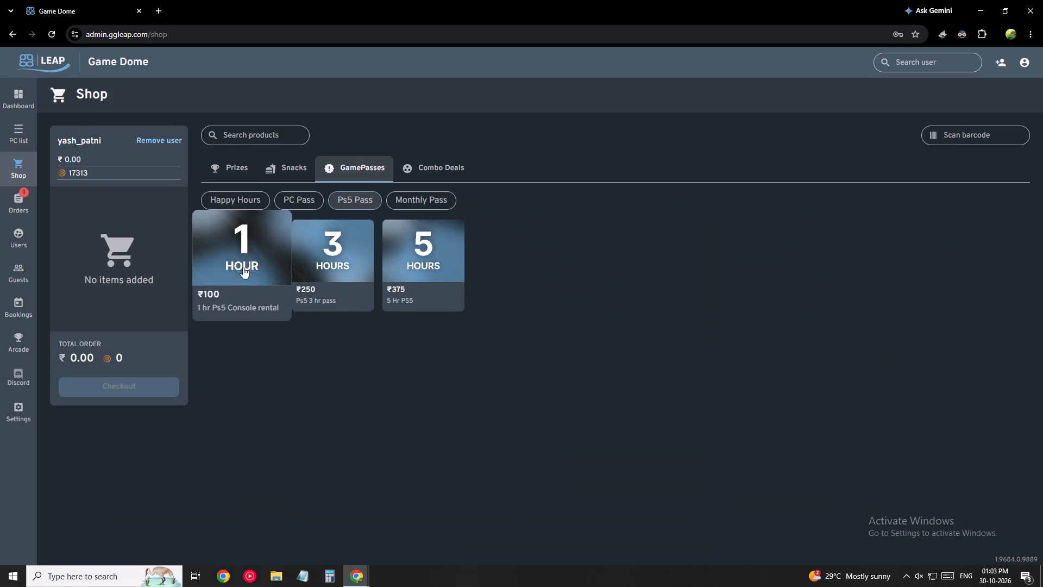
left_click(173, 216)
left_click(420, 274)
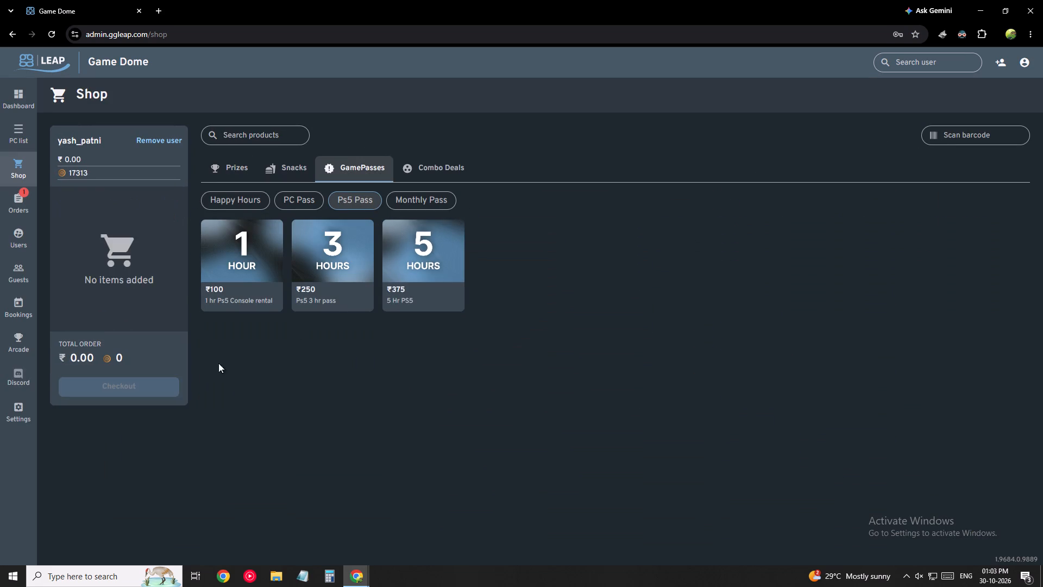
left_click(142, 384)
left_click(290, 310)
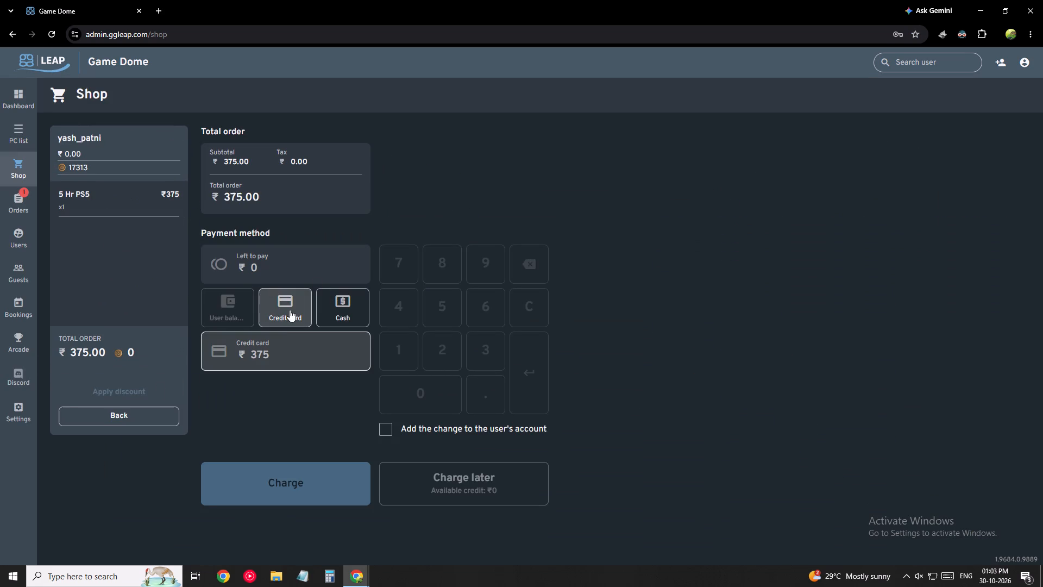
left_click(274, 473)
Return to the PC list and log all users out of the Ps 5 A console.
left_click(0, 140)
scroll(338, 326, "down", 4)
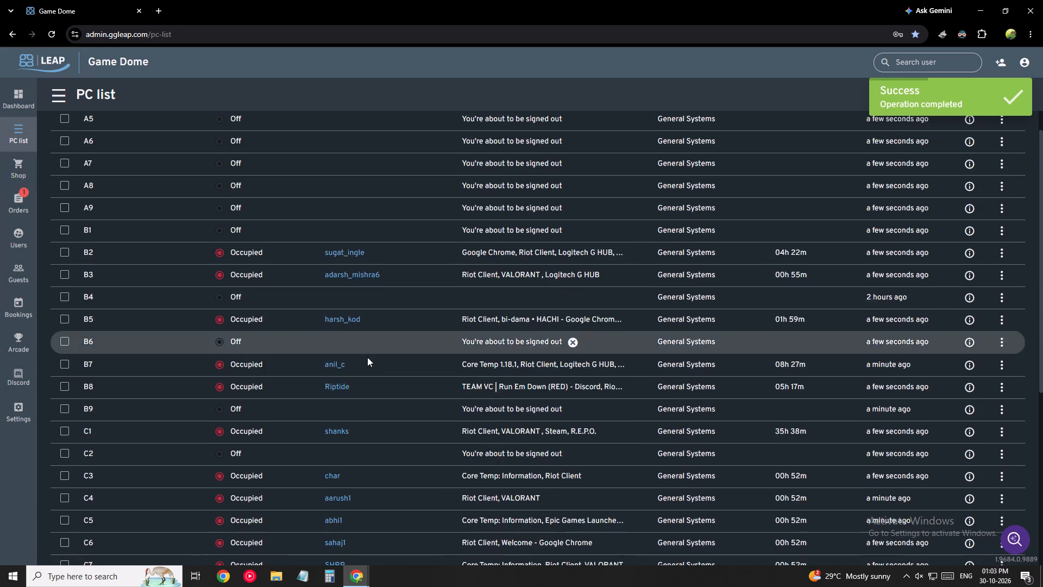
scroll(367, 357, "down", 6)
scroll(441, 409, "up", 1)
scroll(441, 409, "down", 3)
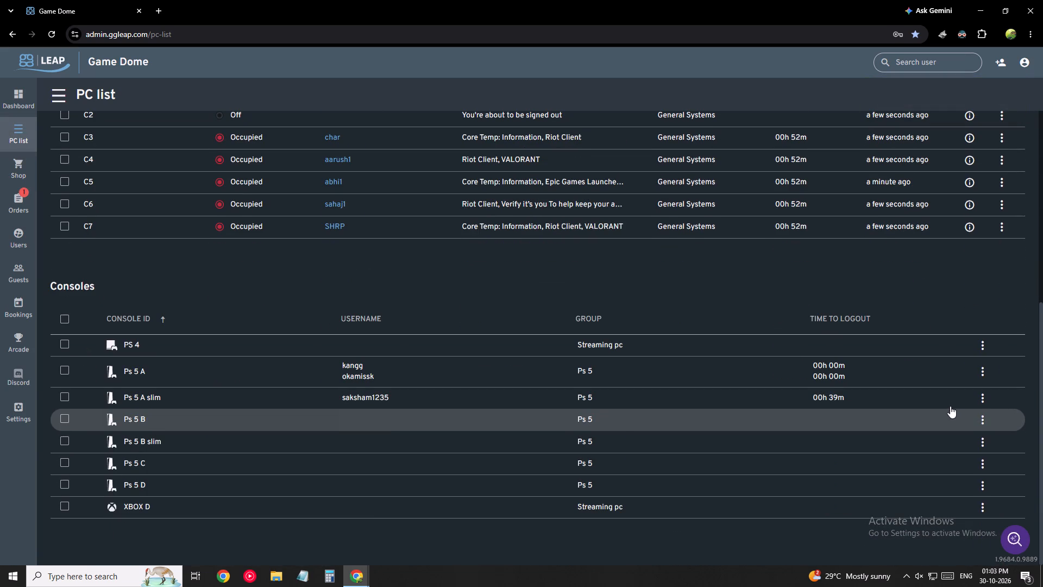
left_click(987, 369)
left_click(992, 396)
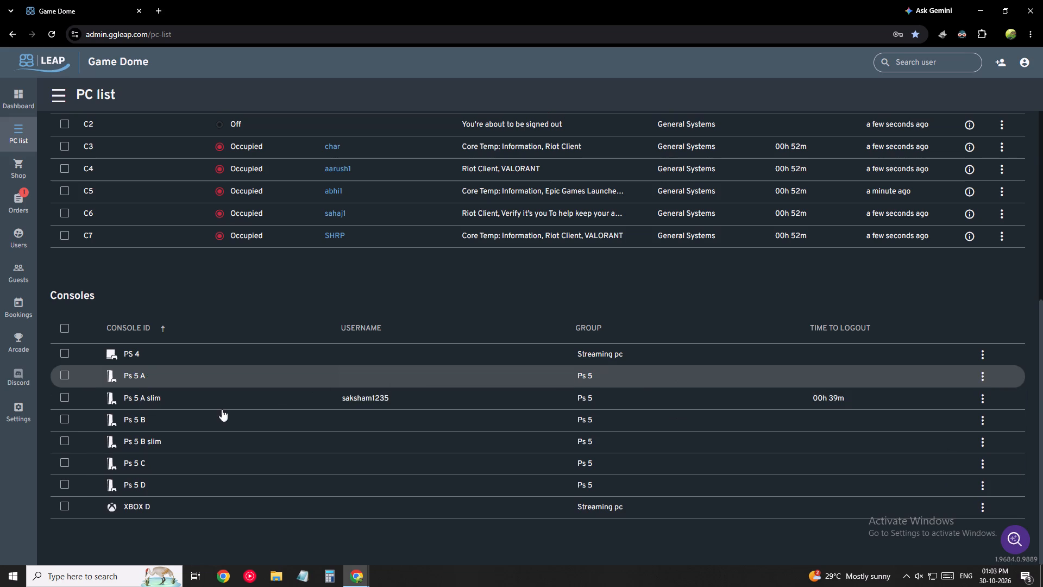
Check the statuses of the computers and the console sessions in the PC list.
scroll(468, 465, "up", 7)
scroll(468, 465, "down", 1)
scroll(468, 465, "up", 4)
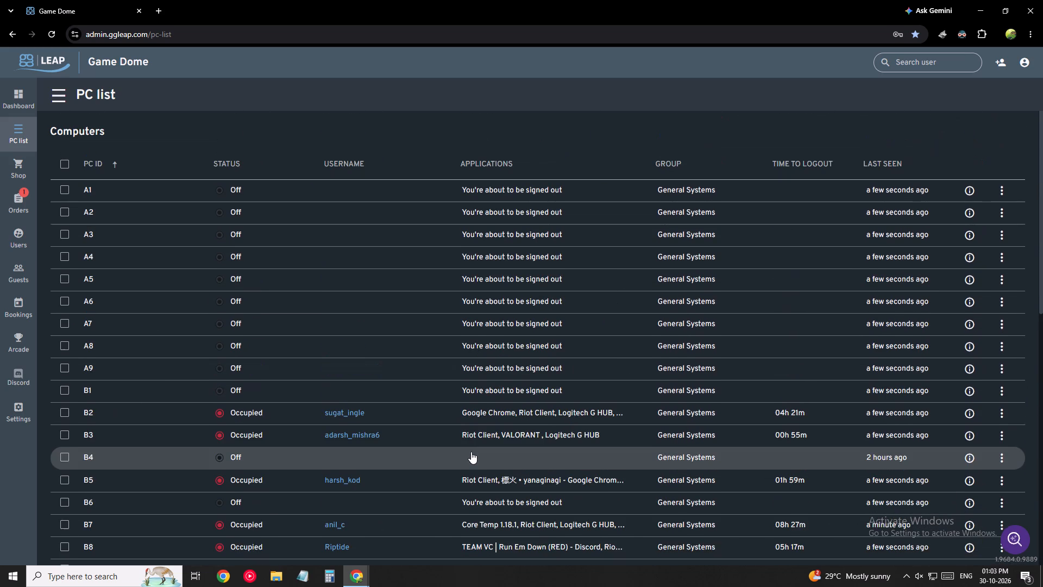
scroll(471, 452, "up", 3)
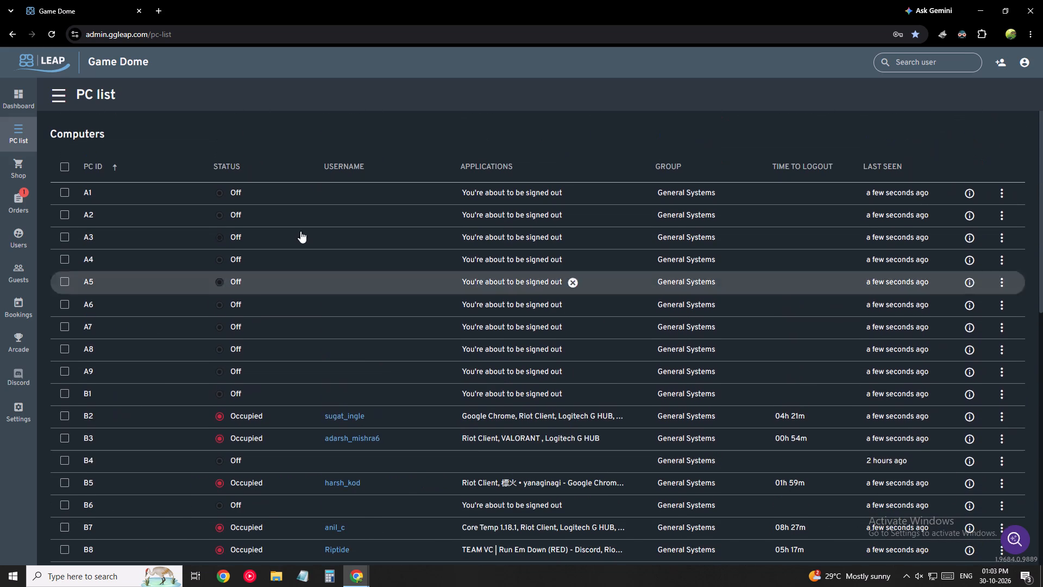
scroll(502, 419, "down", 11)
scroll(428, 434, "up", 1)
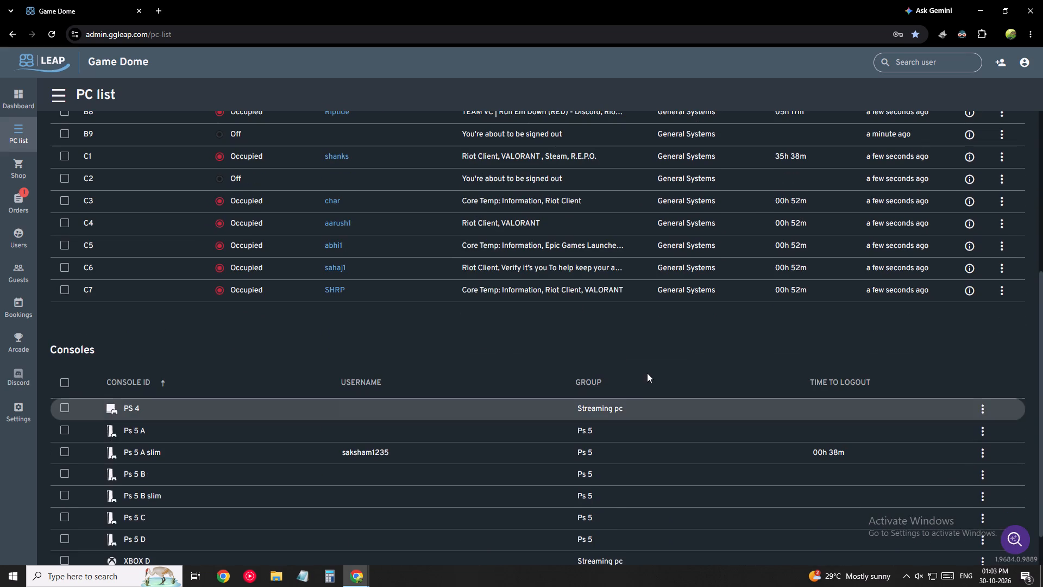
scroll(963, 407, "down", 2)
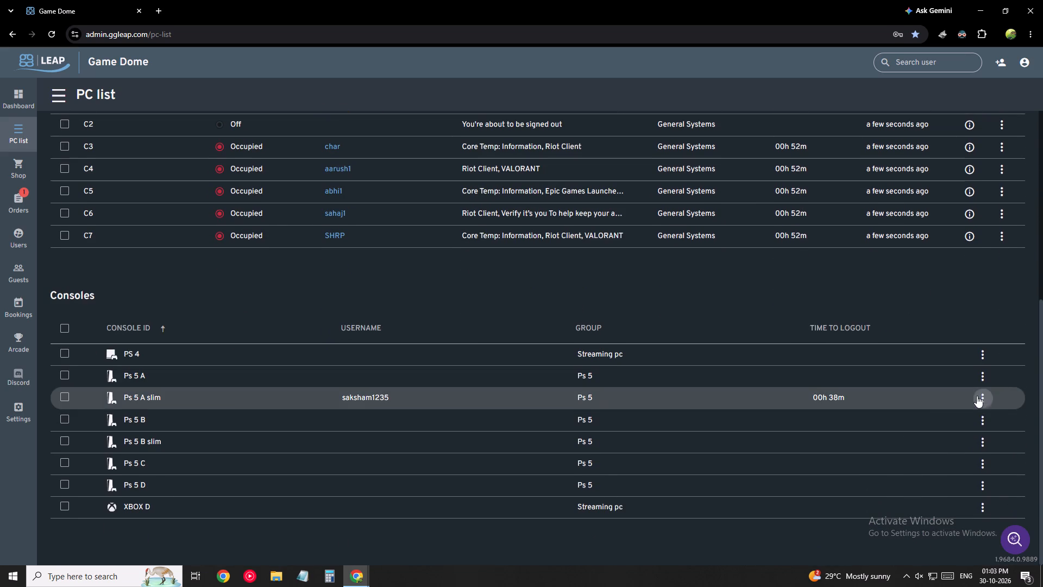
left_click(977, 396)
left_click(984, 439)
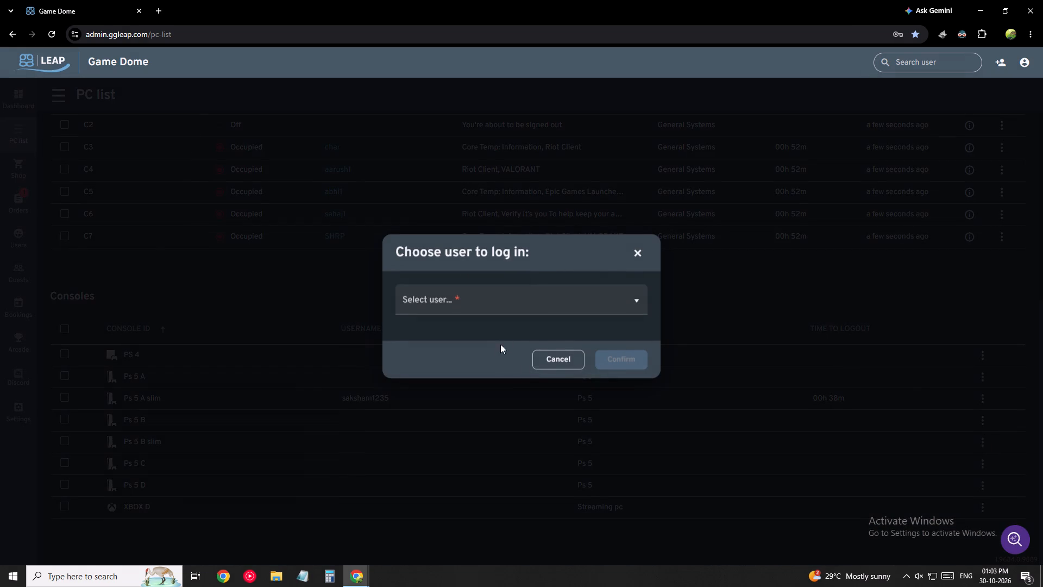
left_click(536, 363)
Log all users out of the Ps 5 A slim console.
left_click(982, 404)
left_click(991, 435)
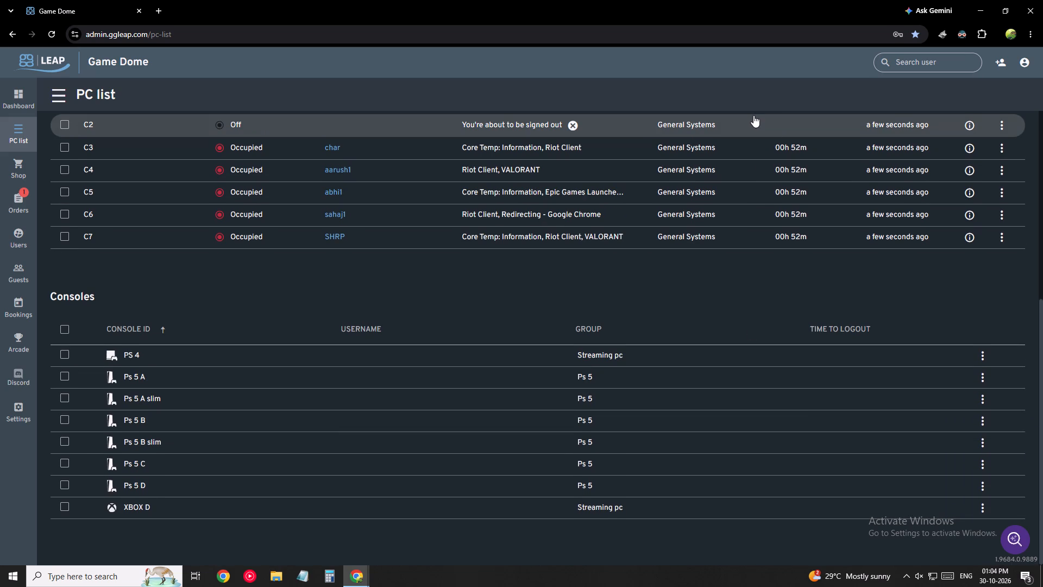
Start a new user search.
left_click(911, 64)
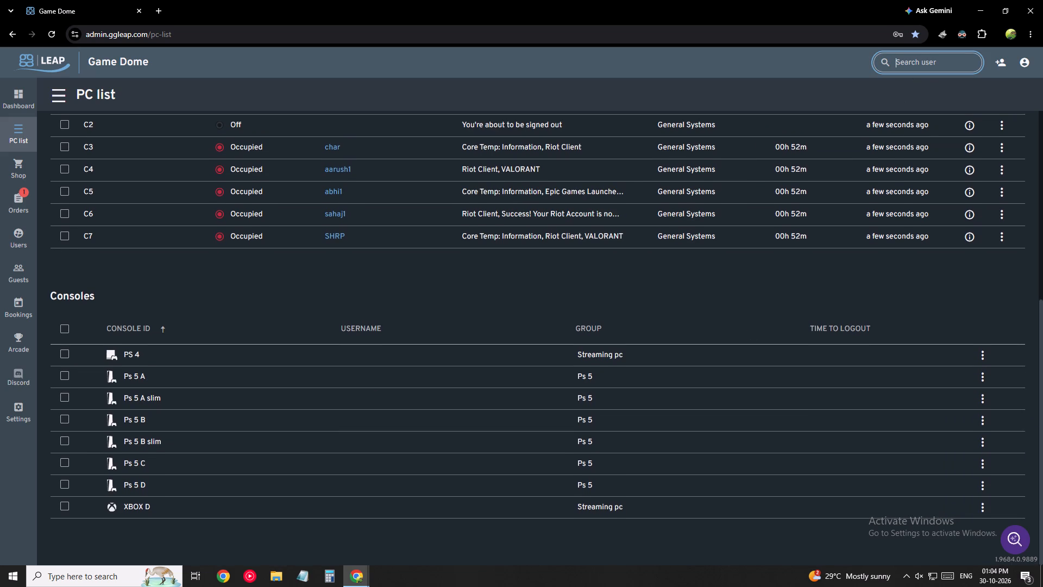
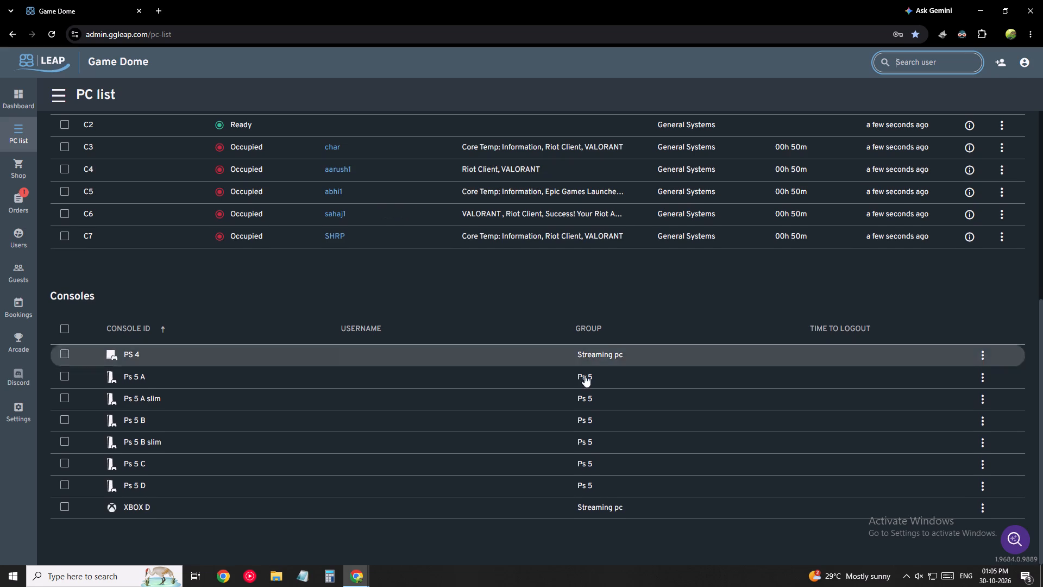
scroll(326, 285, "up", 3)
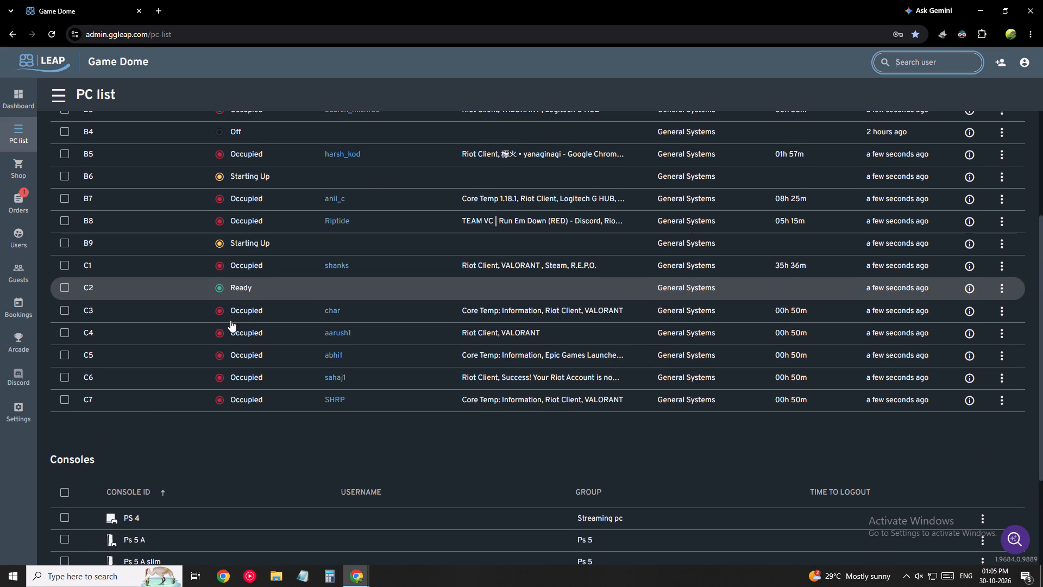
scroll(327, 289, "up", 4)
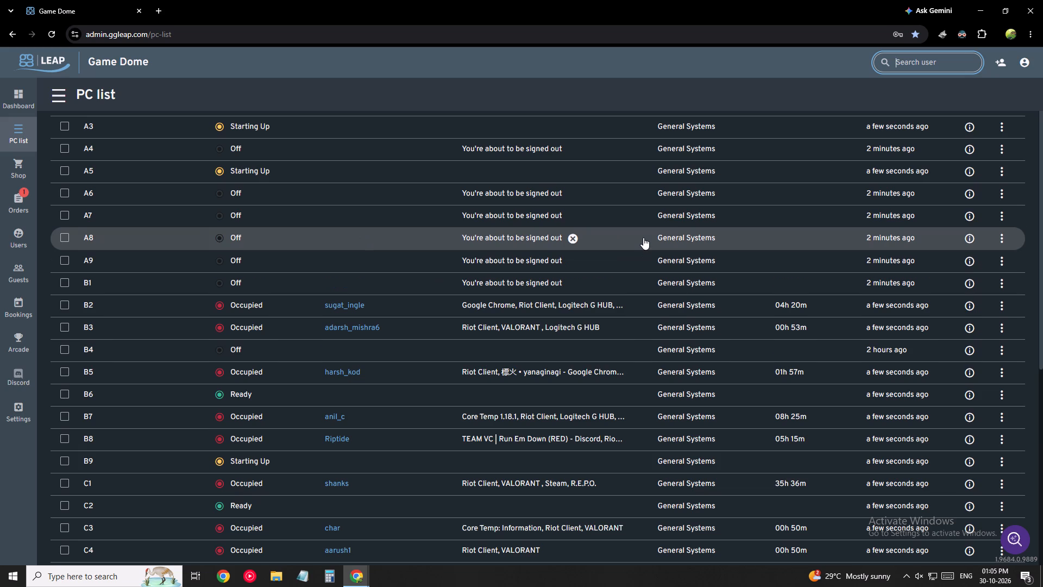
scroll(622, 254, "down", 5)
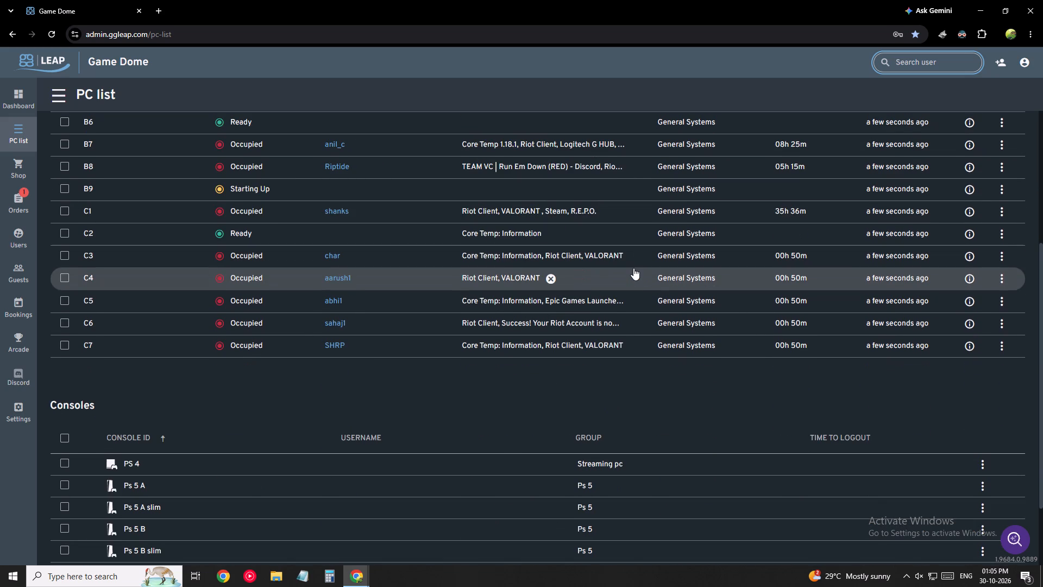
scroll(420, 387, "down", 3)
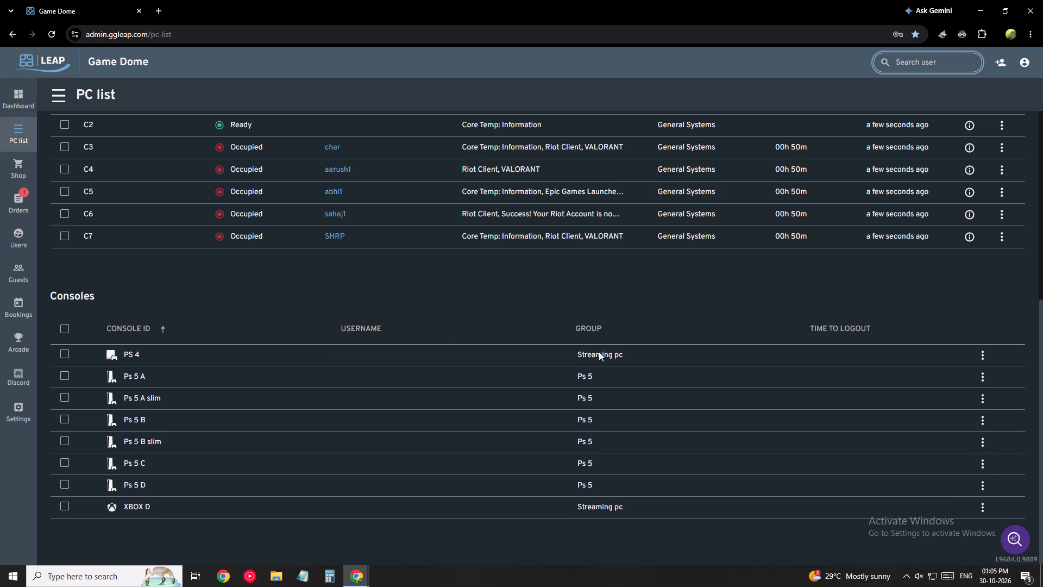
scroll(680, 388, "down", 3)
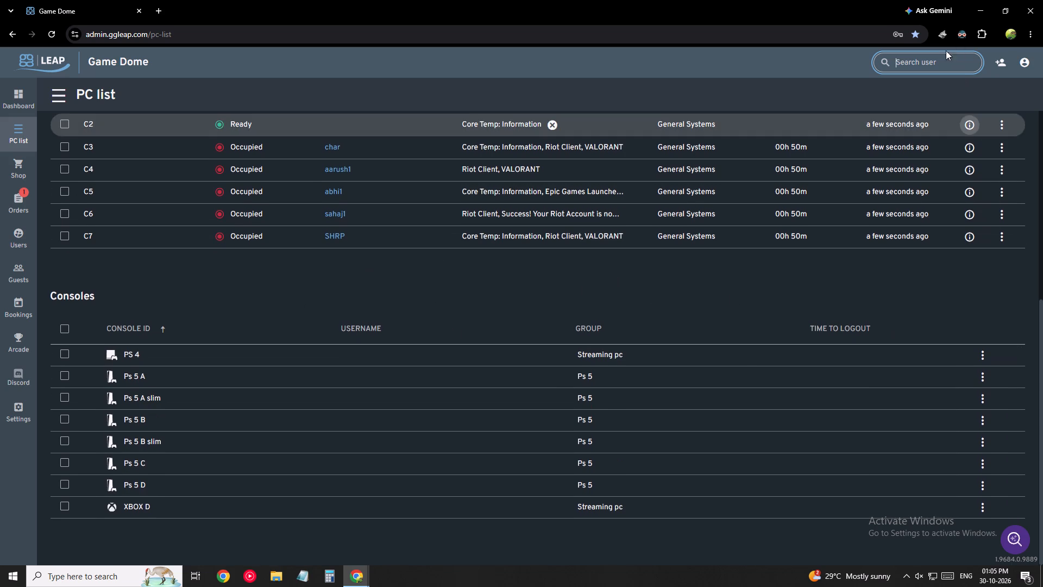
left_click(939, 57)
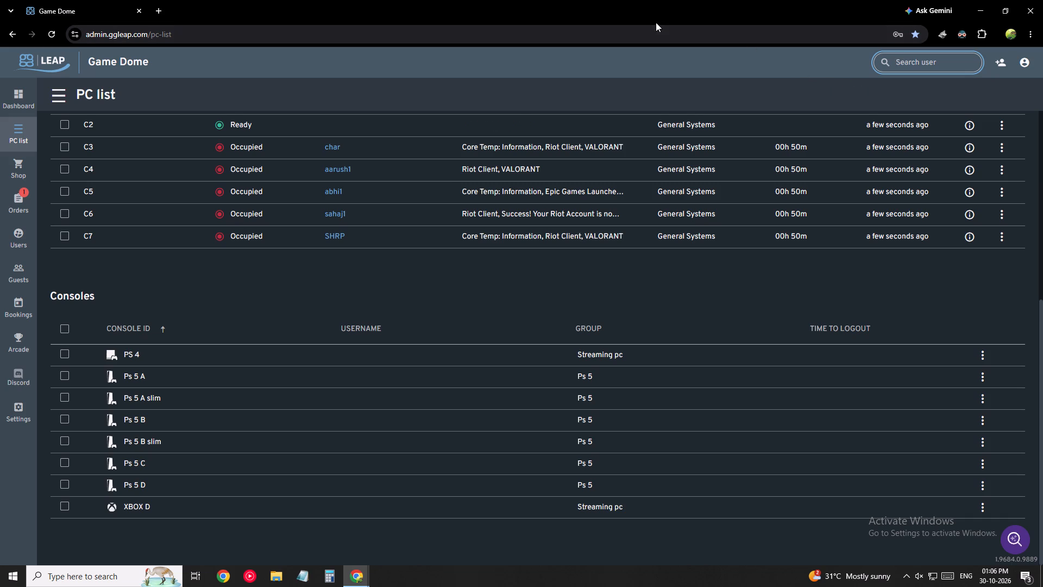
left_click(943, 58)
type("ka")
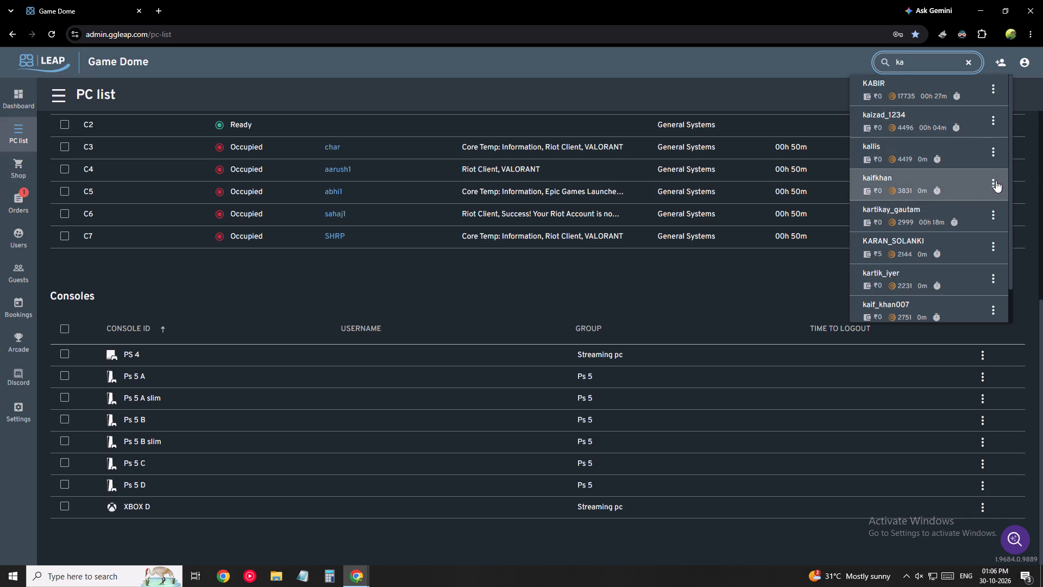
scroll(995, 193, "down", 1)
scroll(987, 243, "down", 2)
key("a")
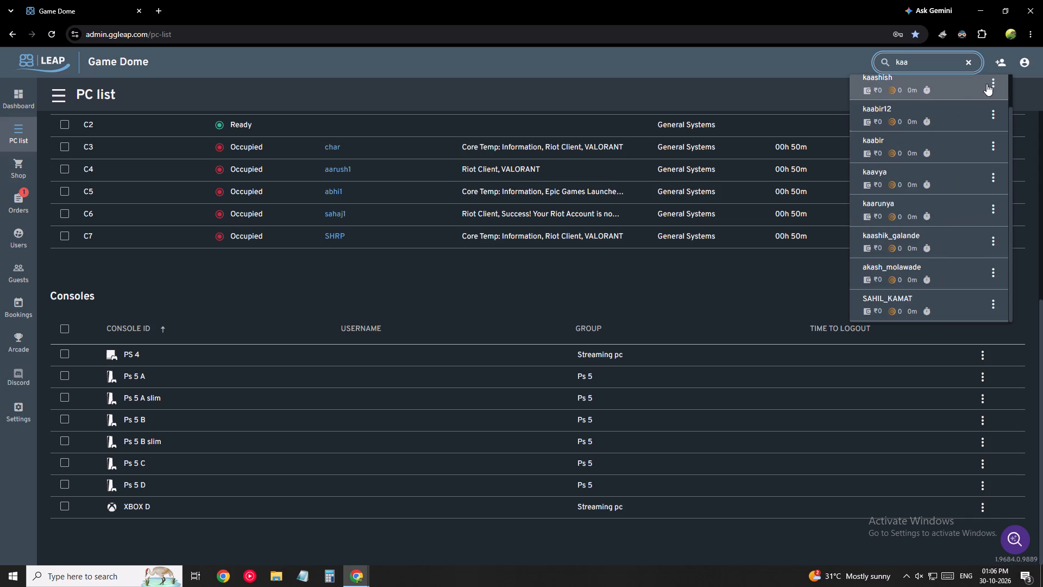
scroll(977, 151, "up", 2)
scroll(971, 254, "down", 1)
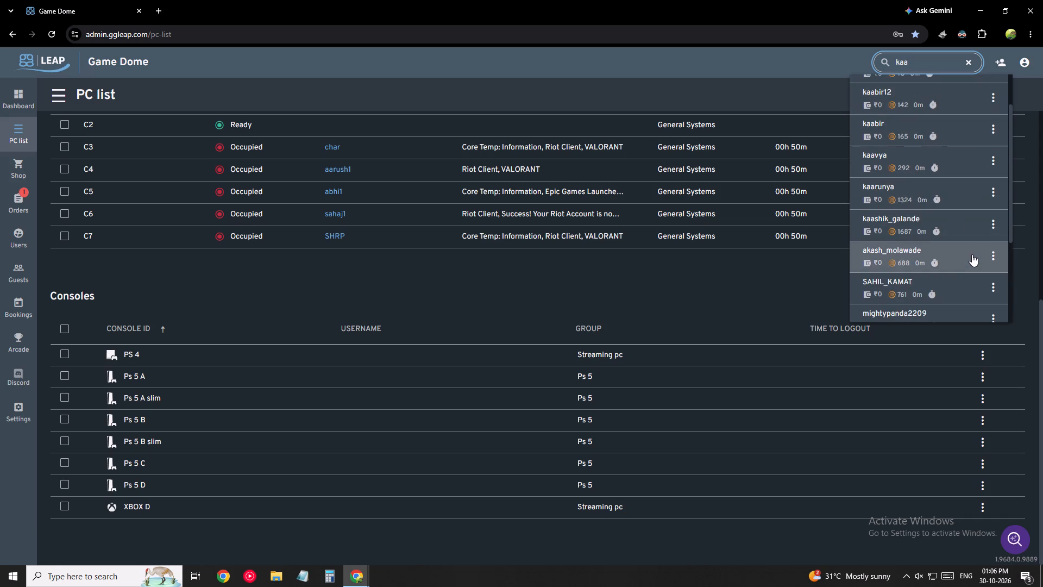
scroll(971, 265, "down", 5)
left_click(997, 172)
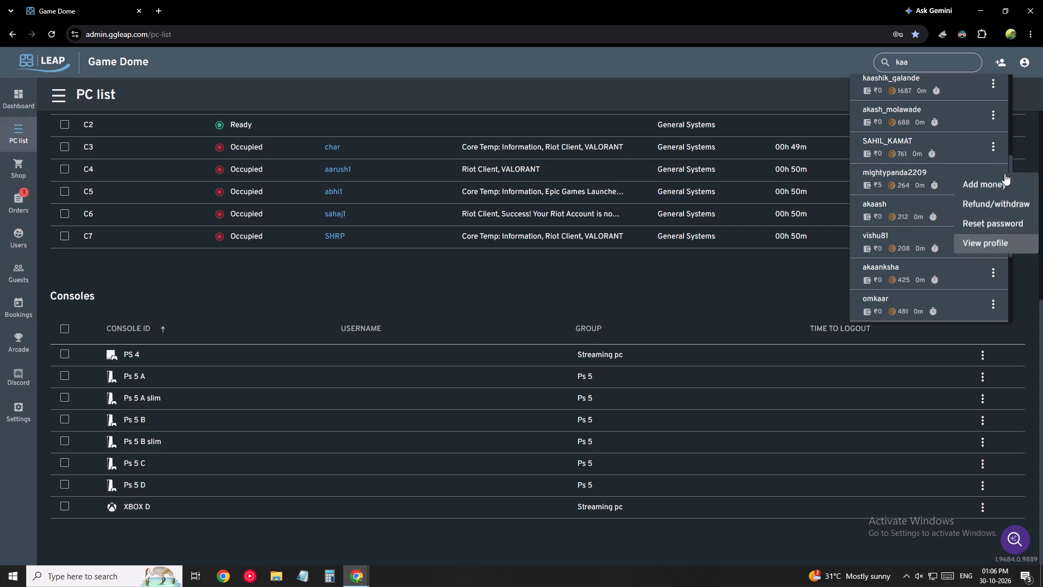
left_click(1014, 174)
left_click(826, 526)
left_click(826, 521)
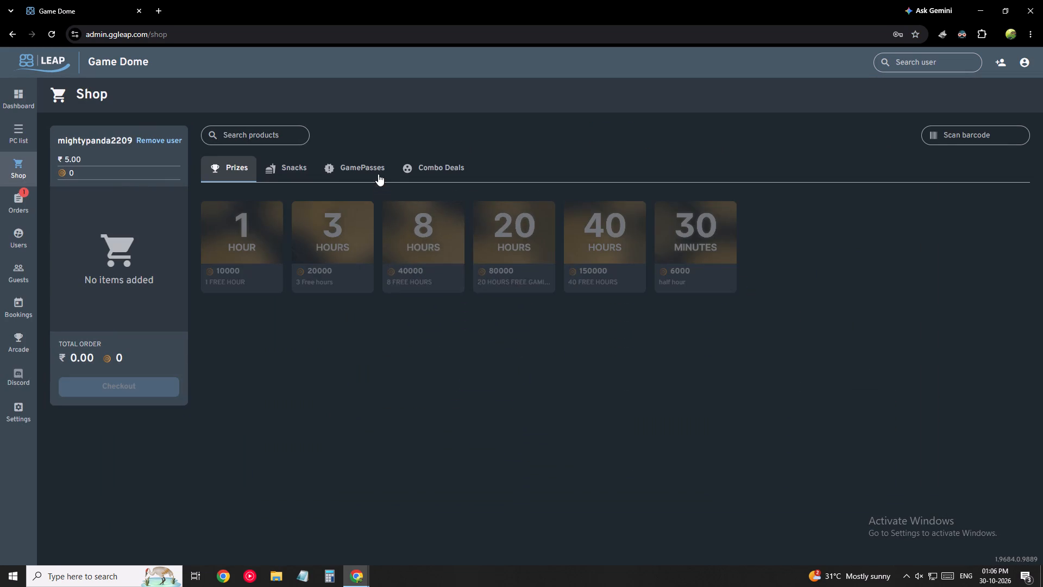
left_click(378, 174)
left_click(363, 189)
left_click(362, 198)
left_click(241, 293)
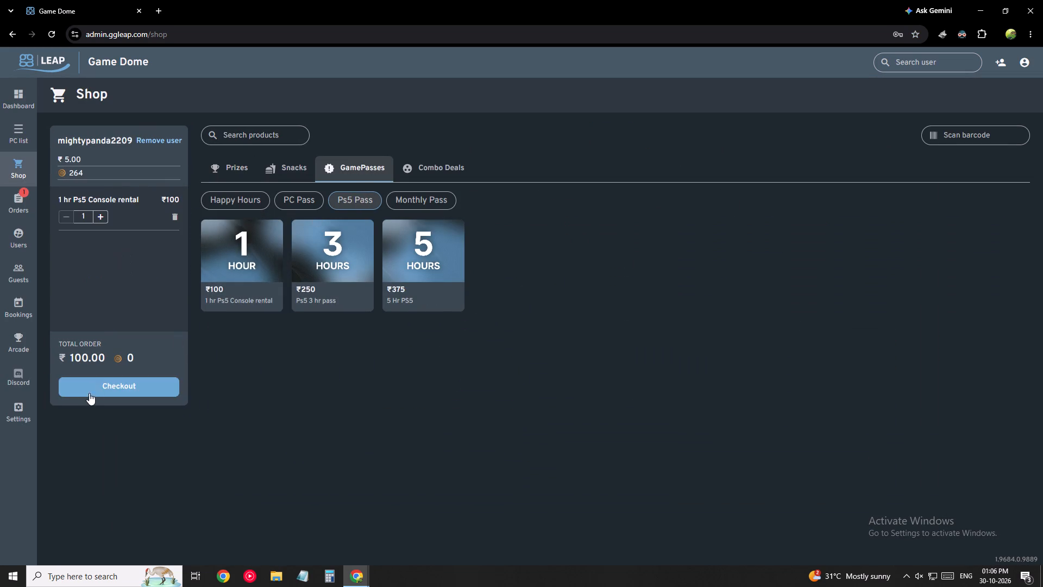
left_click(91, 394)
left_click(271, 310)
left_click(281, 480)
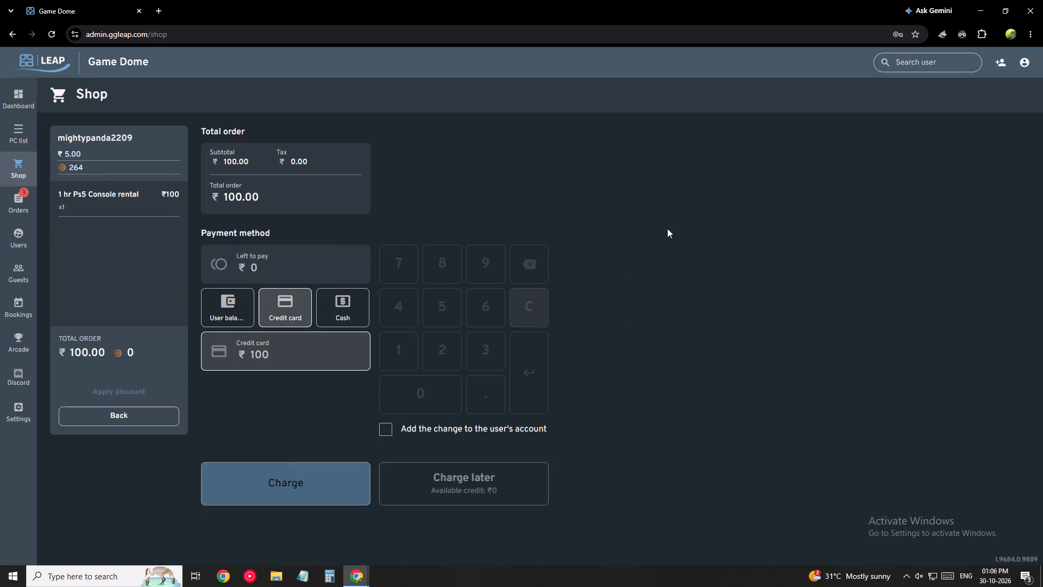
left_click(919, 54)
type("oka")
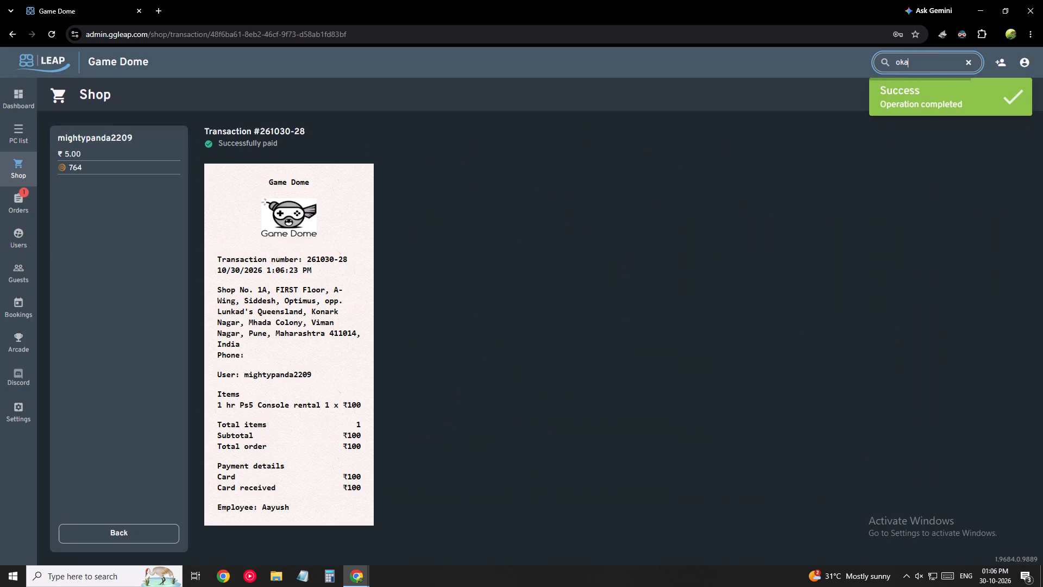
left_click(997, 83)
left_click(1014, 93)
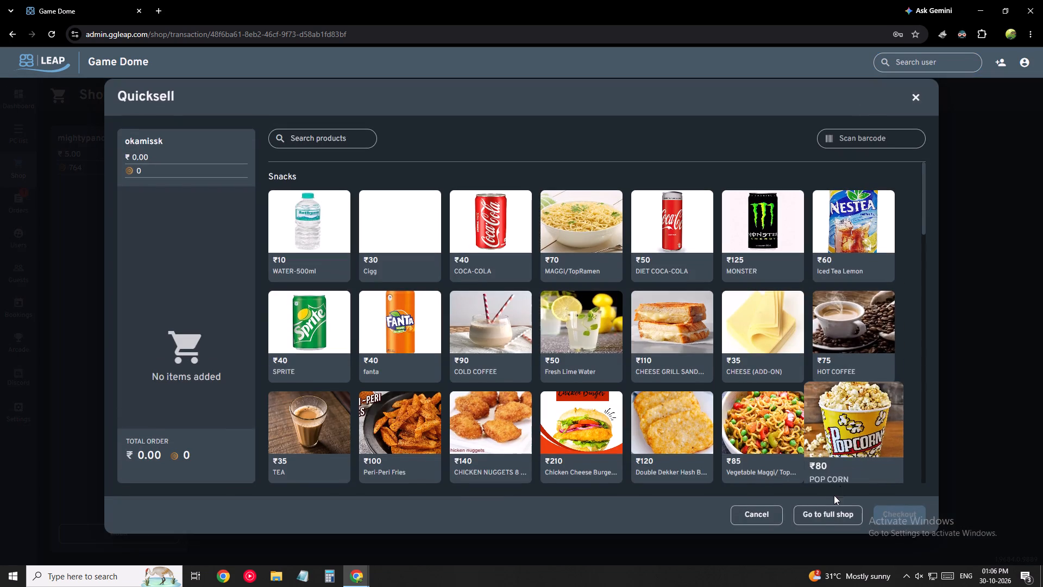
left_click(820, 517)
left_click(342, 159)
left_click(346, 192)
left_click(213, 270)
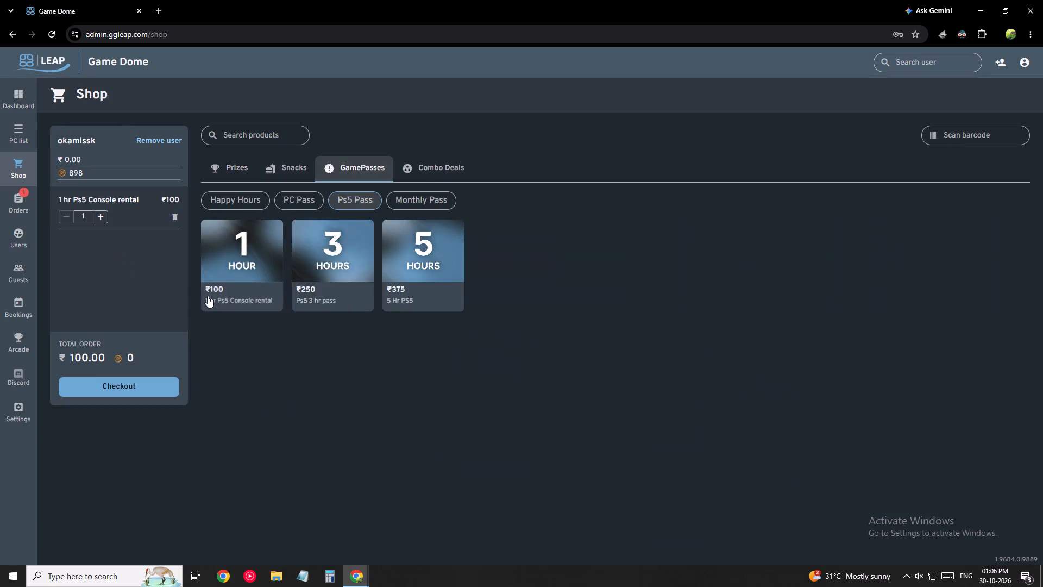
left_click(136, 385)
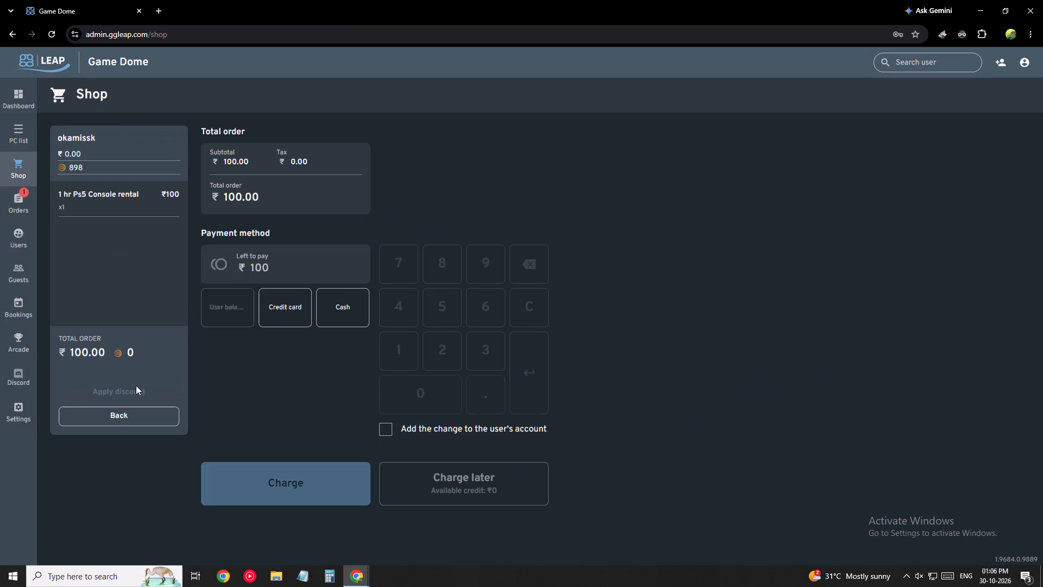
left_click(280, 315)
left_click(301, 474)
Return to the PC list and check the console sessions.
left_click(16, 144)
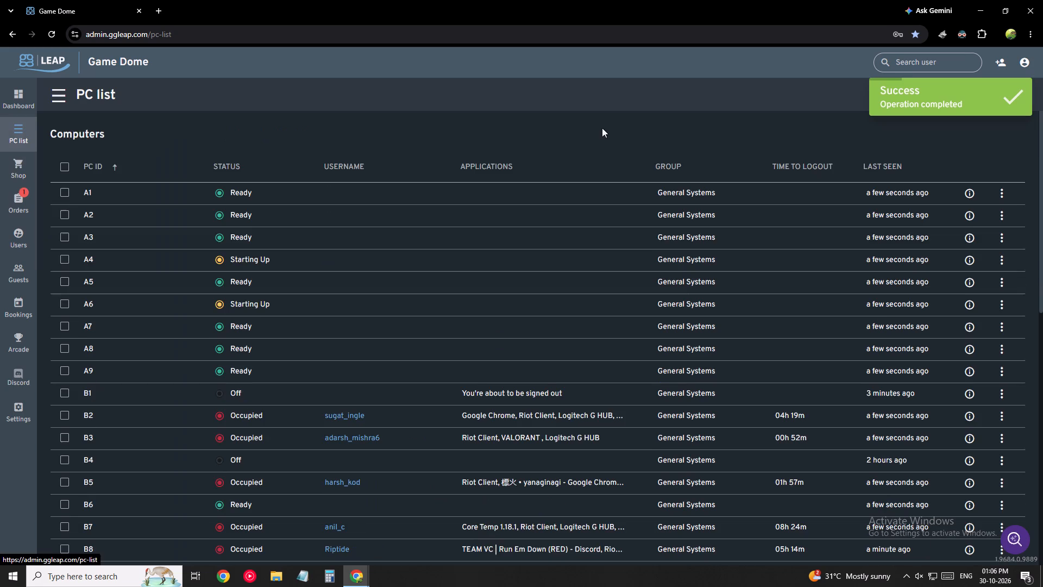
scroll(589, 374, "down", 10)
scroll(456, 448, "up", 1)
scroll(429, 450, "down", 4)
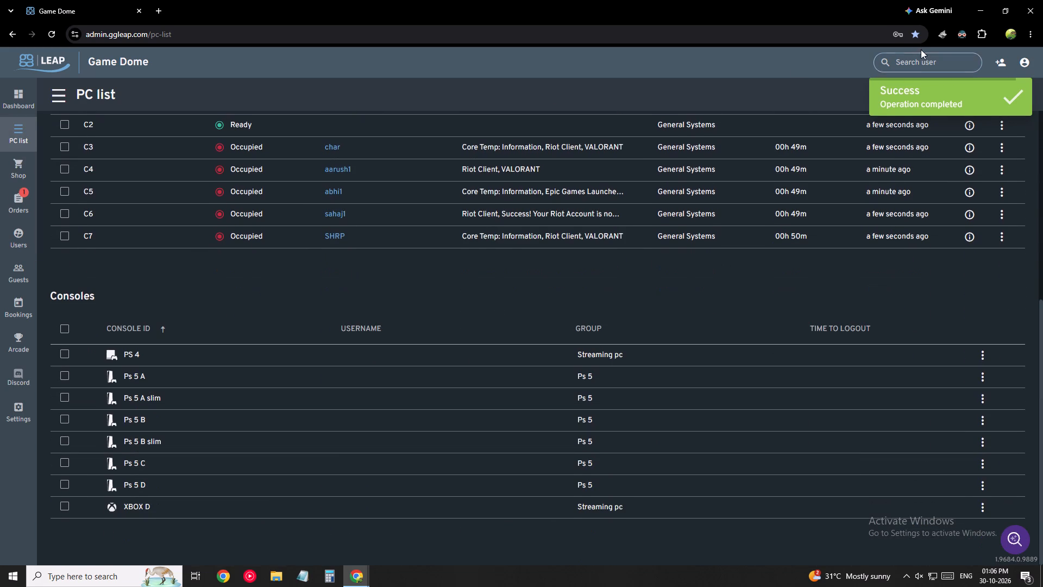
left_click(929, 60)
type("pr")
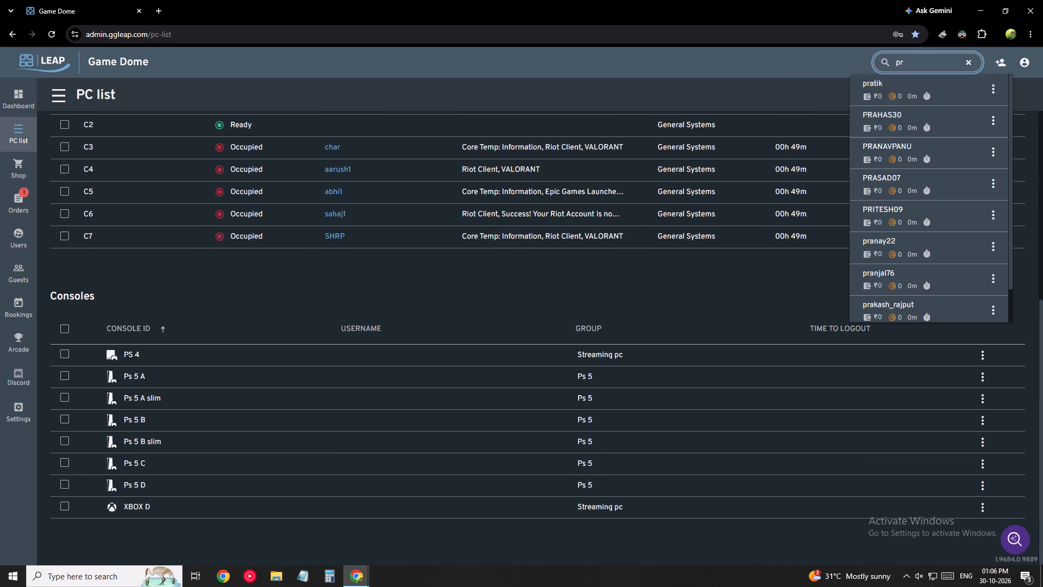
key("a")
key("t")
scroll(965, 178, "down", 4)
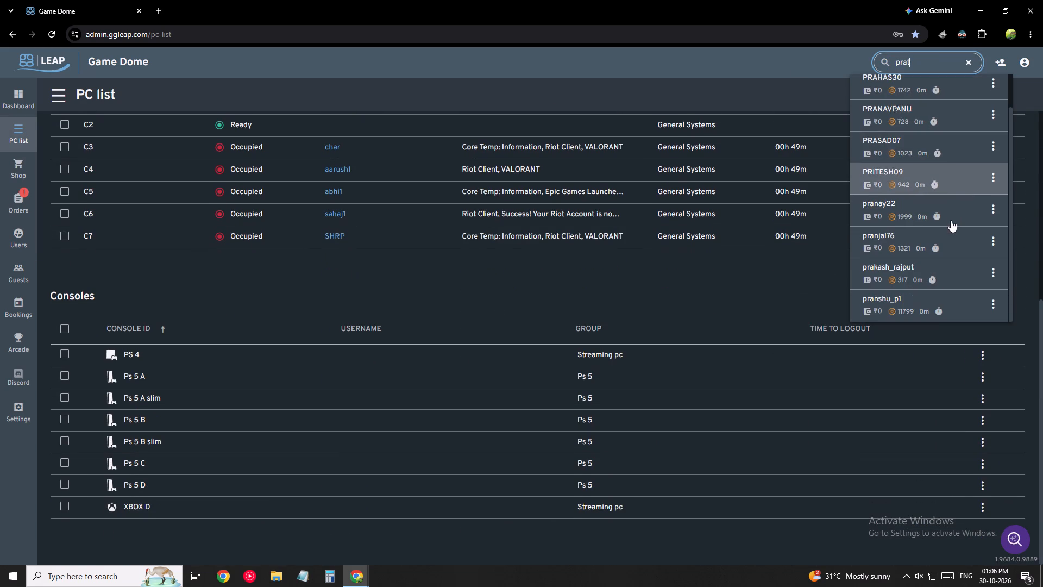
scroll(927, 172, "down", 6)
key("i")
key("k")
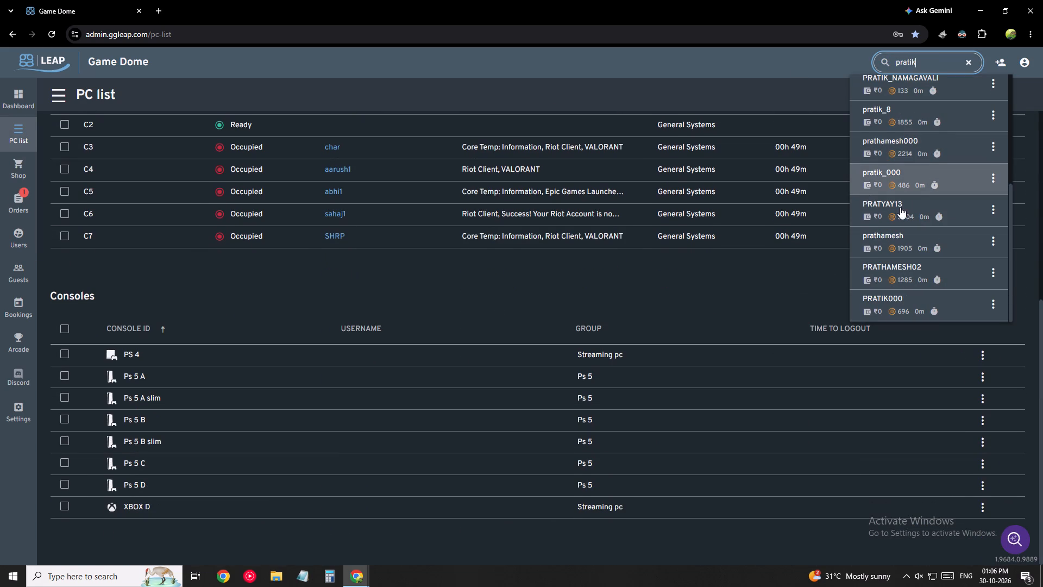
scroll(918, 216, "up", 4)
scroll(915, 216, "down", 9)
type("_ms")
key("BackSpace")
key("a")
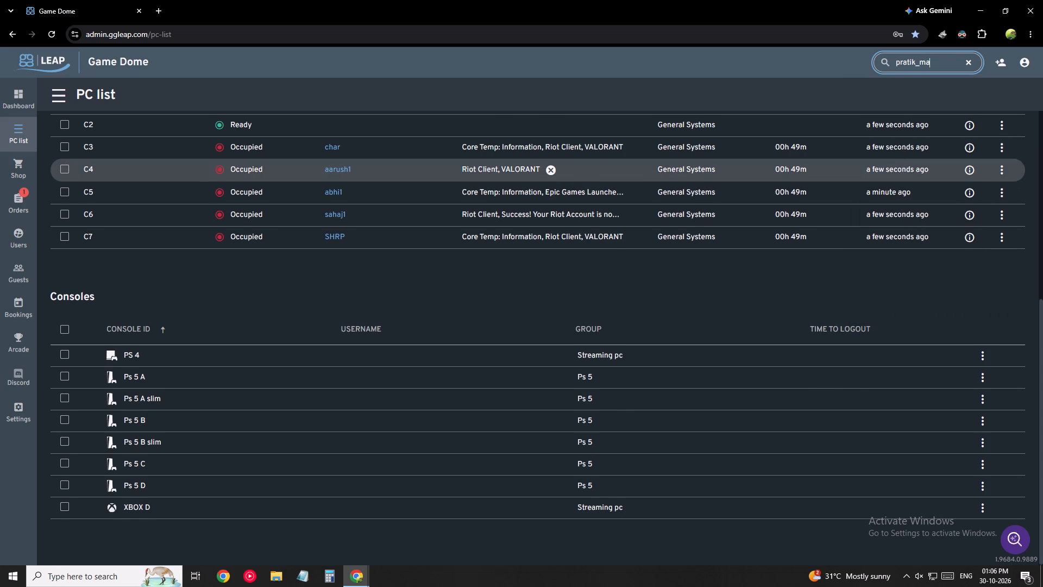
scroll(896, 161, "up", 1)
key("g")
key("a")
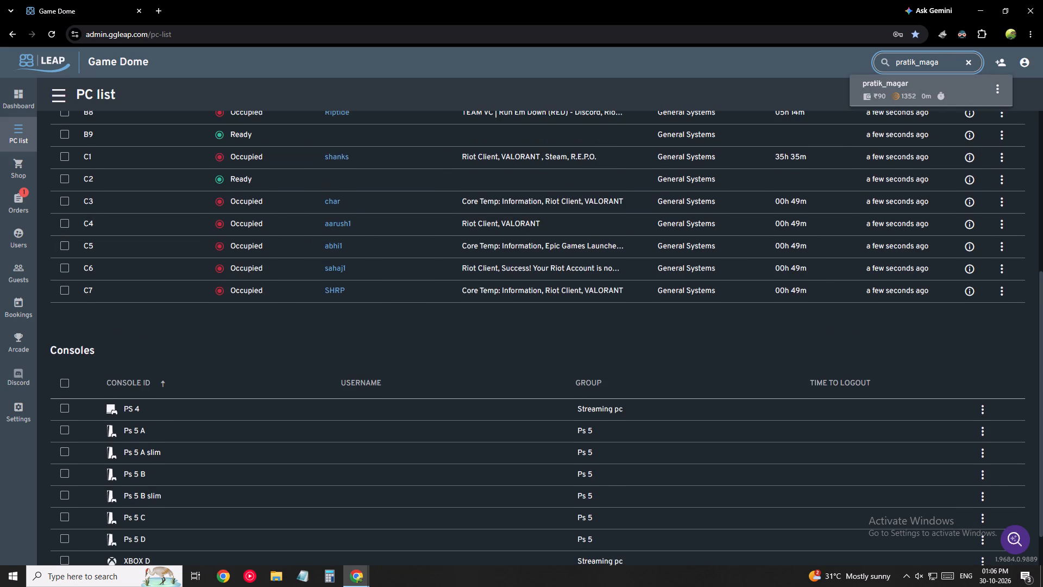
left_click_drag(946, 53, 753, 52)
key("BackSpace")
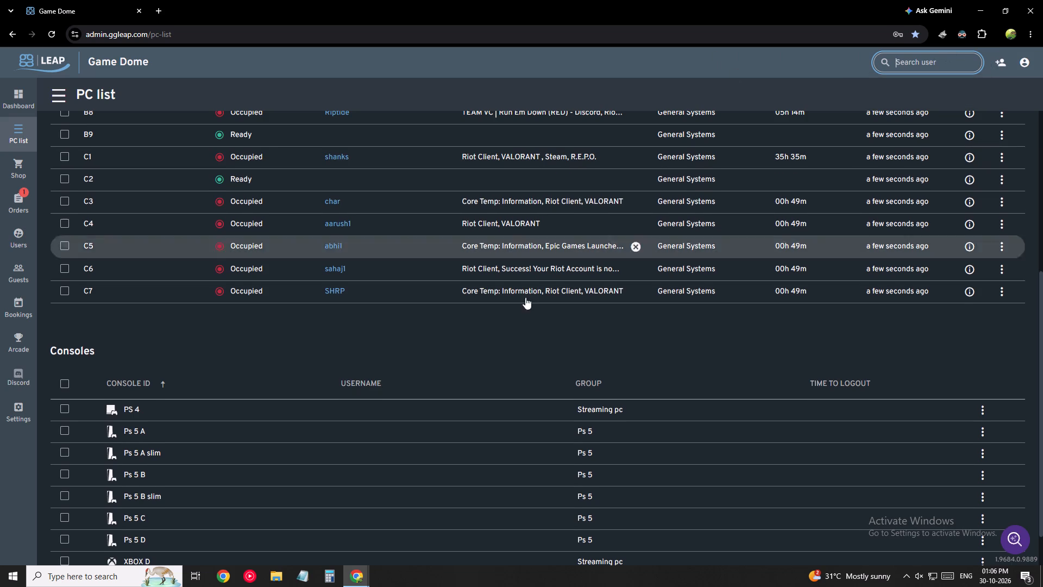
left_click(494, 347)
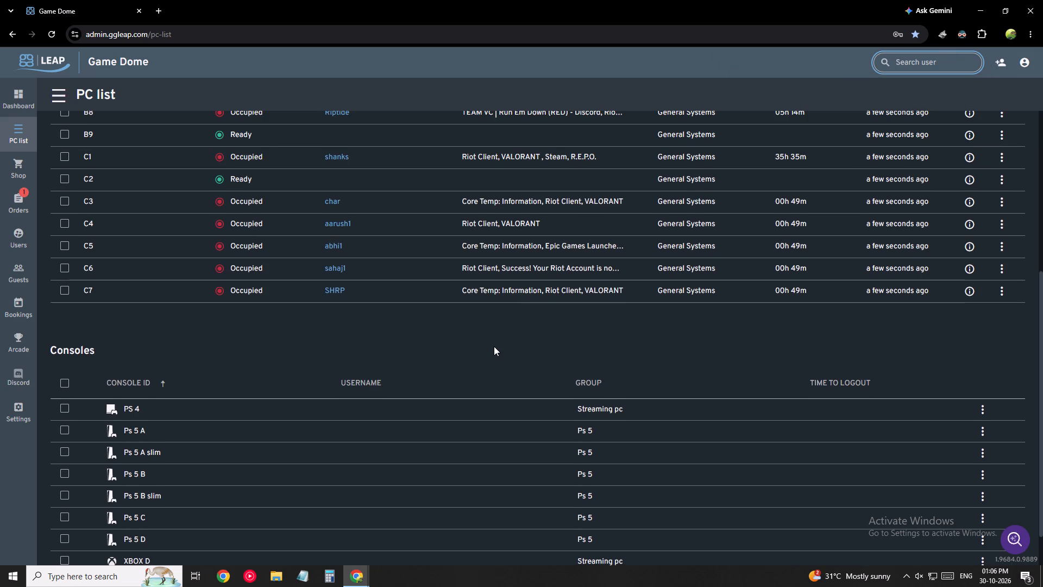
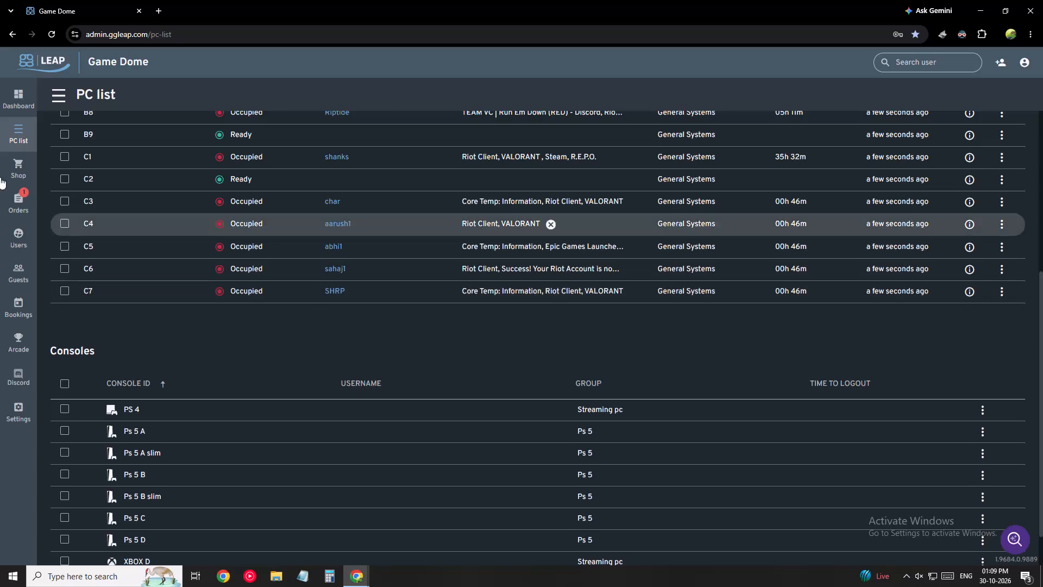
left_click(0, 207)
double_click(250, 139)
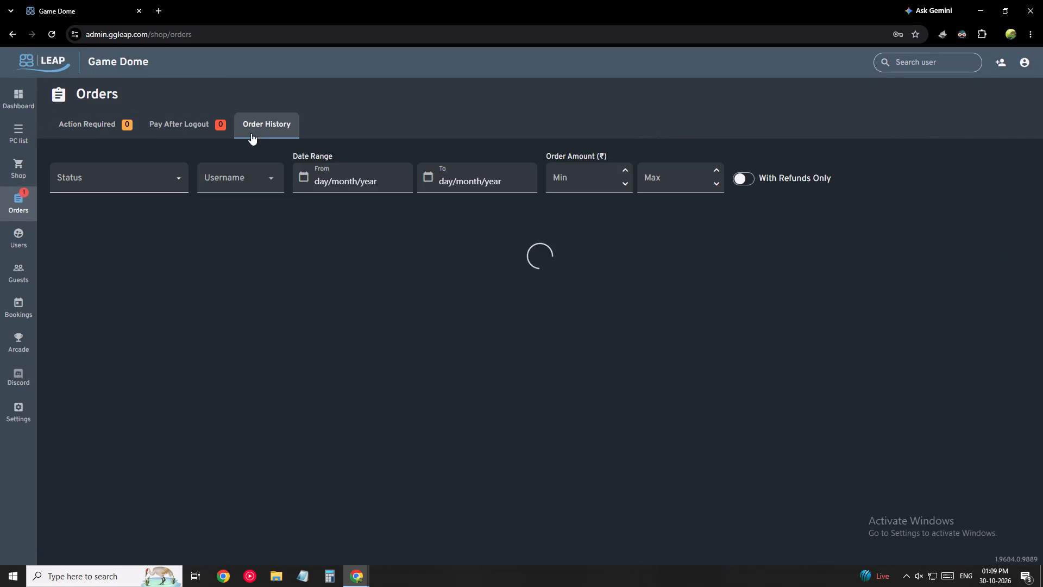
left_click(447, 294)
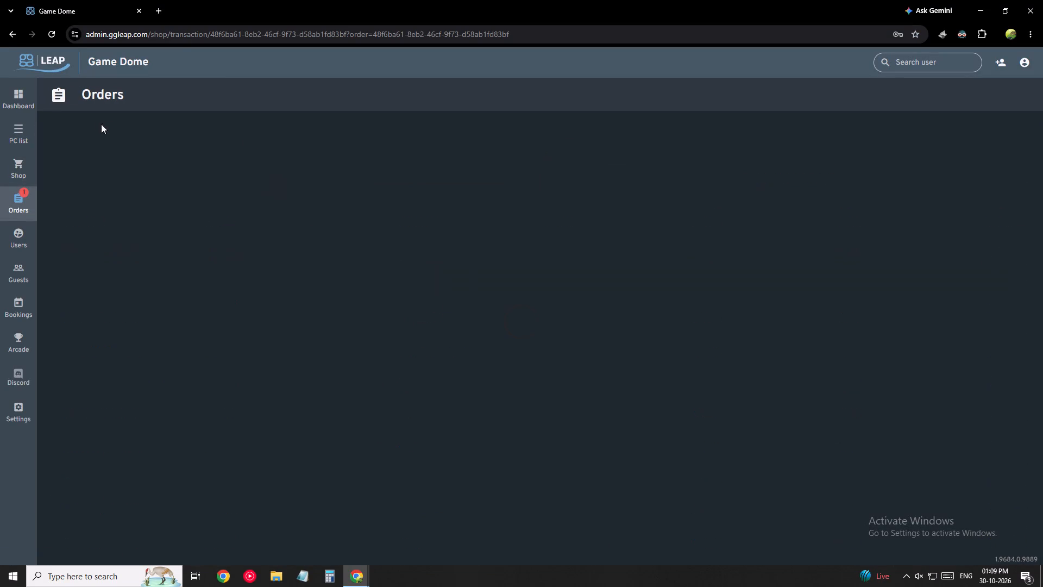
double_click(90, 135)
key("ctrl+c")
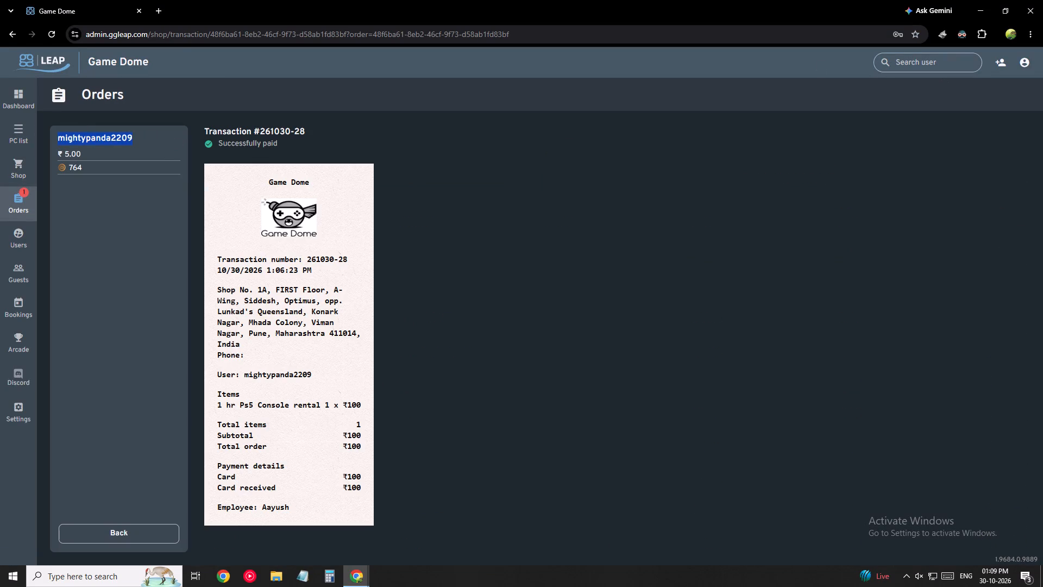
left_click(940, 65, "ctrl")
key("ctrl+v")
left_click(1001, 89)
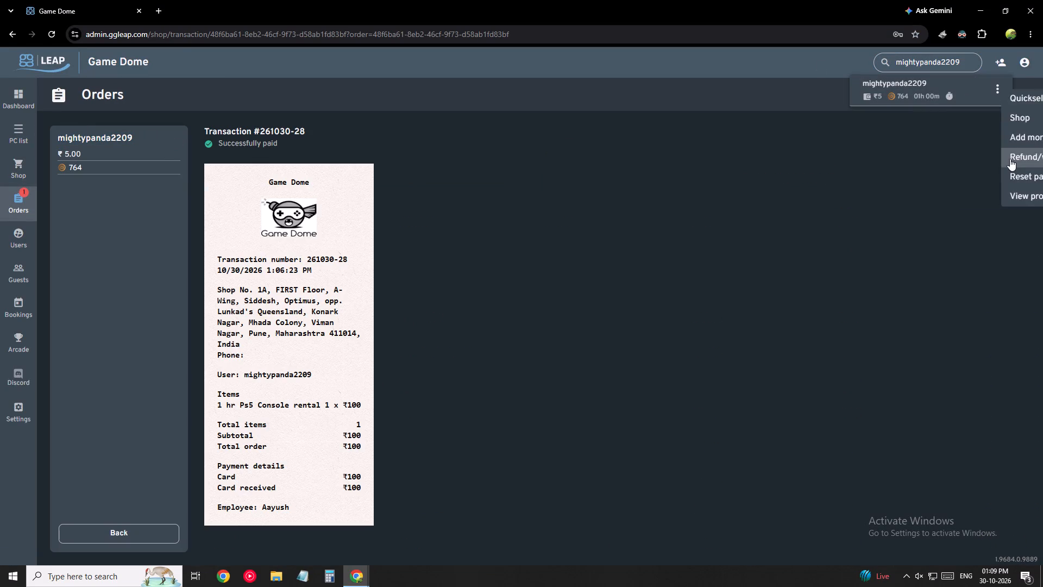
left_click(1010, 159)
left_click(487, 285)
key("5")
left_click(626, 377)
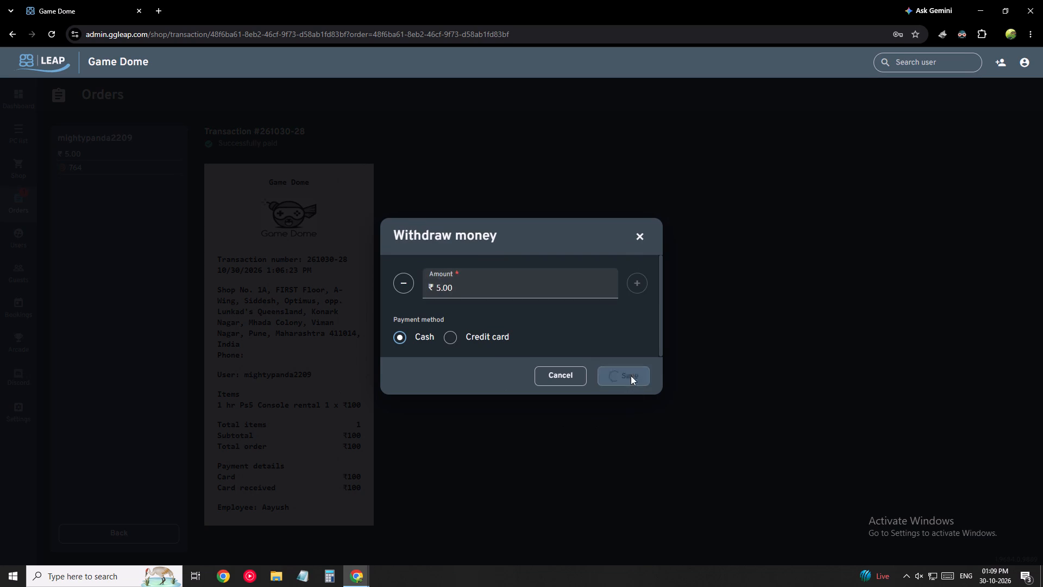
double_click(79, 139)
right_click(79, 139)
left_click(141, 147)
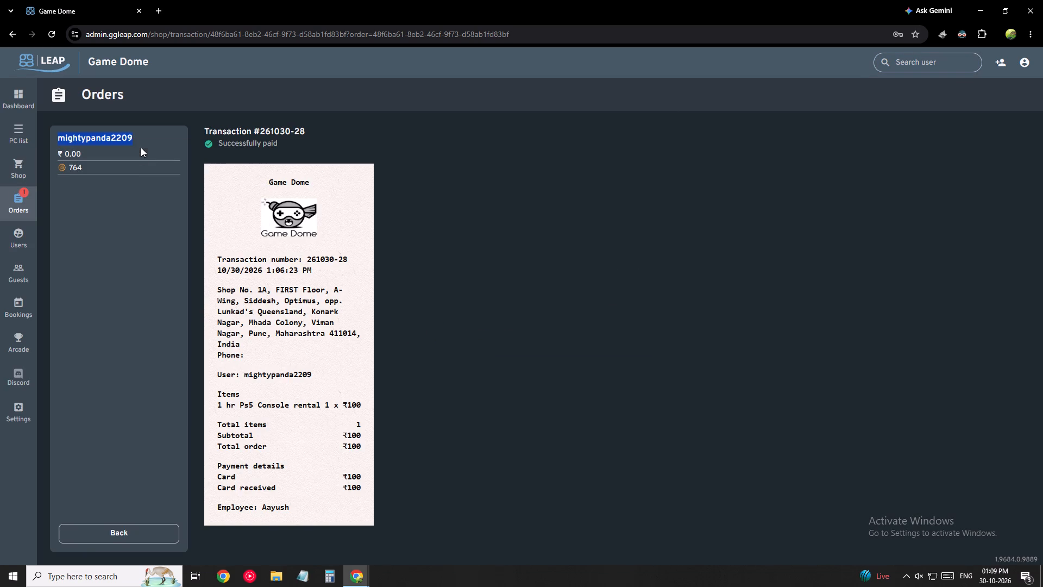
left_click(121, 534)
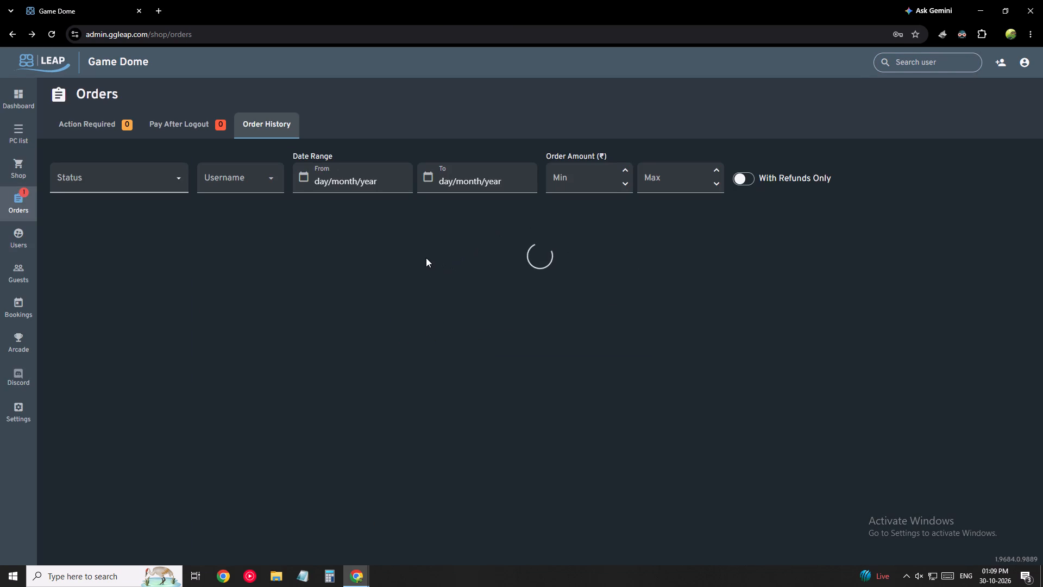
left_click(424, 251)
double_click(68, 129)
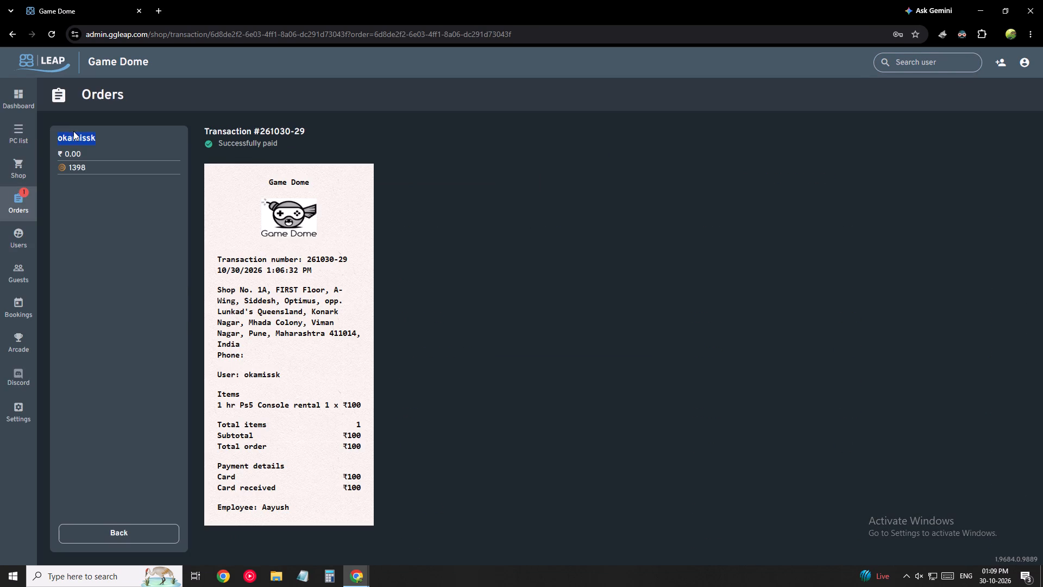
right_click(73, 131)
left_click(120, 153)
right_click(93, 142)
left_click(128, 145)
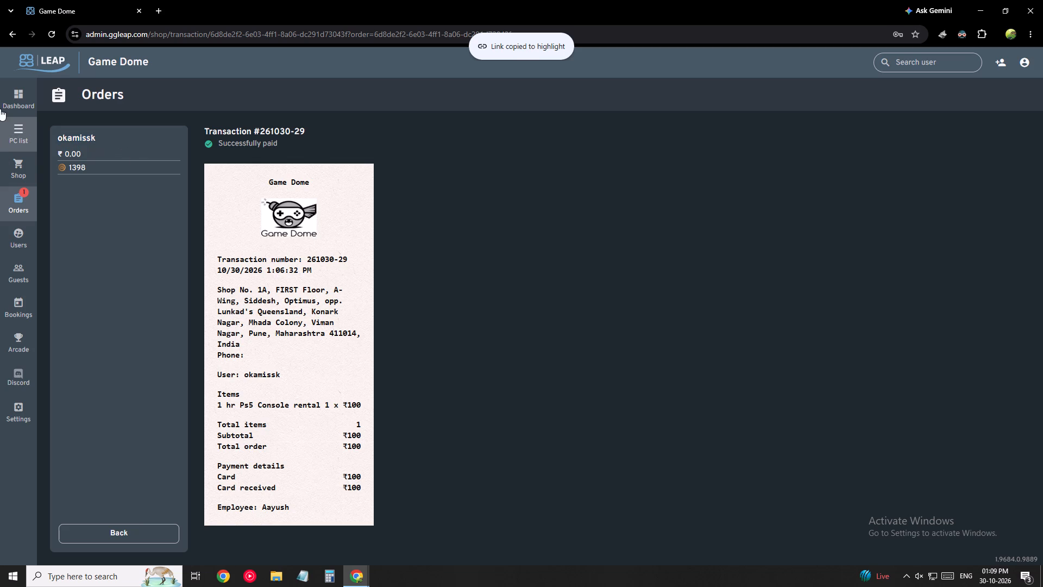
double_click(70, 134)
right_click(70, 134)
left_click(116, 141)
left_click(17, 128)
scroll(303, 388, "down", 3)
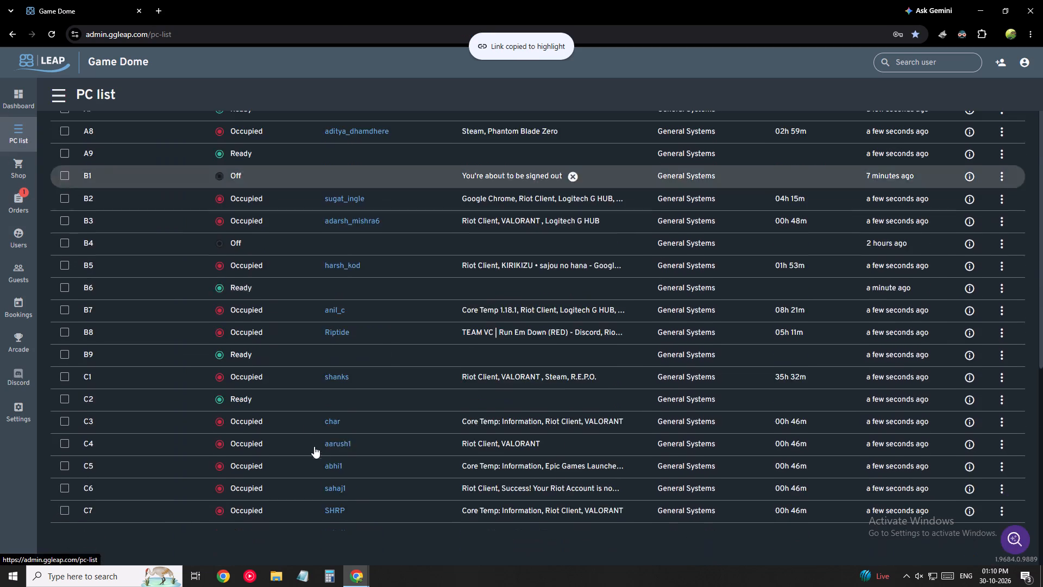
scroll(314, 446, "down", 10)
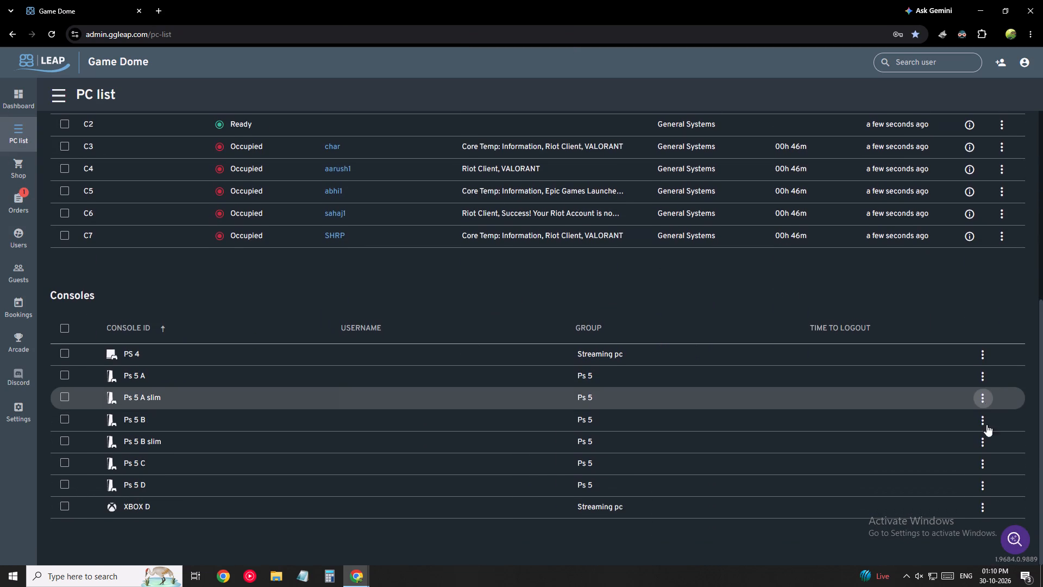
left_click(992, 422)
left_click(1000, 427)
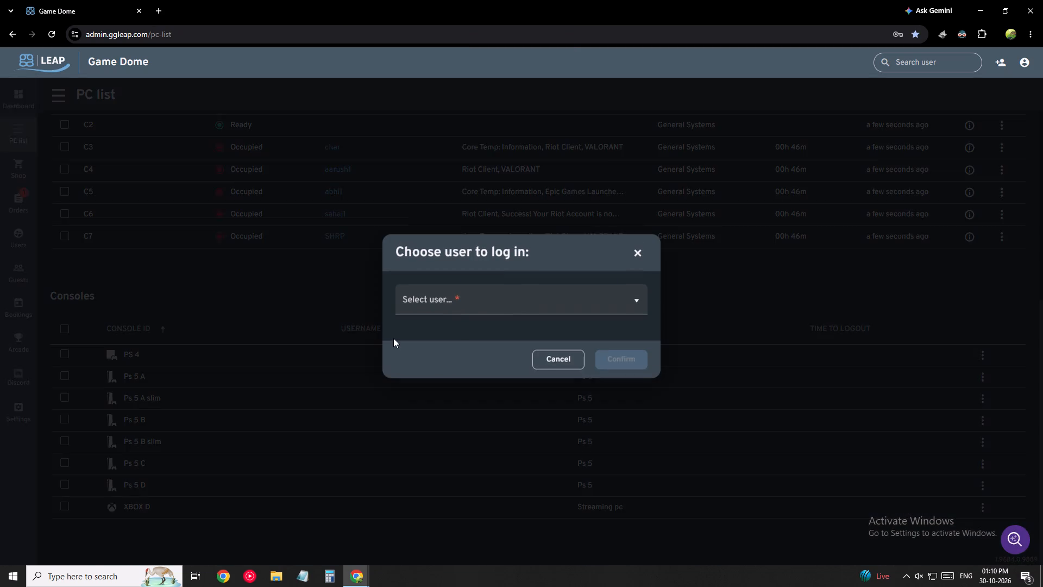
left_click(453, 296, "ctrl")
key("ctrl+v")
left_click(568, 352)
left_click(636, 363)
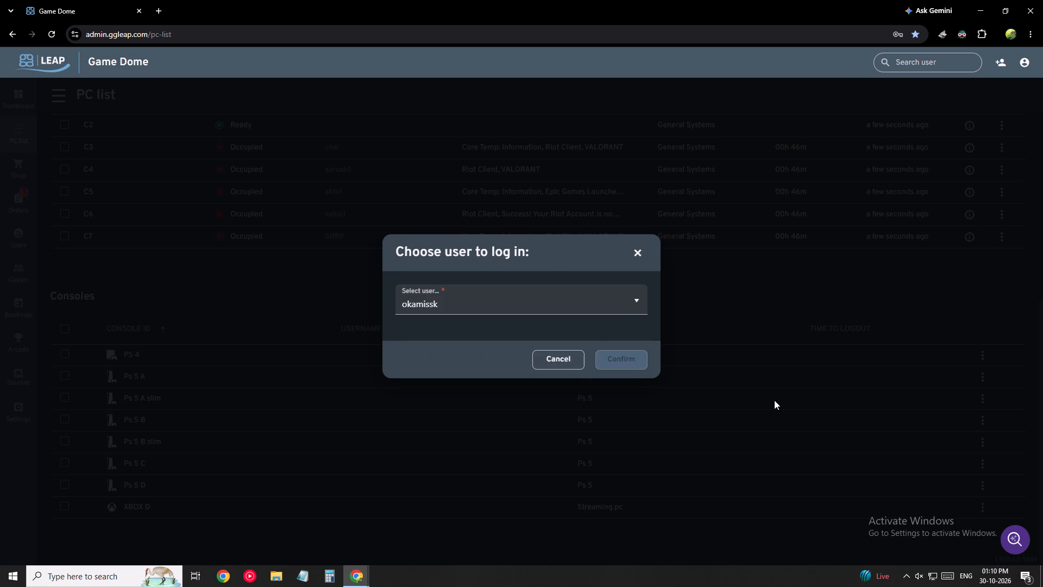
left_click(987, 421)
left_click(998, 469)
left_click(435, 308)
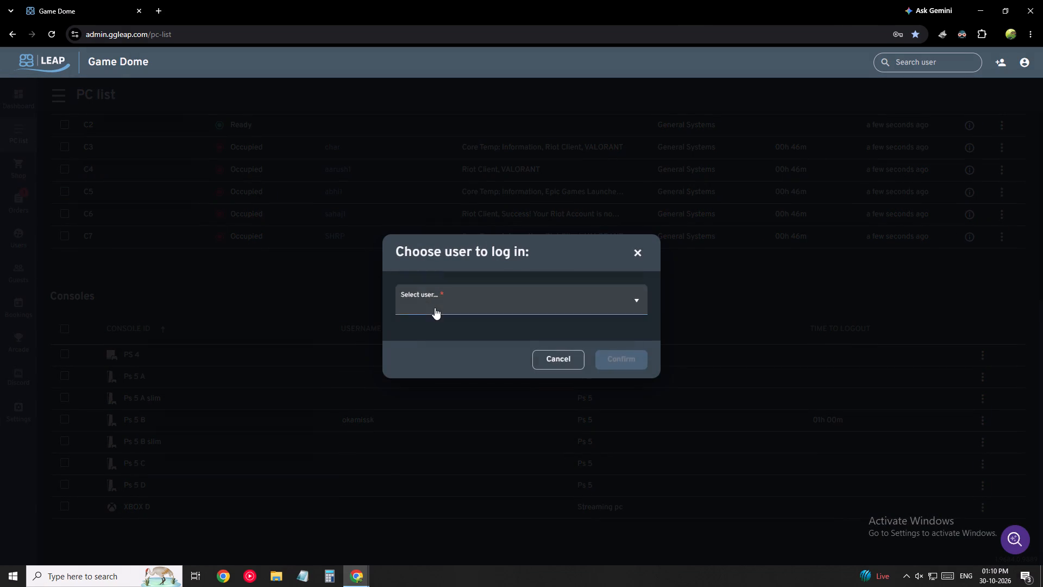
key("super+v")
left_click(483, 454)
key("ctrl+v")
left_click(530, 327)
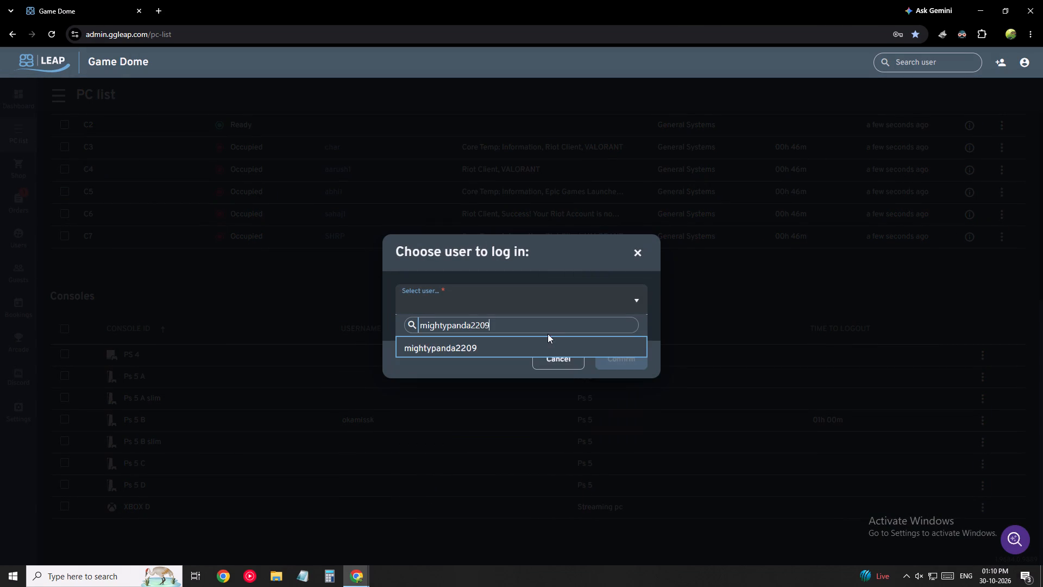
left_click(546, 334)
left_click(623, 348)
double_click(626, 355)
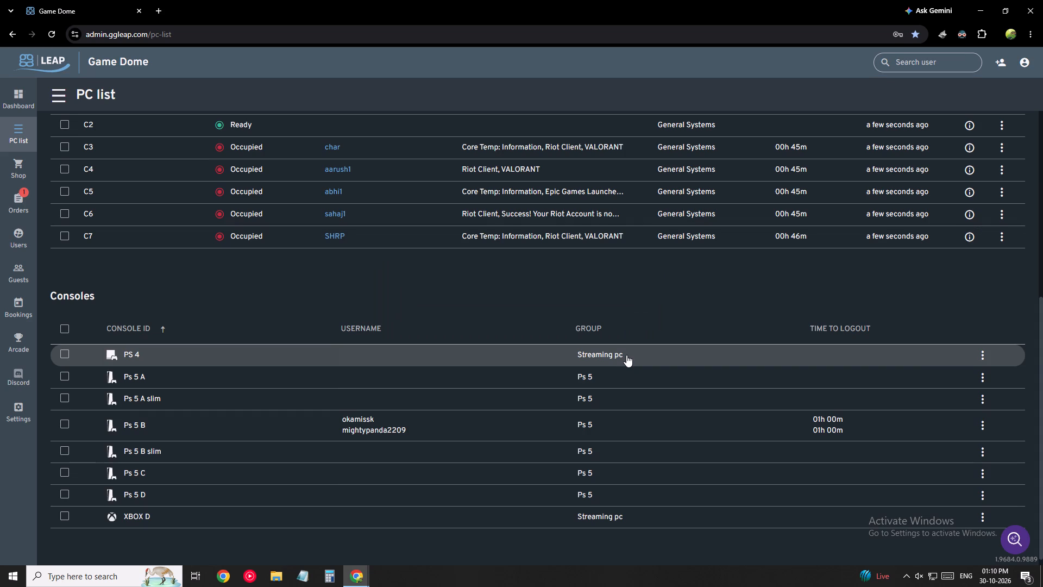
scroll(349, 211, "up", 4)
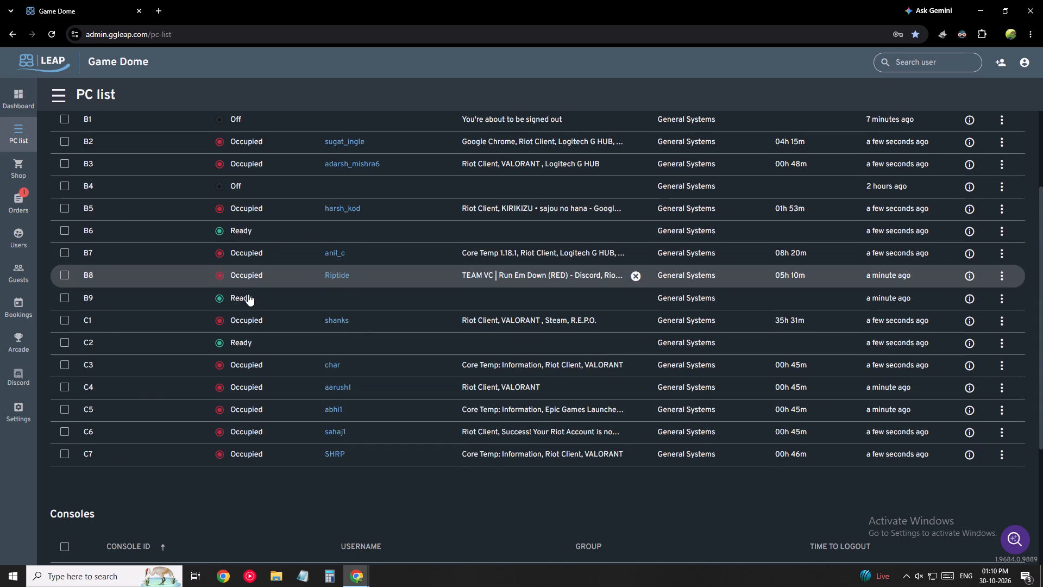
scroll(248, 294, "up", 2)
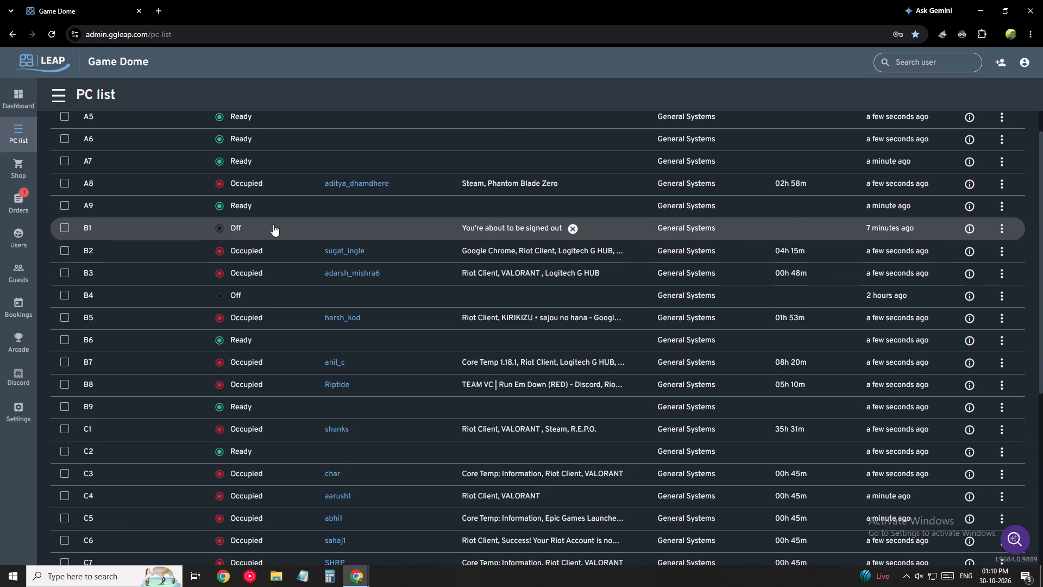
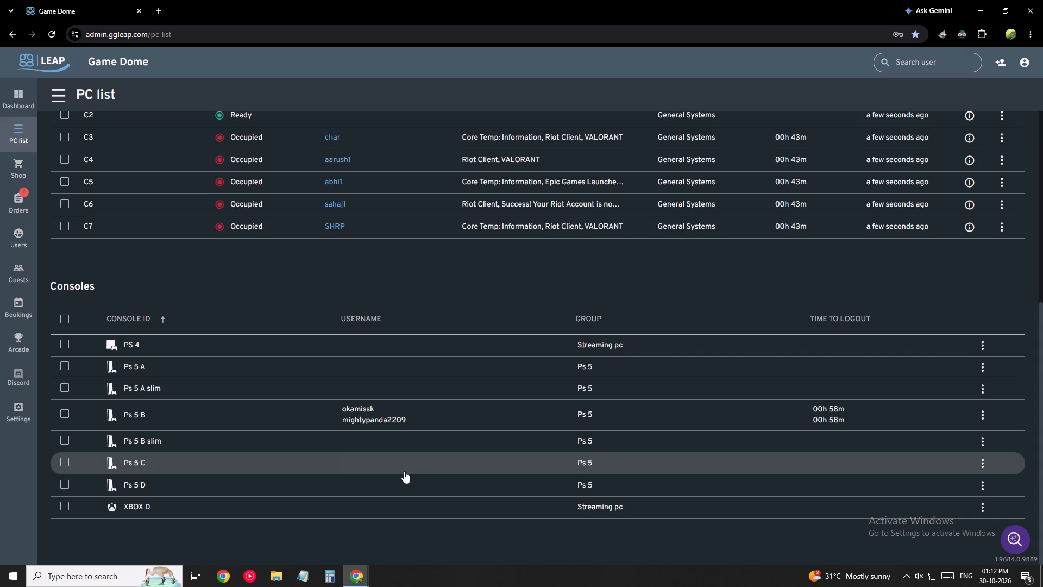
Find the next customer's account by username and log that customer in to the Ps 5 A slim console.
scroll(540, 0, "up", 1)
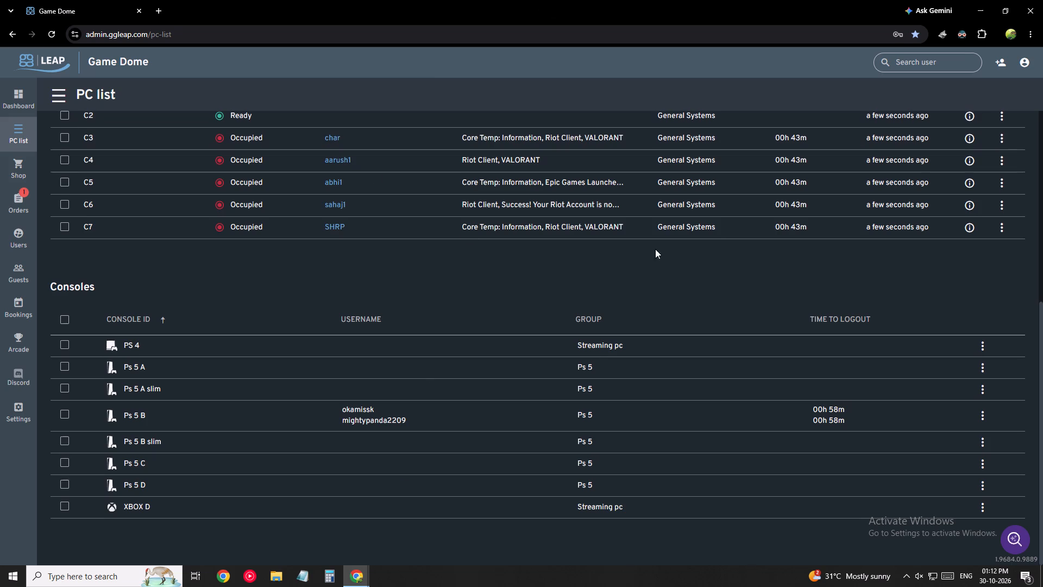
scroll(591, 429, "down", 2)
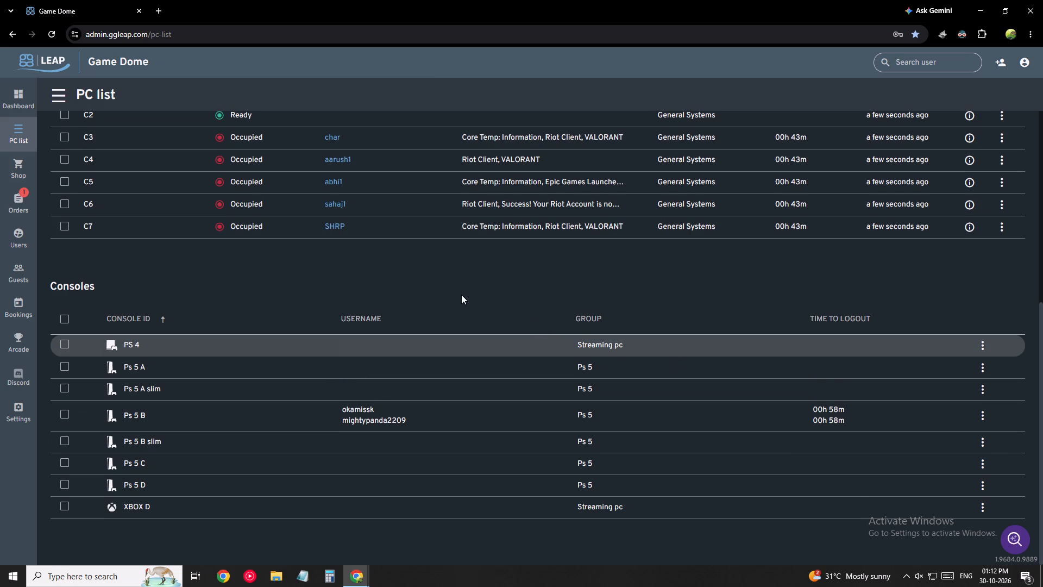
left_click(984, 389)
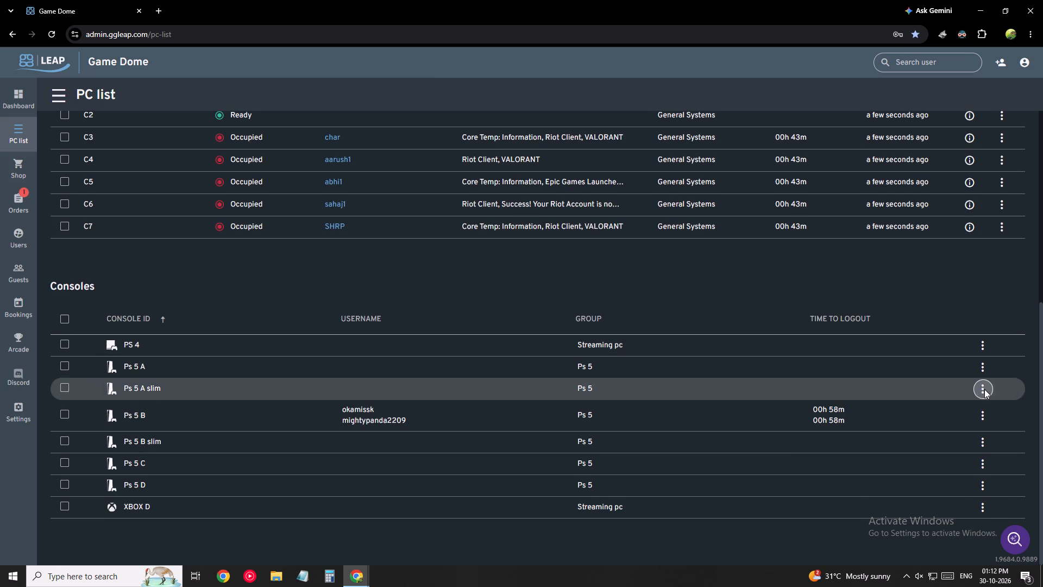
left_click(996, 392)
left_click(494, 311)
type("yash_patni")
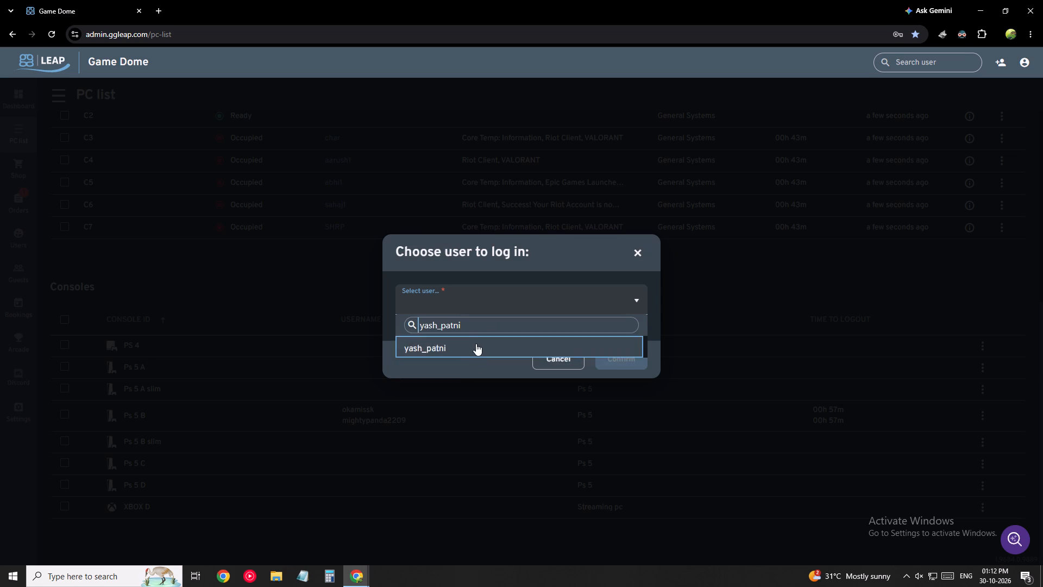
left_click_drag(476, 343, 486, 345)
left_click(621, 366)
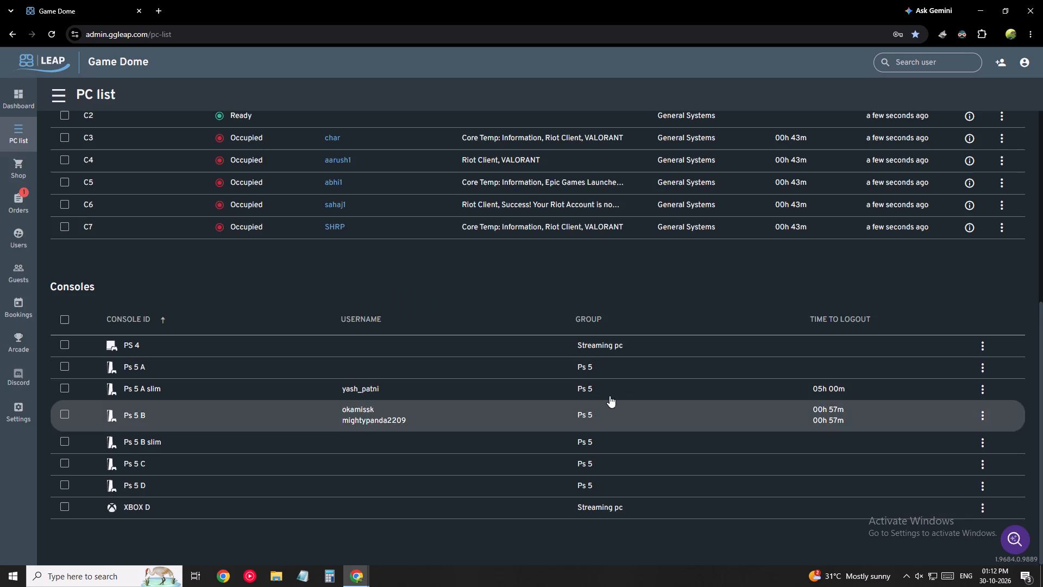
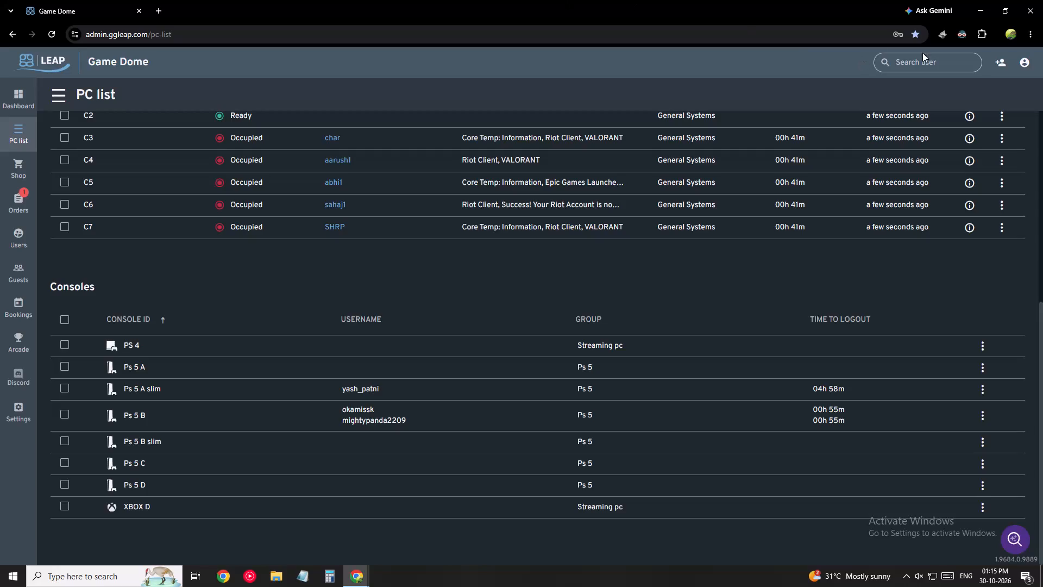
Search for the next customer's account by full username and open that customer's user details.
left_click(927, 58)
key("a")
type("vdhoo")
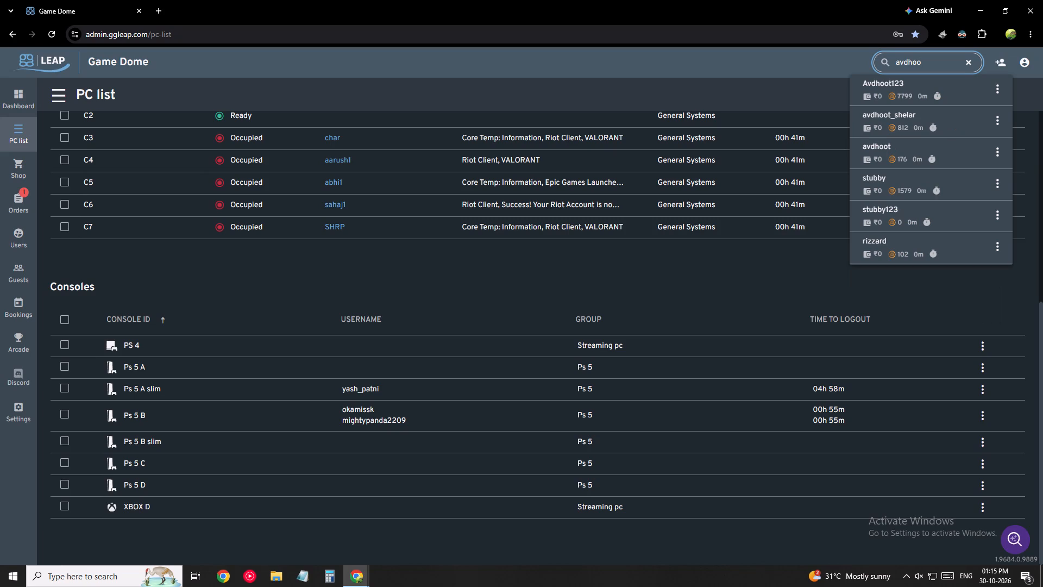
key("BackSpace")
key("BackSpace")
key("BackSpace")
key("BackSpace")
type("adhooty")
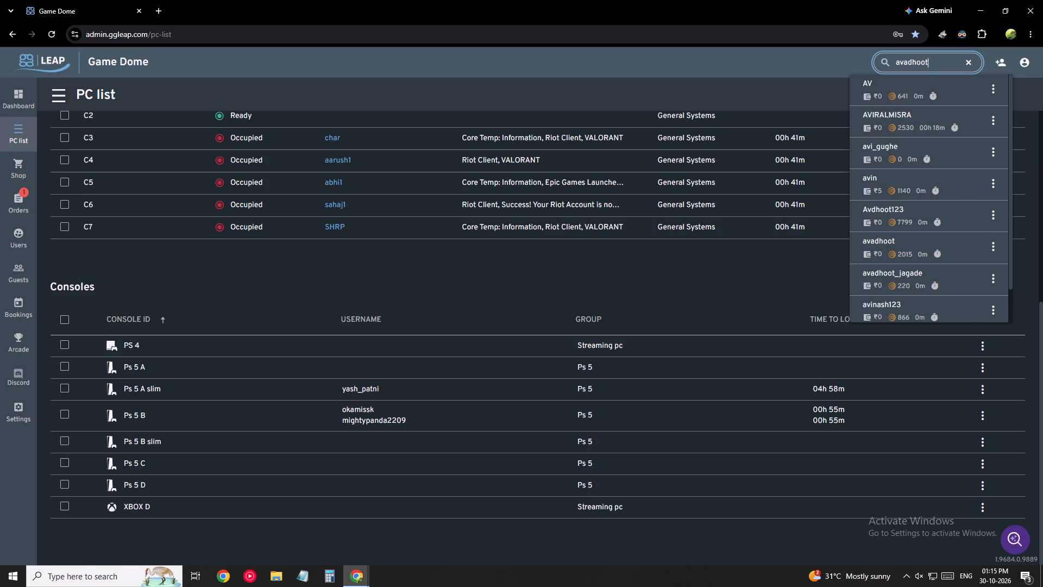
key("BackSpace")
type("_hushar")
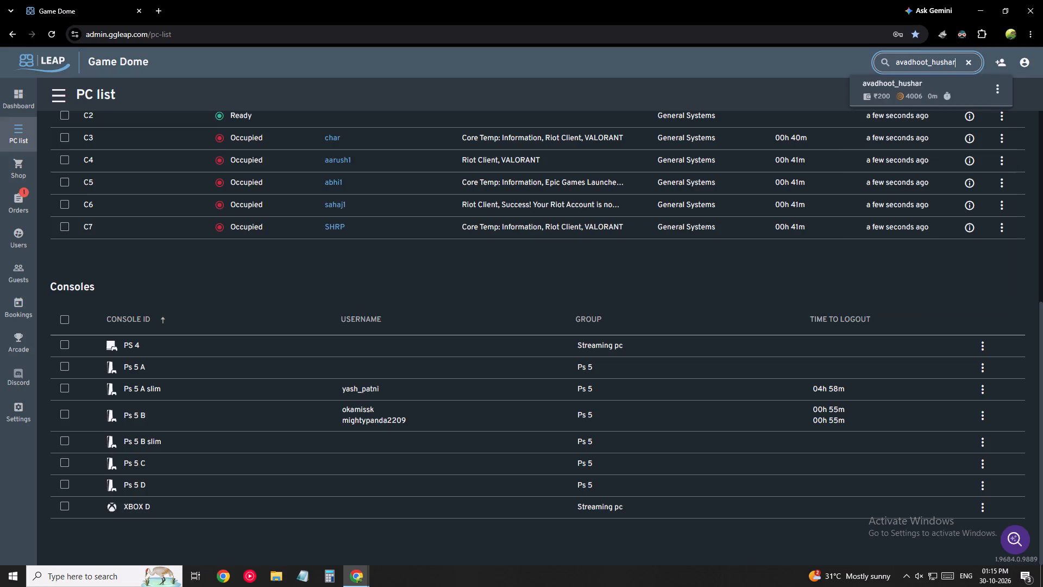
left_click(996, 88)
left_click(1011, 197)
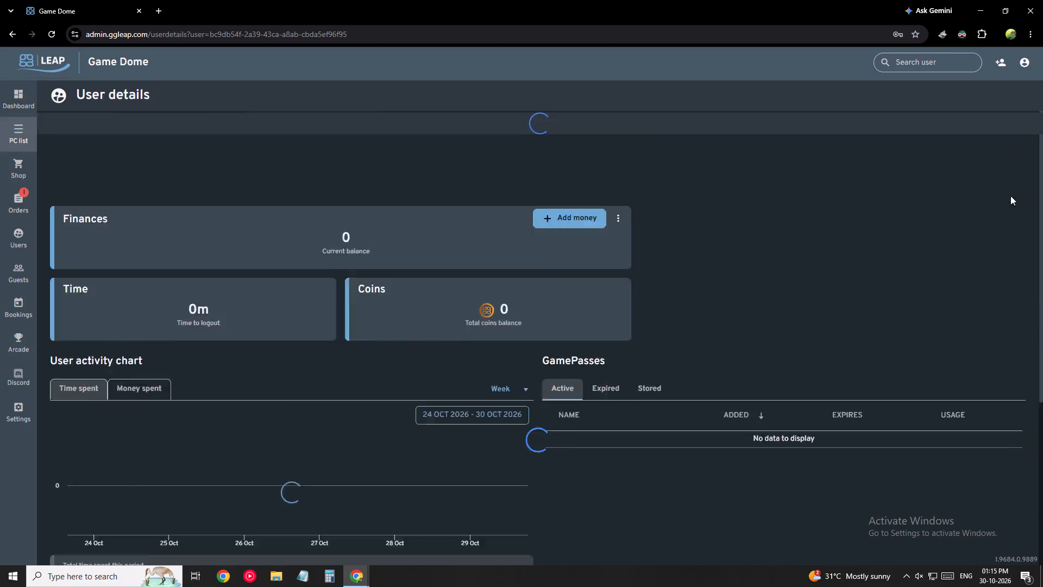
Sell the customer one 1 hr Ps5 Console rental game pass for ₹100, charged to the user balance.
scroll(773, 207, "up", 4)
left_click(984, 93)
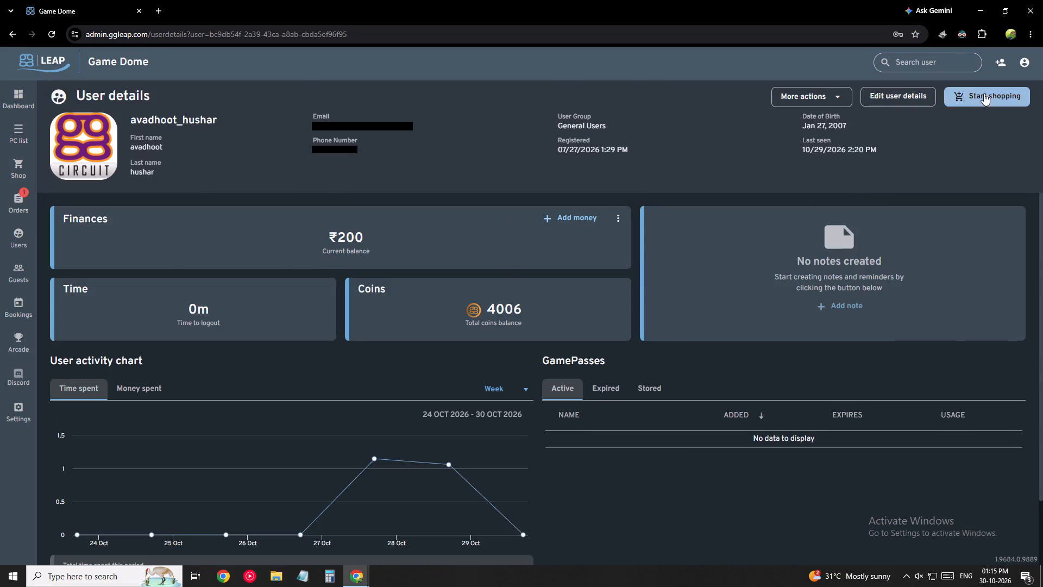
left_click(359, 168)
left_click(303, 202)
left_click(377, 202)
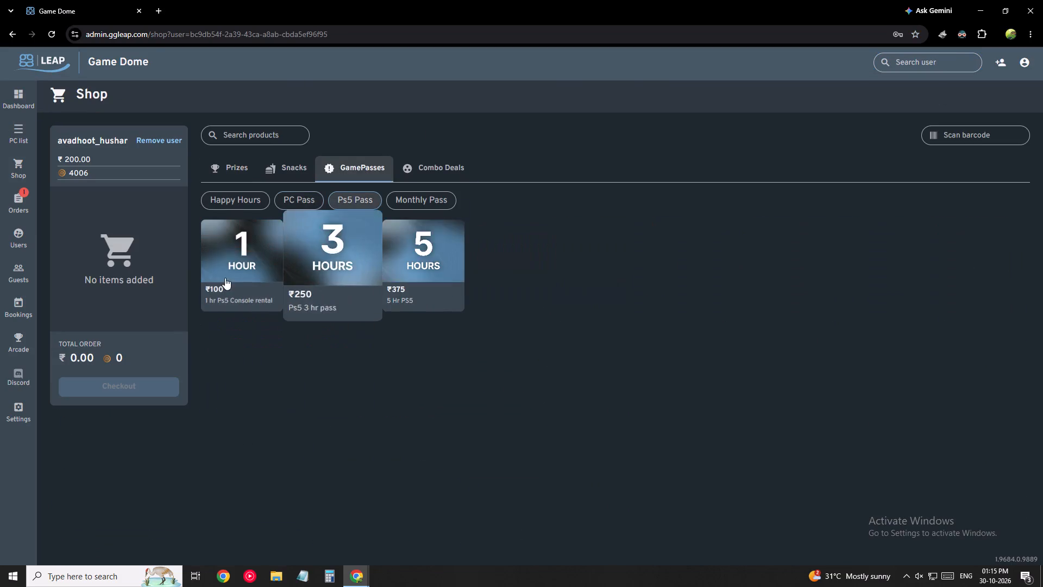
left_click(225, 278)
left_click(144, 391)
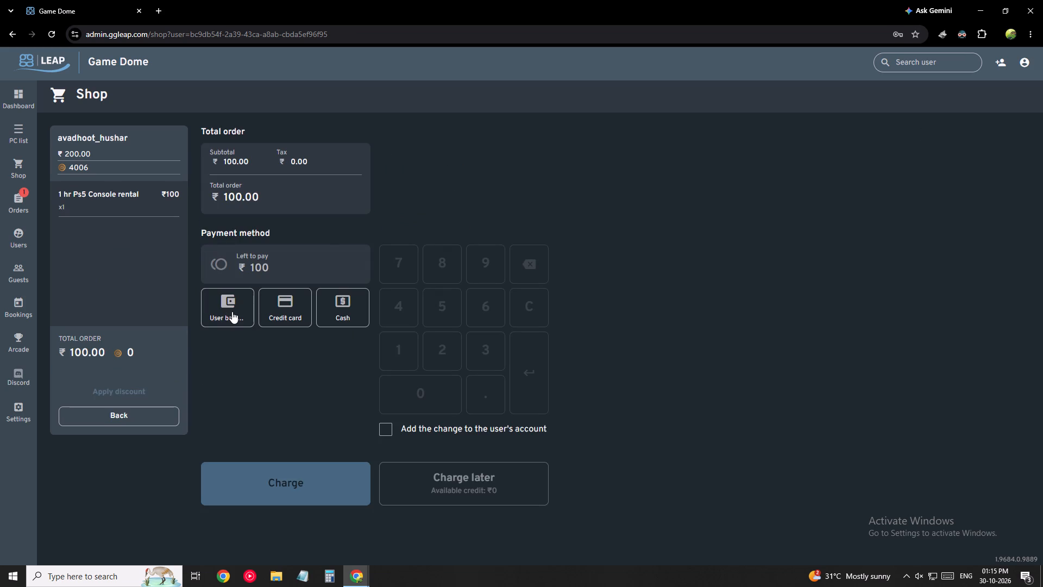
left_click(233, 312)
left_click(291, 463)
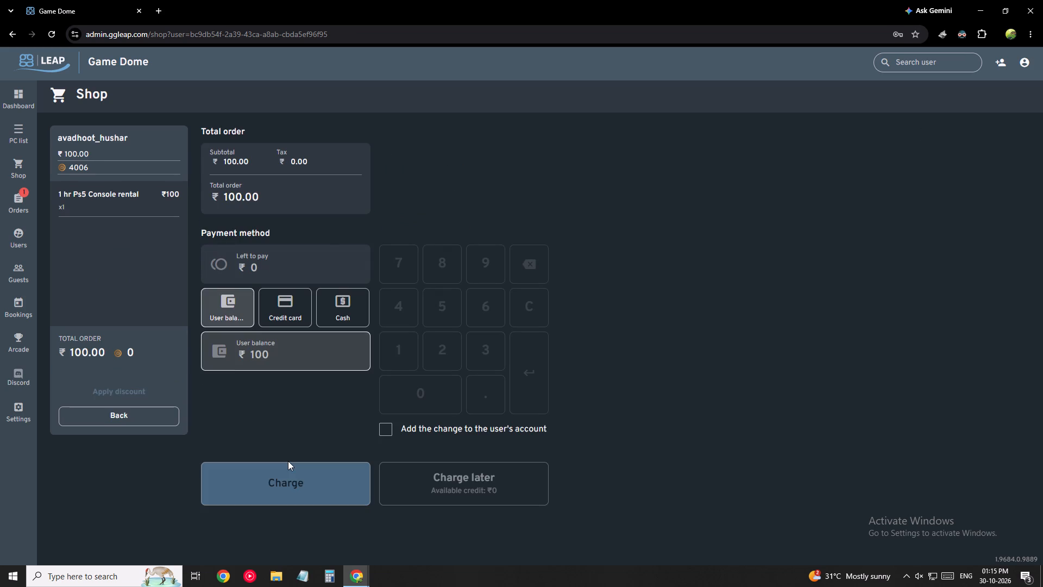
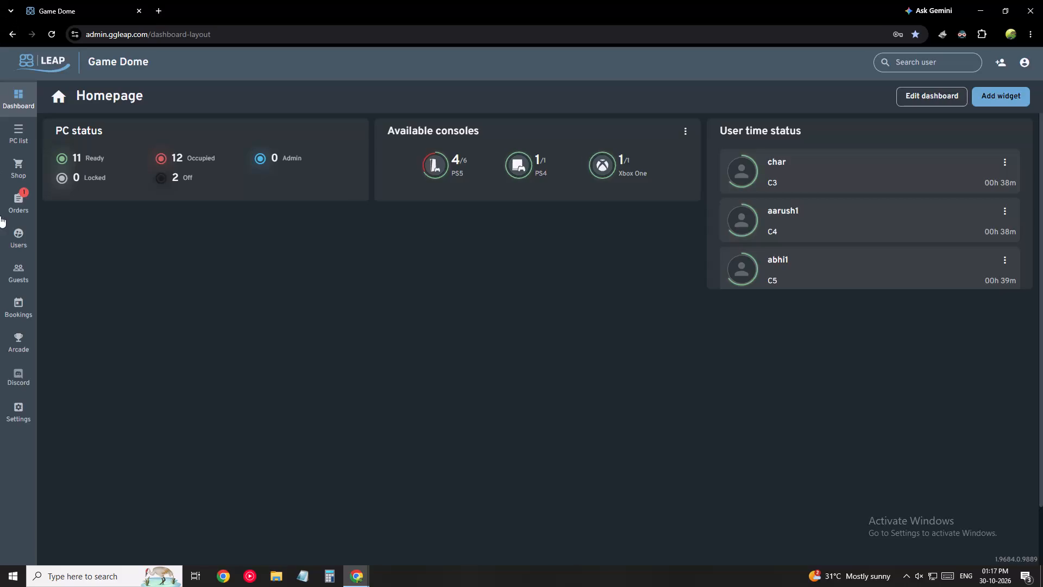
Log the customer who just bought the PS5 pass into the Ps 5 B slim console.
left_click(0, 124)
scroll(323, 340, "down", 11)
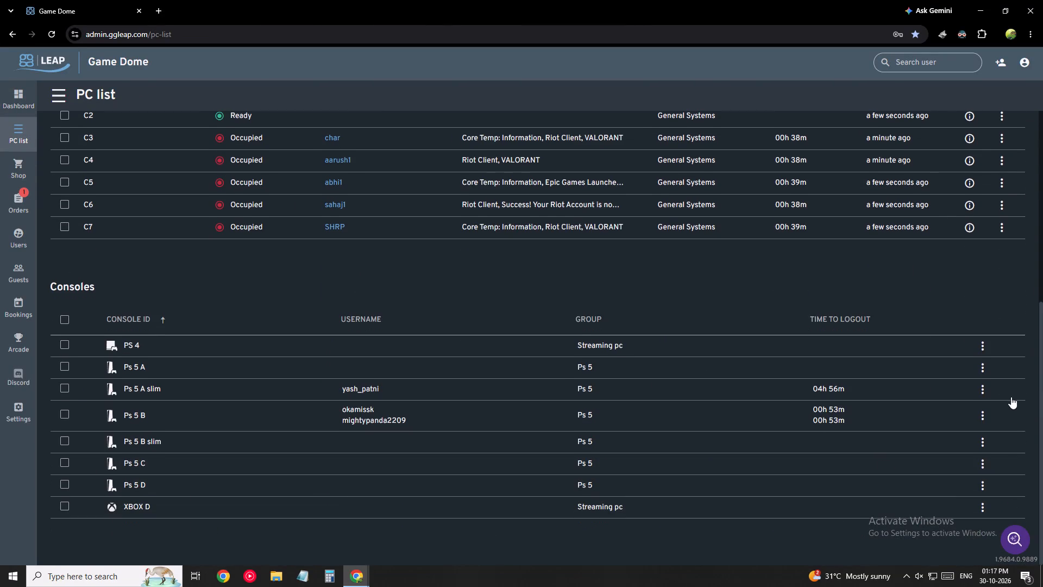
left_click(982, 443)
left_click(991, 447)
left_click(517, 308)
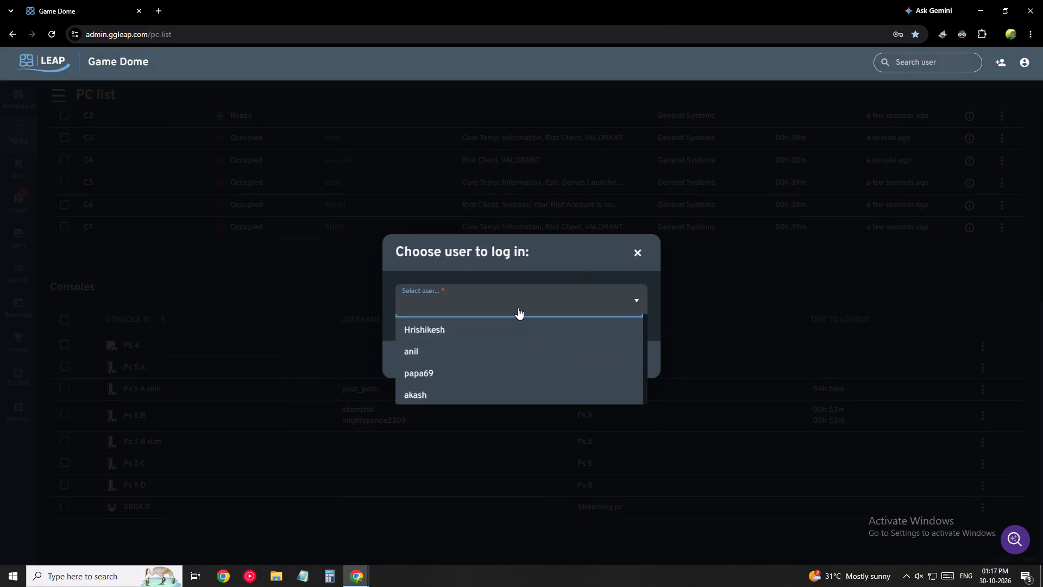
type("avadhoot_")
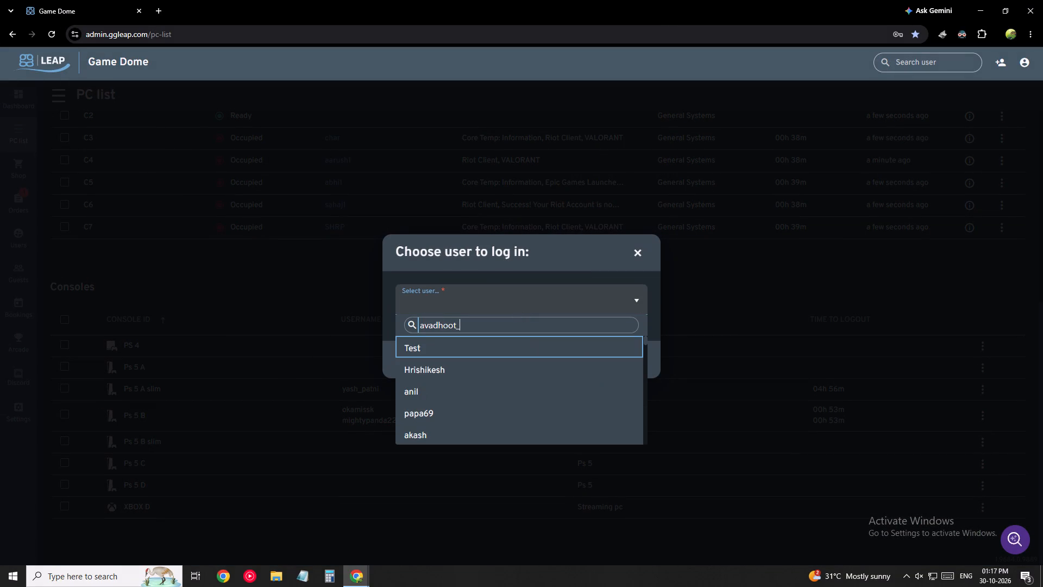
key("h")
left_click(525, 344)
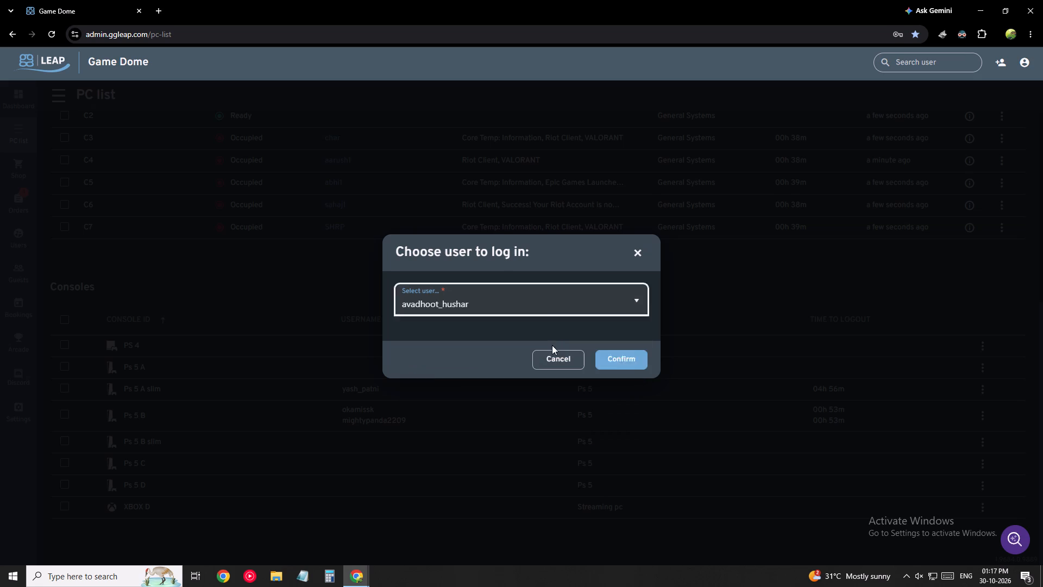
left_click(628, 355)
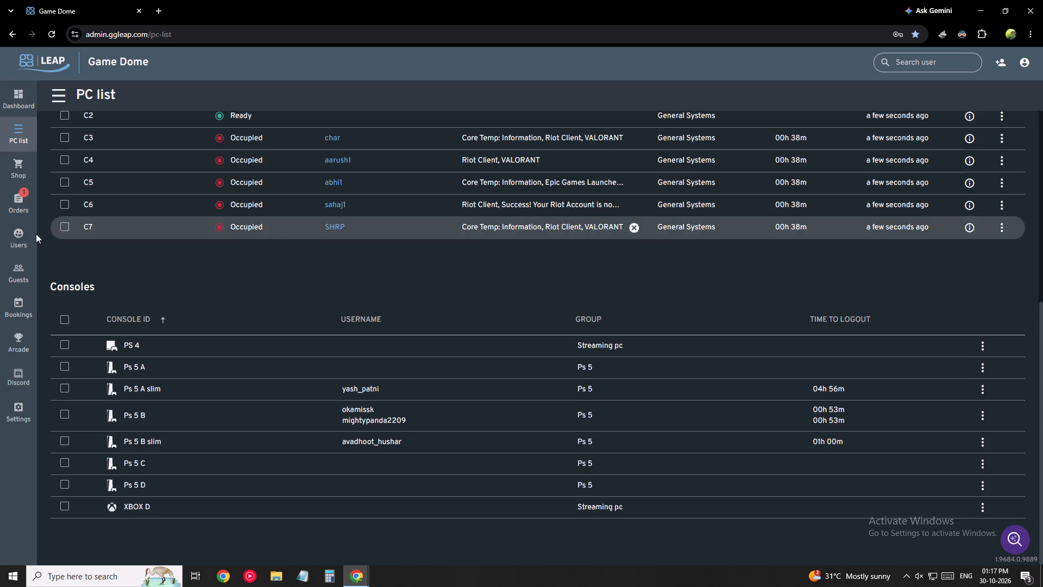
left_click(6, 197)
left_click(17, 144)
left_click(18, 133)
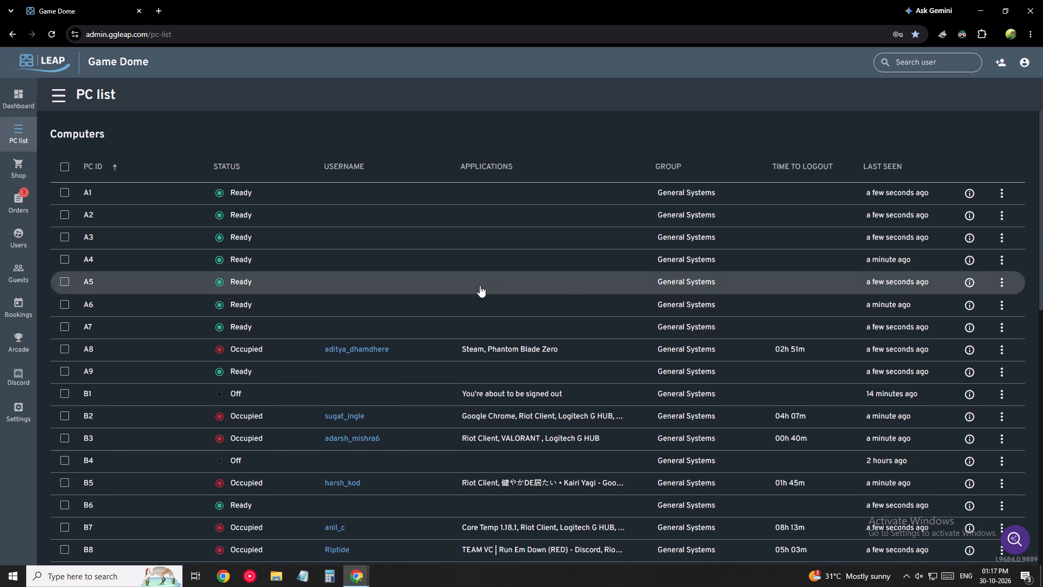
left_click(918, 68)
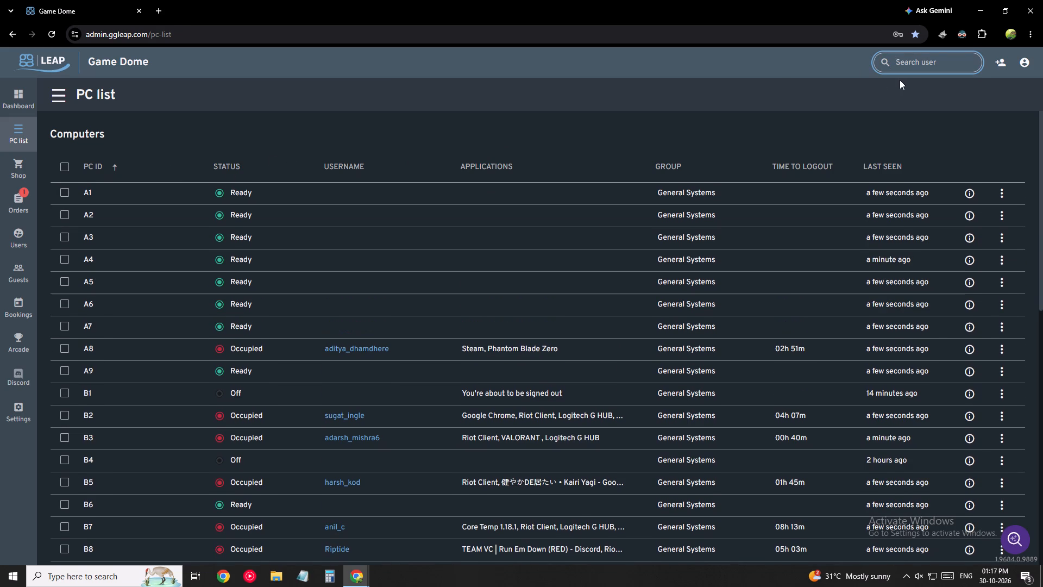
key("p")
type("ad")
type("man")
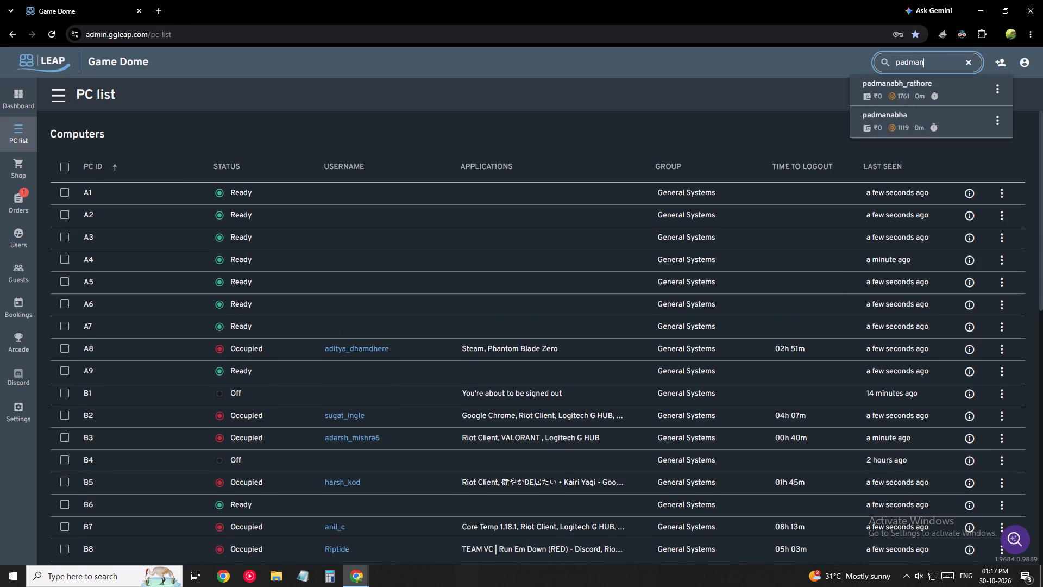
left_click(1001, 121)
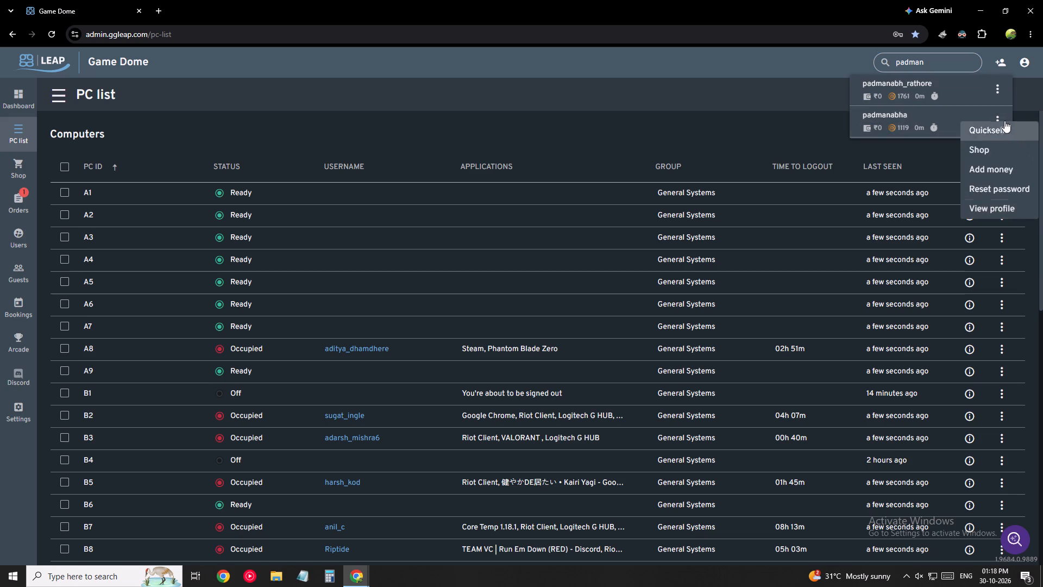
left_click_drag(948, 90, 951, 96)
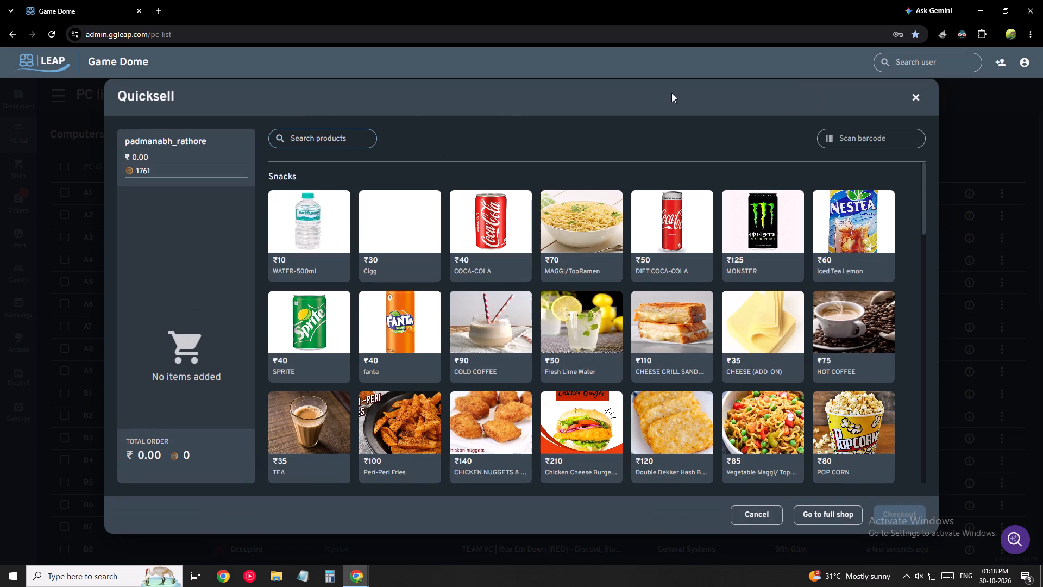
left_click(929, 66)
type("pad")
type("manabh")
left_click(998, 121)
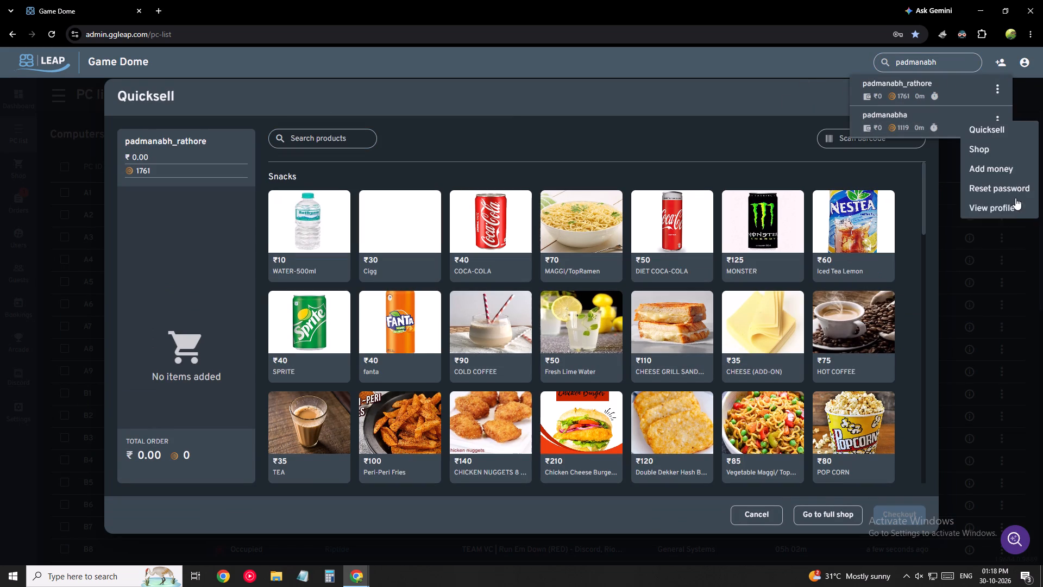
left_click(1007, 216)
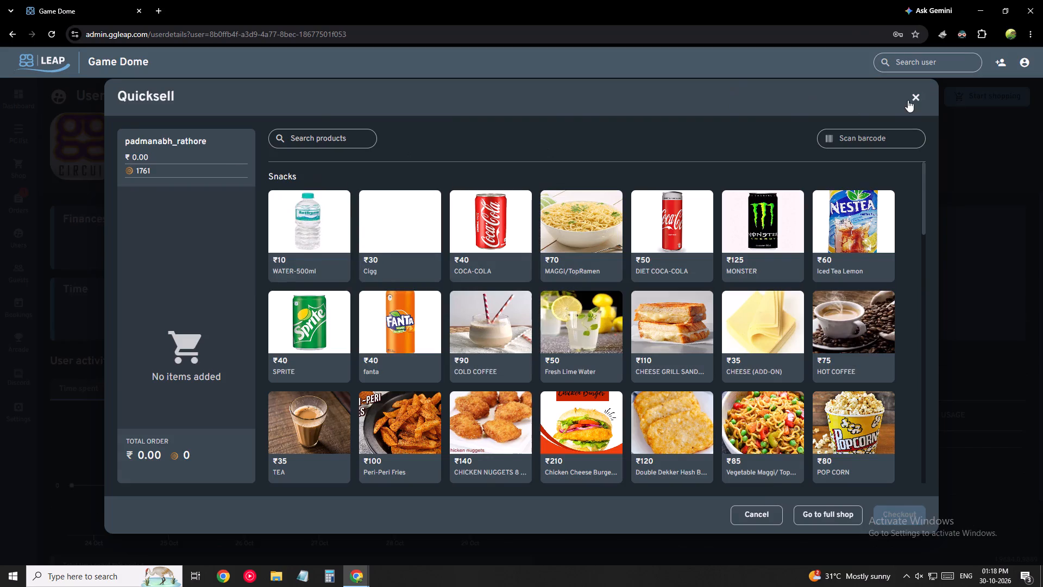
left_click(919, 94)
scroll(41, 354, "up", 3)
left_click(997, 93)
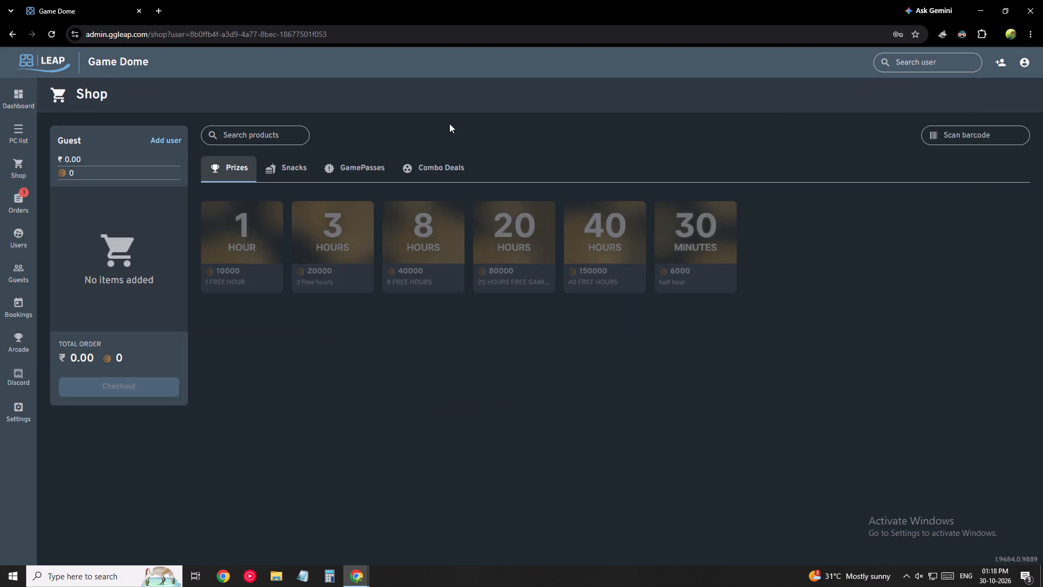
Sell padmanabha one 1 hr Ps5 Console rental game pass for ₹100, paid in cash.
left_click(354, 161)
left_click(341, 199)
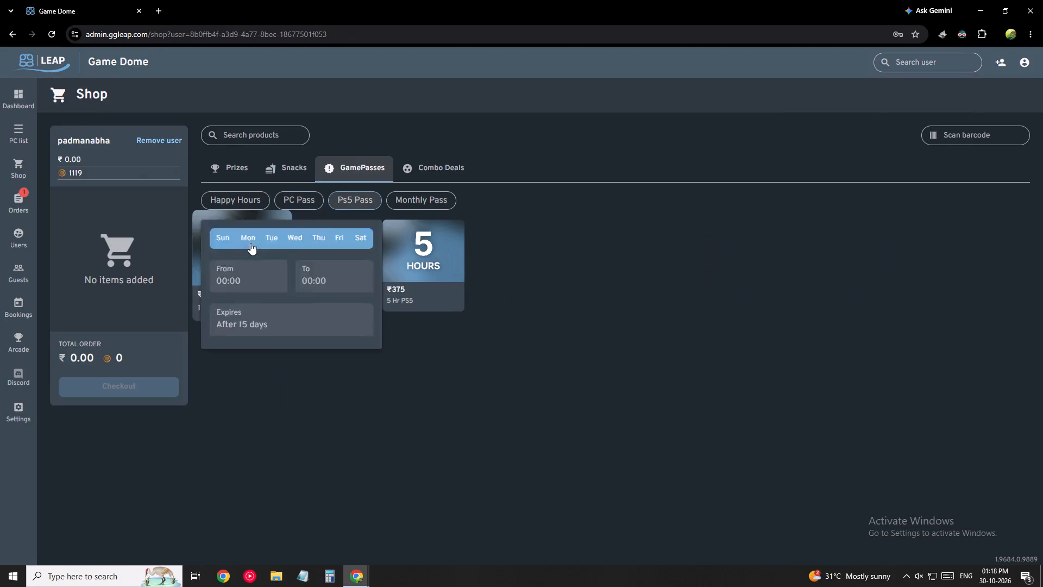
left_click(250, 243)
double_click(123, 374)
left_click(128, 379)
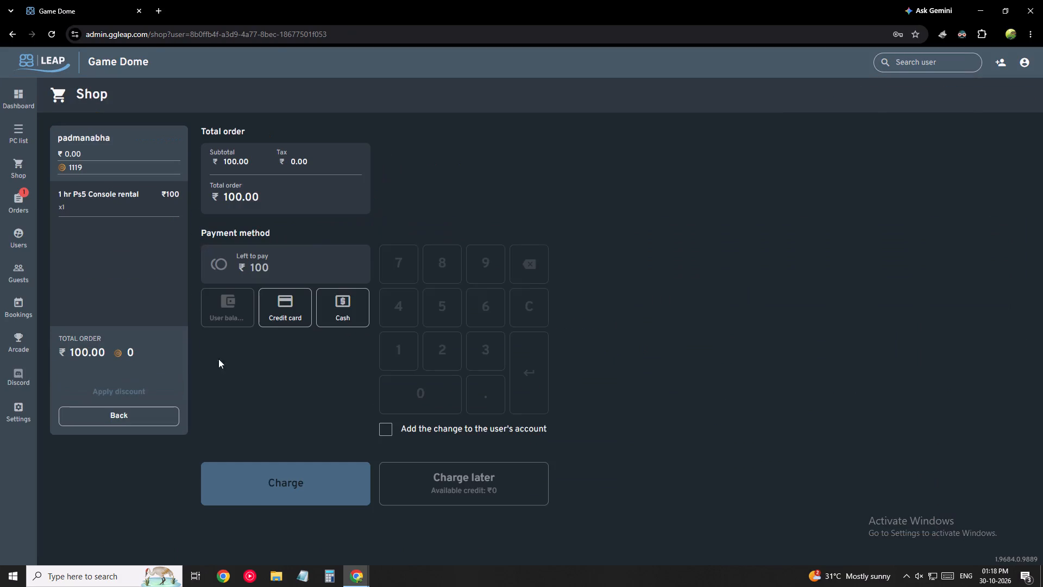
left_click(356, 305)
left_click(317, 472)
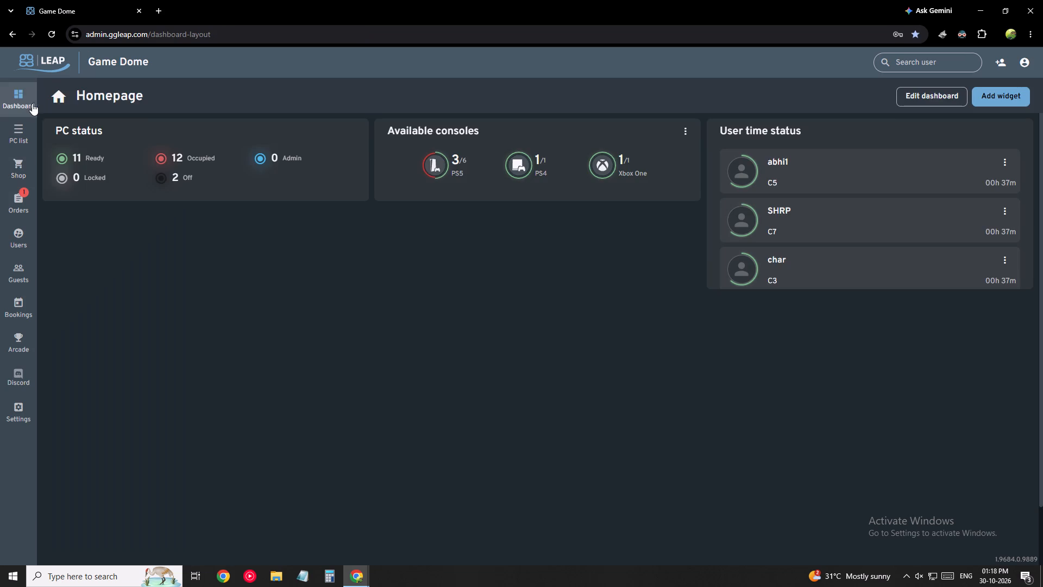
Open the newest order in the order history and copy its username.
left_click(6, 193)
left_click(248, 122)
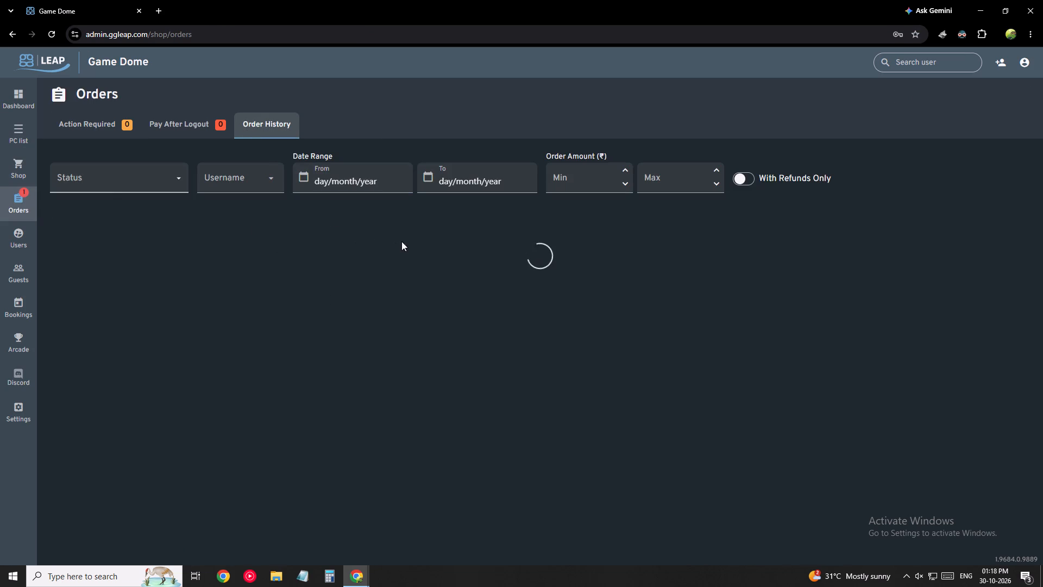
left_click(433, 252)
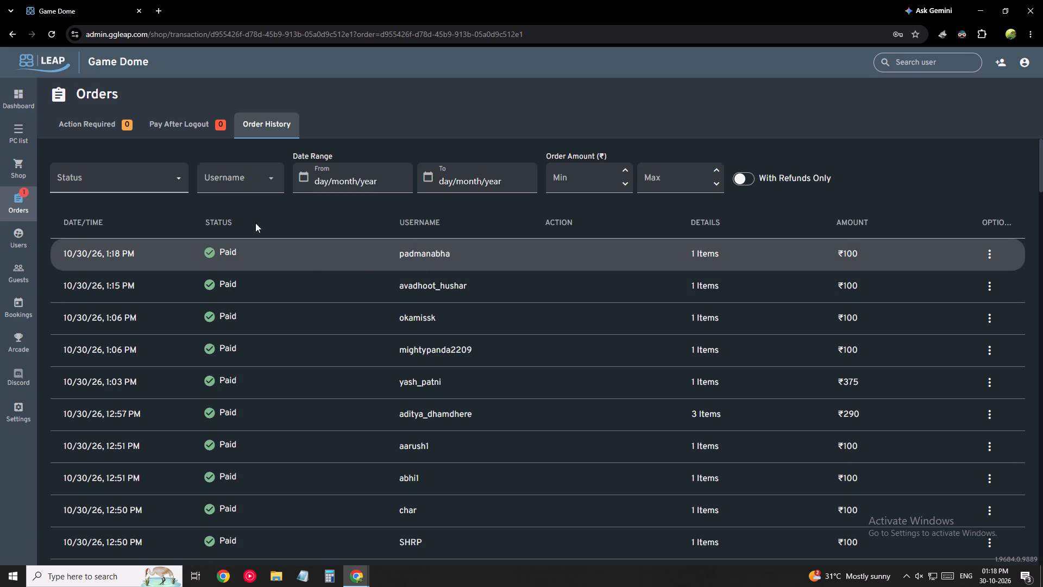
double_click(83, 141)
key("ctrl+c")
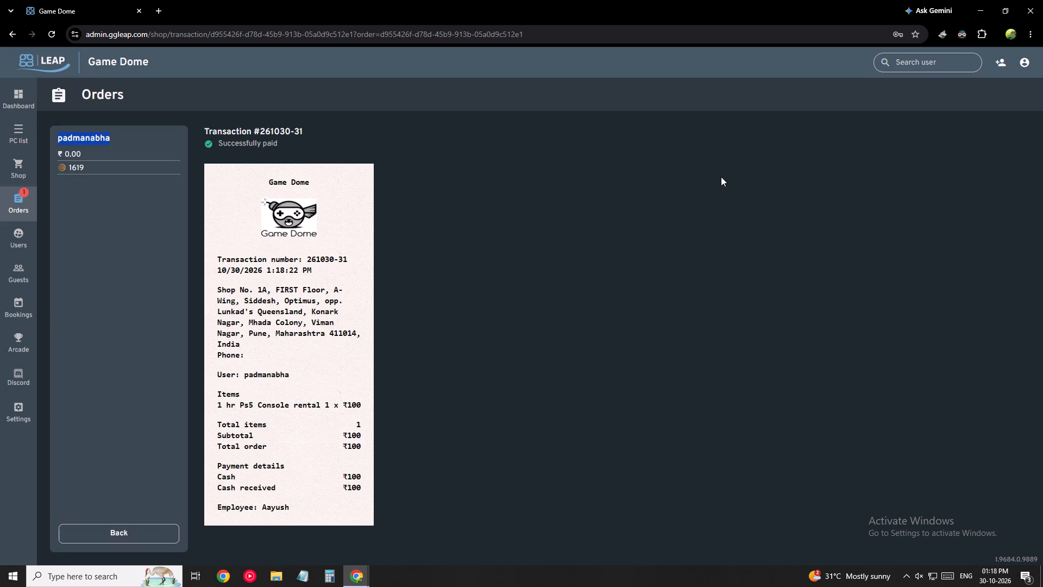
left_click(936, 58, "ctrl")
key("ctrl+v")
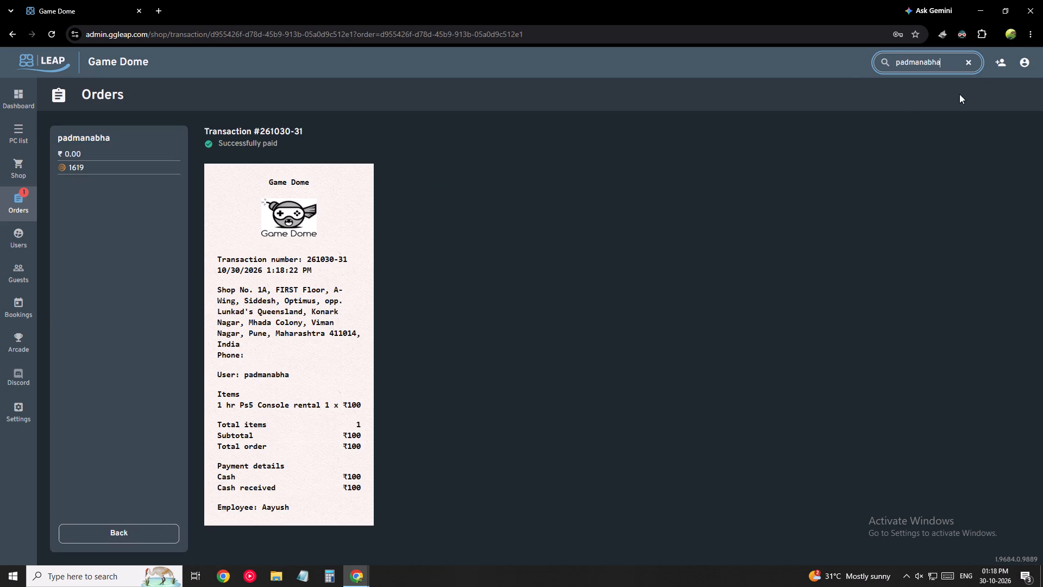
left_click(999, 86)
left_click(1010, 90)
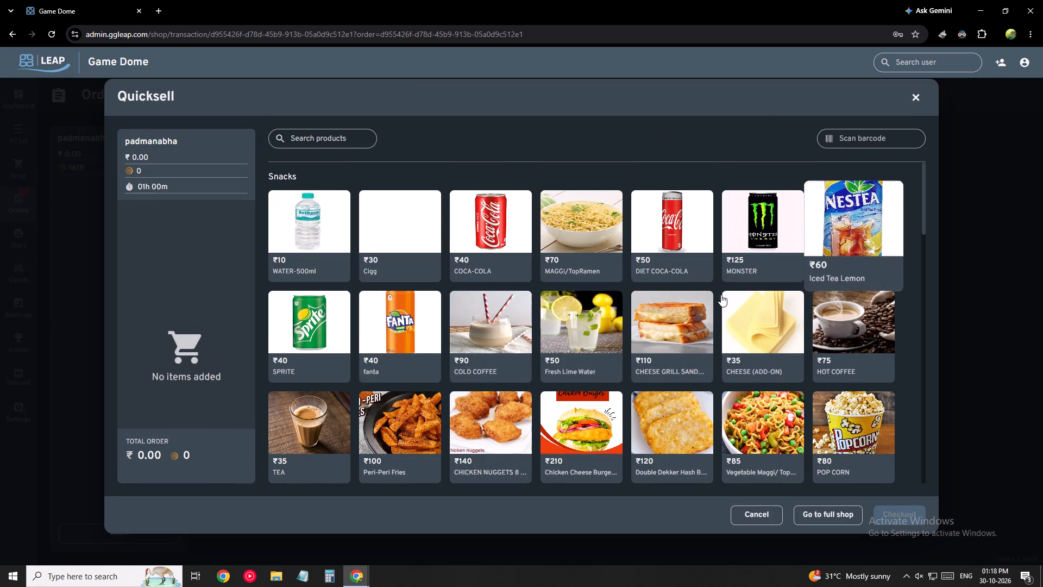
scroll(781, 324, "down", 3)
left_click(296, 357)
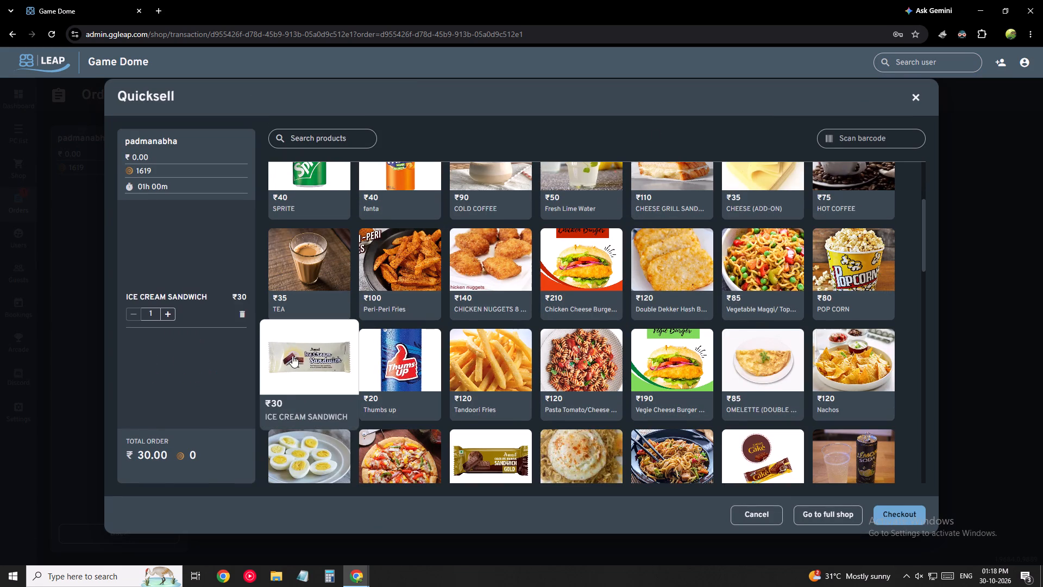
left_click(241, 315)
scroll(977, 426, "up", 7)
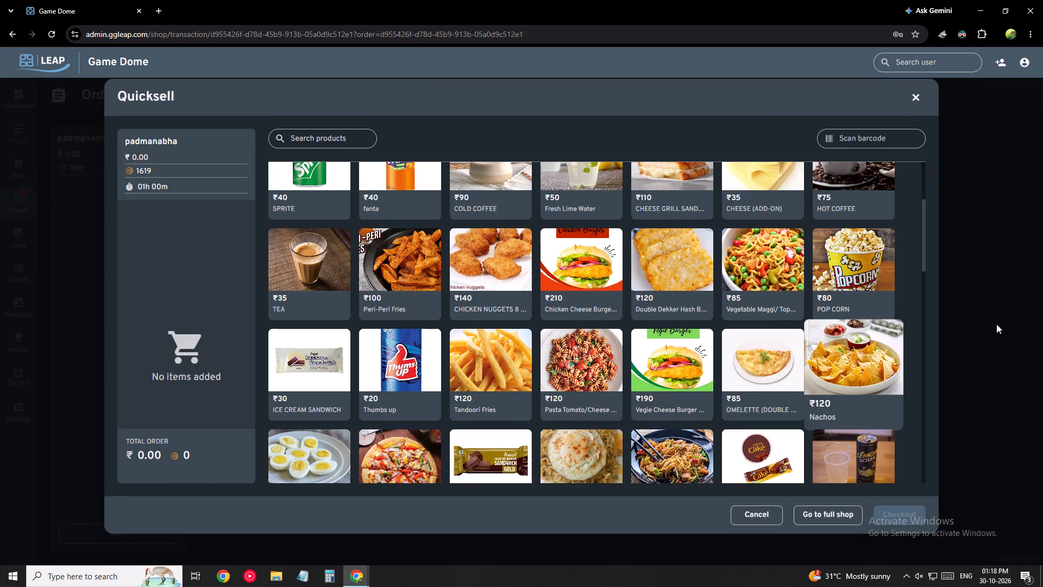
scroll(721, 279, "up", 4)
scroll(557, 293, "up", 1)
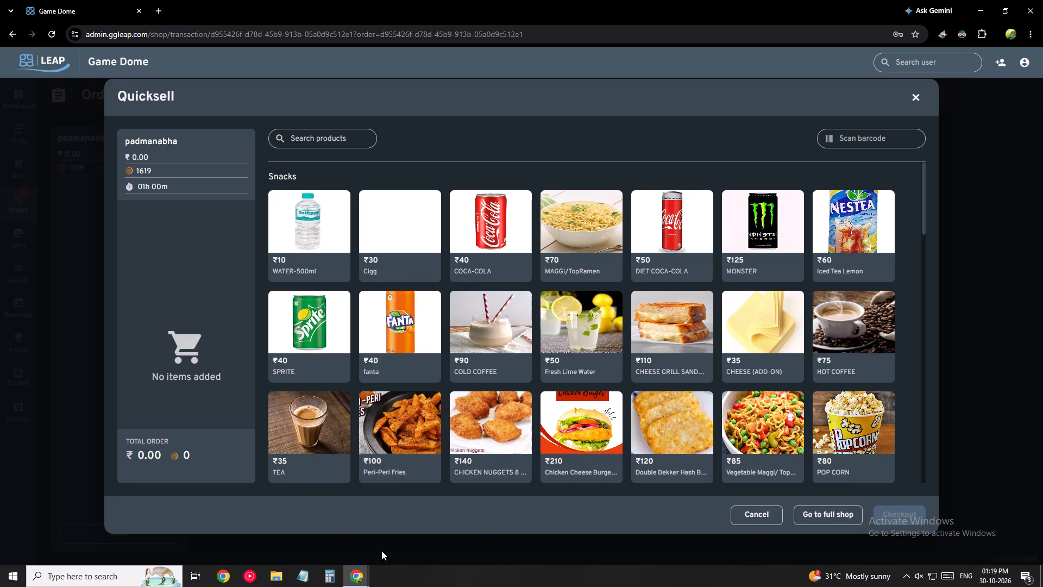
Sell padmanabha two Thumbs up for ₹40 in total, paid in cash.
scroll(512, 397, "down", 2)
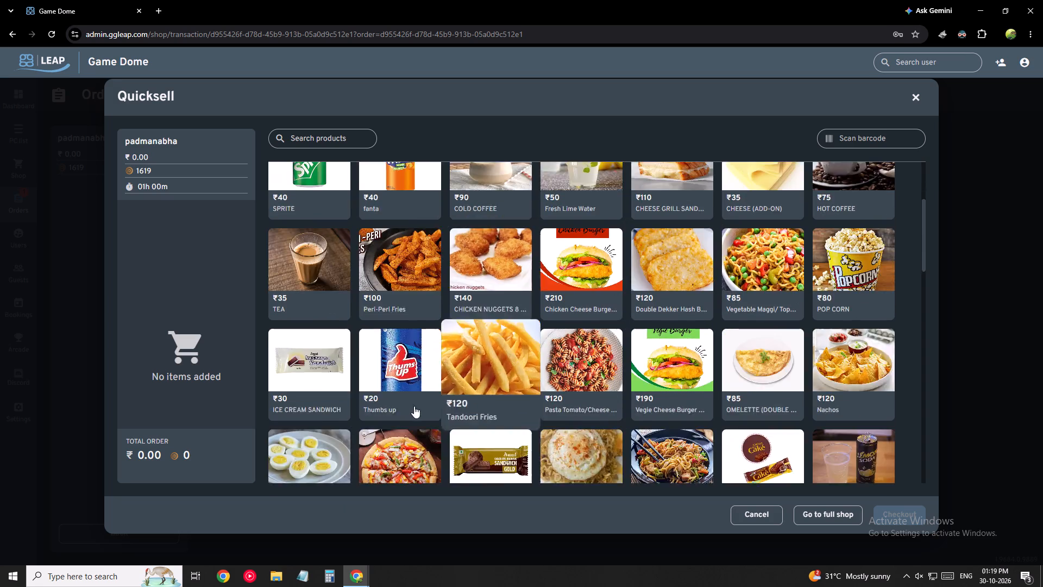
scroll(414, 406, "down", 5)
double_click(384, 167)
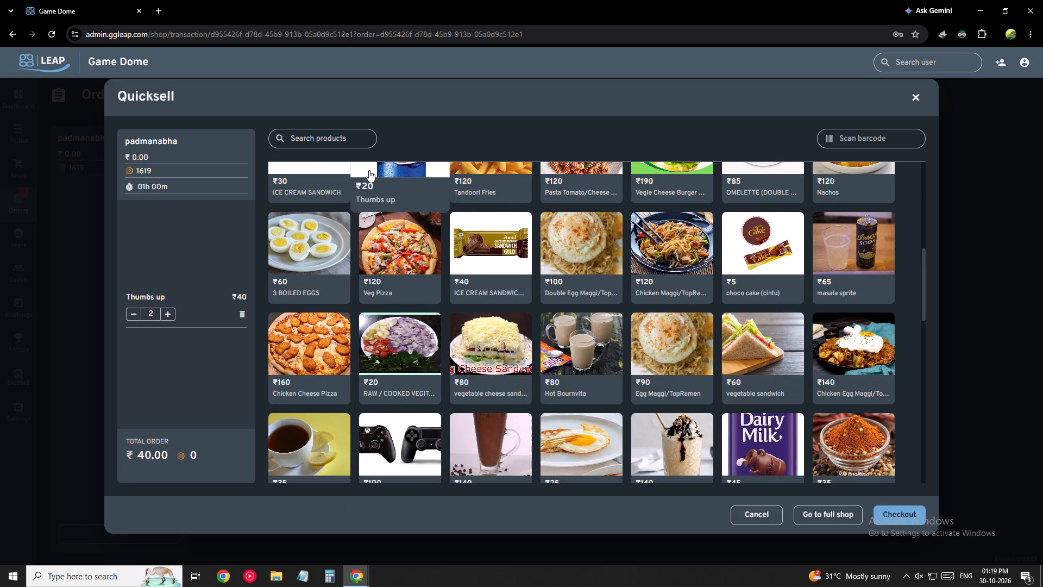
left_click(896, 514)
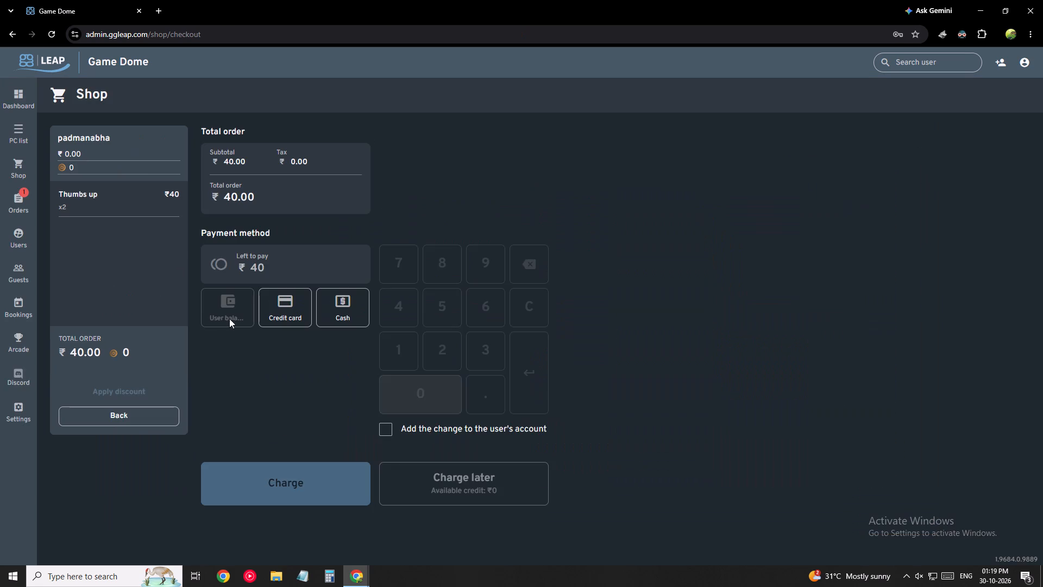
left_click(343, 301)
left_click(334, 508)
left_click(331, 485)
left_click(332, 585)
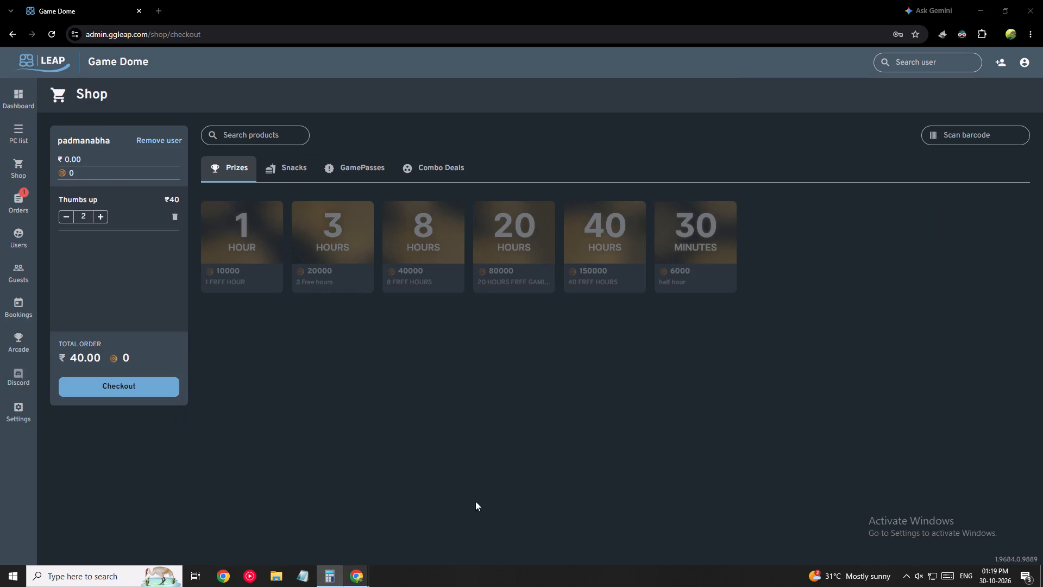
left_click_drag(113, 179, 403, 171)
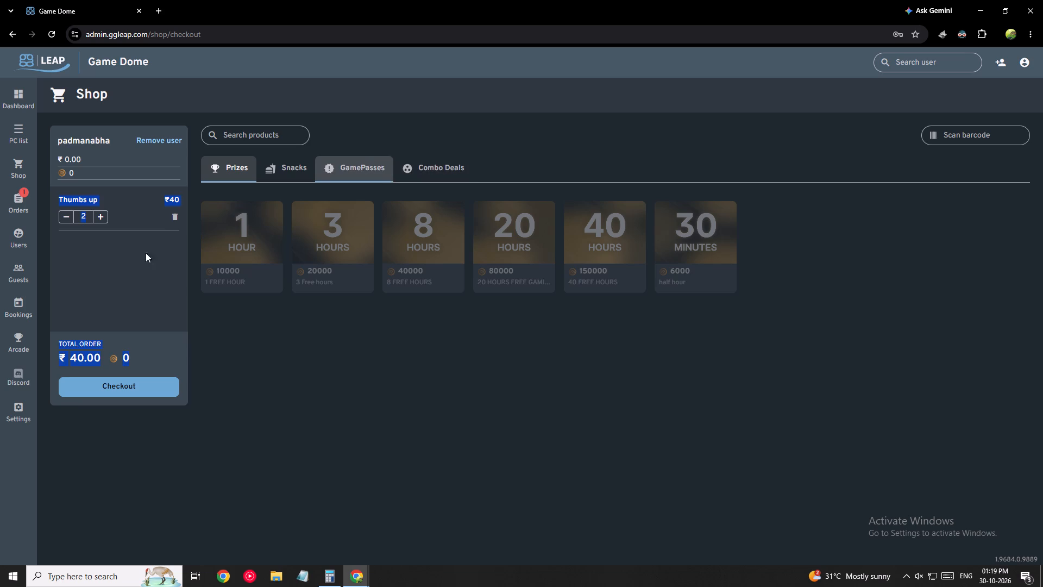
Check out the cart with two Thumbs up for padmanabha again and charge ₹40 in cash.
left_click(236, 390)
left_click(167, 380)
left_click(357, 316)
left_click(323, 483)
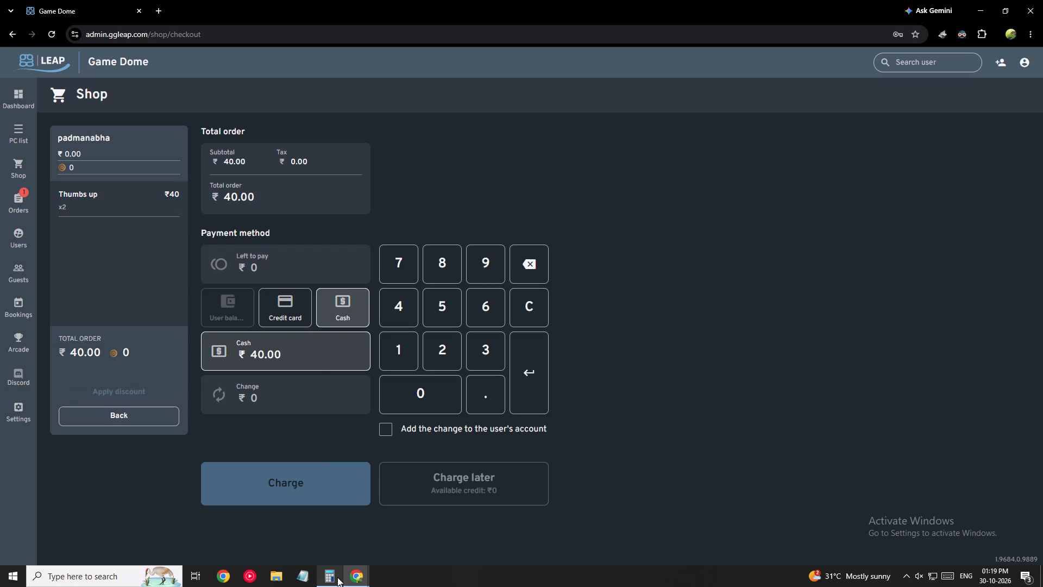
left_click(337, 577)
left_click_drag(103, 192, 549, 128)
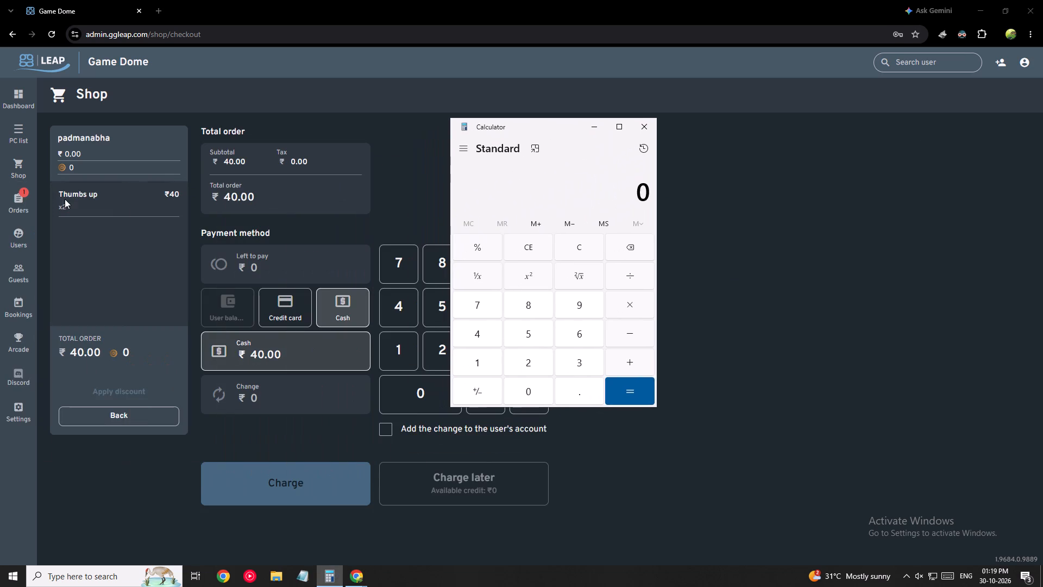
Open the order history and check the newest orders for the Thumbs up sale.
left_click_drag(0, 205, 3, 198)
double_click(1, 211)
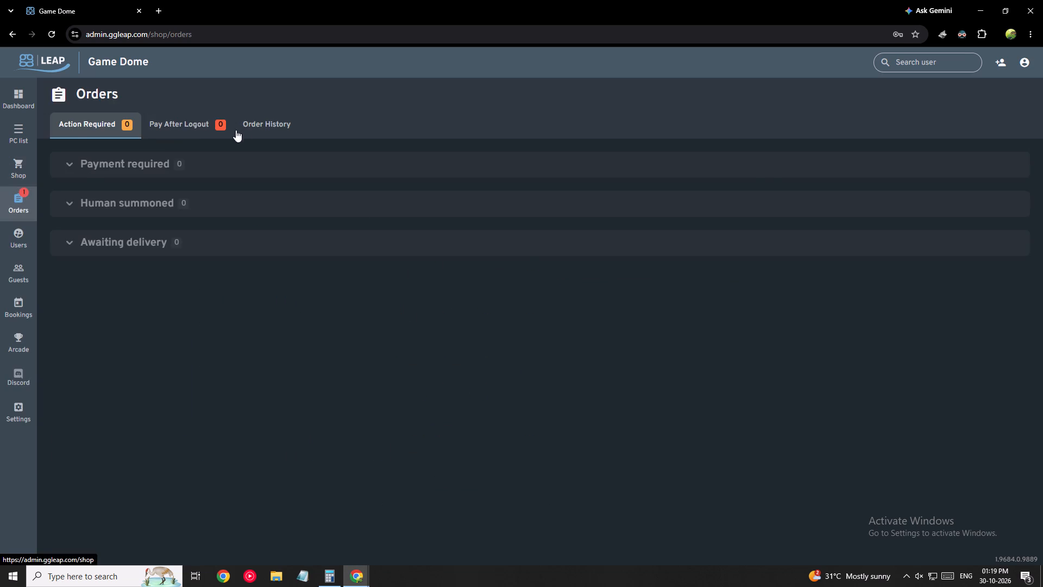
left_click(271, 122)
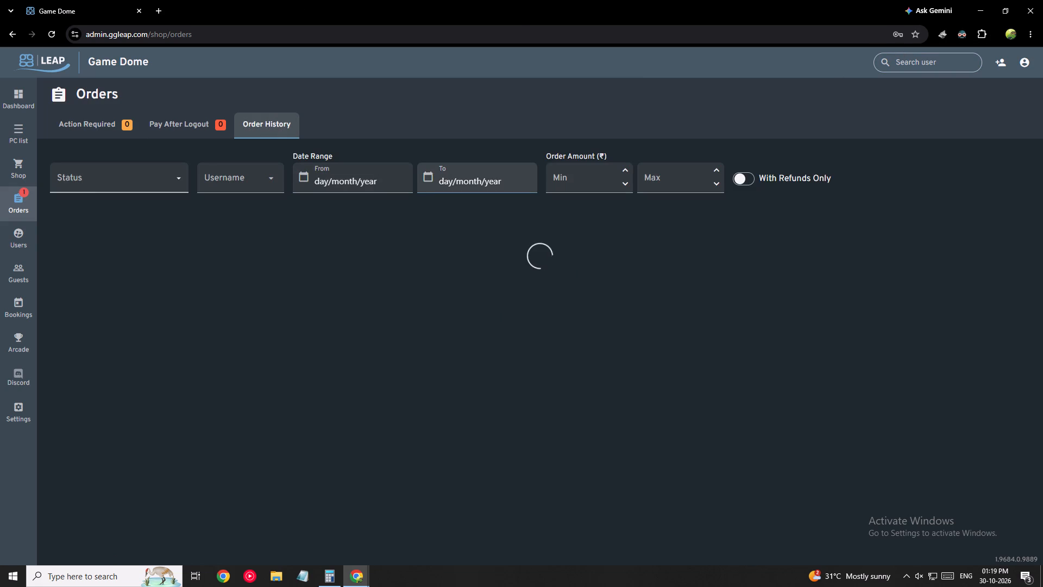
left_click(25, 130)
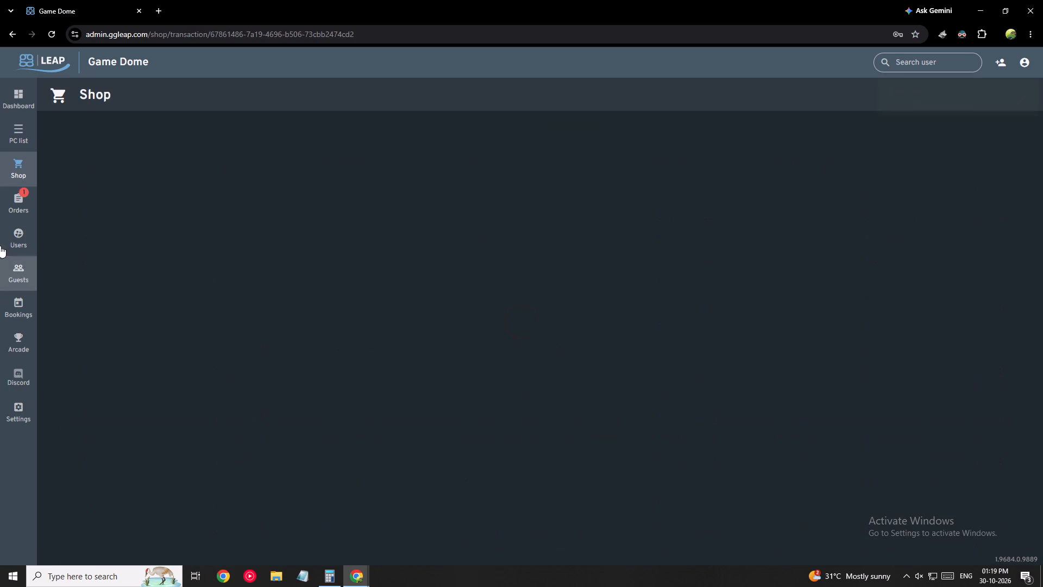
left_click(4, 202)
left_click(291, 115)
left_click(278, 128)
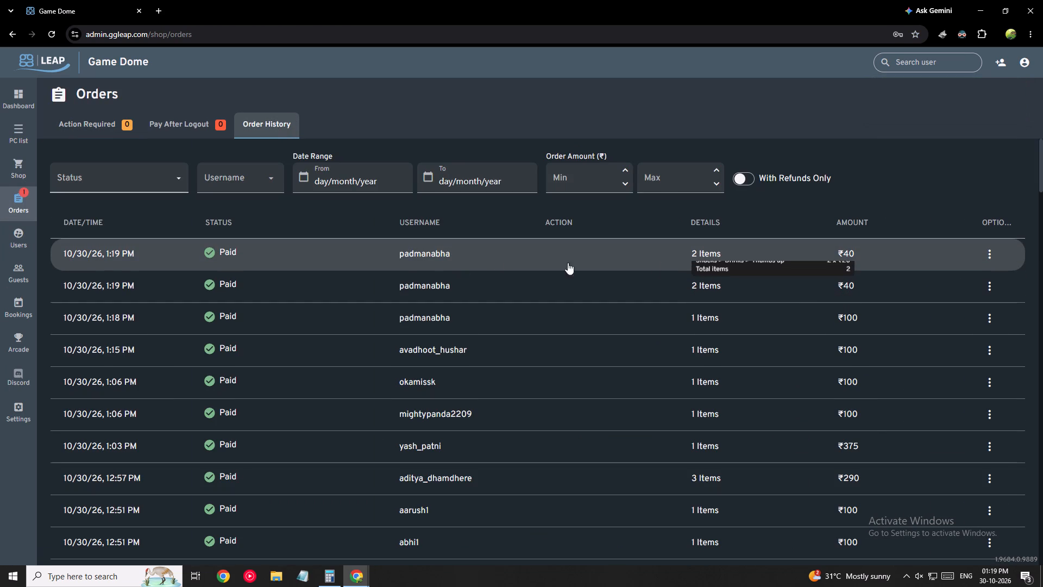
Open padmanabha's two ₹40 orders in the order history in turn and compare their transaction receipts.
left_click(425, 281)
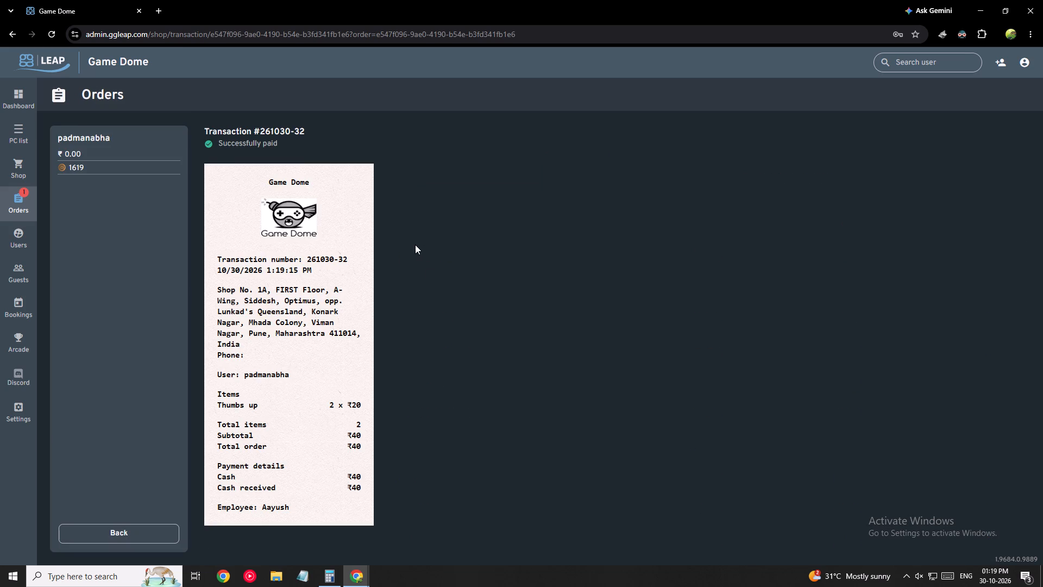
left_click(128, 535)
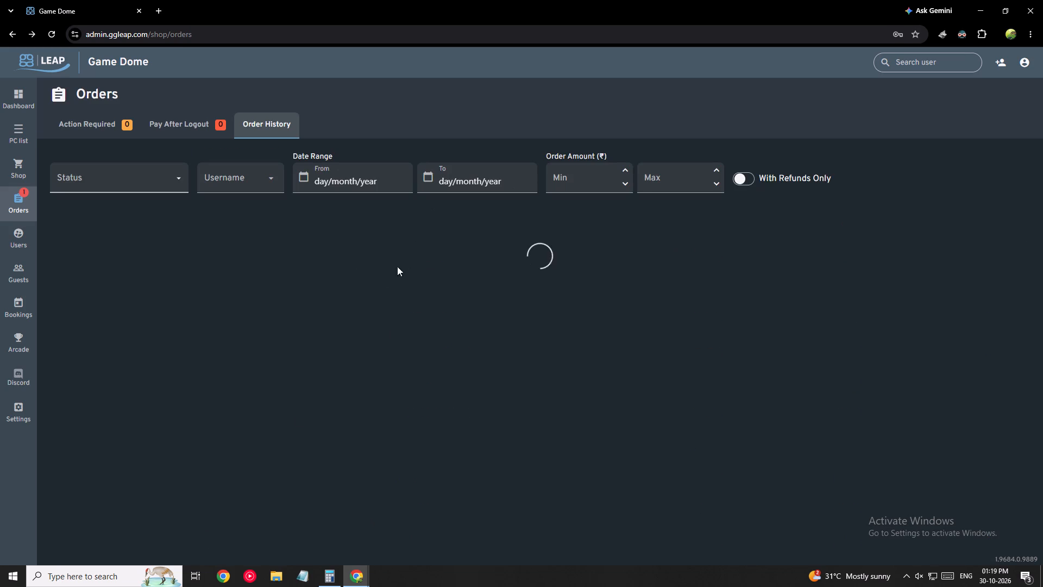
left_click(422, 255)
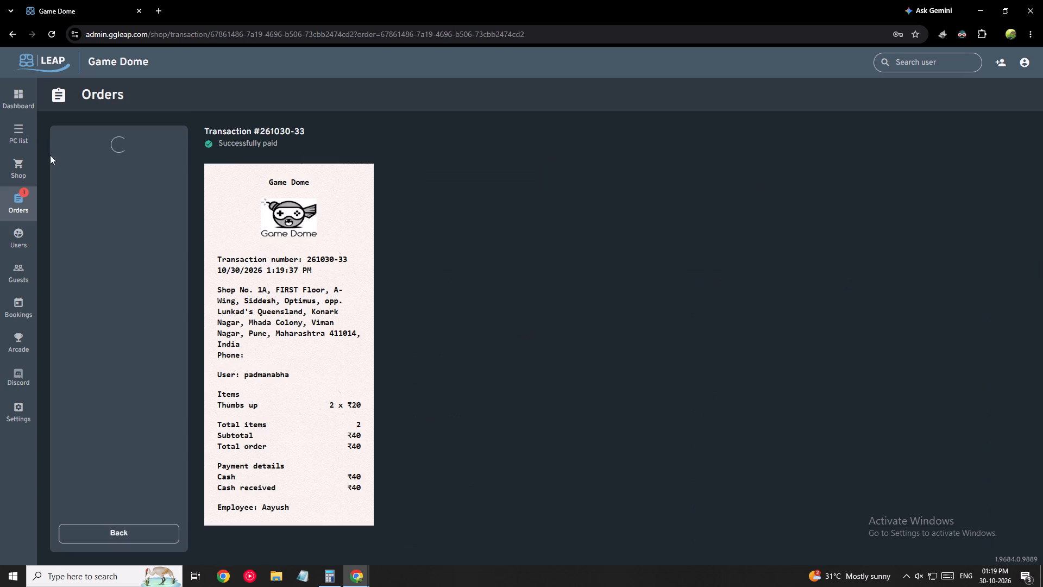
Copy the username padmanabha from the transaction page and paste it under Refund name in the GD VIMAN MNAGAR spreadsheet's daily exp sheet.
double_click(87, 133)
key("ctrl+c")
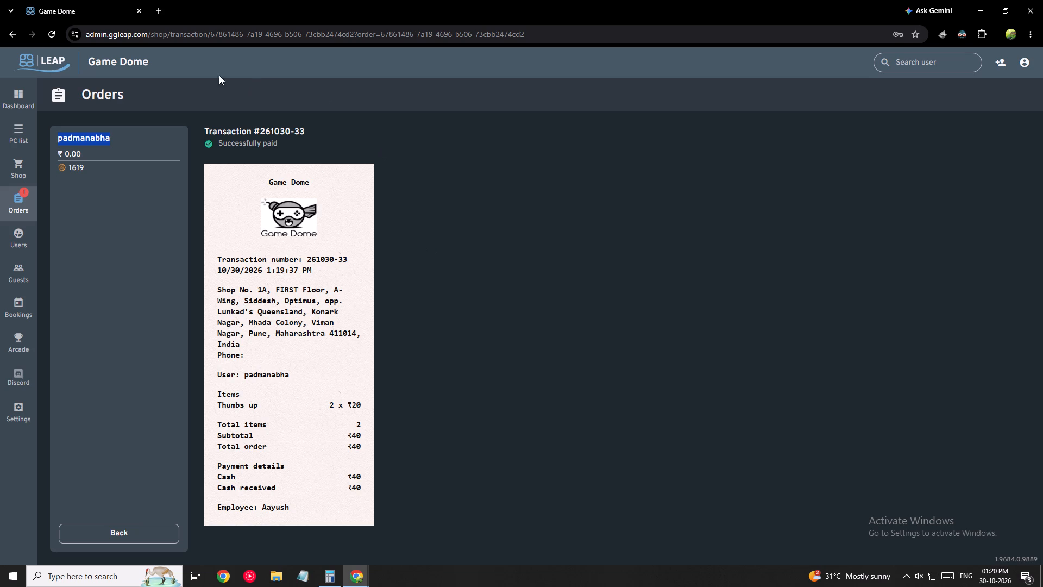
left_click(103, 546)
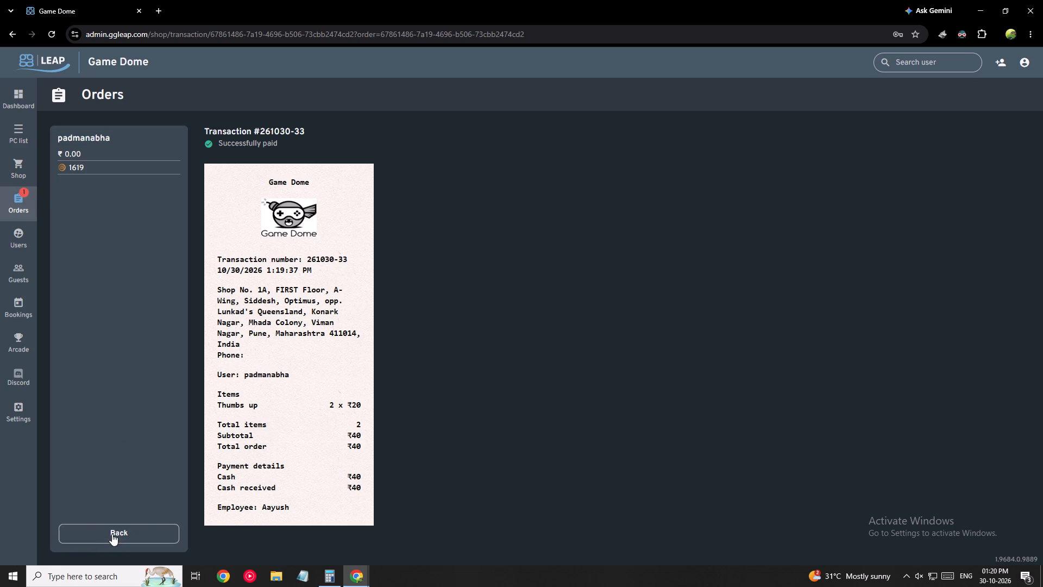
left_click(112, 534)
left_click(414, 257)
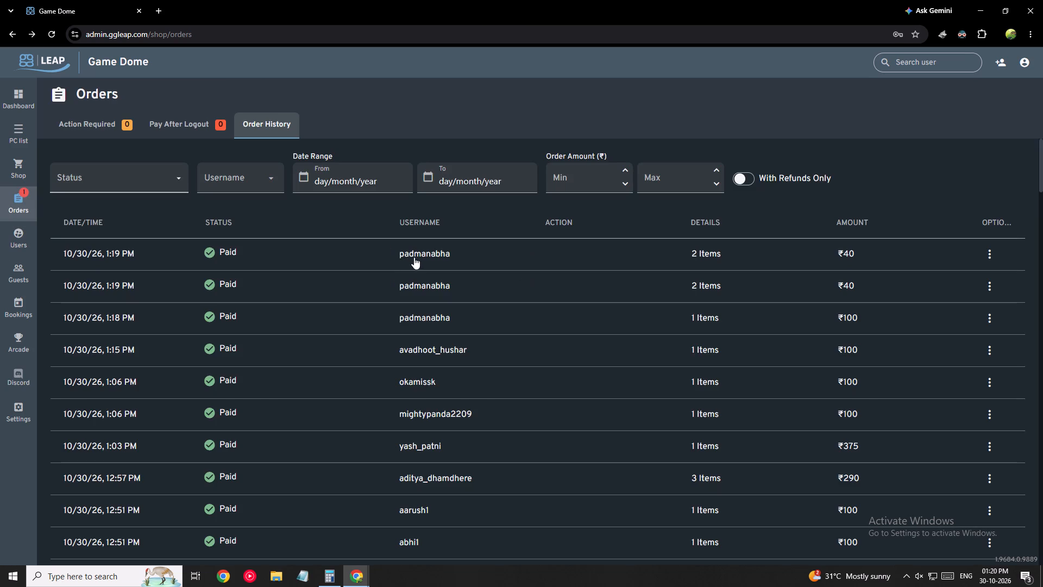
double_click(79, 136)
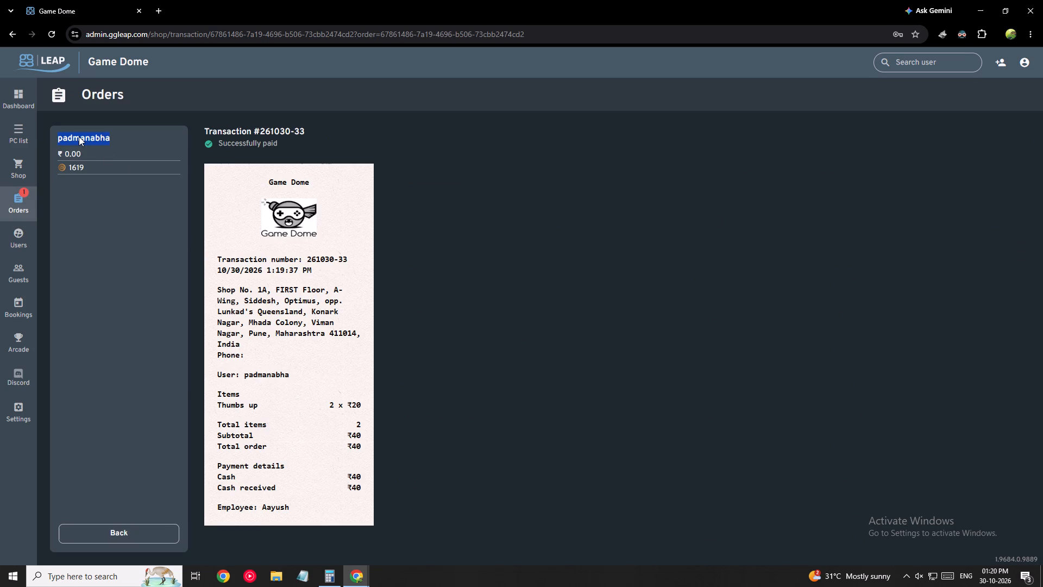
key("ctrl+c")
key("alt+Tab")
key("alt+Tab")
key("alt+Tab")
key("alt+Tab")
key("alt+Tab")
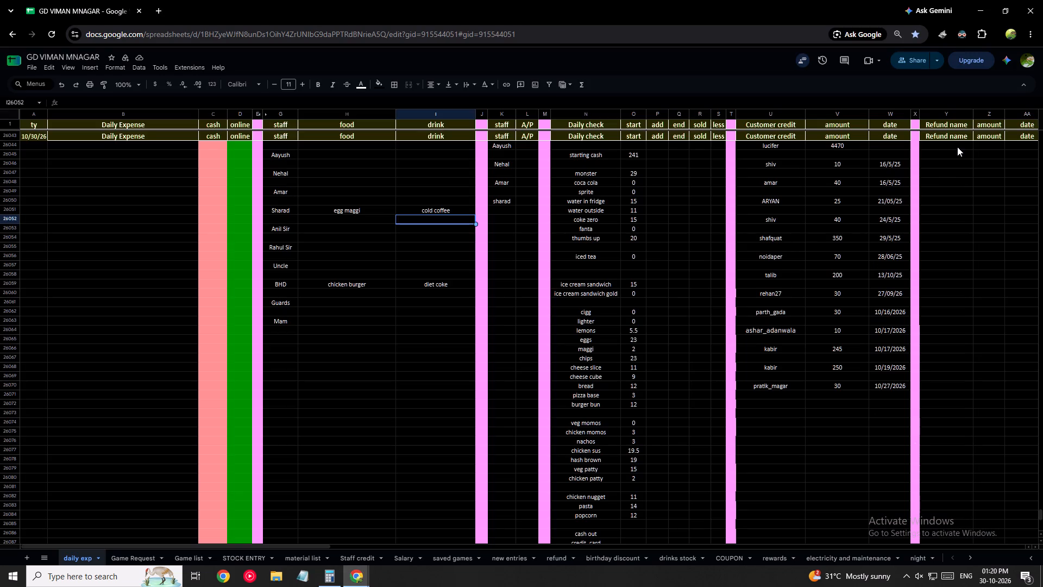
left_click(957, 147)
left_click(954, 155)
key("ctrl+v")
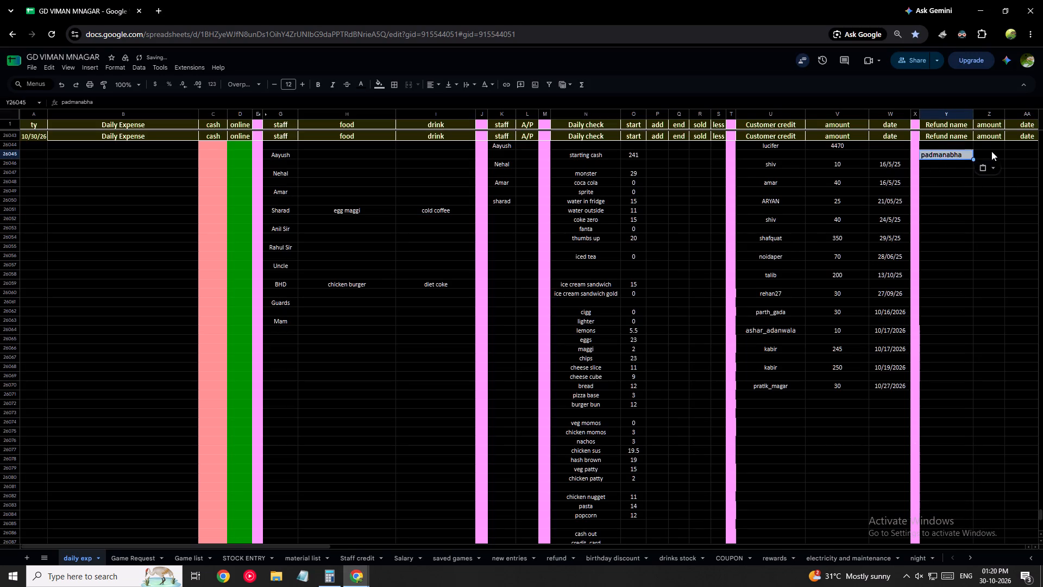
Enter "2x thumbs up" as the refund amount beside padmanabha.
left_click(991, 151)
key("2")
key("x")
key("space")
key("t")
key("h")
key("u")
key("m")
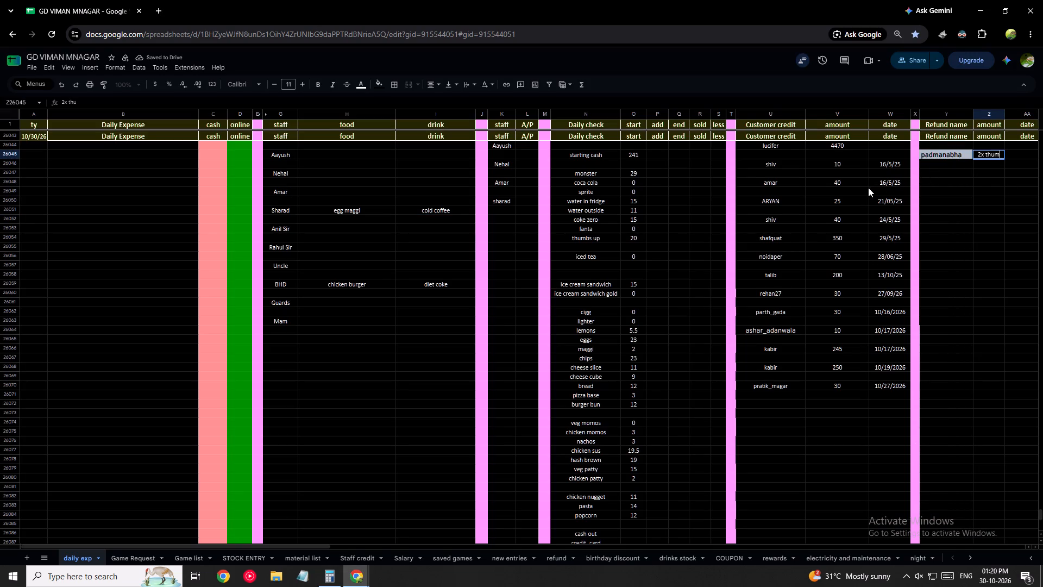
key("b")
key("s")
key("space")
key("u")
key("p")
key("Return")
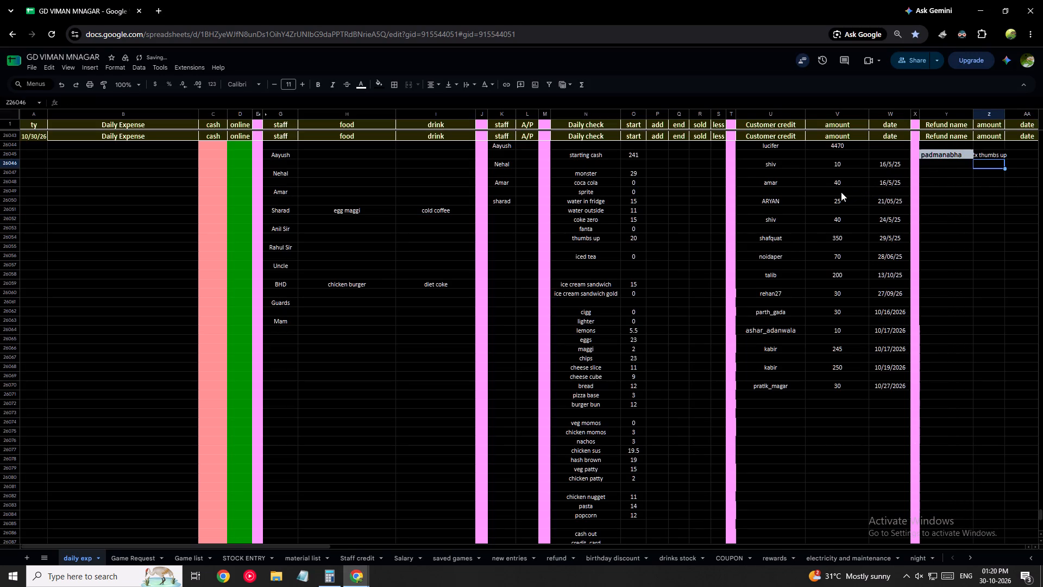
Apply centre alignment to the "2x thumbs up" cell in the refund amount column.
left_click(1000, 157)
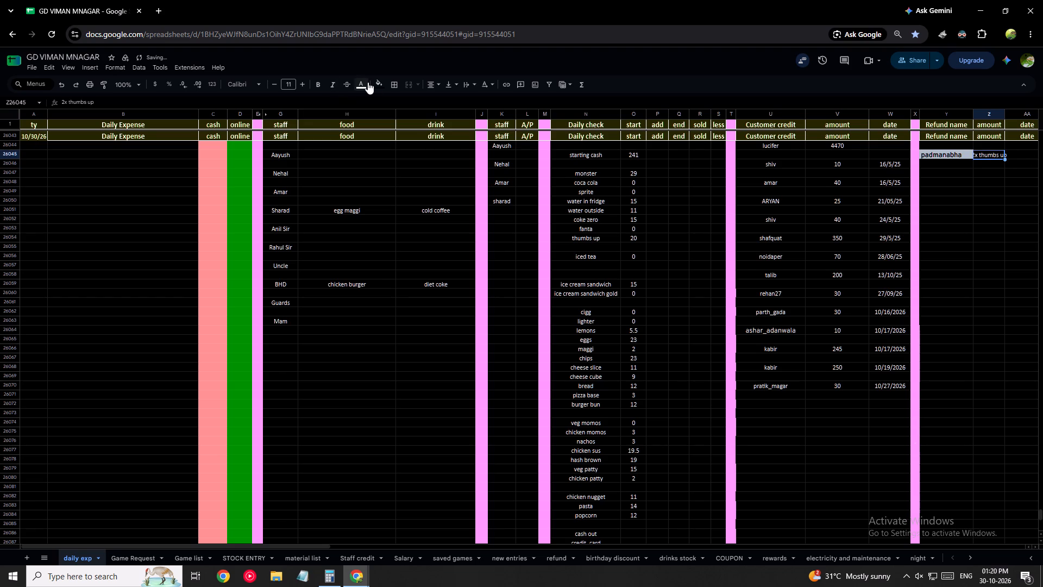
left_click(431, 84)
left_click(445, 101)
left_click(979, 167)
left_click(957, 171)
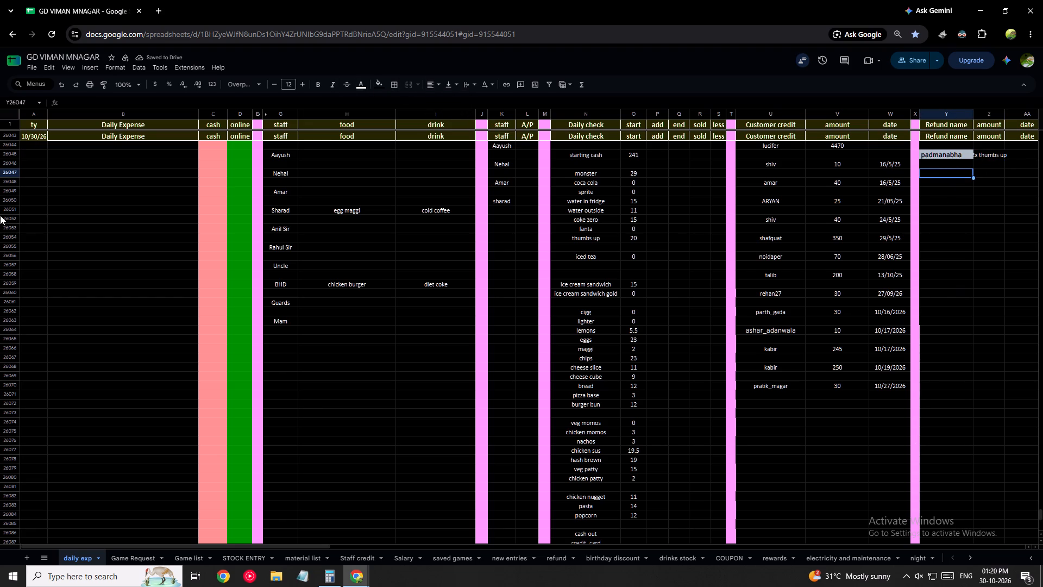
Close the Calculator, then switch back to the Game Dome admin window and look over the PC list.
key("alt+Tab")
left_click(645, 127)
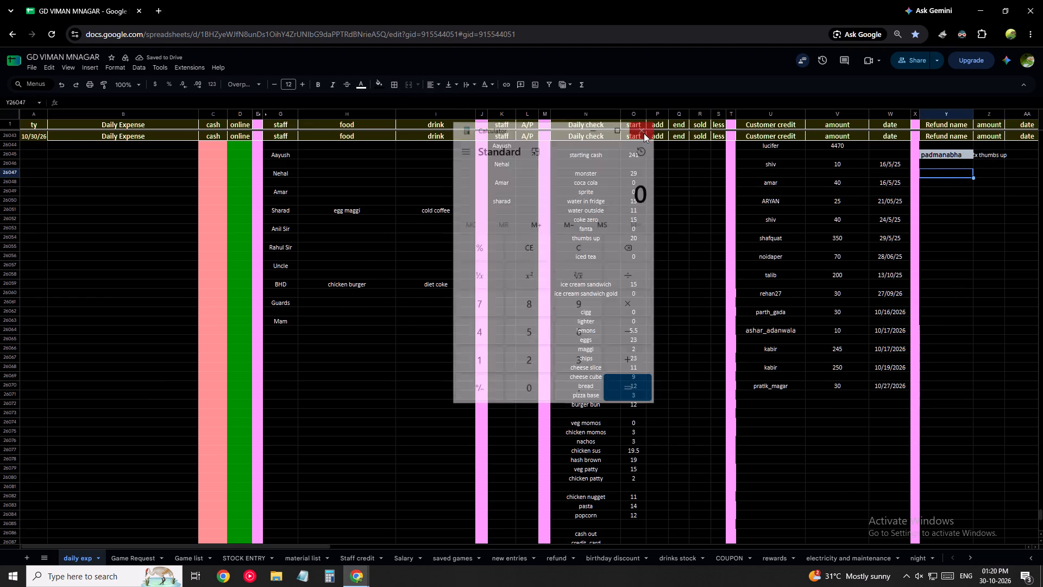
key("alt+Tab")
key("alt+Tab")
key("alt+Tab")
left_click(24, 142)
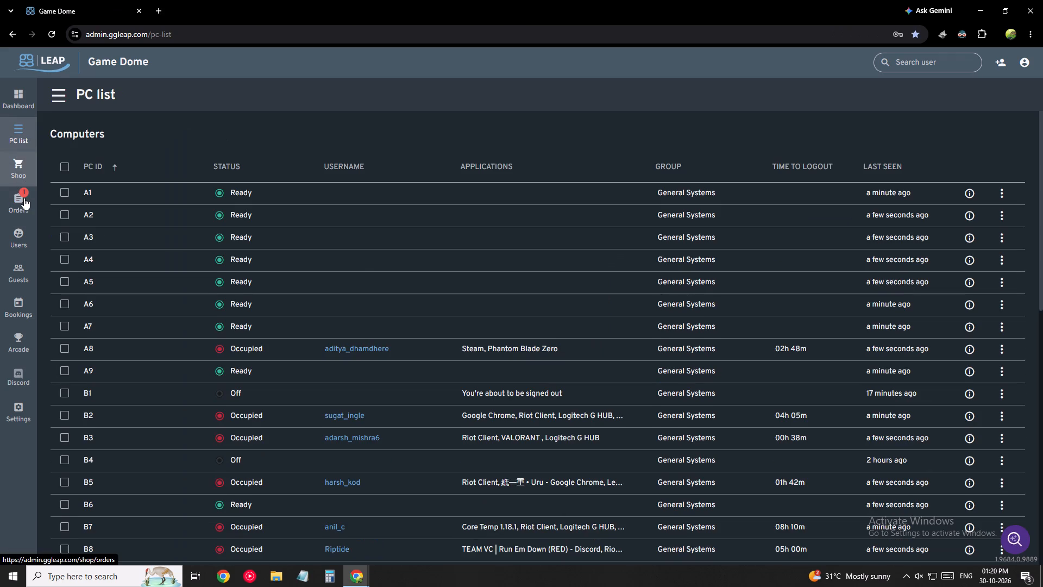
scroll(290, 303, "down", 3)
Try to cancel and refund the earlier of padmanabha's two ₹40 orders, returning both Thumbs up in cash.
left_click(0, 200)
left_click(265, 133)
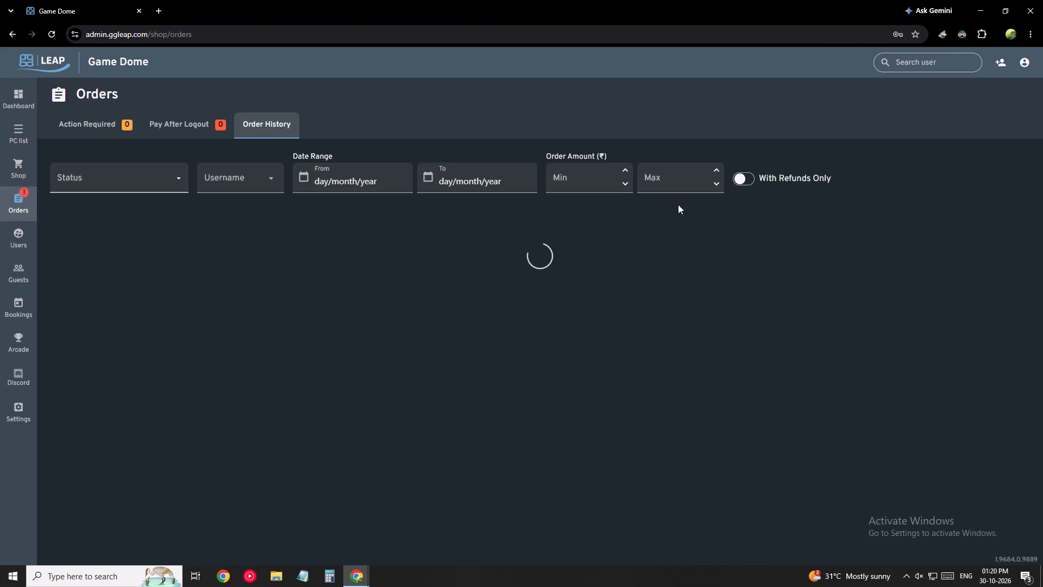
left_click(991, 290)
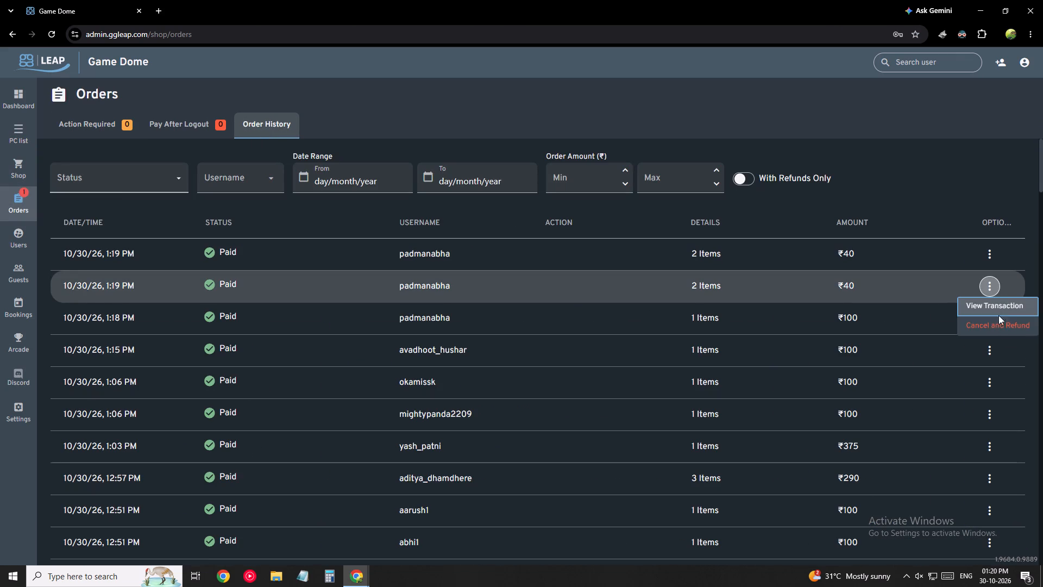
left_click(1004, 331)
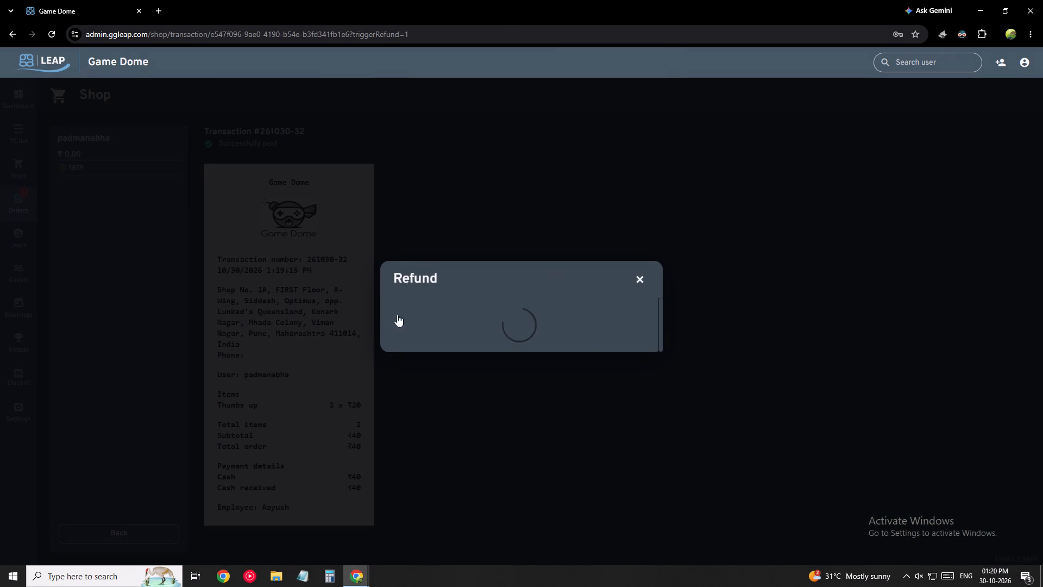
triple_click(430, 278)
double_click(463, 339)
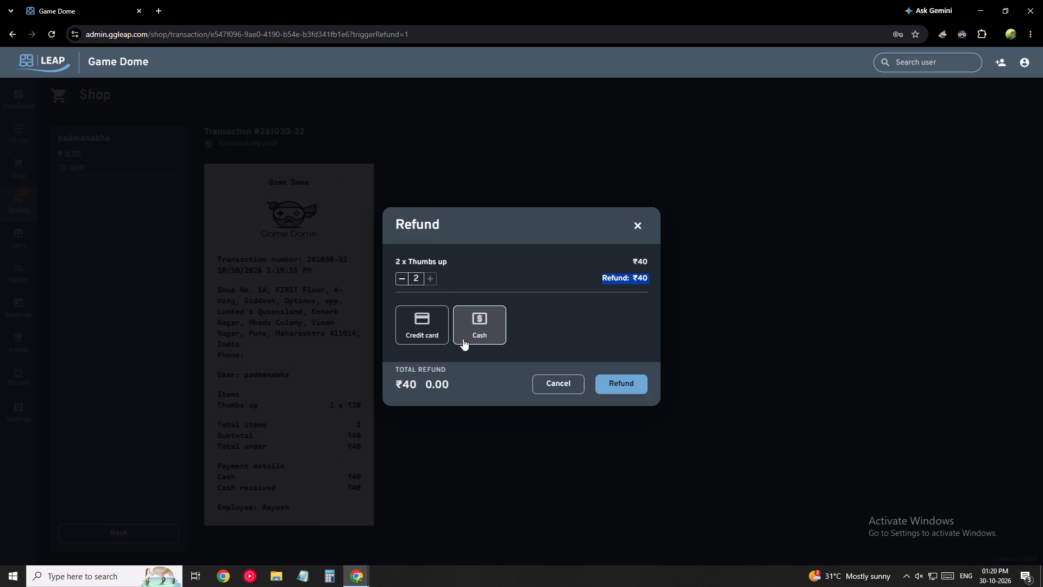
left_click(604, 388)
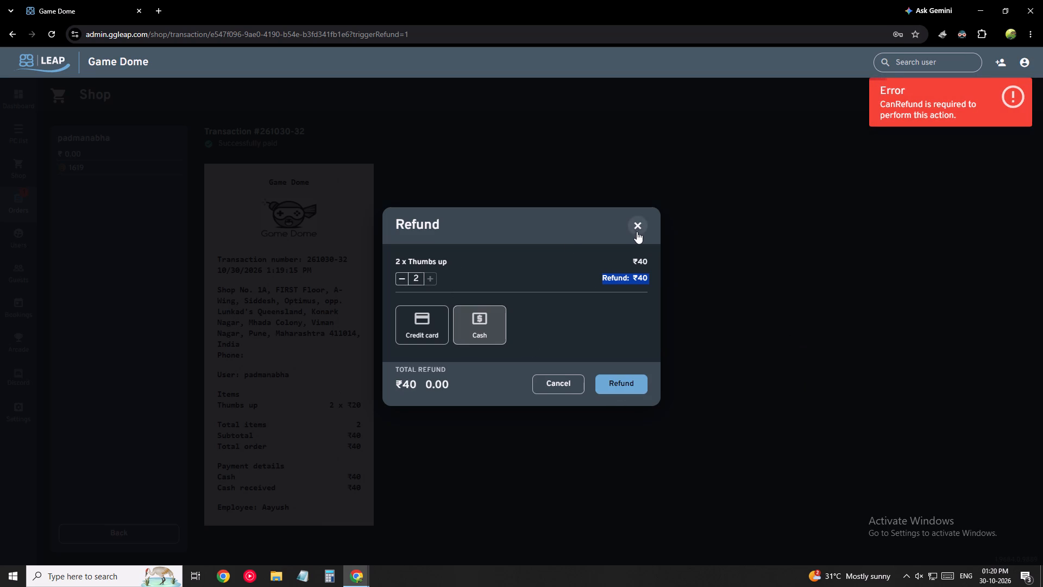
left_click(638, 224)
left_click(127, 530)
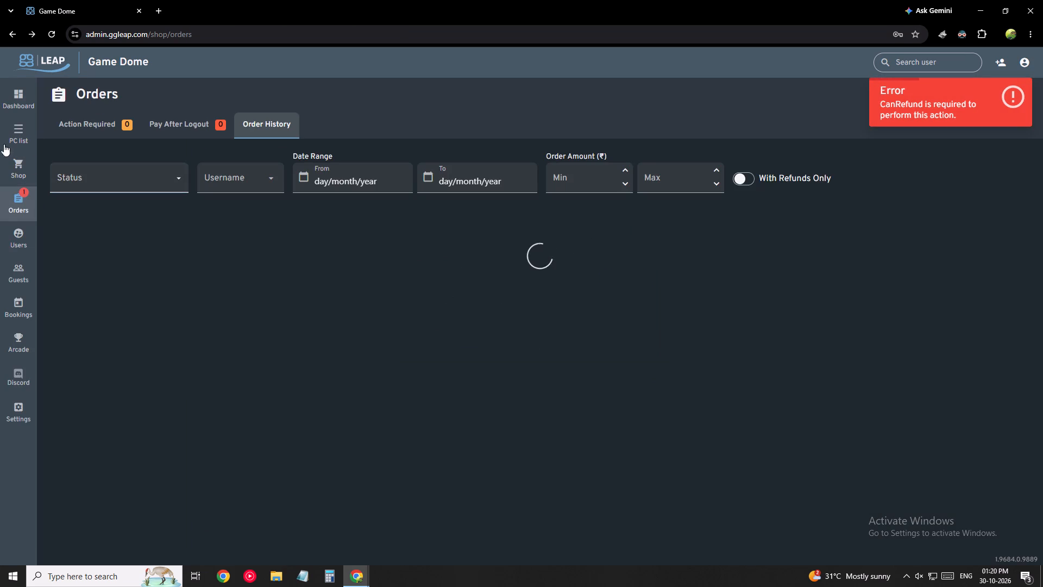
Open the PC list and check the console sessions.
left_click(0, 142)
scroll(247, 289, "down", 10)
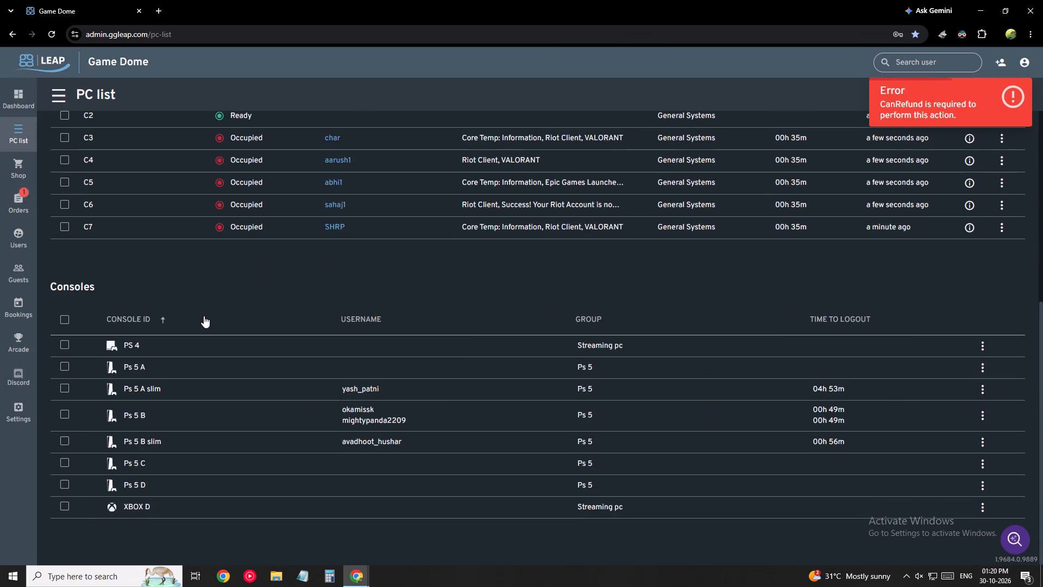
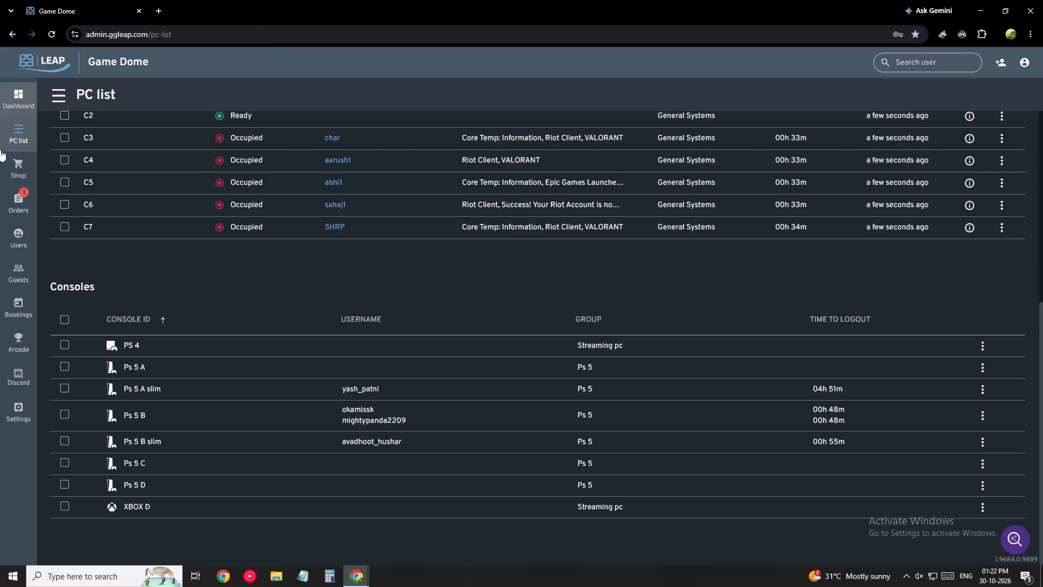
Open padmanabha's 1:18 PM order for ₹100 from the order history and copy the username.
left_click(7, 214)
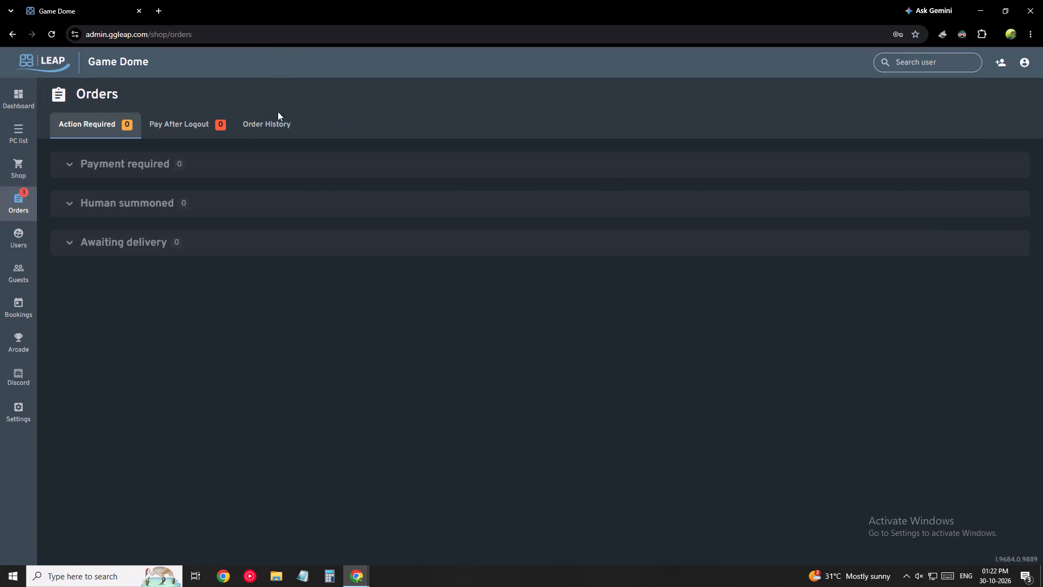
left_click(264, 114)
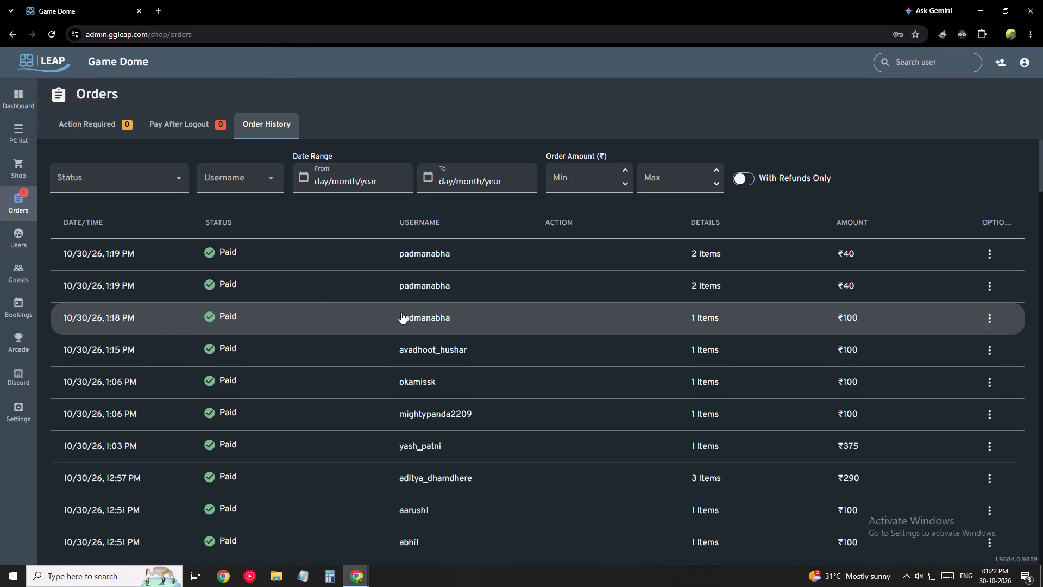
left_click(416, 325)
double_click(90, 132)
key("ctrl+c")
left_click(20, 133)
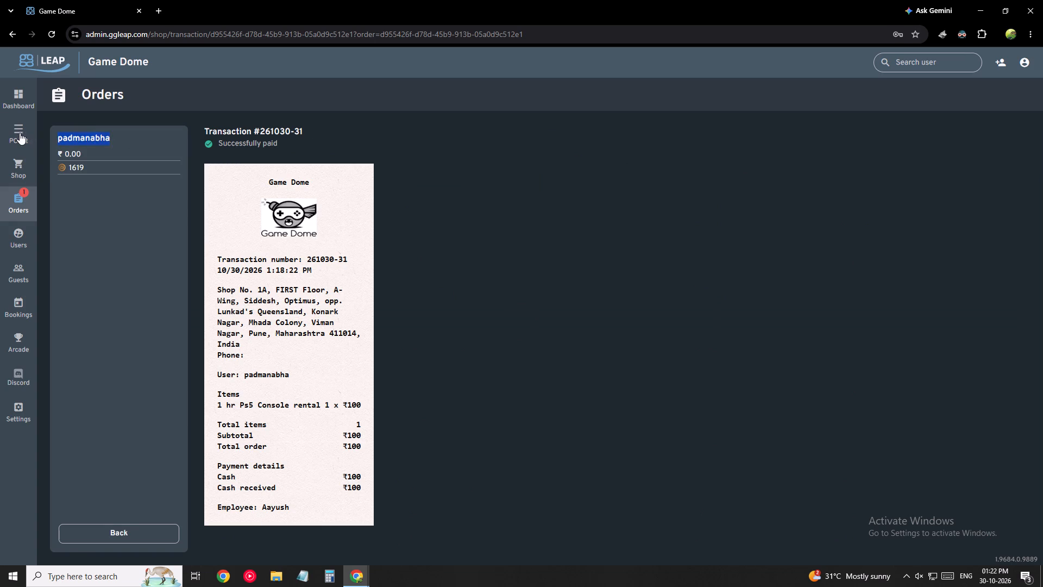
scroll(193, 305, "down", 12)
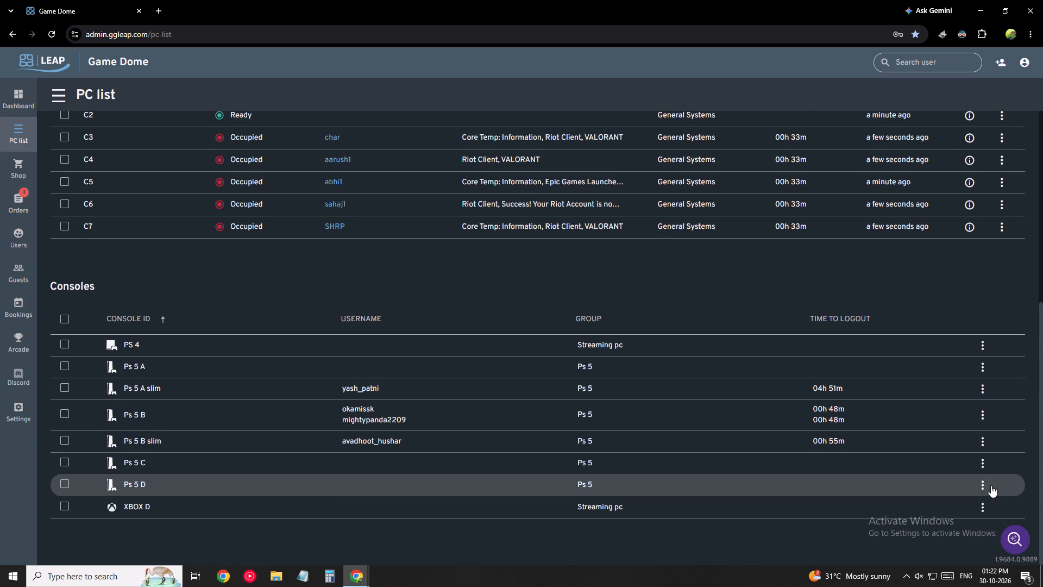
left_click(980, 465)
left_click(1008, 473)
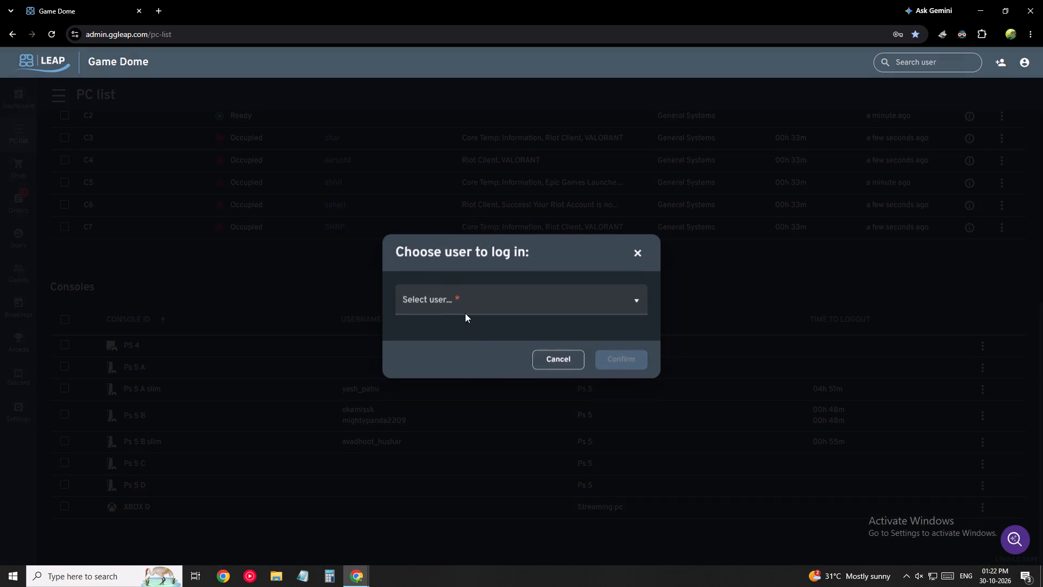
left_click(461, 302)
key("ctrl+v")
left_click(506, 341)
left_click(615, 352)
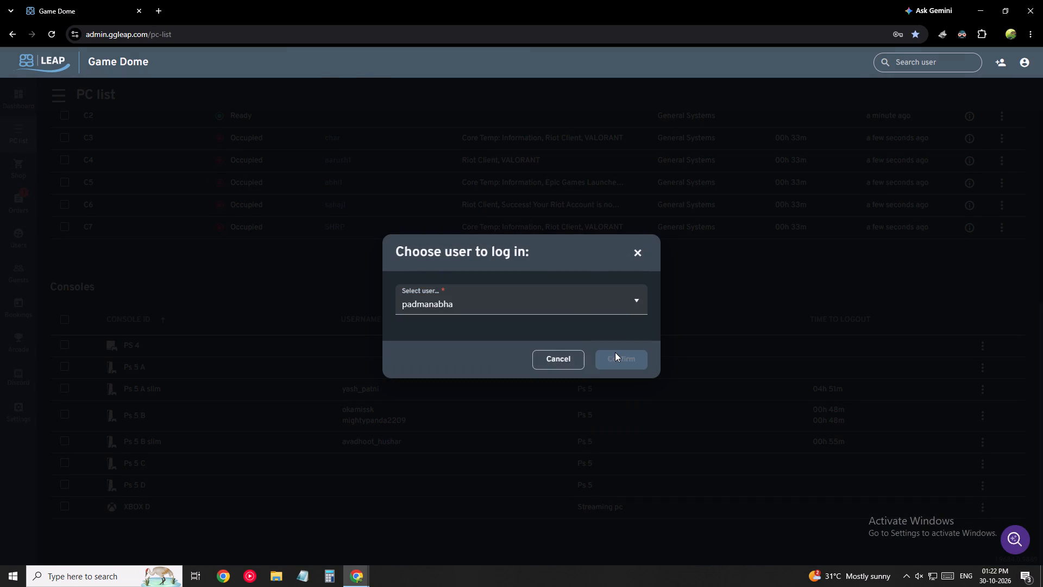
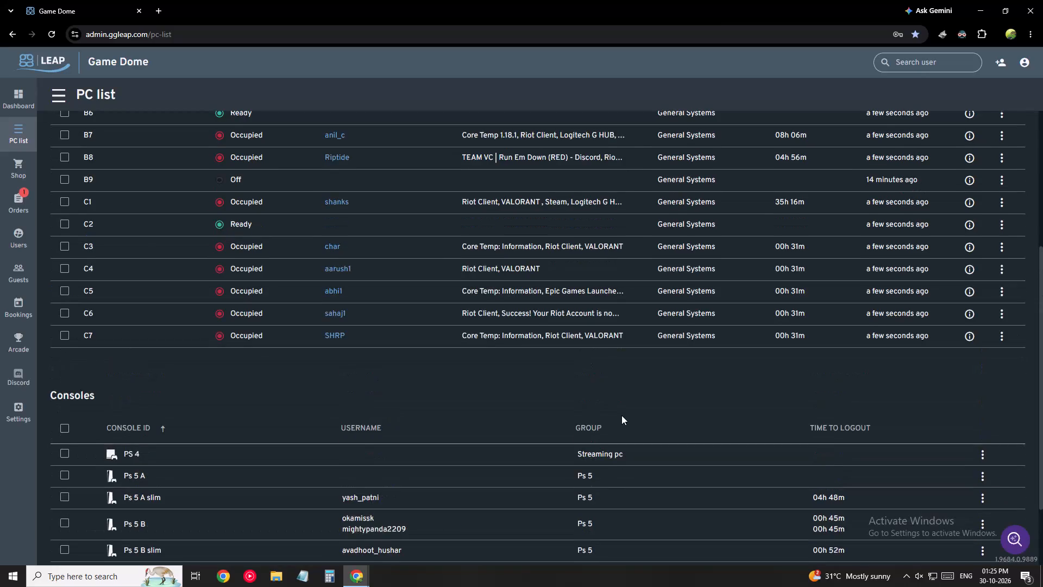
Review the PC list for the occupancy, logged-in users and time to logout of the computers and consoles.
scroll(629, 414, "up", 2)
scroll(629, 414, "down", 3)
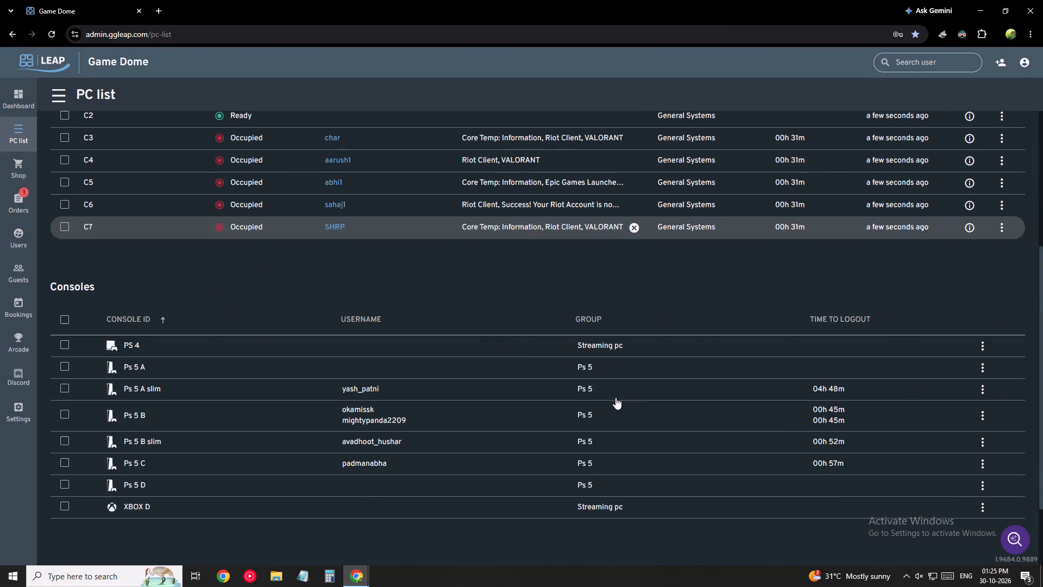
scroll(615, 397, "down", 4)
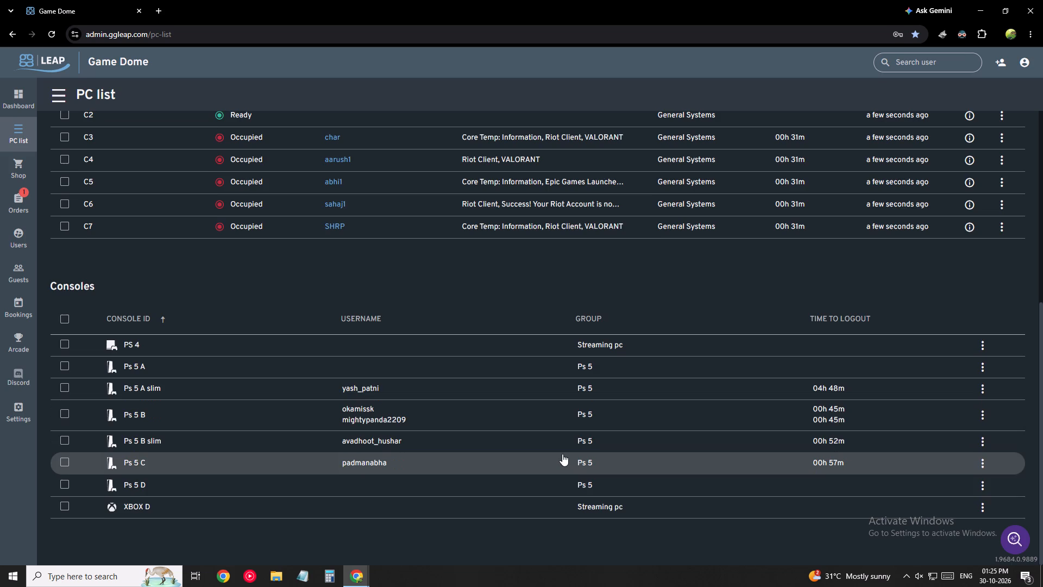
scroll(493, 451, "up", 5)
scroll(488, 447, "down", 1)
scroll(488, 447, "up", 1)
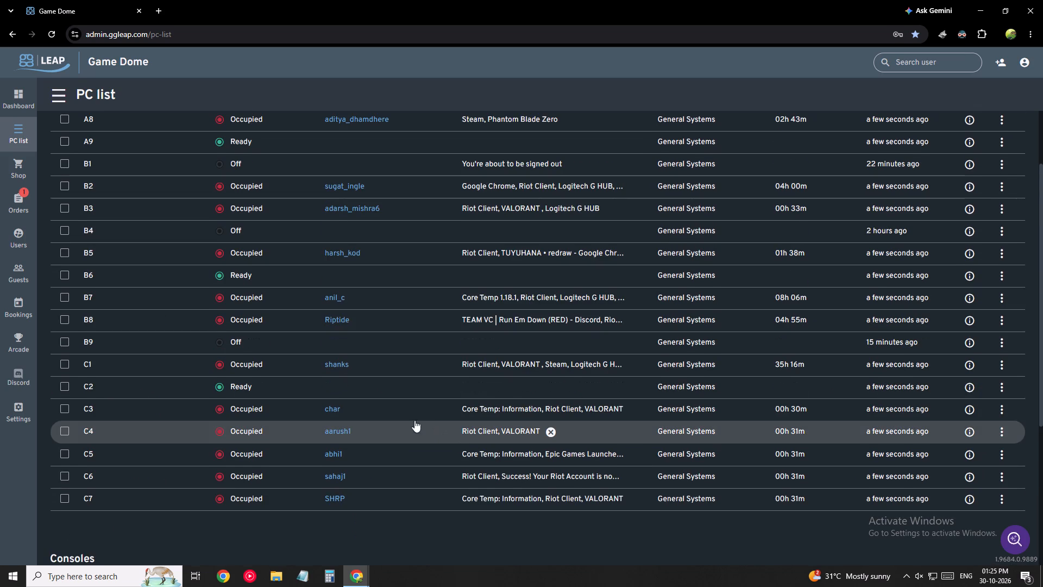
scroll(274, 336, "up", 4)
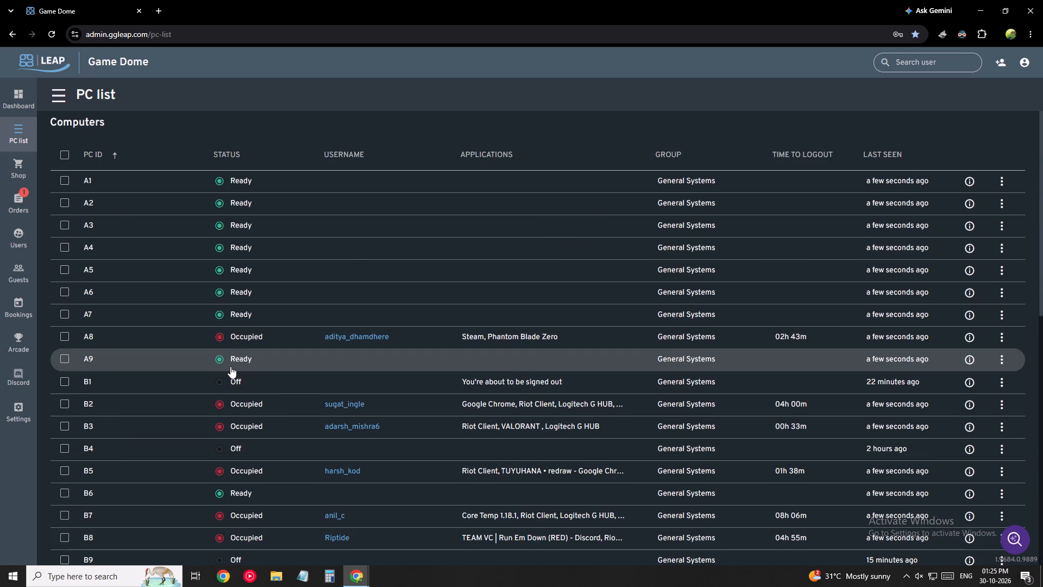
scroll(387, 454, "down", 1)
scroll(387, 455, "up", 1)
scroll(386, 456, "down", 1)
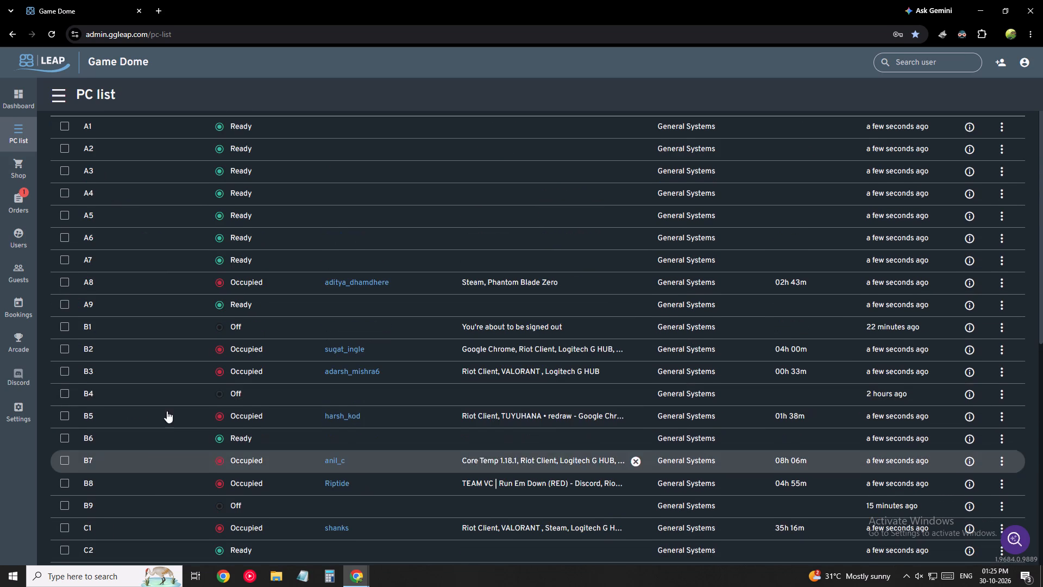
scroll(222, 393, "down", 3)
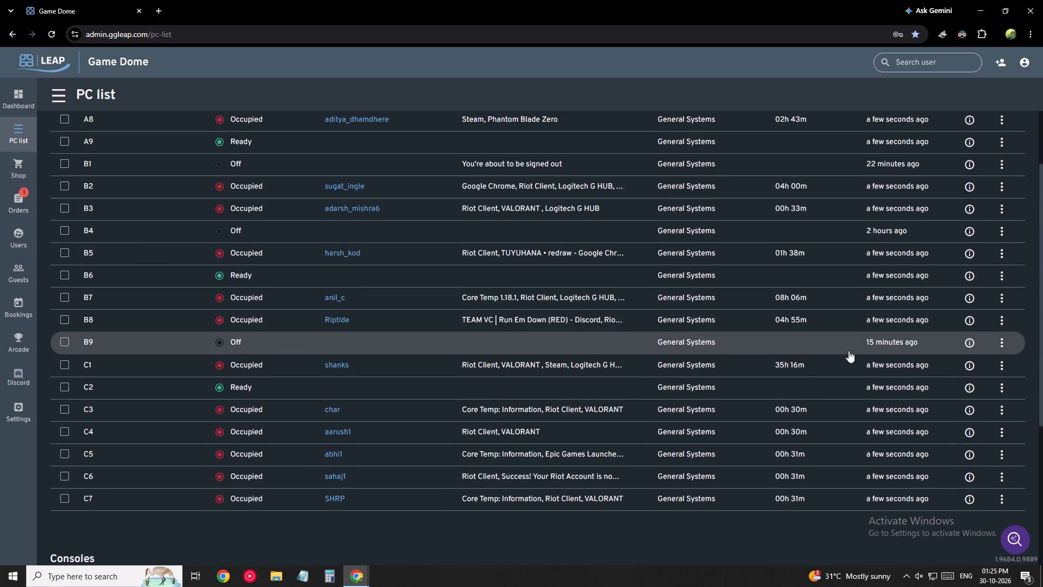
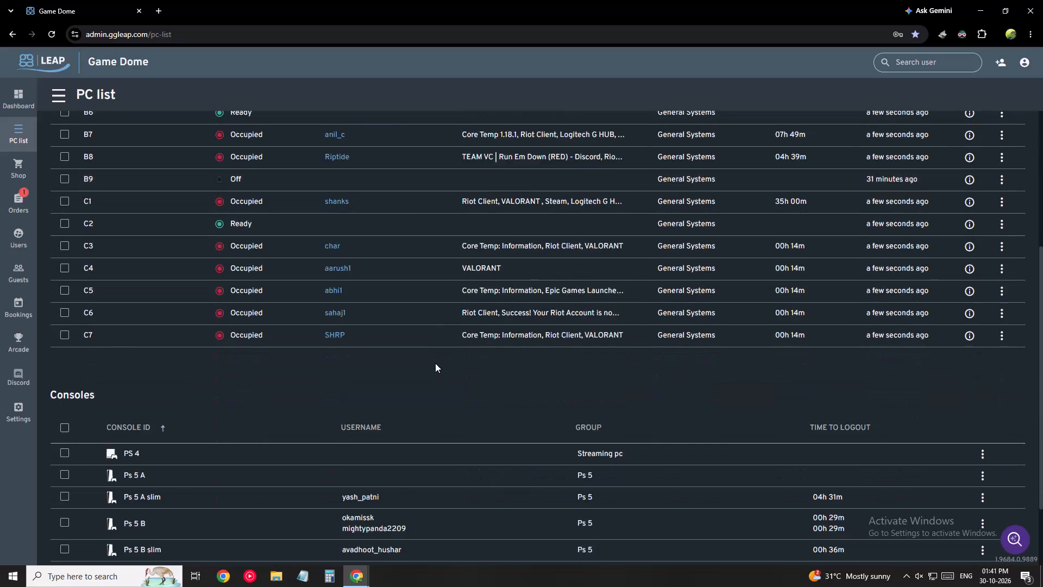
Enter cheese maggi as Aayush's staff food in the daily exp sheet of the GD VIMAN MNAGAR spreadsheet.
left_click(355, 586)
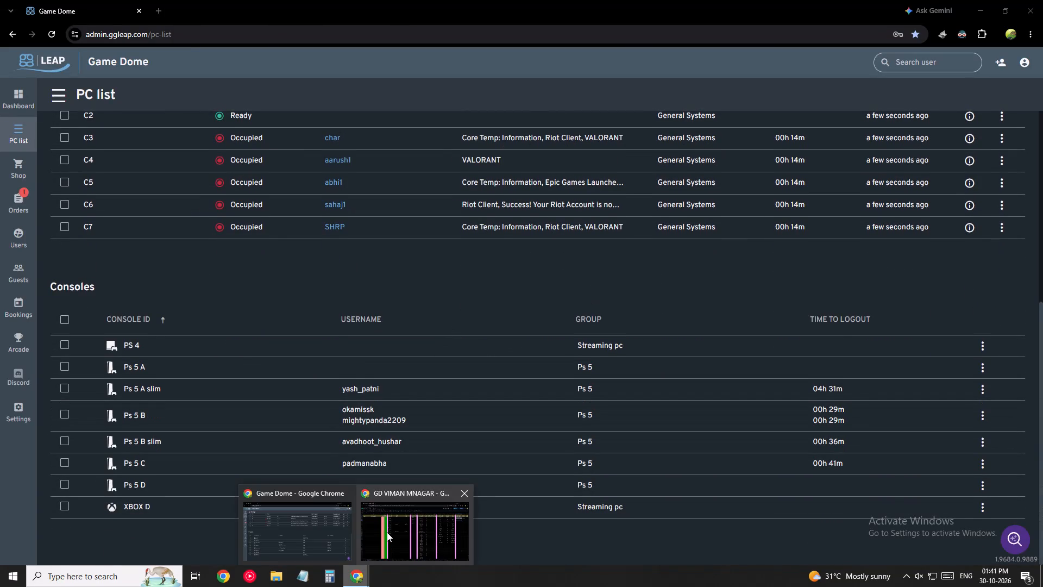
left_click(385, 531)
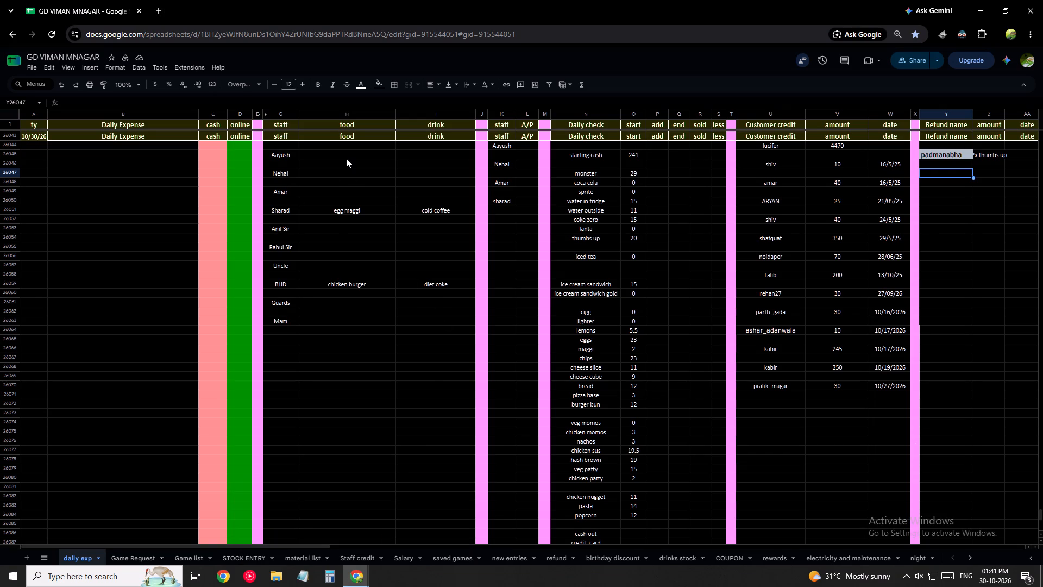
left_click(346, 158)
type("cj")
key("BackSpace")
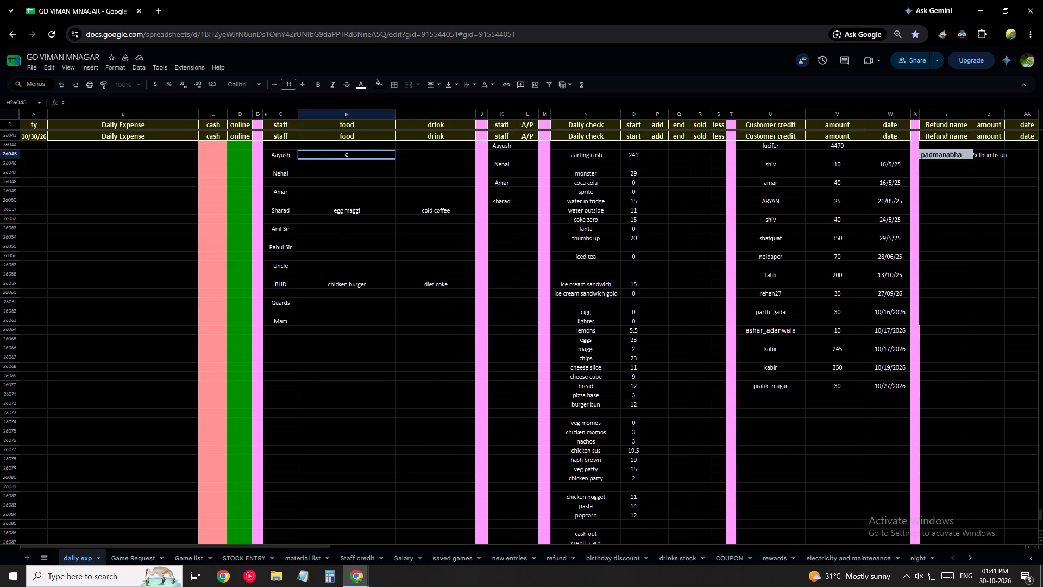
type("heee")
key("BackSpace")
type("se maggi")
key("Return")
Return to the Game Dome PC list window and unpin the Dark Reader browser extension.
key("alt+Tab")
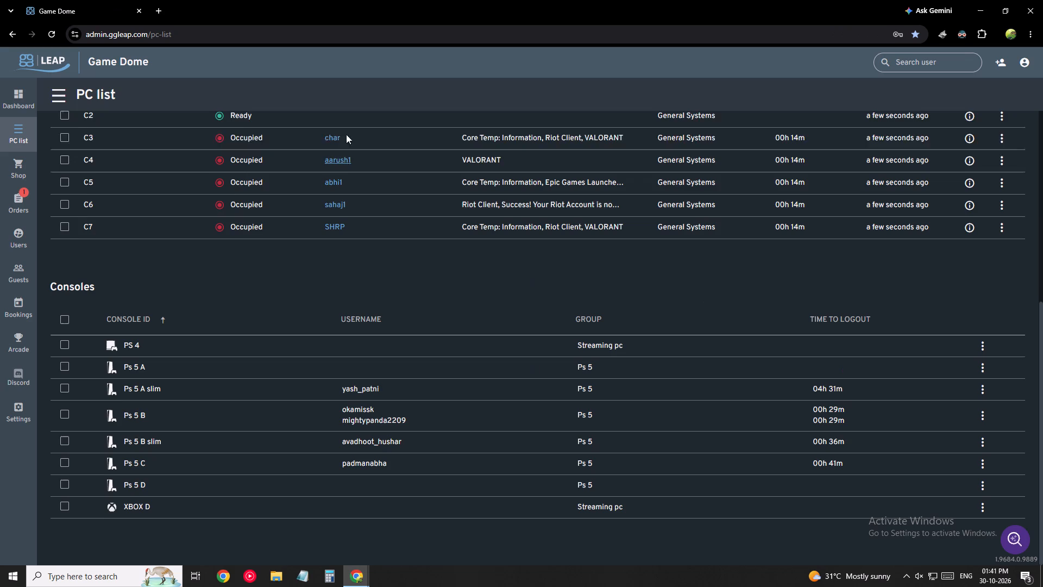
left_click(976, 33)
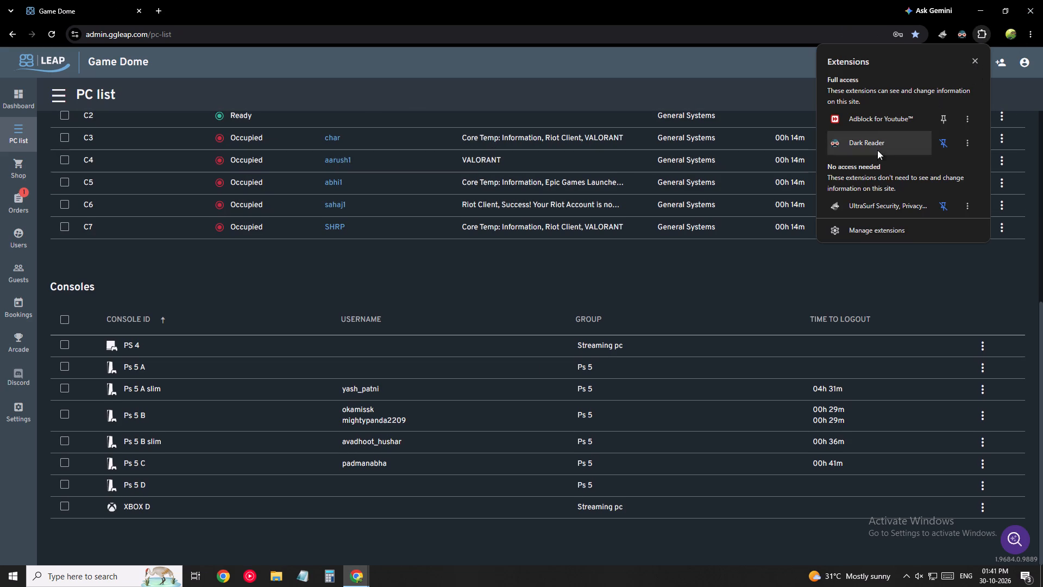
left_click_drag(962, 33, 990, 36)
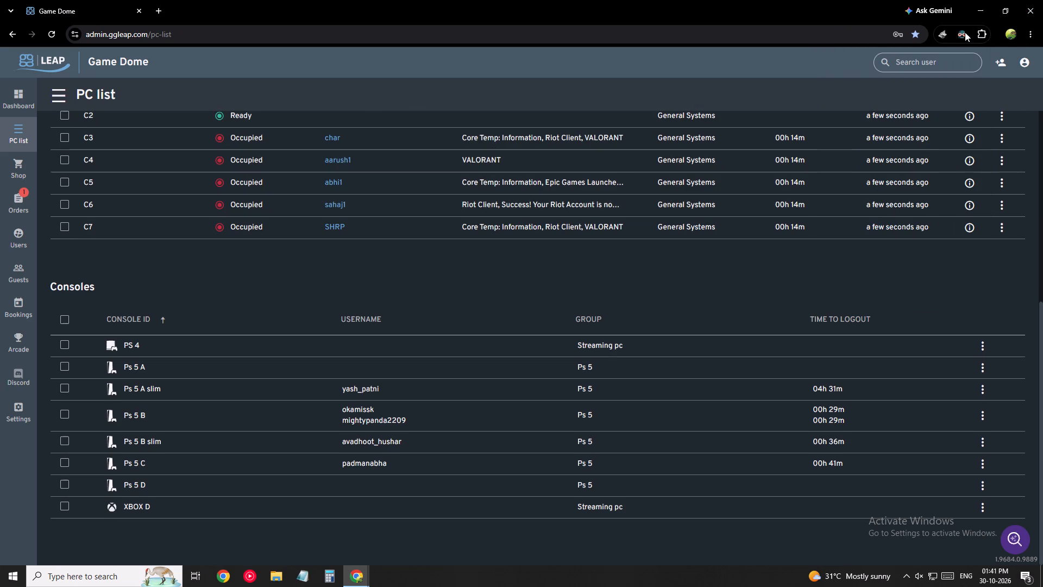
left_click_drag(963, 32, 988, 39)
left_click(984, 29)
left_click(937, 150)
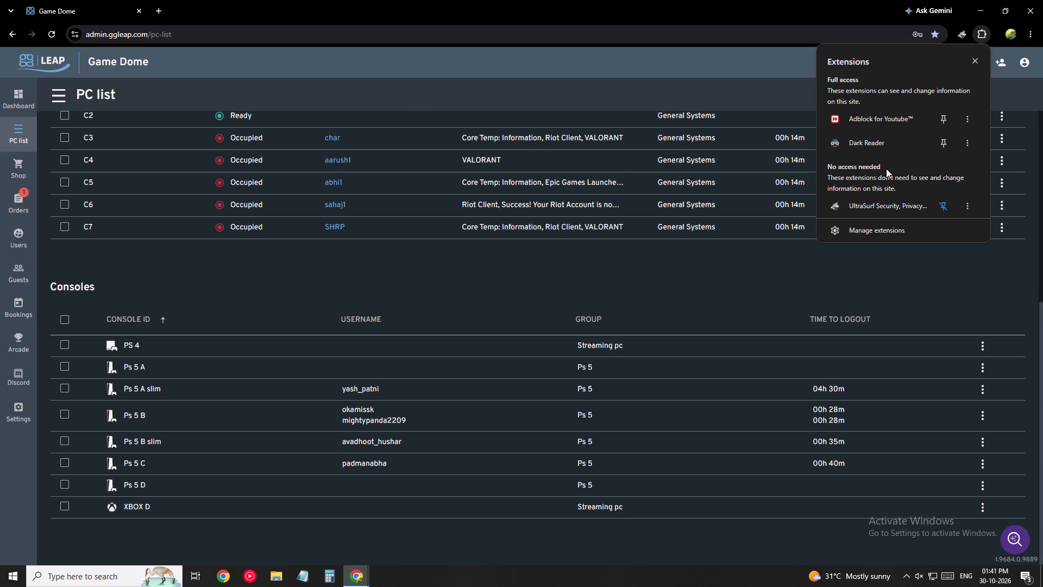
left_click(595, 0)
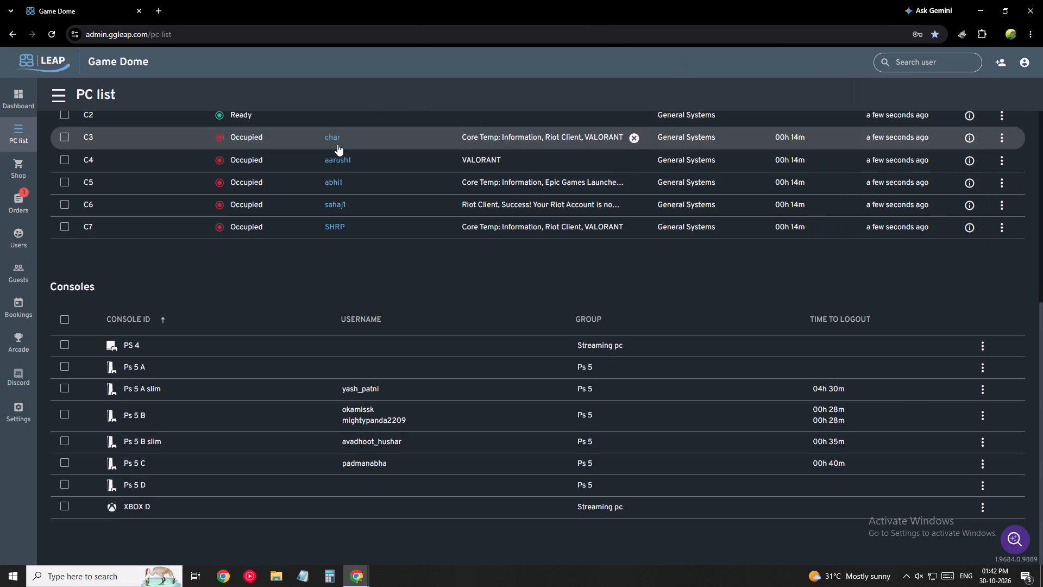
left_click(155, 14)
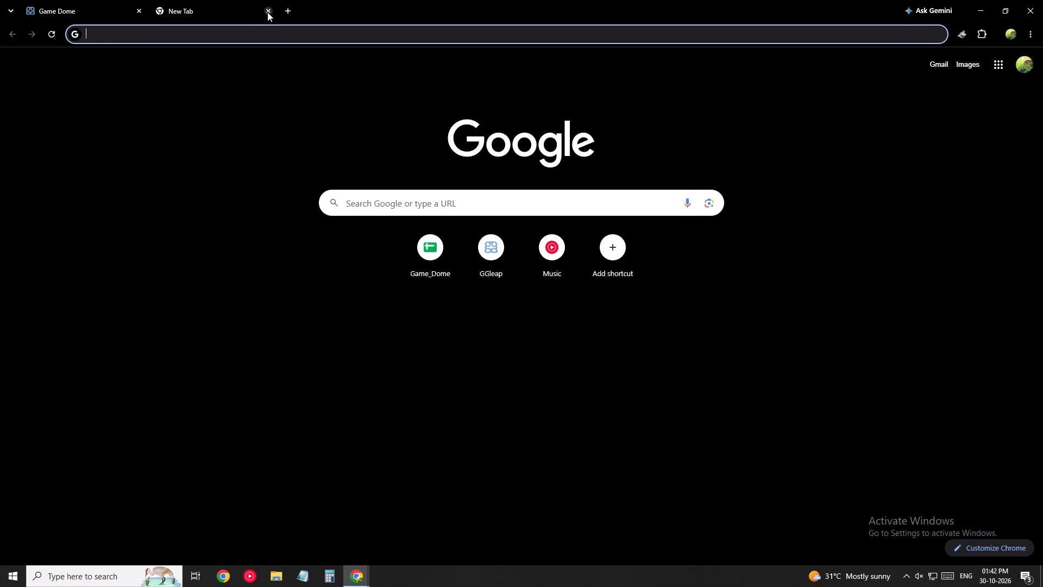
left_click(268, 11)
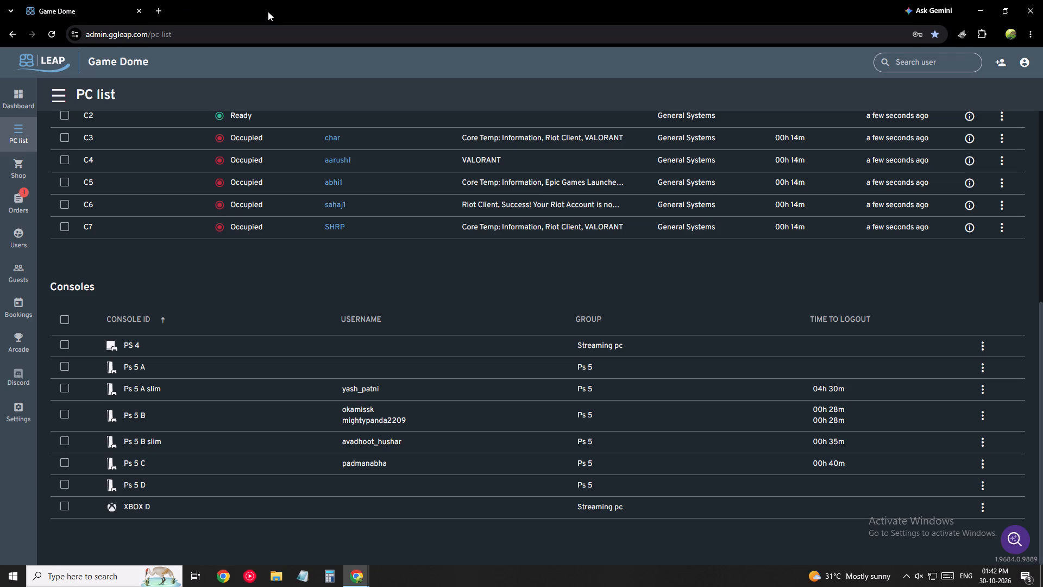
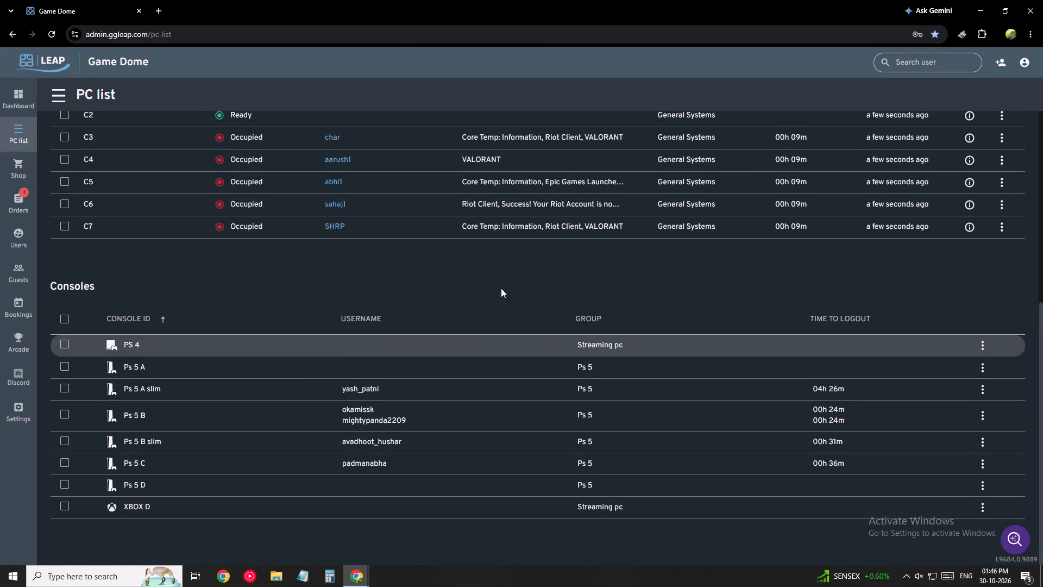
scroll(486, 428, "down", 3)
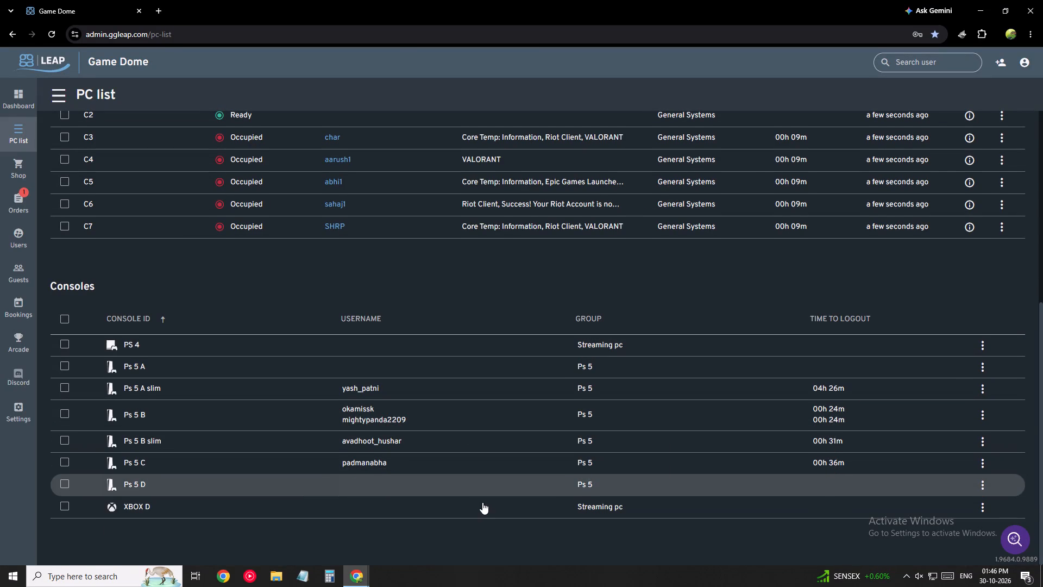
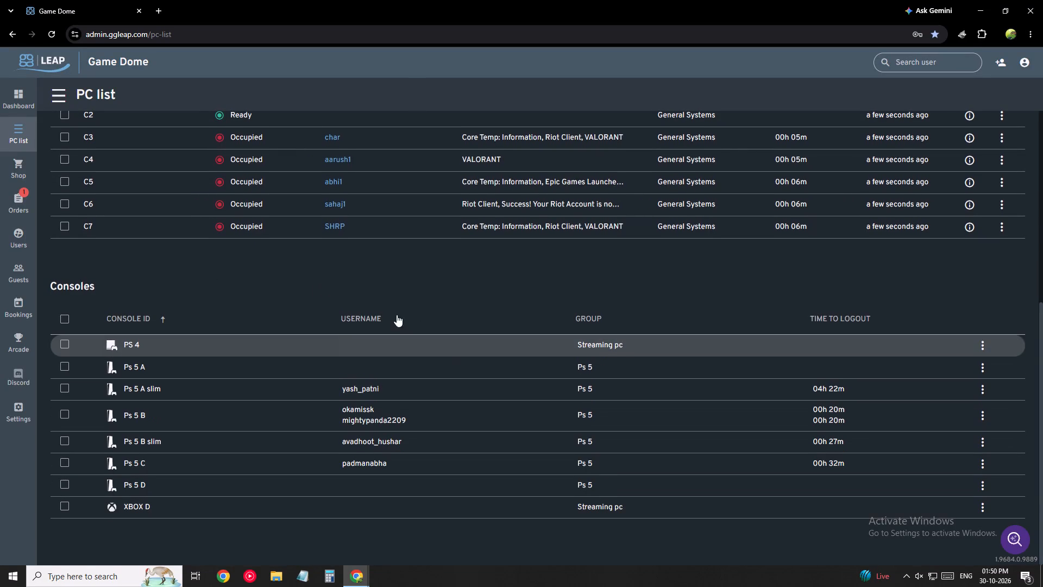
left_click(943, 57)
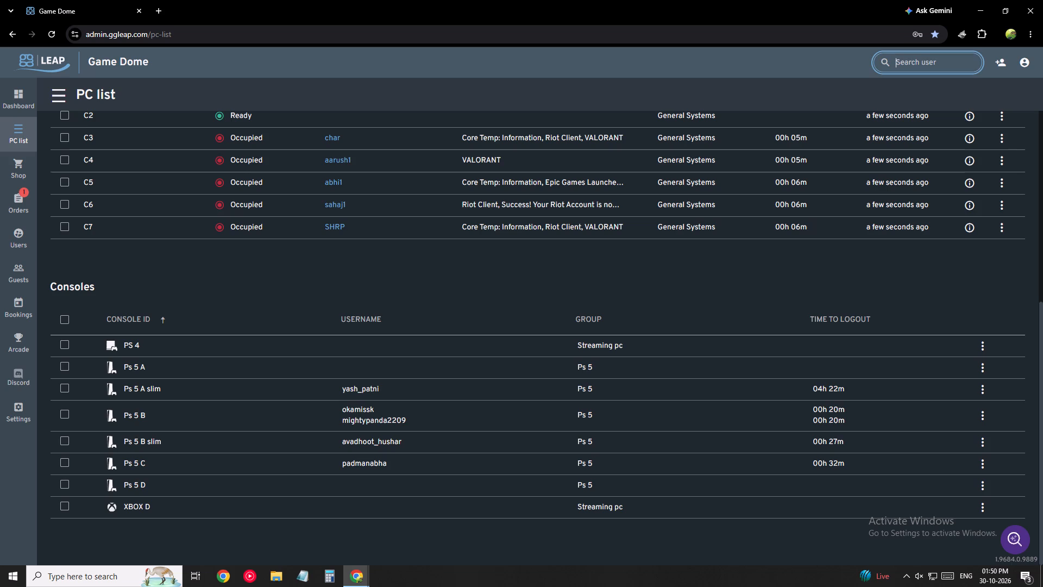
scroll(389, 277, "up", 3)
scroll(344, 299, "up", 2)
scroll(348, 253, "up", 3)
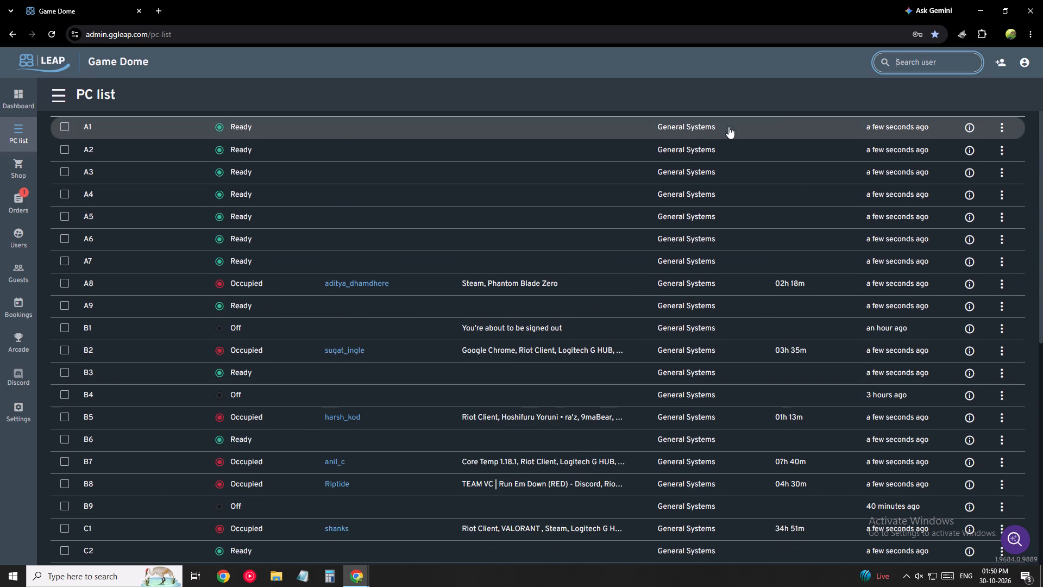
left_click(923, 65)
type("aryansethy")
left_click(1006, 89)
left_click(1017, 91)
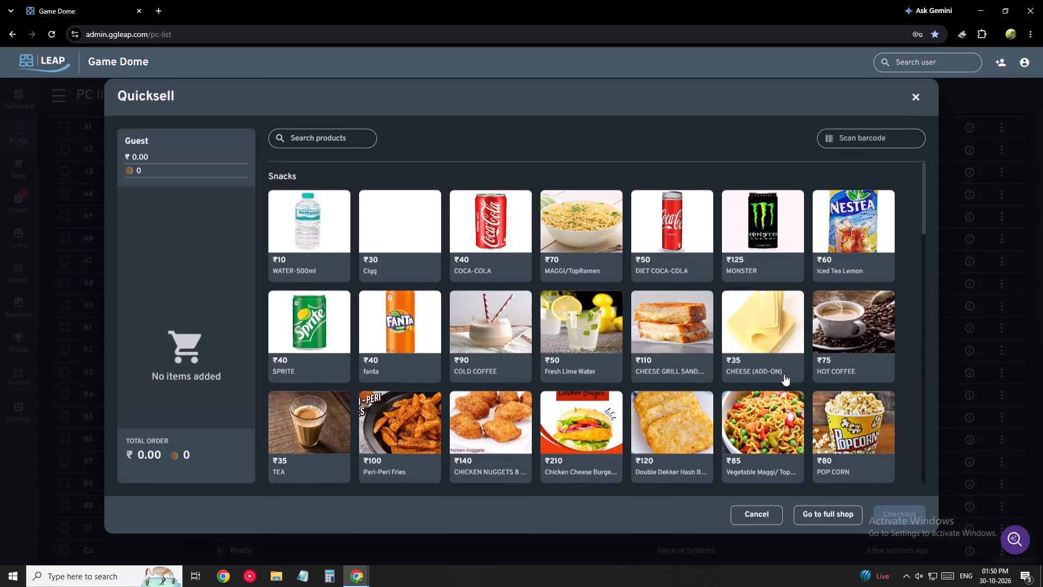
left_click(830, 510)
Sell Aryan one 5 Hr Pc Rental pass for ₹375 and charge it to credit card.
left_click(363, 170)
left_click(312, 201)
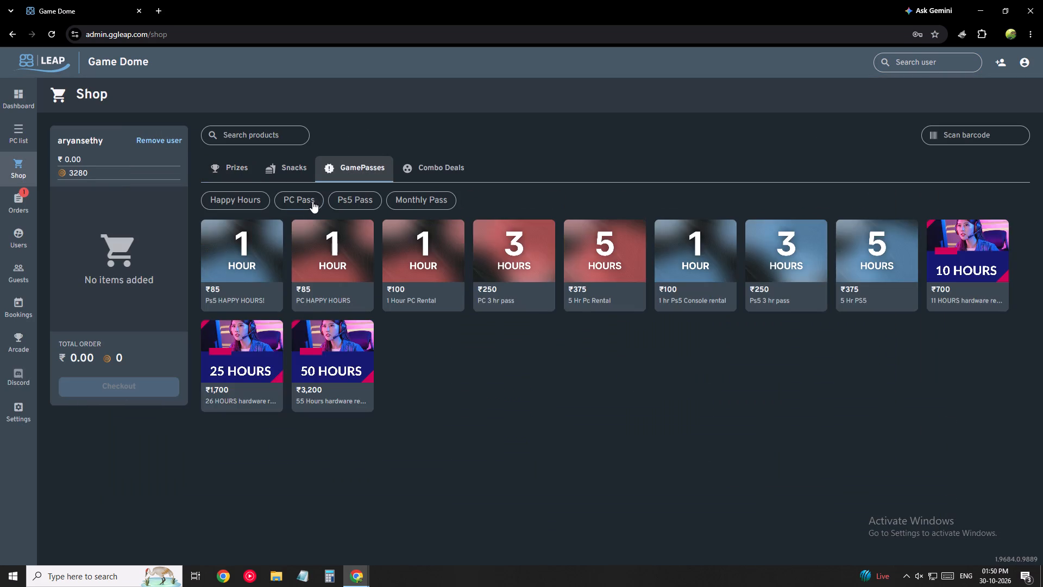
left_click(430, 254)
left_click(410, 282)
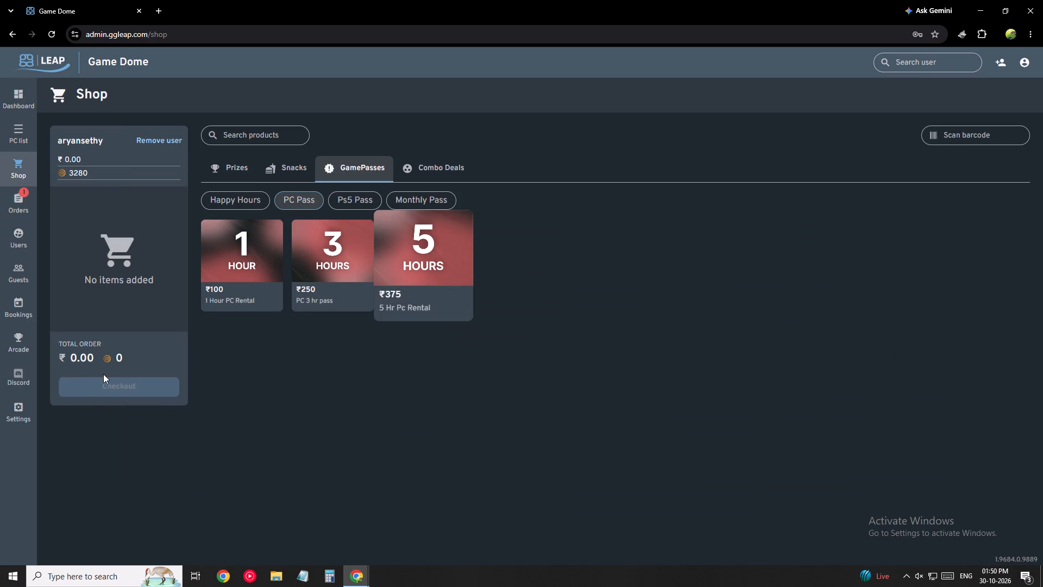
left_click_drag(411, 253, 117, 274)
left_click(127, 393)
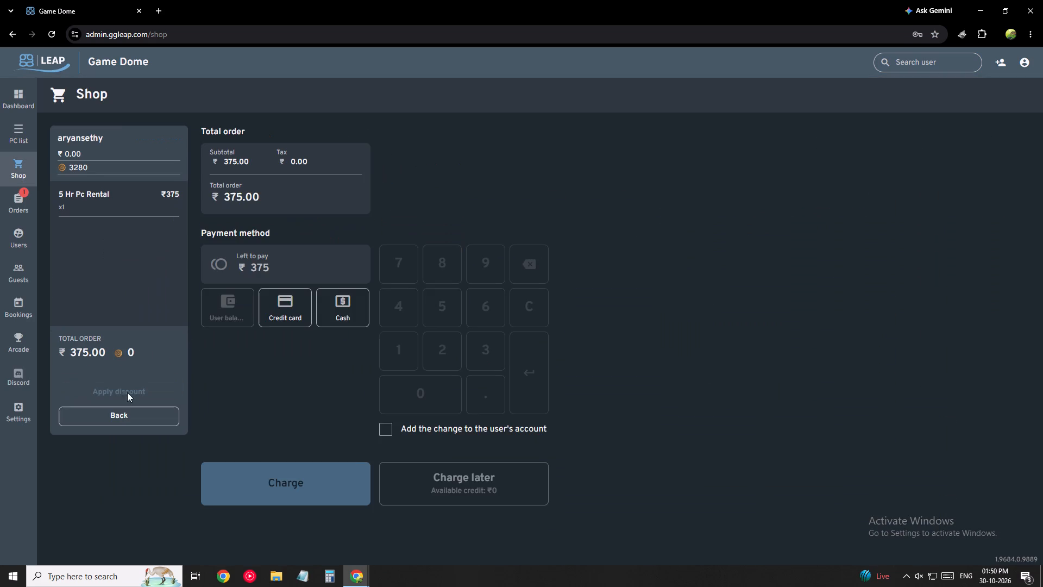
left_click(264, 320)
left_click(288, 464)
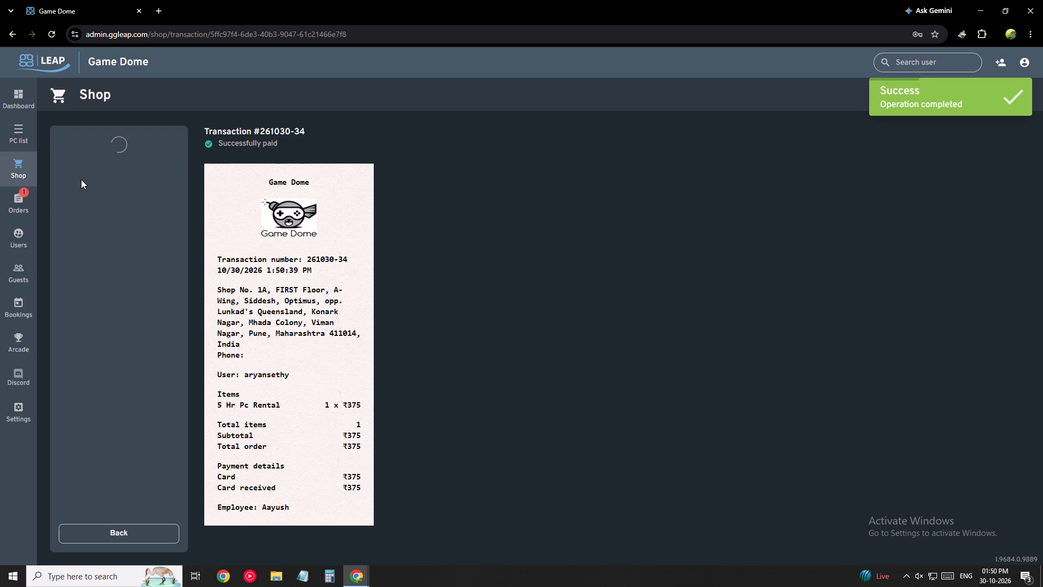
Copy the receipt's username into a new Customer credit entry in the daily exp spreadsheet, with an amount of 375.
double_click(273, 376)
key("ctrl+c")
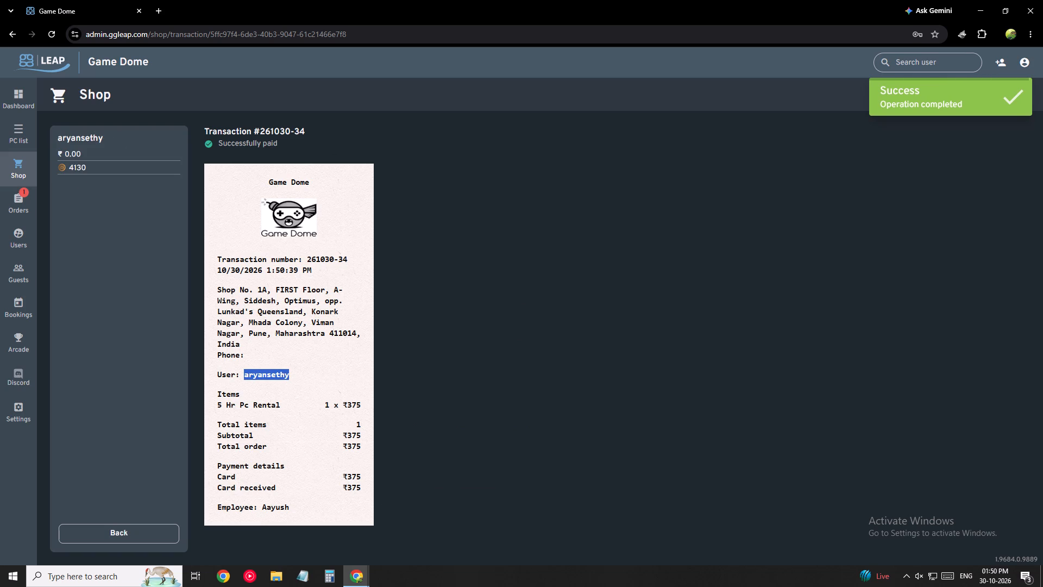
key("alt+Tab")
scroll(935, 198, "up", 1)
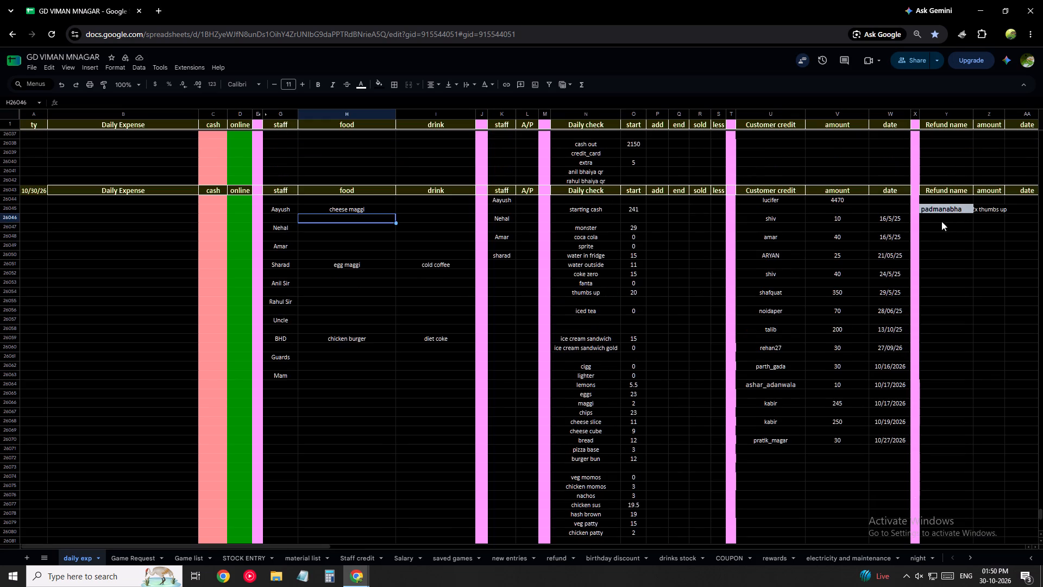
scroll(766, 458, "down", 1)
left_click(782, 403)
key("ctrl+v")
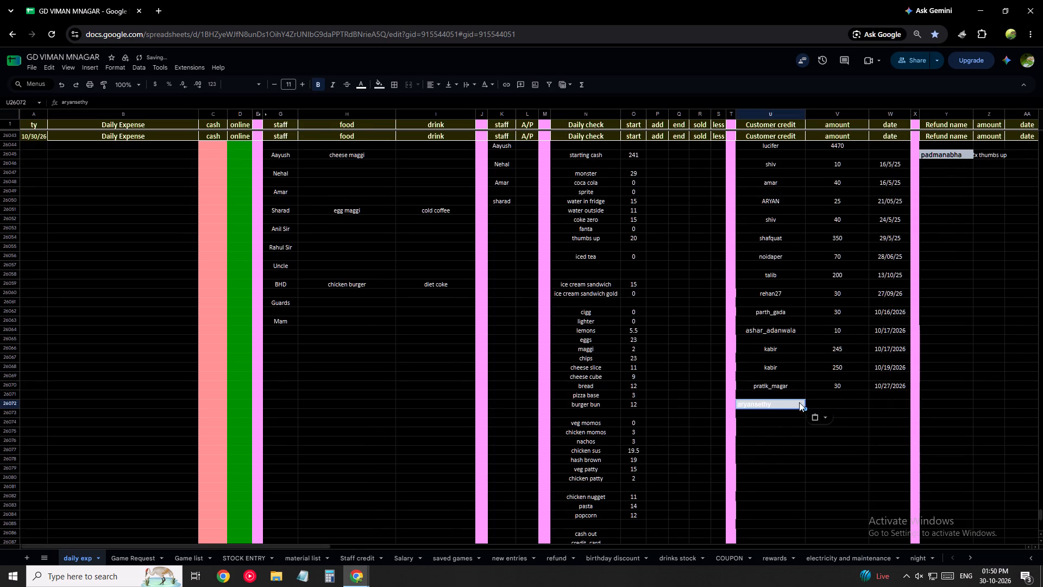
left_click(833, 403)
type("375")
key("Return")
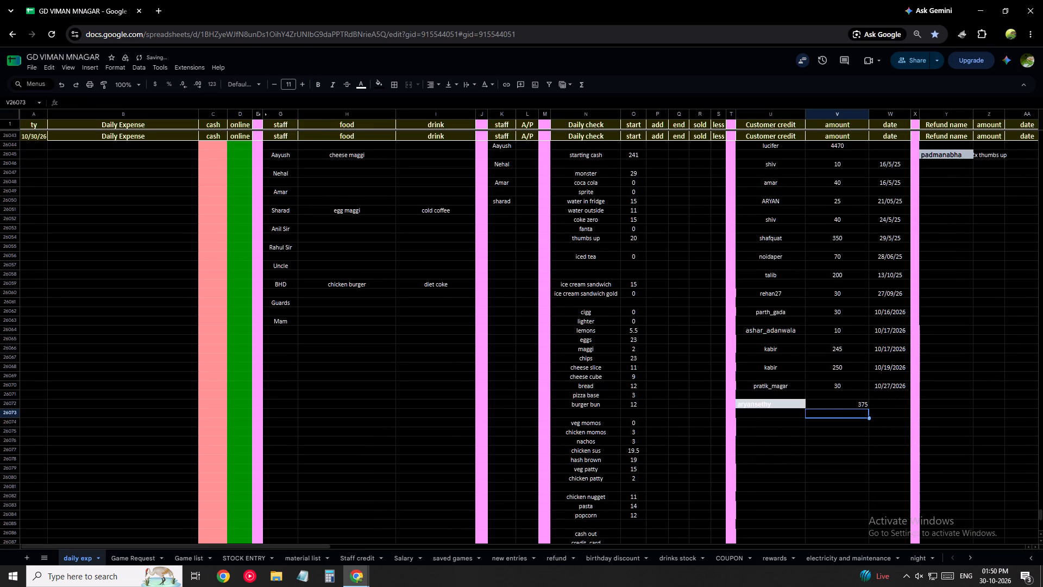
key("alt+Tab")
left_click(3, 130)
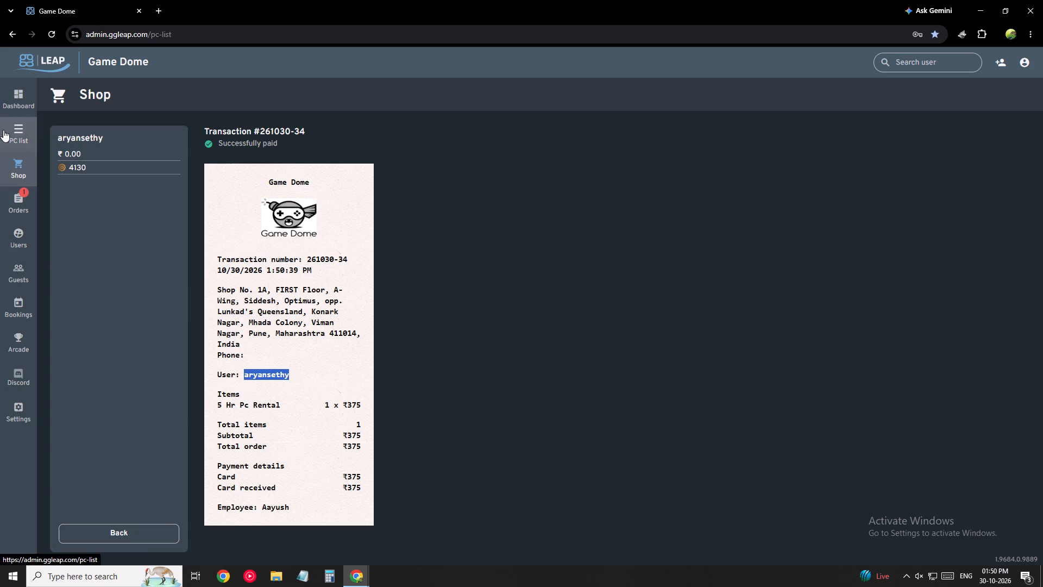
scroll(252, 248, "down", 7)
scroll(359, 393, "up", 2)
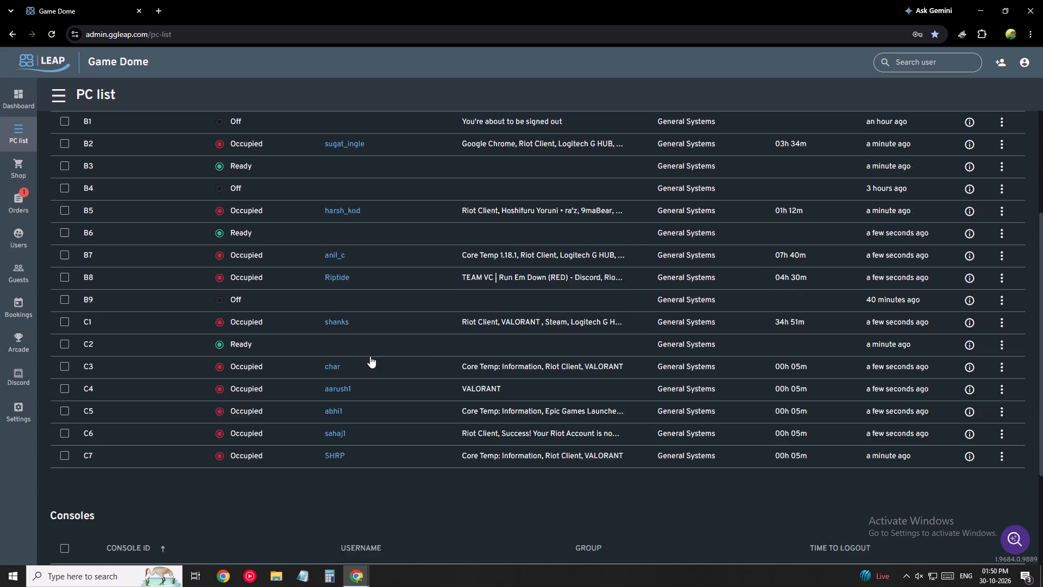
scroll(370, 356, "up", 2)
left_click(907, 59)
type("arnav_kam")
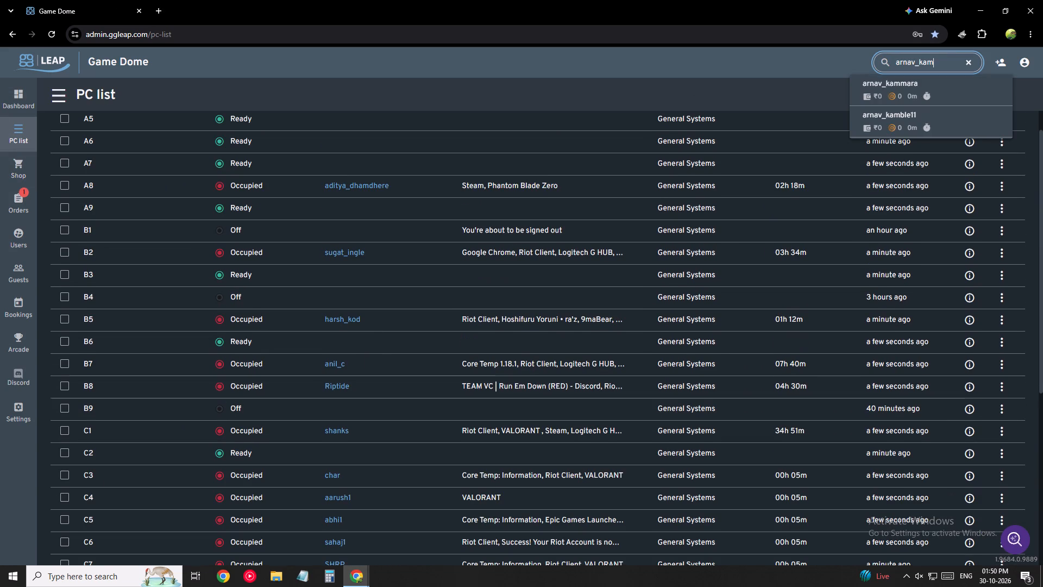
left_click(997, 86)
left_click(1023, 93)
left_click(831, 512)
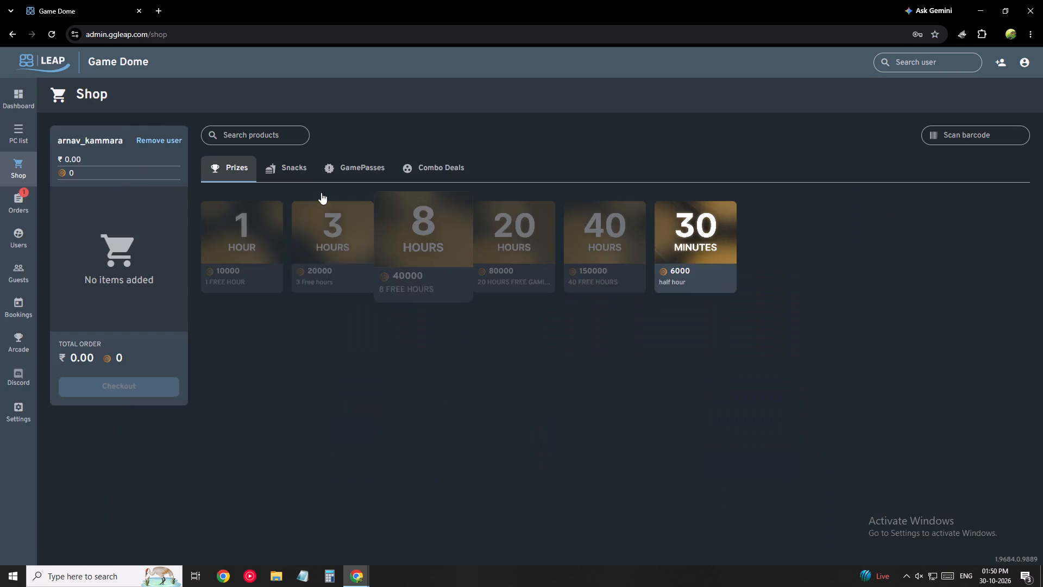
Add one 5 Hr Pc Rental pass at ₹375 to Arnav's order.
left_click(353, 178)
left_click(285, 208)
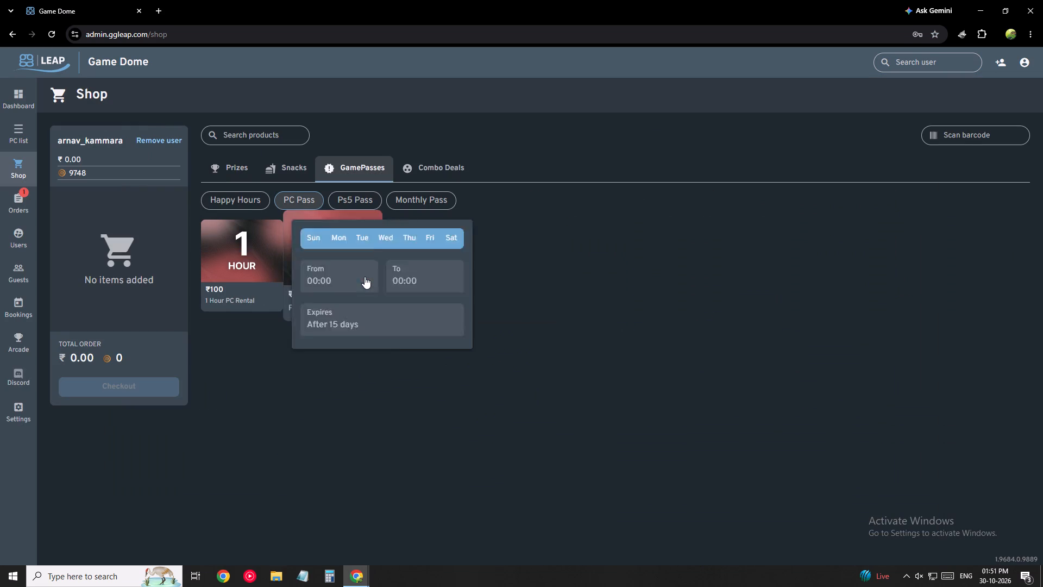
left_click(418, 269)
left_click(414, 259)
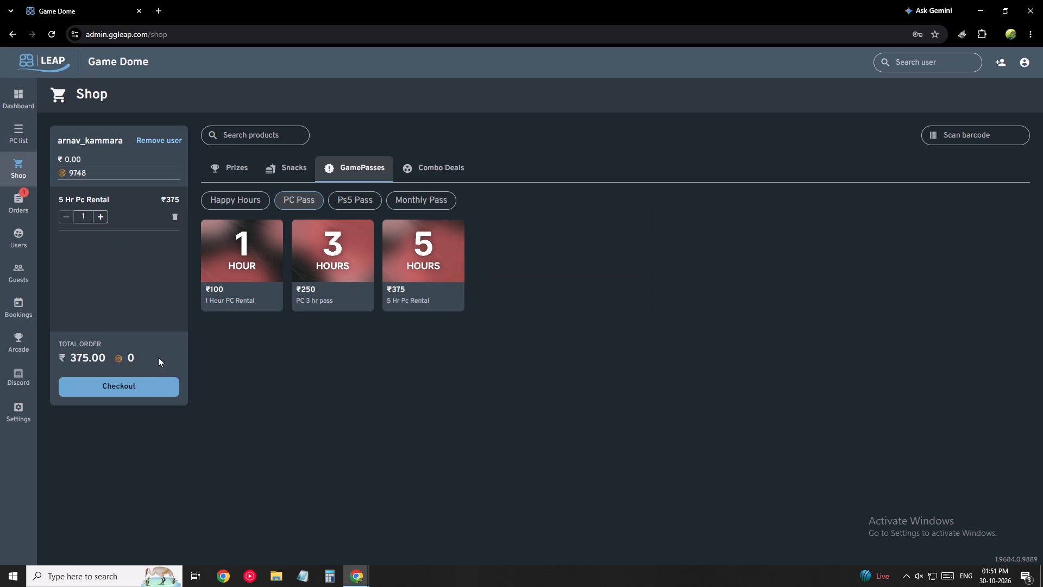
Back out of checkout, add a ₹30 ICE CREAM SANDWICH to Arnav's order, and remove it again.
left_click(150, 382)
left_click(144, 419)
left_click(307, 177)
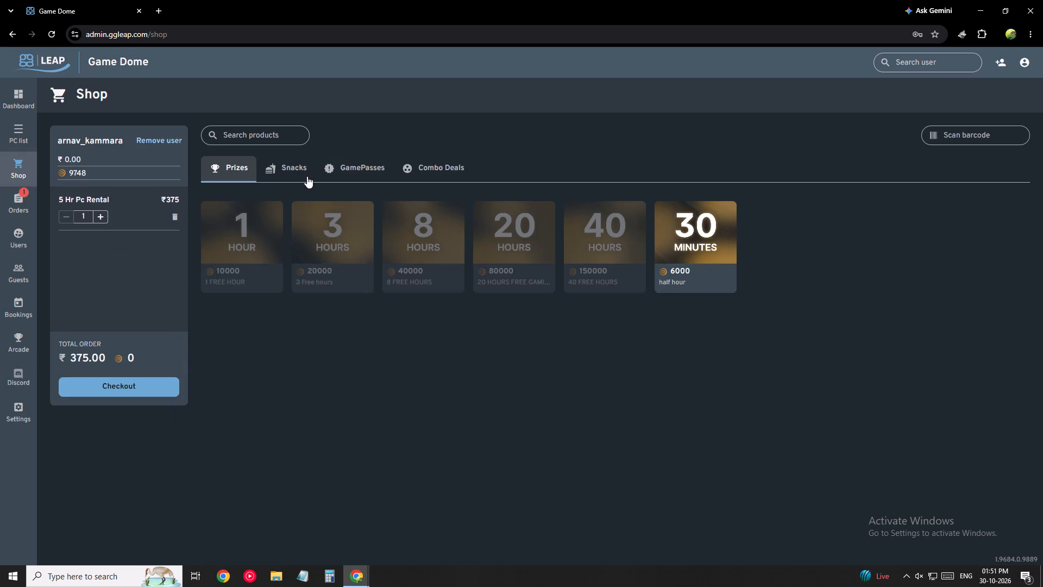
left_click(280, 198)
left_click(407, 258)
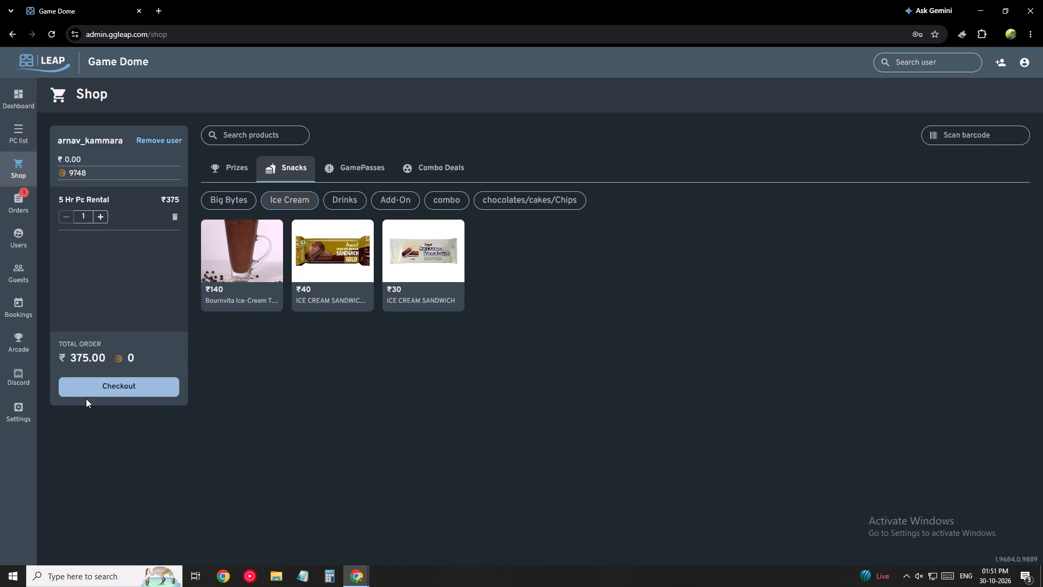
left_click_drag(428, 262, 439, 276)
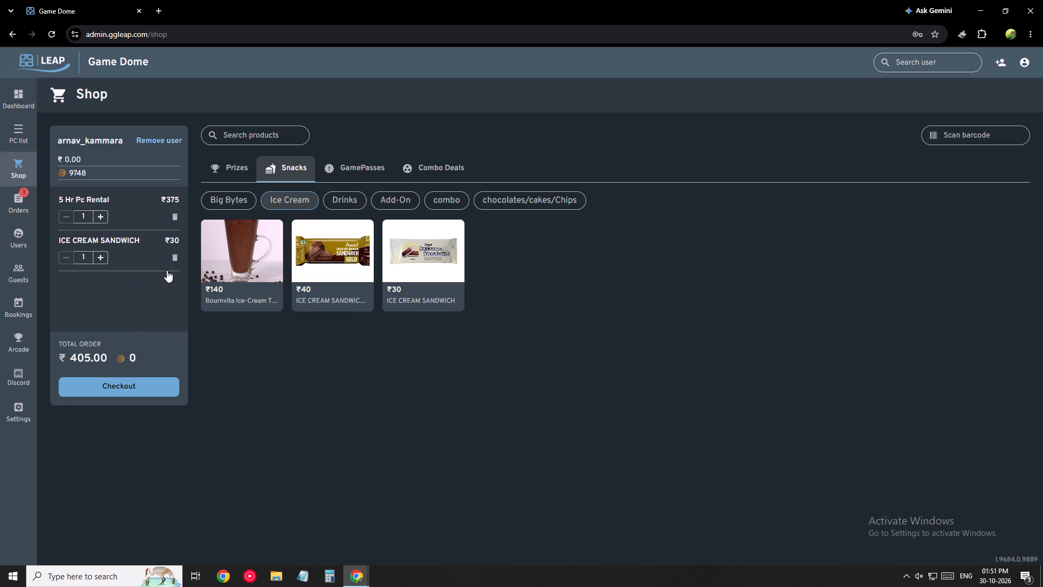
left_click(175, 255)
Check out Arnav's 5 Hr Pc Rental order and charge the ₹375 to credit card.
left_click(123, 383)
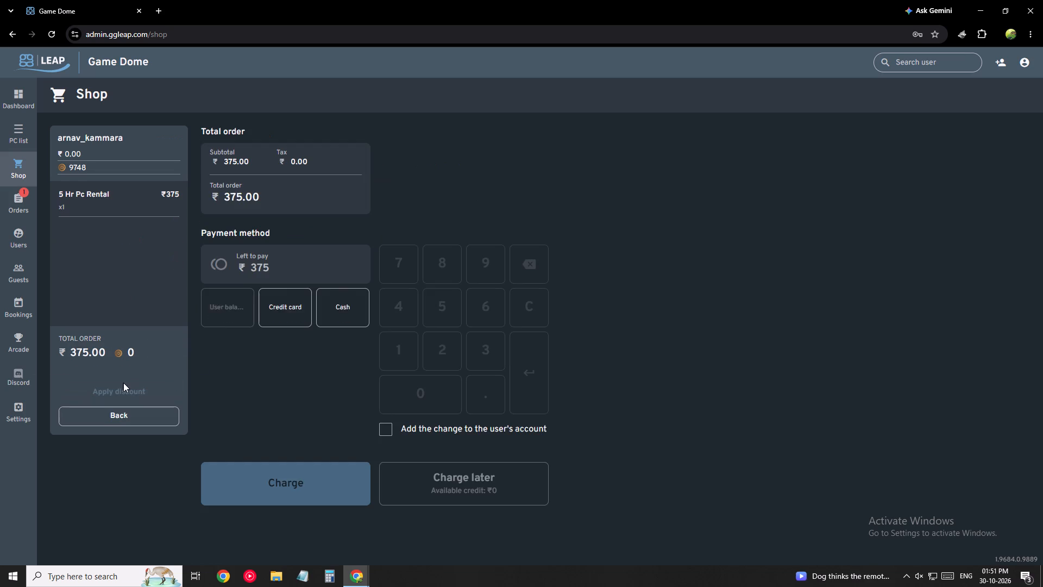
left_click(286, 306)
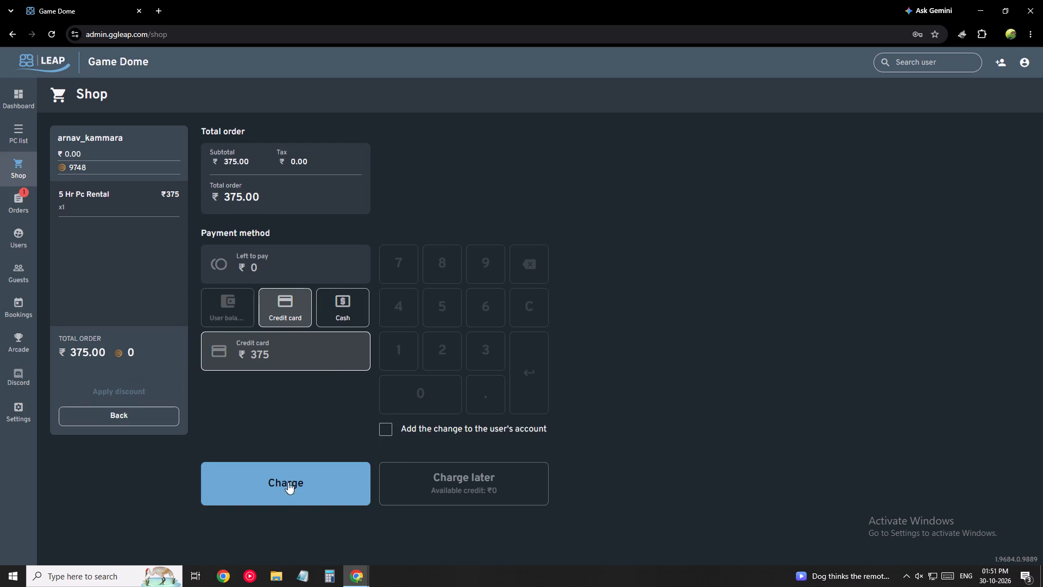
left_click(305, 478)
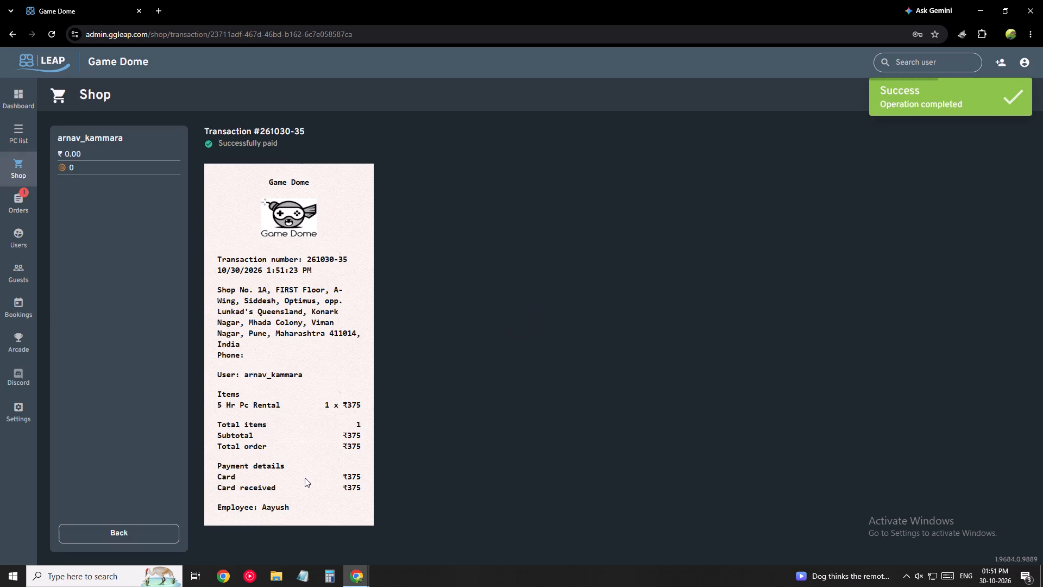
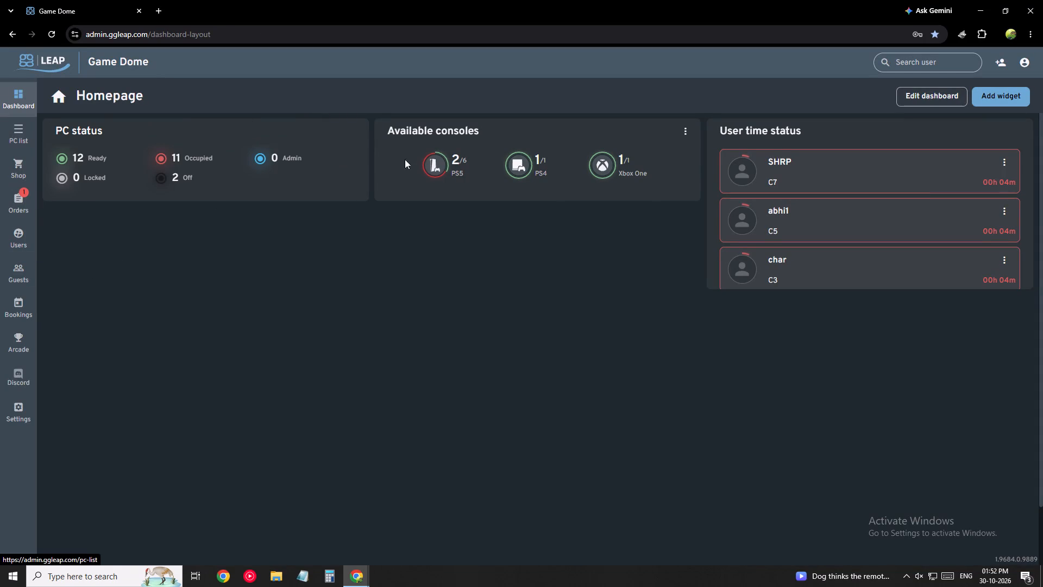
Check the pay-after-logout orders and the order history for the latest sales.
left_click(3, 154)
left_click(5, 191)
left_click(207, 126)
left_click(284, 130)
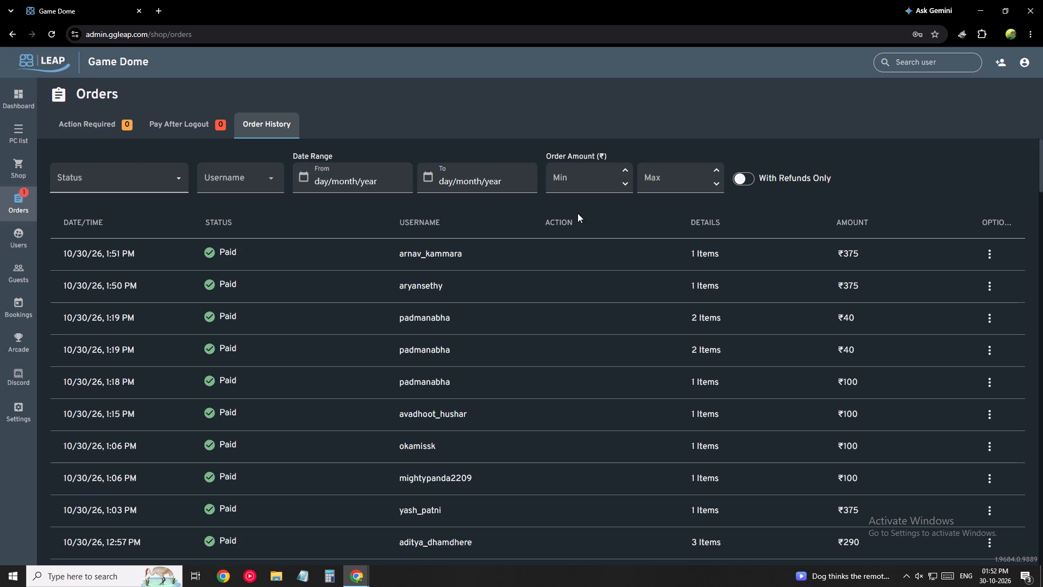
Dismiss the forced-logout notification and review the PC list and consoles for current users and remaining session times.
left_click(0, 122)
left_click(970, 102)
scroll(403, 257, "down", 8)
scroll(290, 402, "down", 1)
scroll(290, 402, "up", 1)
scroll(290, 402, "down", 1)
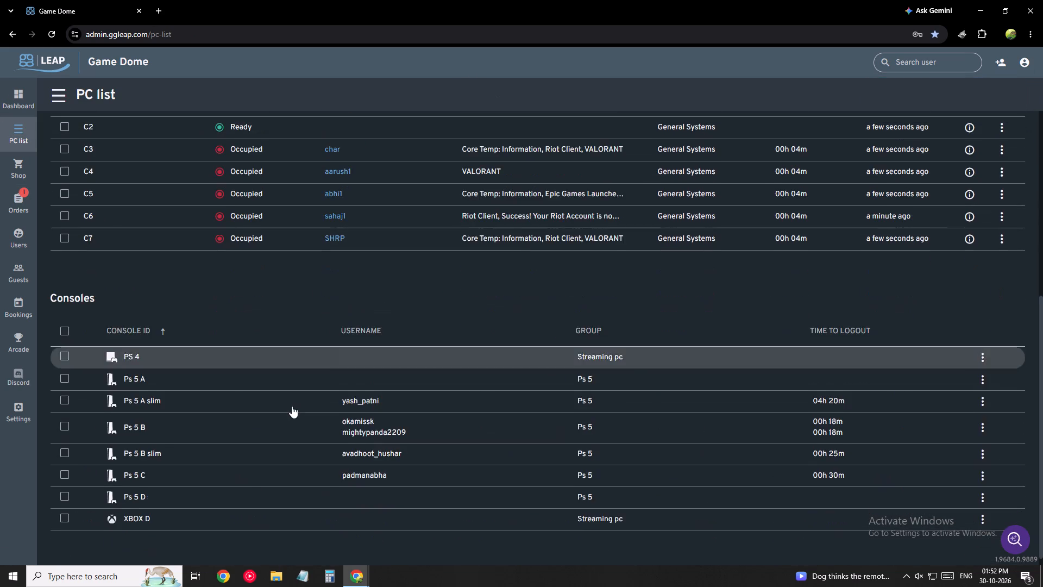
scroll(292, 406, "up", 3)
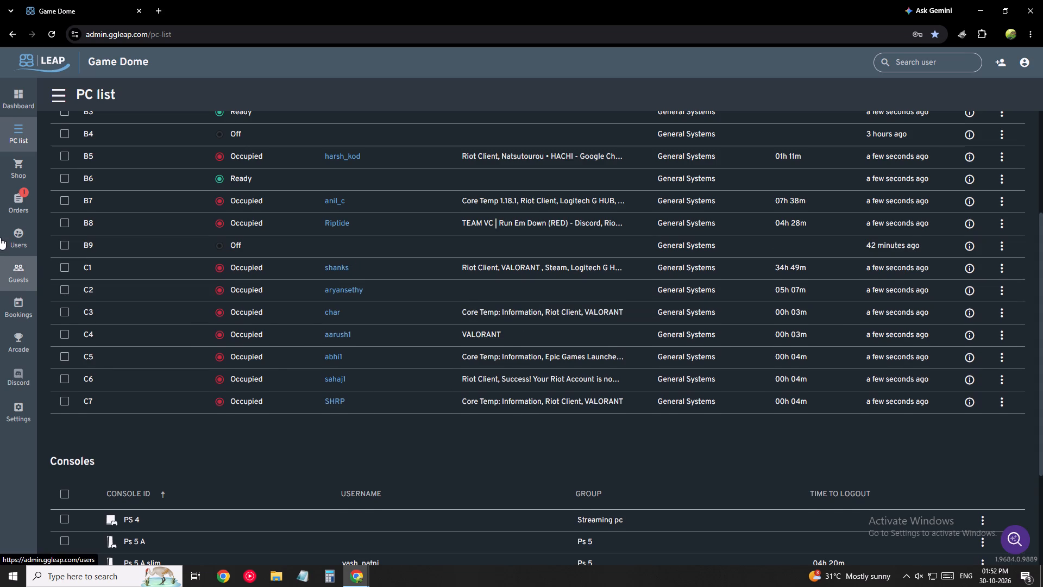
Check the homepage status overview, the pay-after-logout orders and the order history again.
left_click(2, 90)
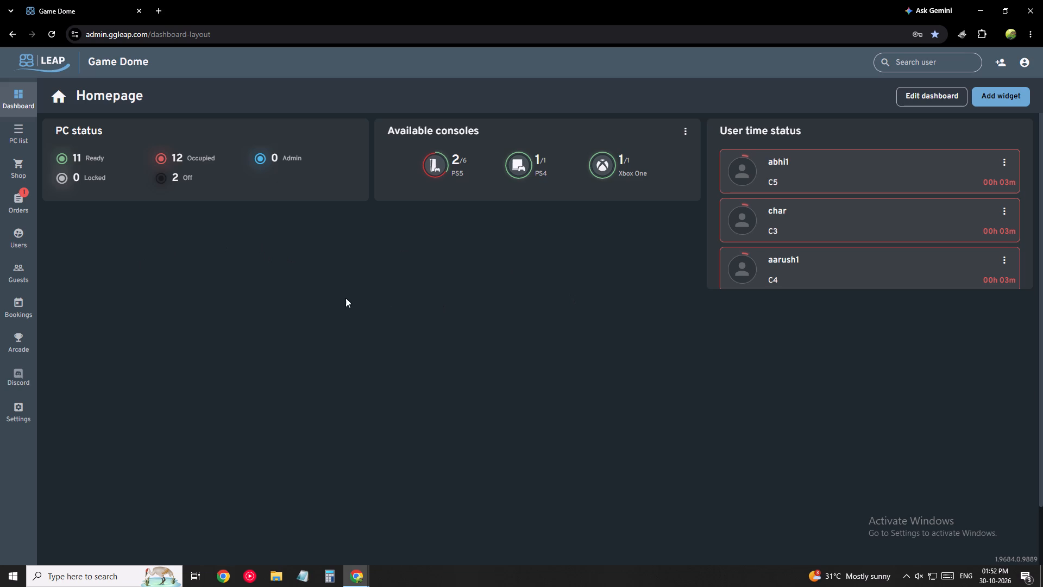
left_click(0, 206)
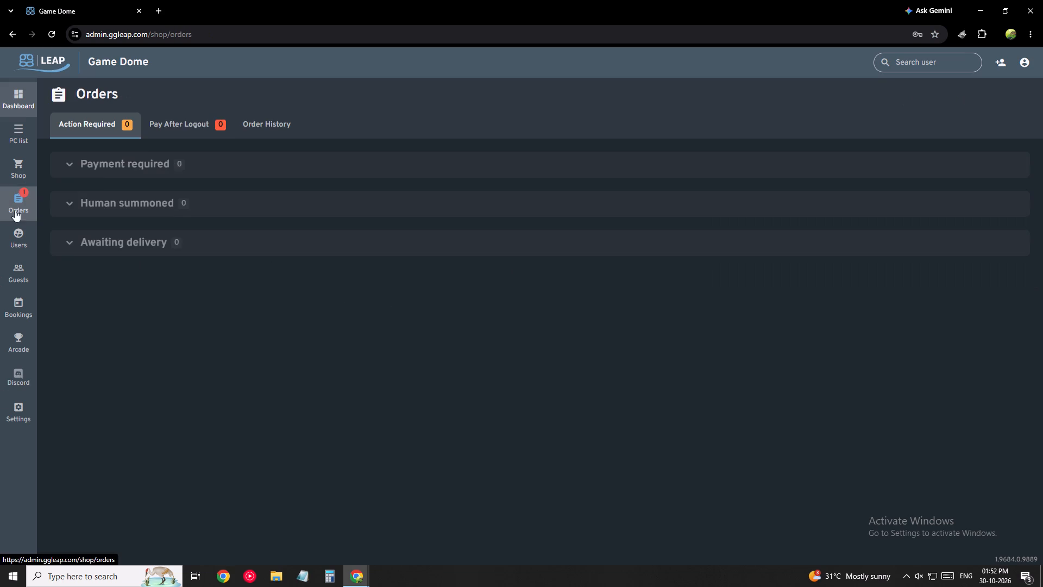
left_click(174, 123)
left_click(253, 122)
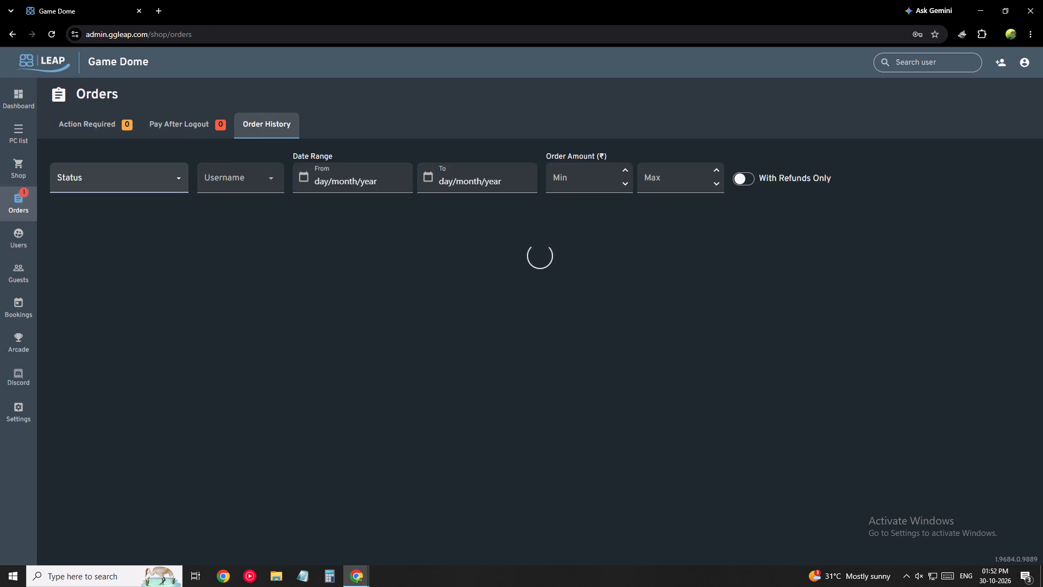
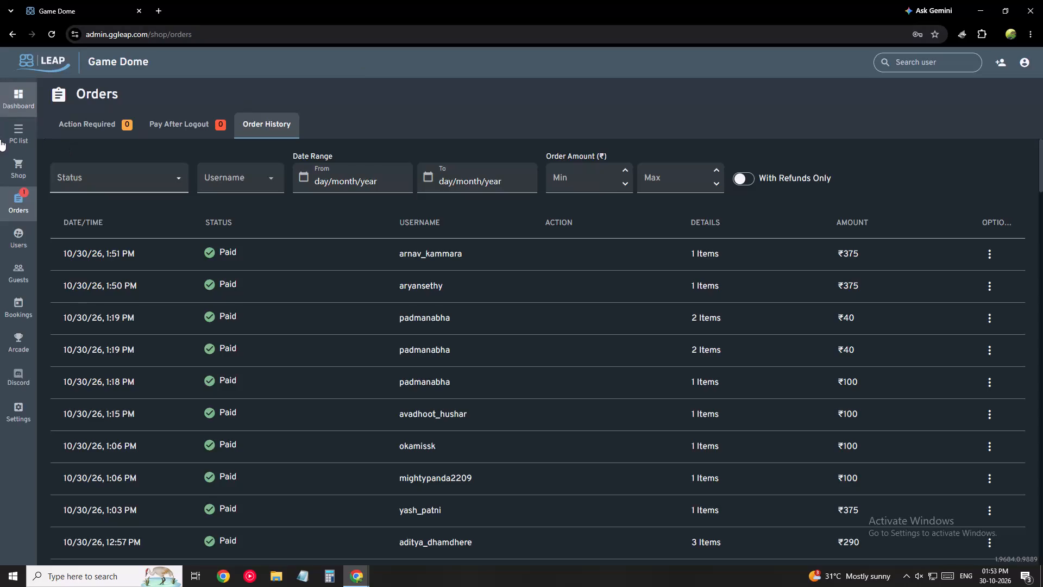
Review the PC list and console sessions with their remaining times, and check the order history.
left_click(0, 139)
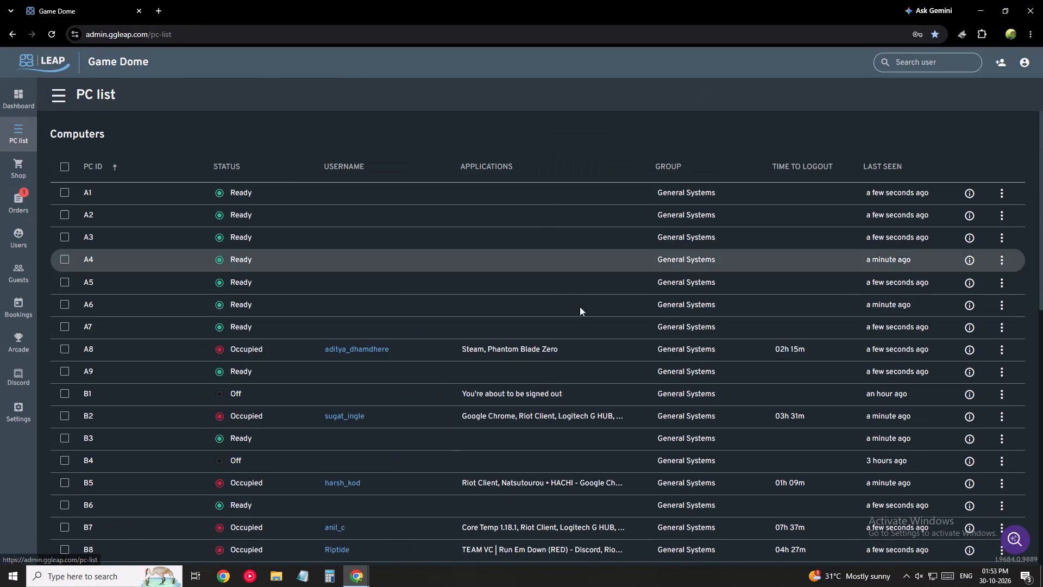
scroll(486, 411, "down", 13)
scroll(464, 471, "up", 1)
scroll(367, 447, "down", 2)
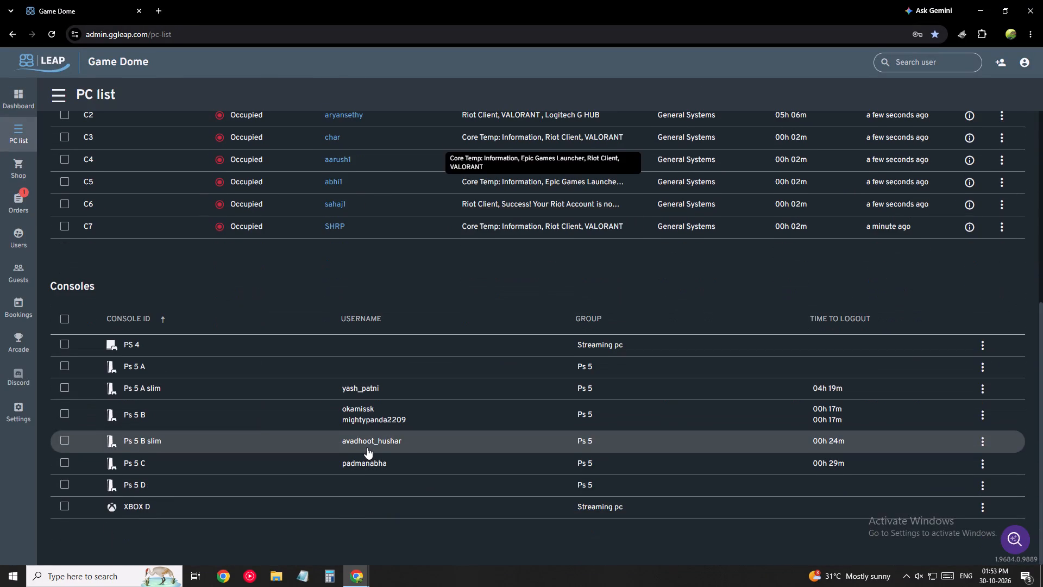
scroll(367, 447, "down", 2)
left_click(8, 195)
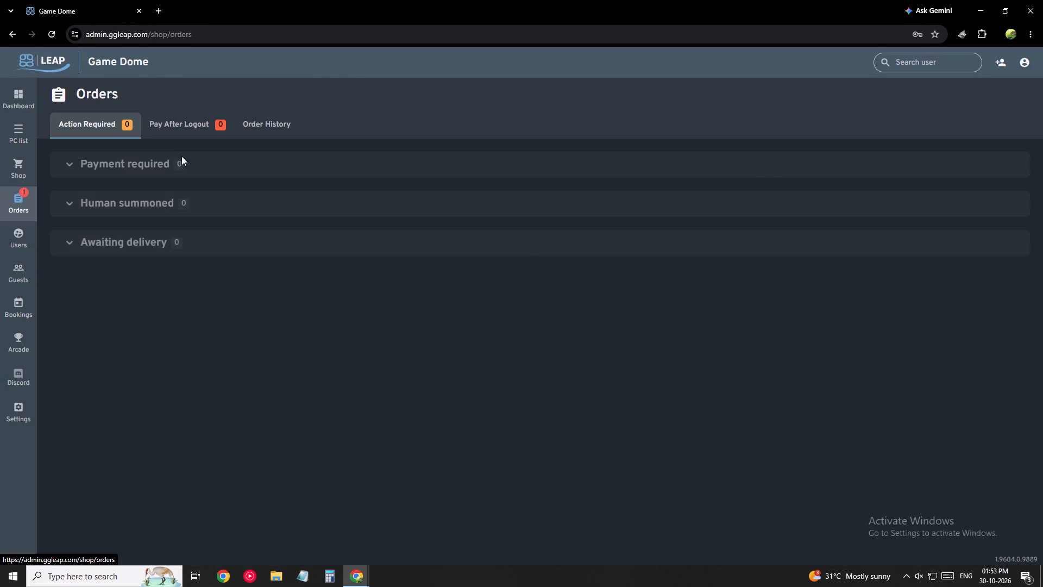
left_click(247, 127)
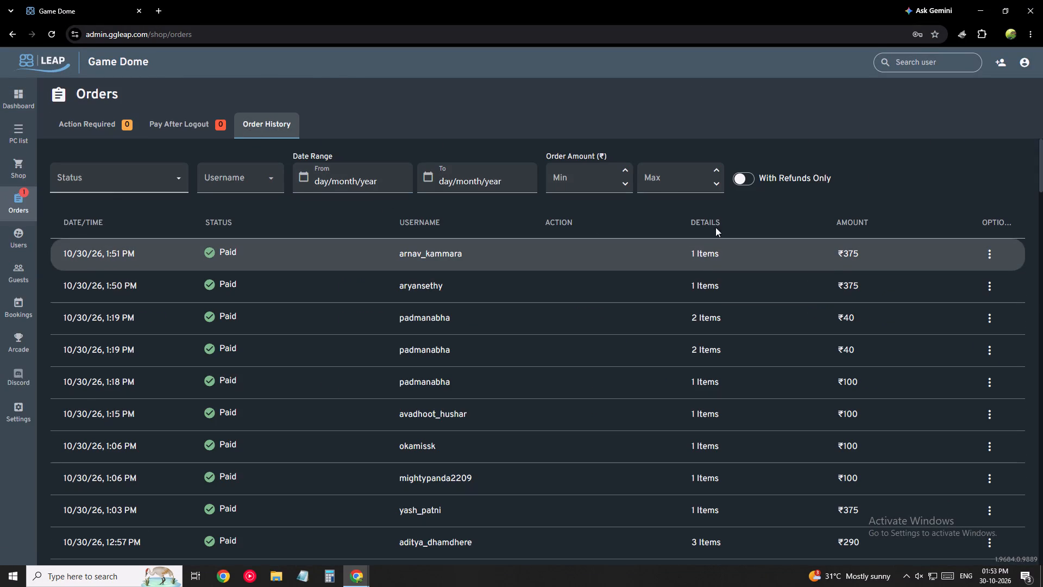
left_click(912, 56)
type("lak")
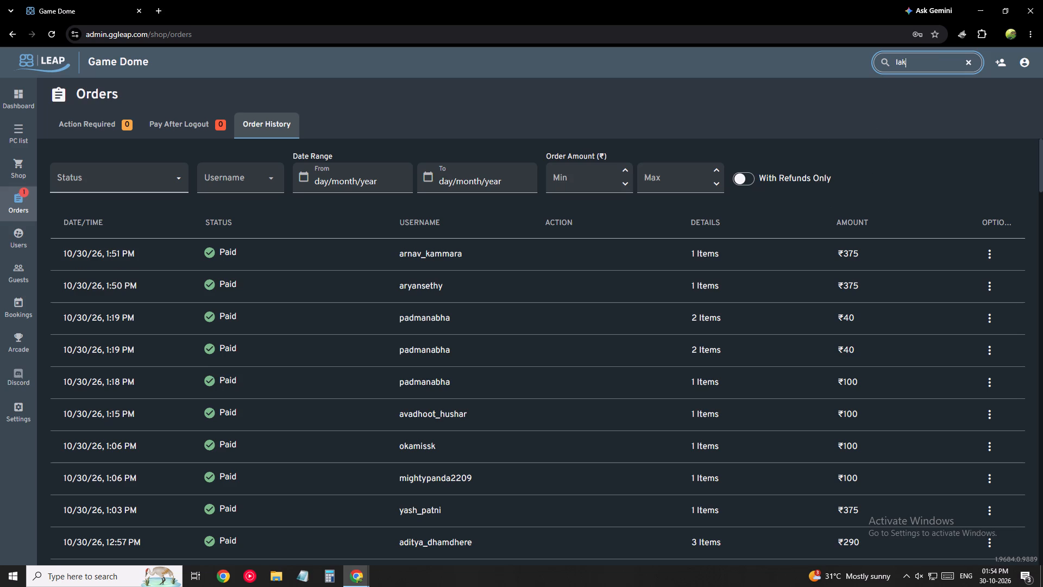
left_click(991, 95)
left_click(1003, 99)
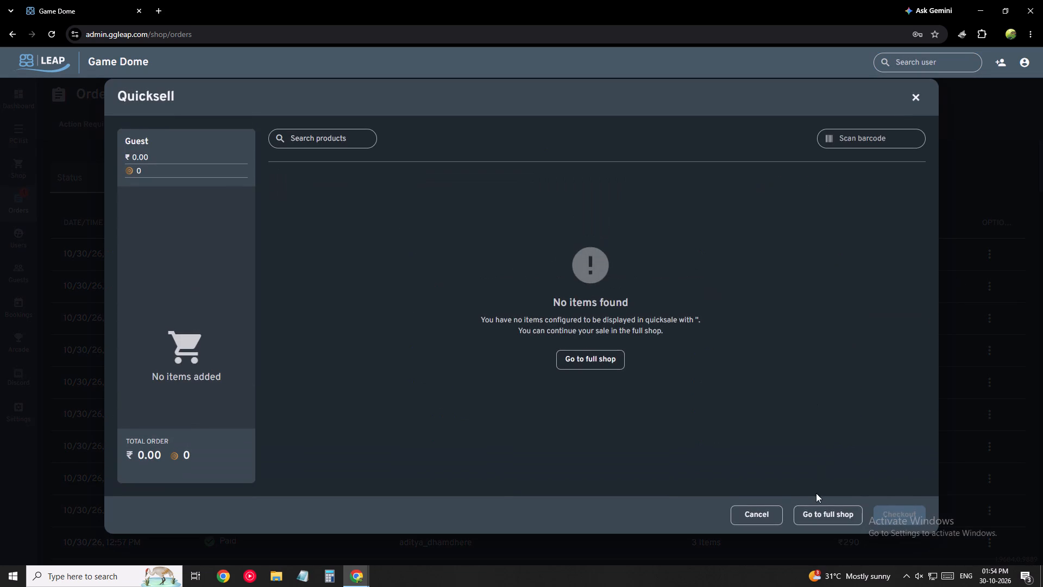
left_click(820, 501)
left_click(820, 509)
left_click(373, 169)
left_click(359, 201)
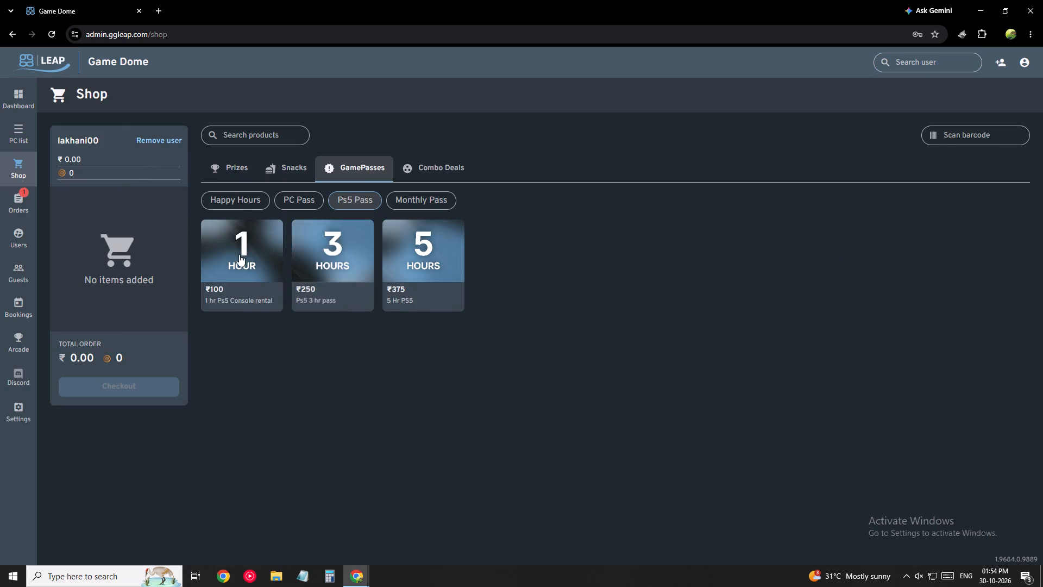
left_click(239, 254)
left_click_drag(242, 269, 133, 234)
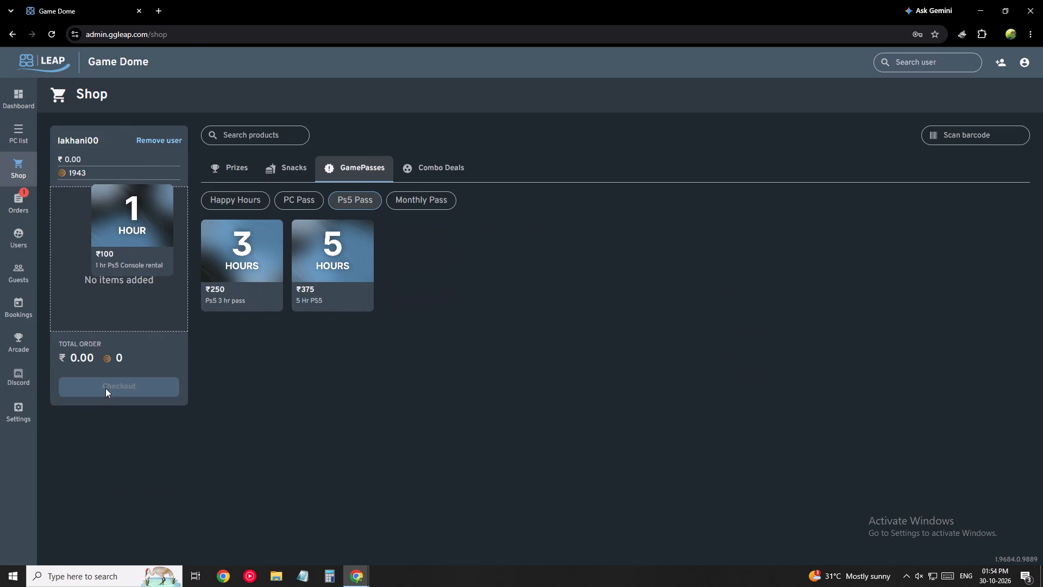
left_click(127, 385)
left_click(290, 298)
left_click(292, 483)
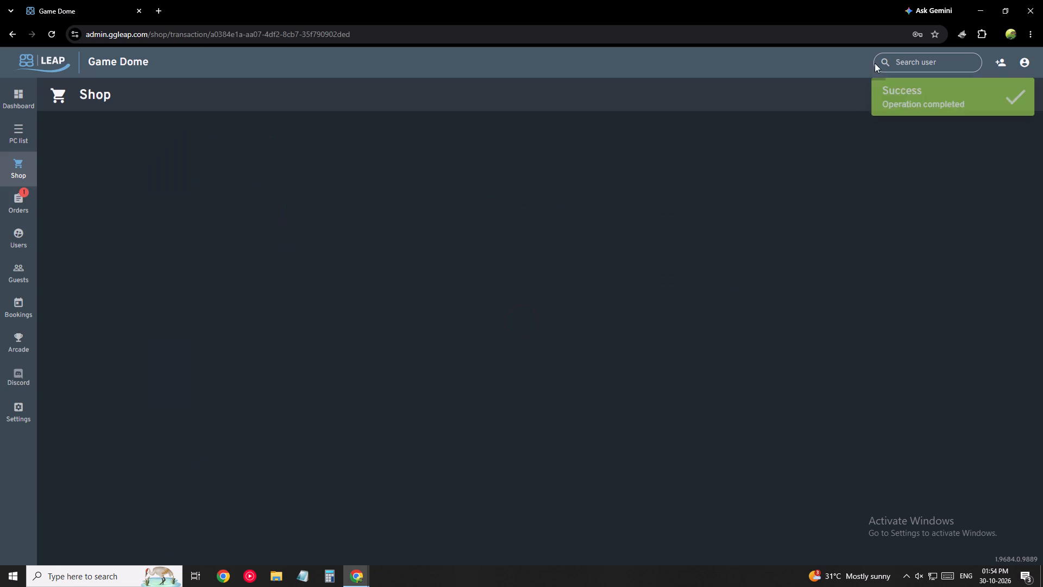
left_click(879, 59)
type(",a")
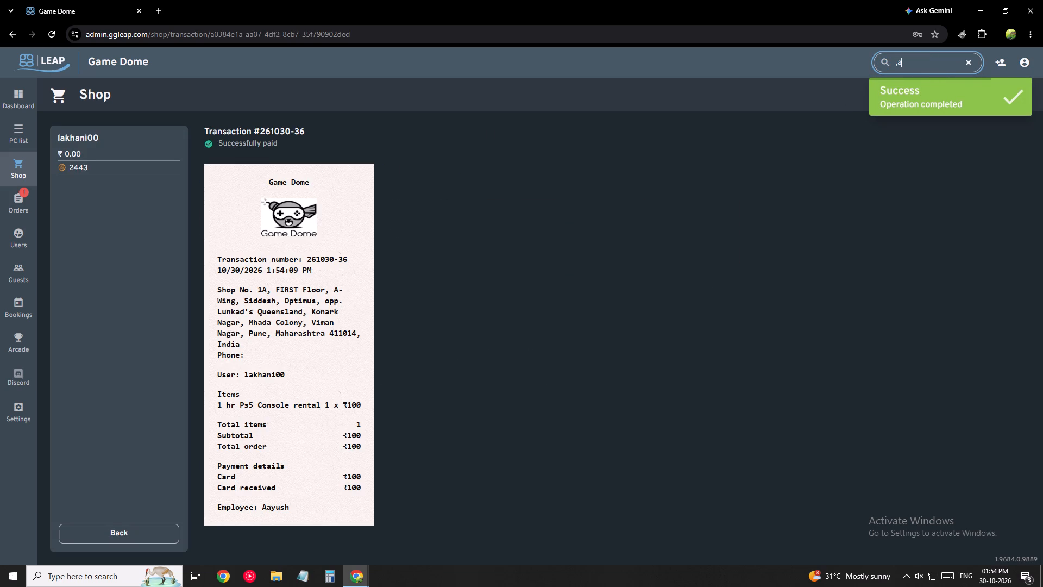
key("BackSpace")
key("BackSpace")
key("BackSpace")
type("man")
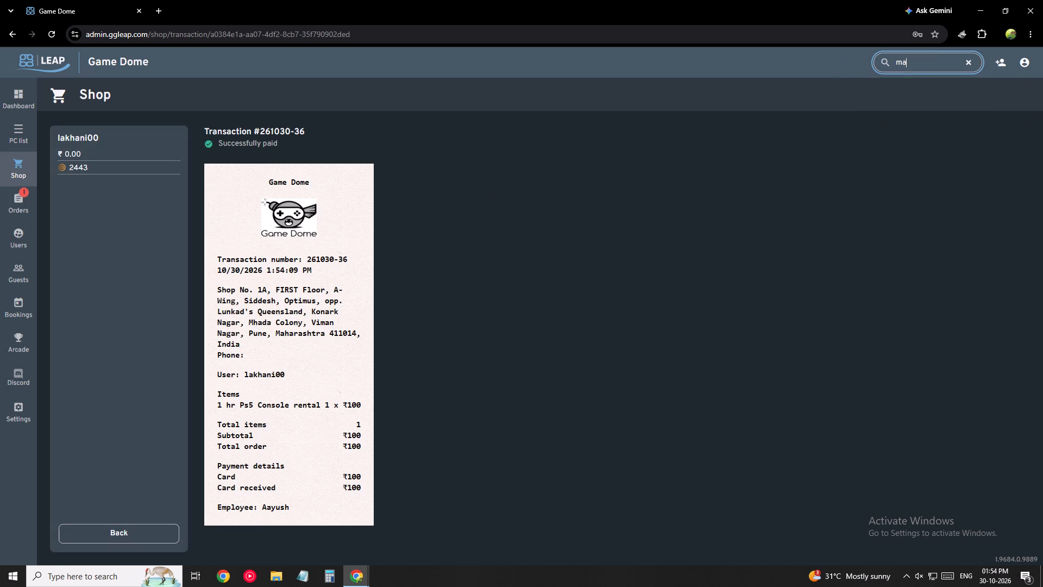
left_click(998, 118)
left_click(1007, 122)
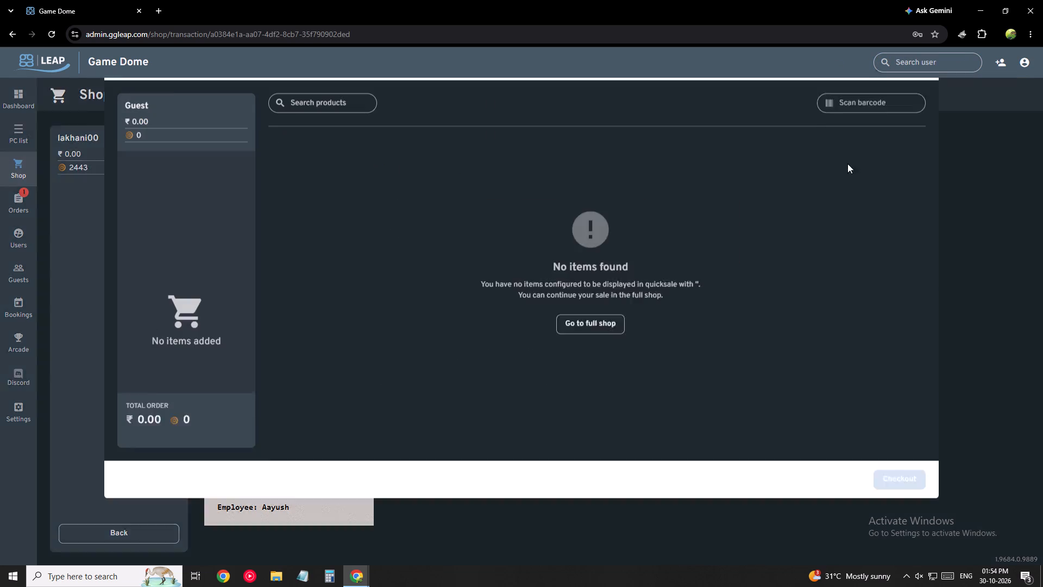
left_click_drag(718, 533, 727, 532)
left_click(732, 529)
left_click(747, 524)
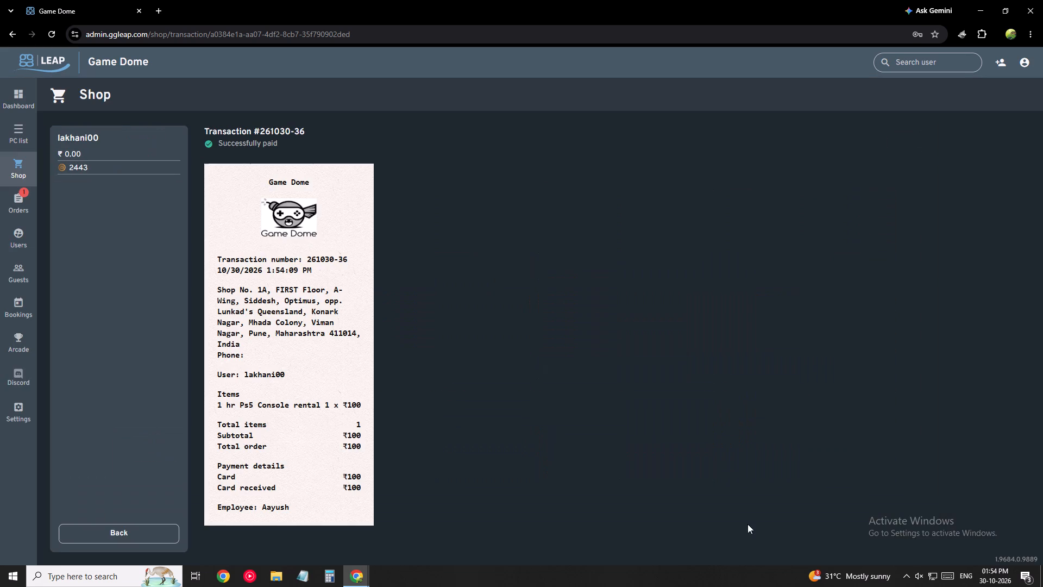
left_click(915, 65)
key("c")
key("s")
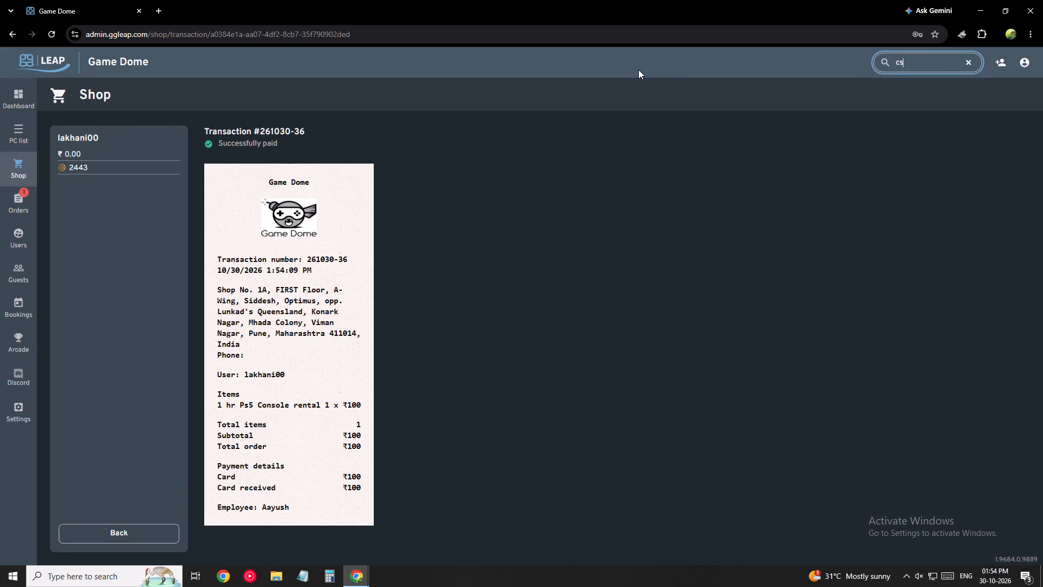
left_click(996, 118)
left_click(1008, 125)
left_click(825, 512)
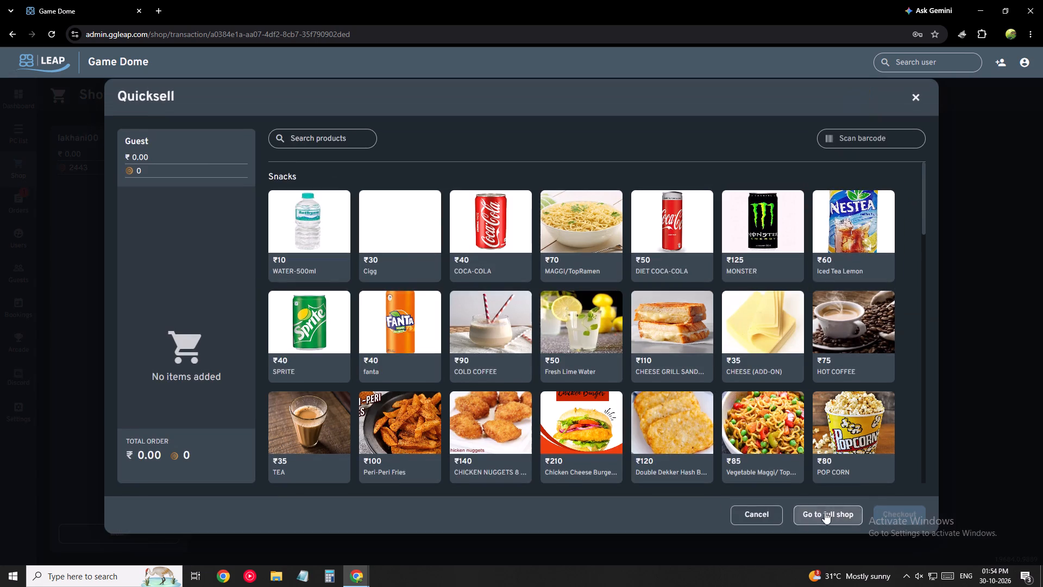
left_click(350, 162)
left_click(351, 201)
left_click_drag(236, 248, 94, 261)
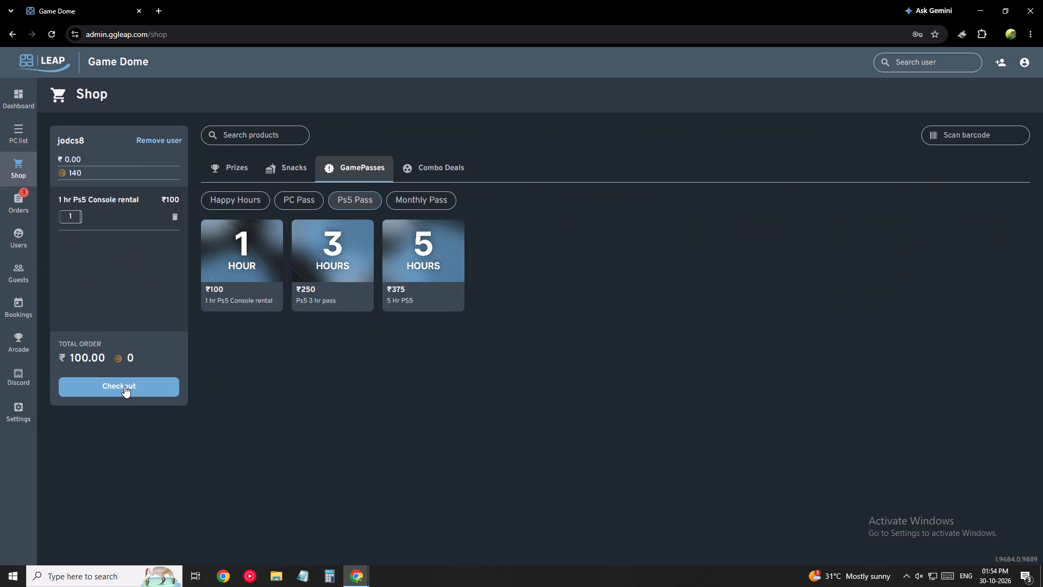
left_click_drag(125, 385, 133, 386)
left_click(288, 311)
left_click(317, 505)
left_click(268, 473)
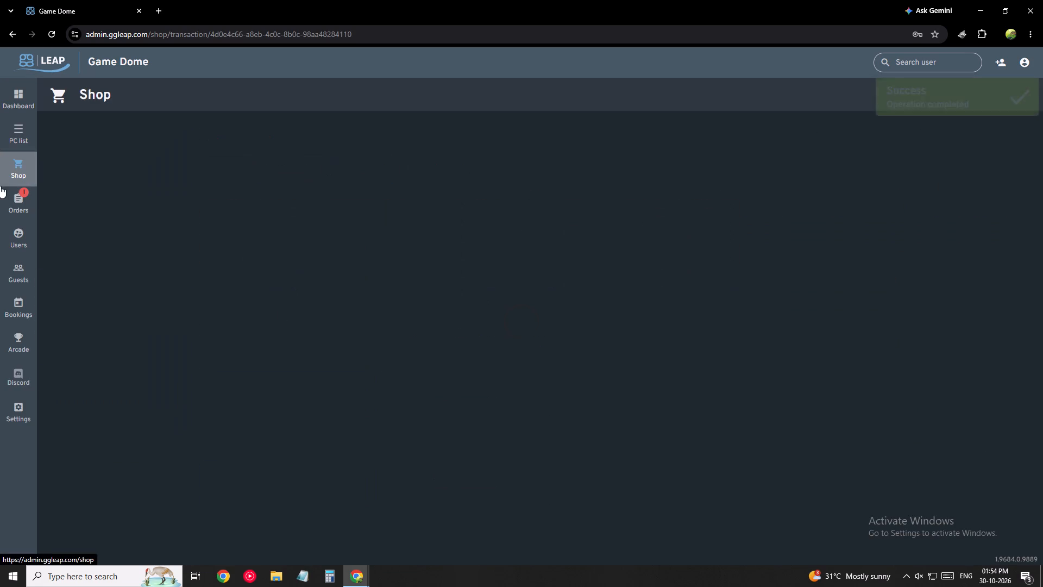
left_click(16, 205)
left_click(278, 124)
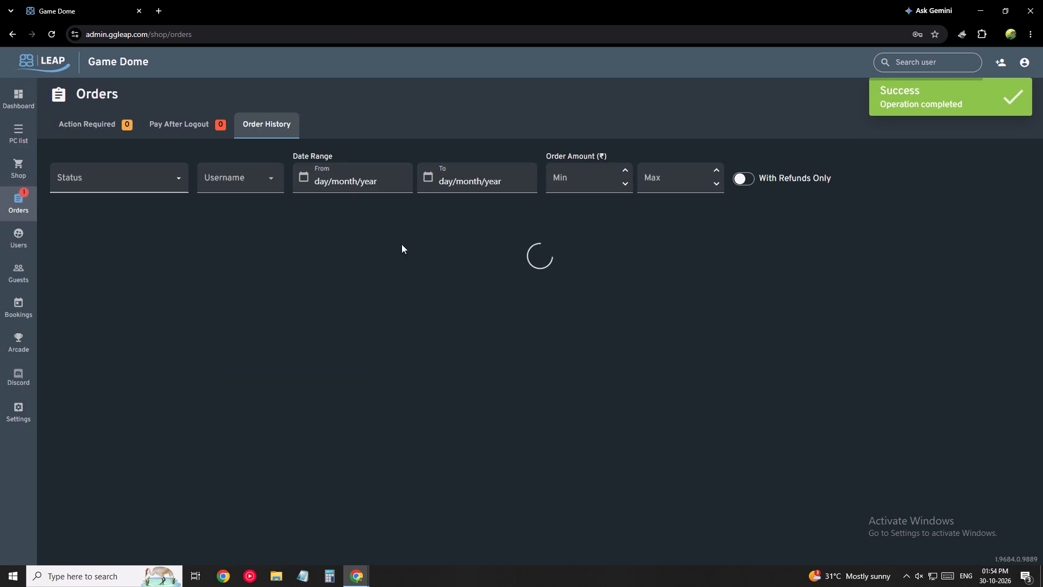
left_click(448, 249)
double_click(57, 136)
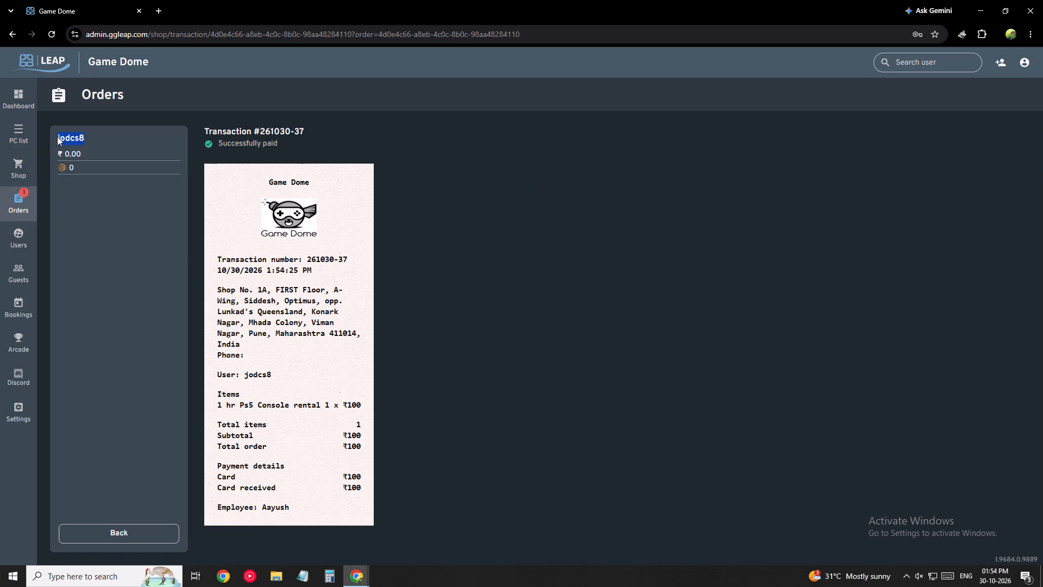
key("ctrl+c")
left_click(162, 538)
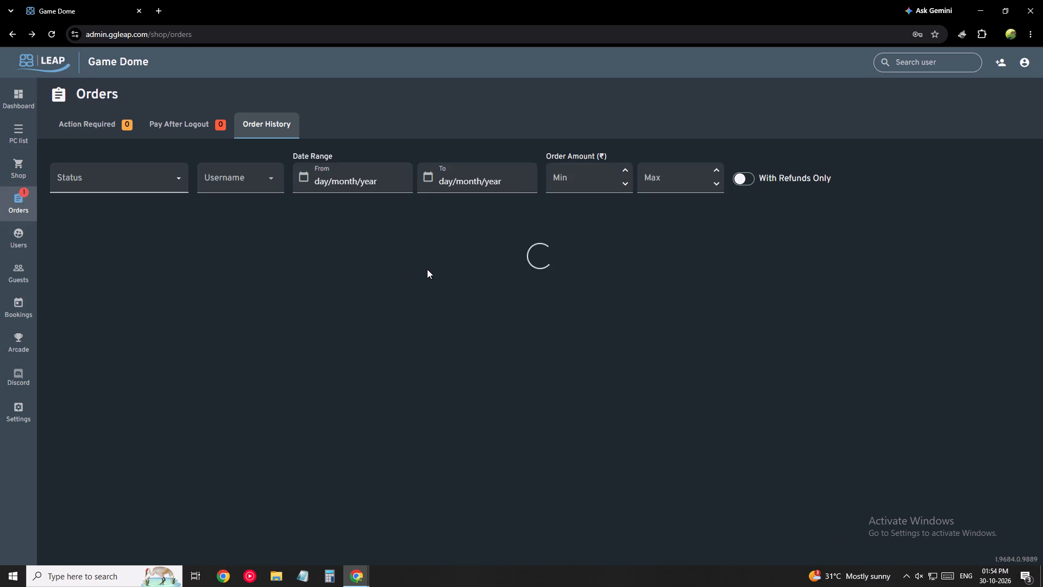
left_click(423, 288)
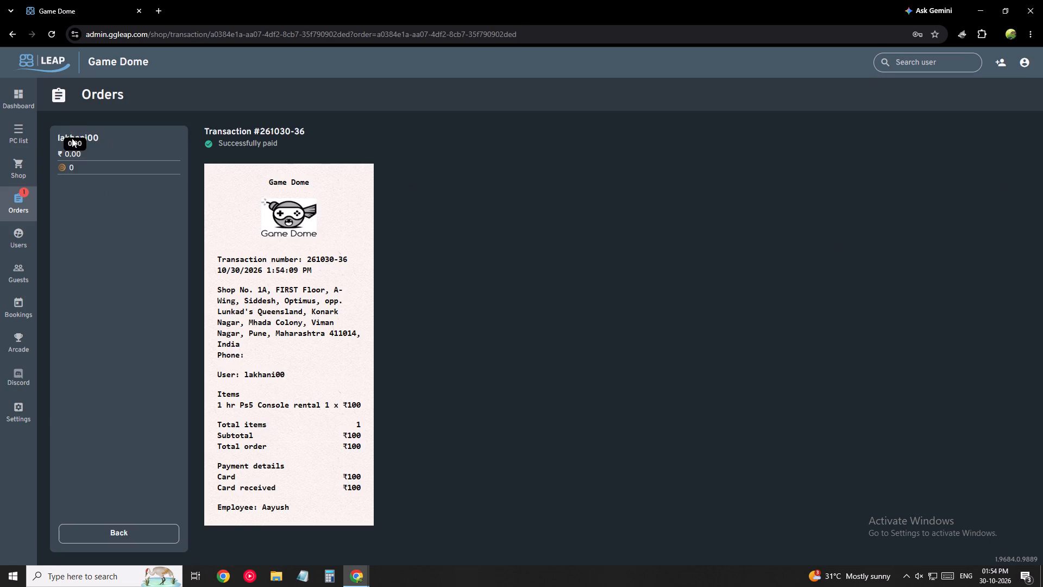
double_click(72, 138)
key("ctrl+c")
left_click(16, 135)
scroll(115, 296, "down", 11)
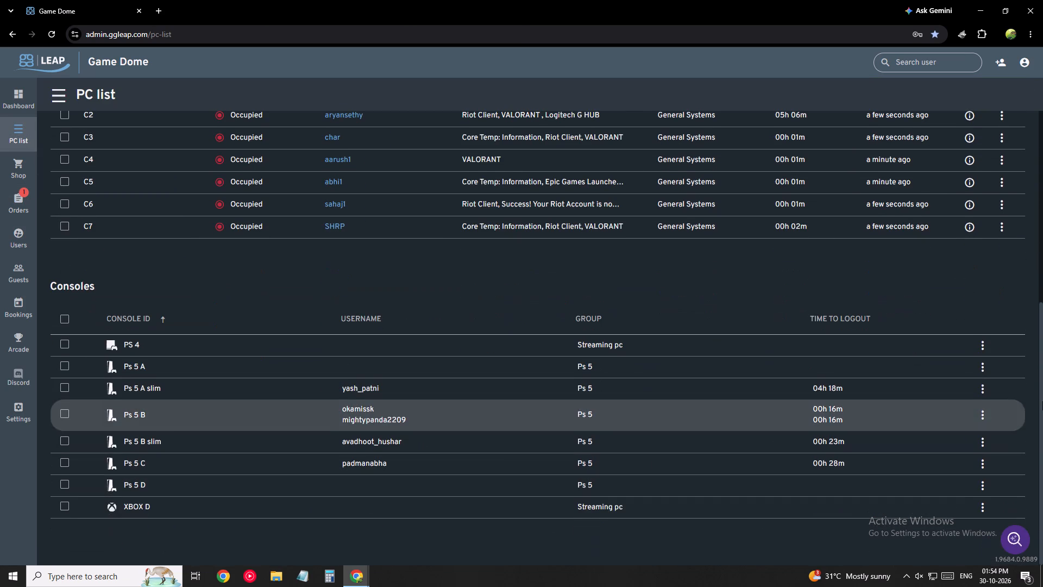
left_click(983, 362)
left_click(985, 478)
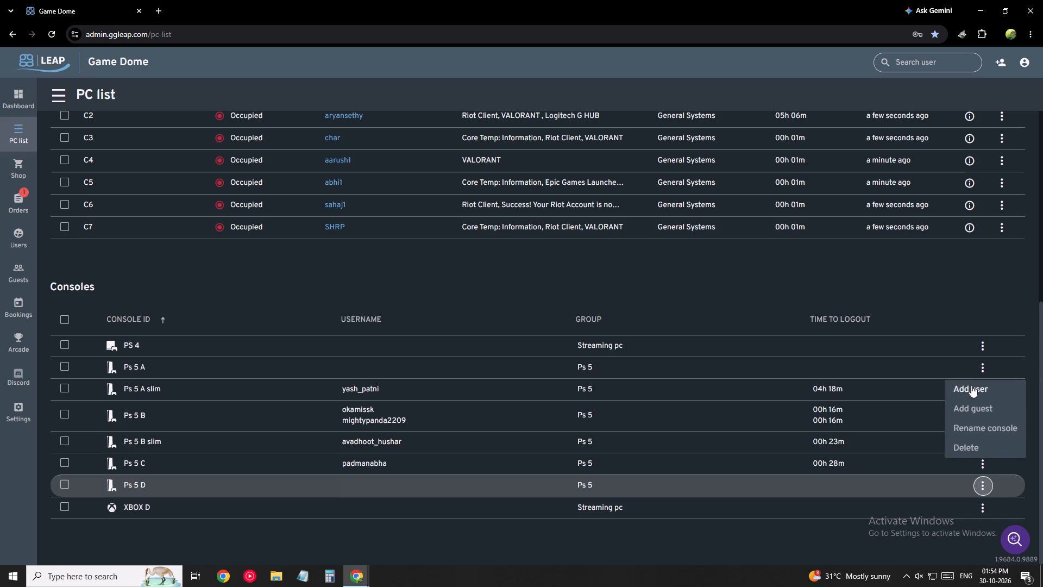
left_click(971, 379)
left_click(993, 480)
left_click(979, 483)
left_click(973, 395)
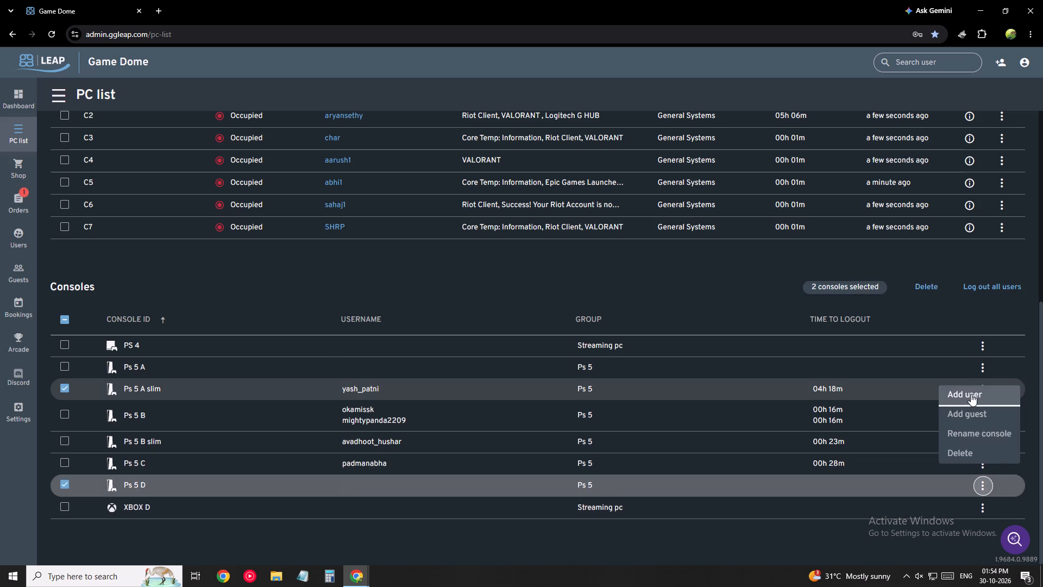
left_click(432, 305, "ctrl")
key("ctrl+v")
left_click(546, 340)
left_click(607, 359)
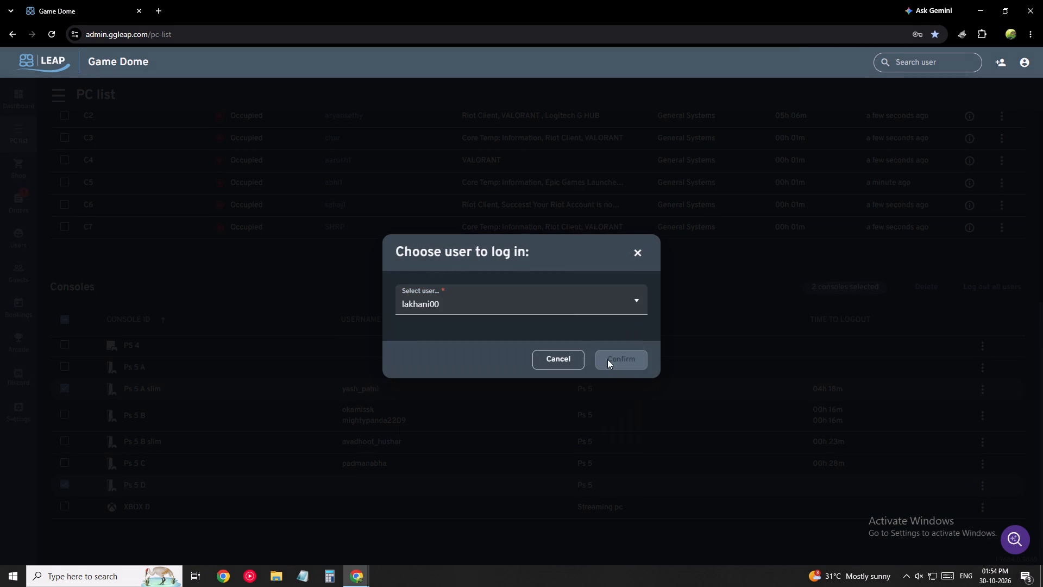
left_click(983, 482)
left_click(977, 429)
left_click(496, 301)
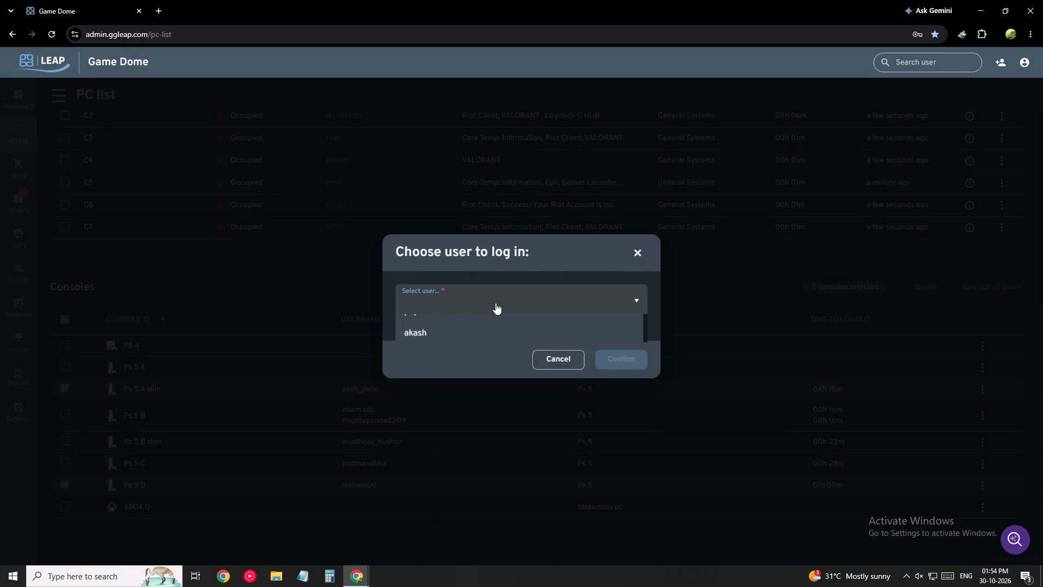
key("super+v")
left_click(483, 427)
key("ctrl+v")
left_click(499, 328)
left_click(541, 343)
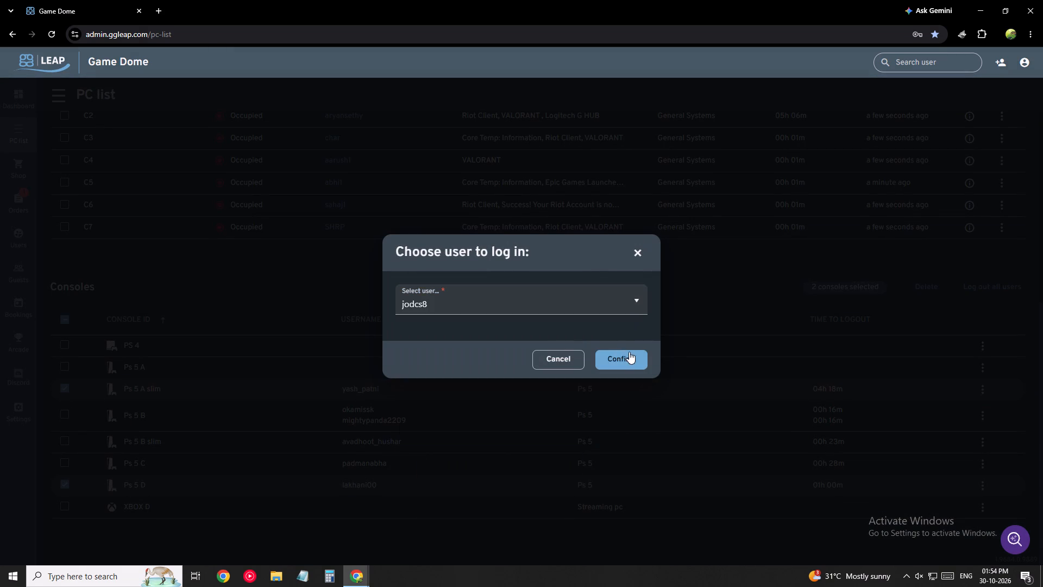
left_click(632, 364)
double_click(63, 321)
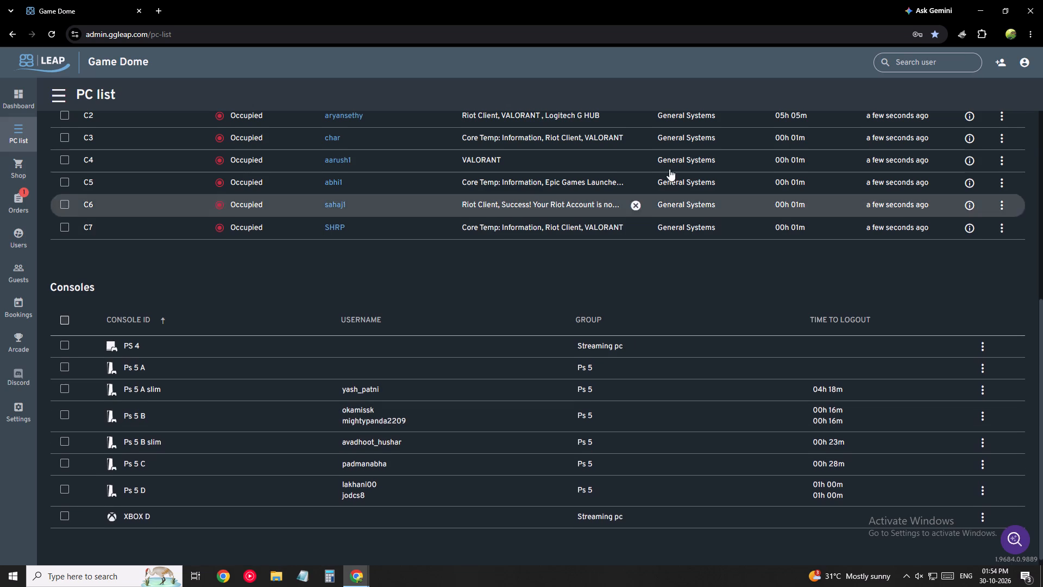
left_click(944, 55)
type("okas")
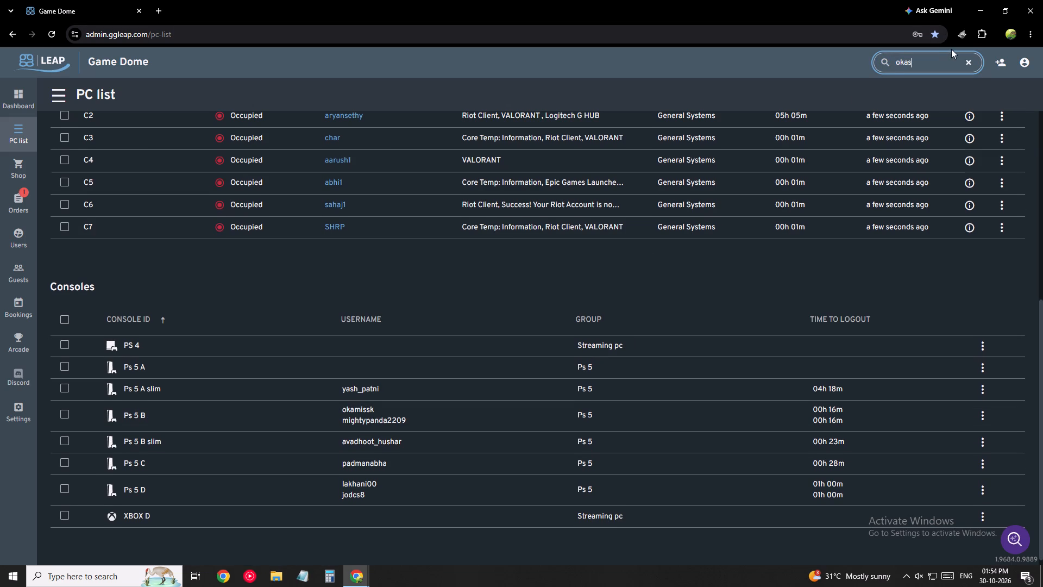
left_click(1001, 80)
left_click(1009, 88)
left_click(835, 505)
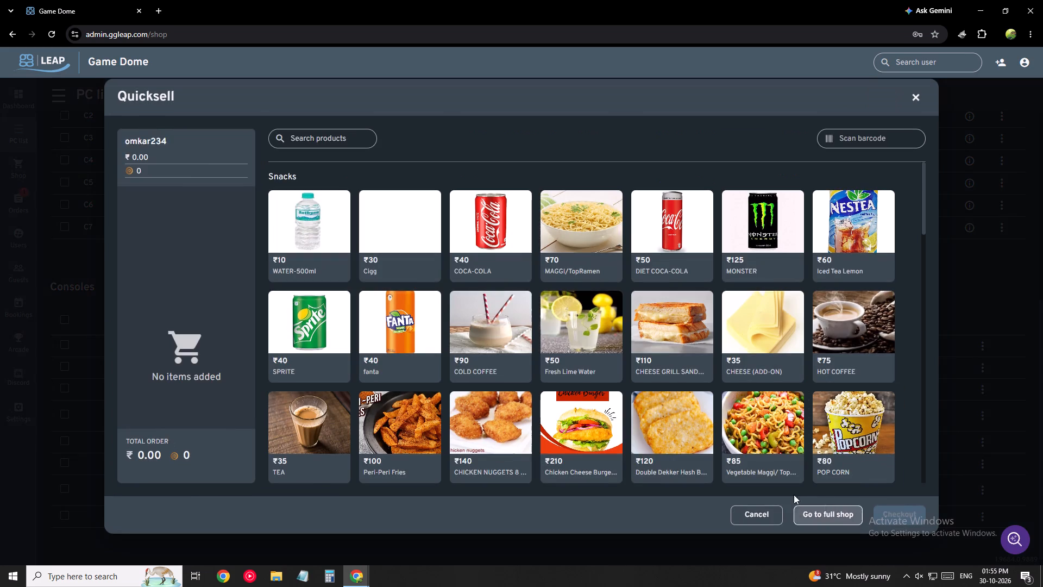
left_click(374, 184)
left_click(355, 178)
left_click(355, 210)
left_click(346, 199)
left_click_drag(263, 241, 128, 278)
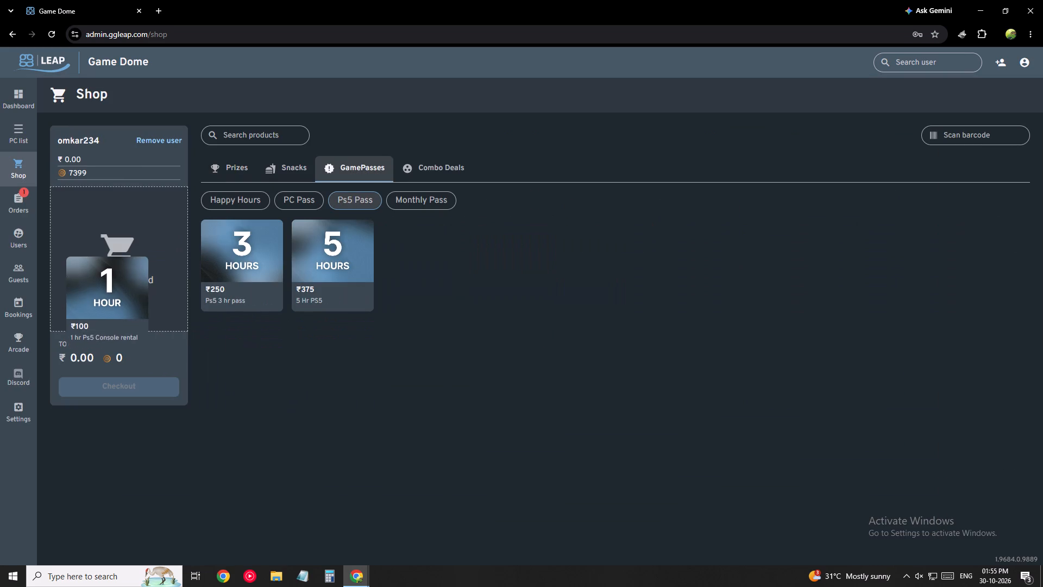
left_click_drag(128, 278, 130, 269)
left_click(123, 401)
left_click(129, 393)
left_click(246, 319)
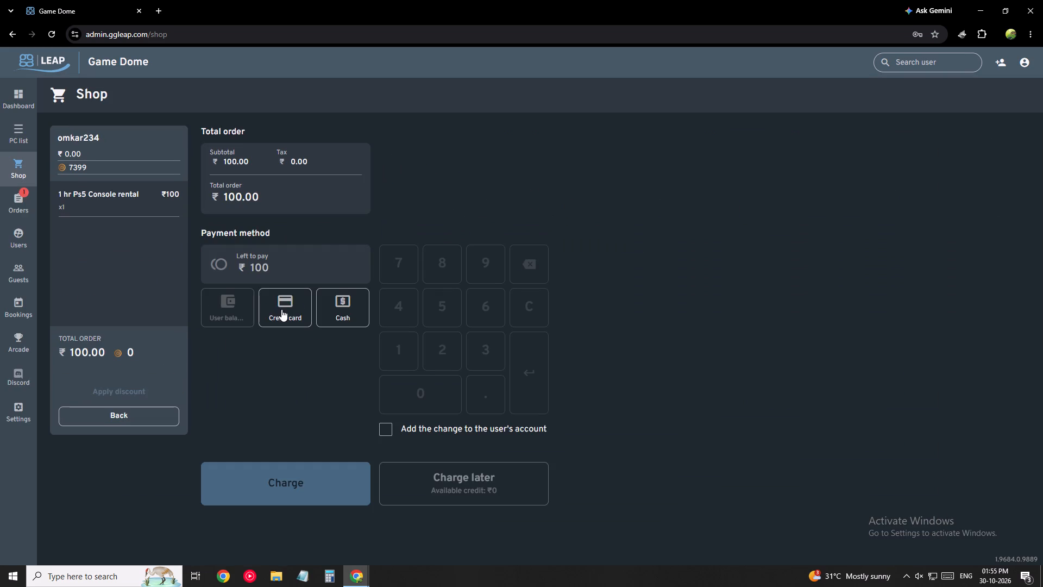
left_click(281, 309)
left_click(305, 485)
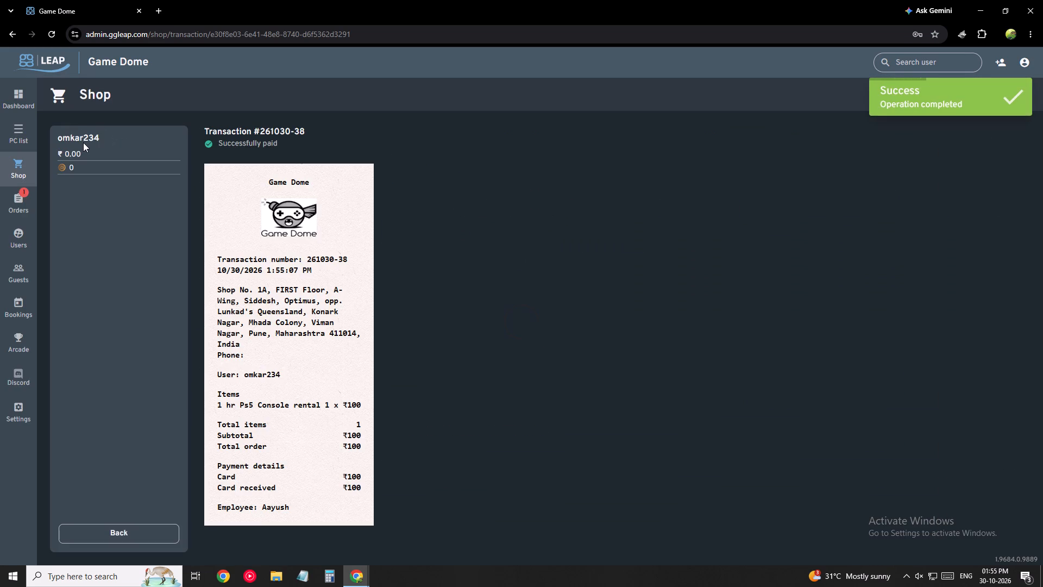
double_click(83, 142)
key("ctrl+x")
key("ctrl+c")
key("ctrl+c")
left_click(0, 130)
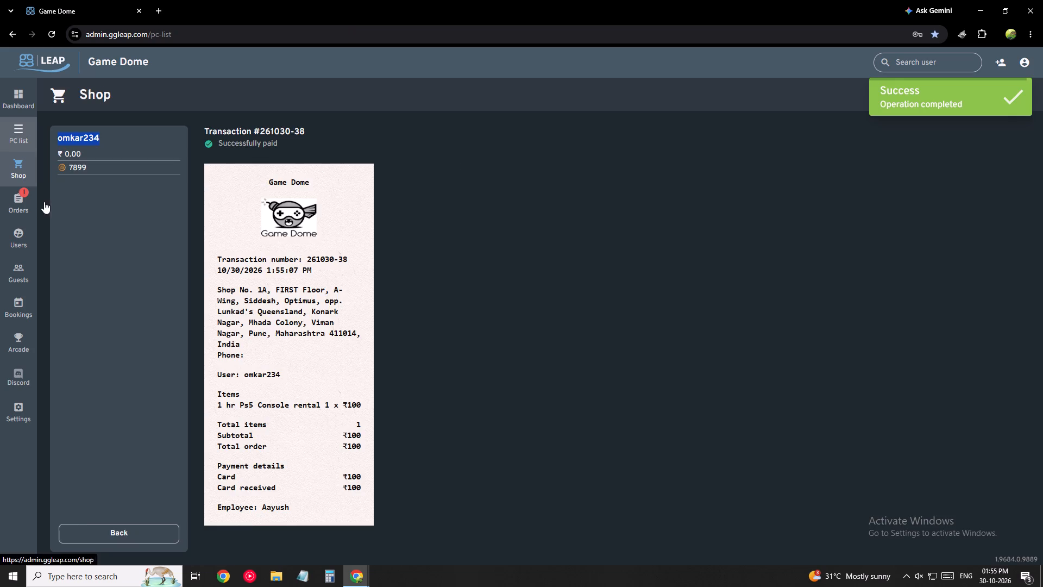
scroll(169, 328, "down", 6)
scroll(218, 377, "up", 1)
scroll(235, 390, "down", 4)
scroll(253, 396, "up", 1)
scroll(261, 398, "down", 3)
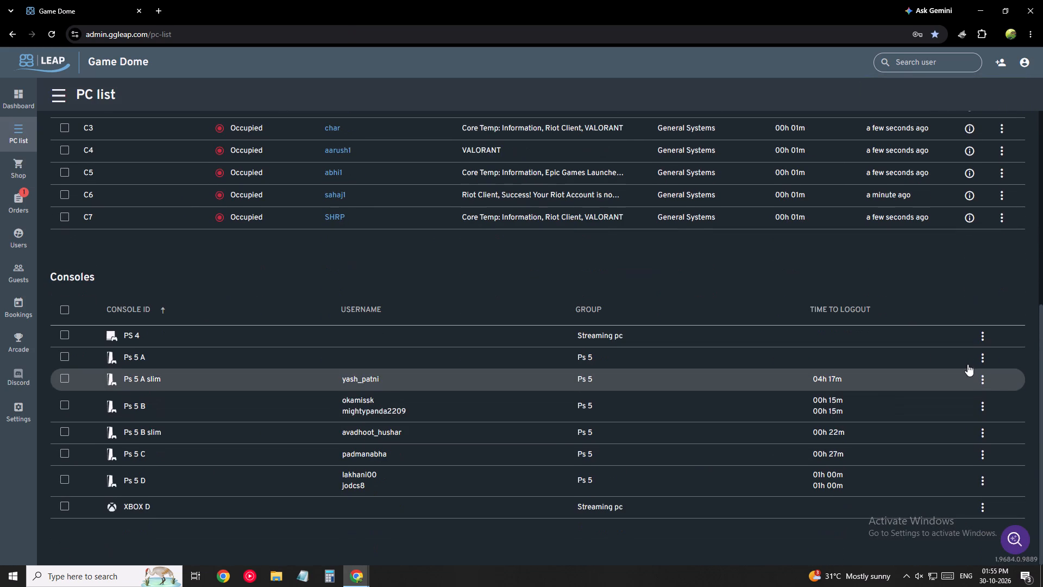
left_click(979, 357)
left_click(1000, 367)
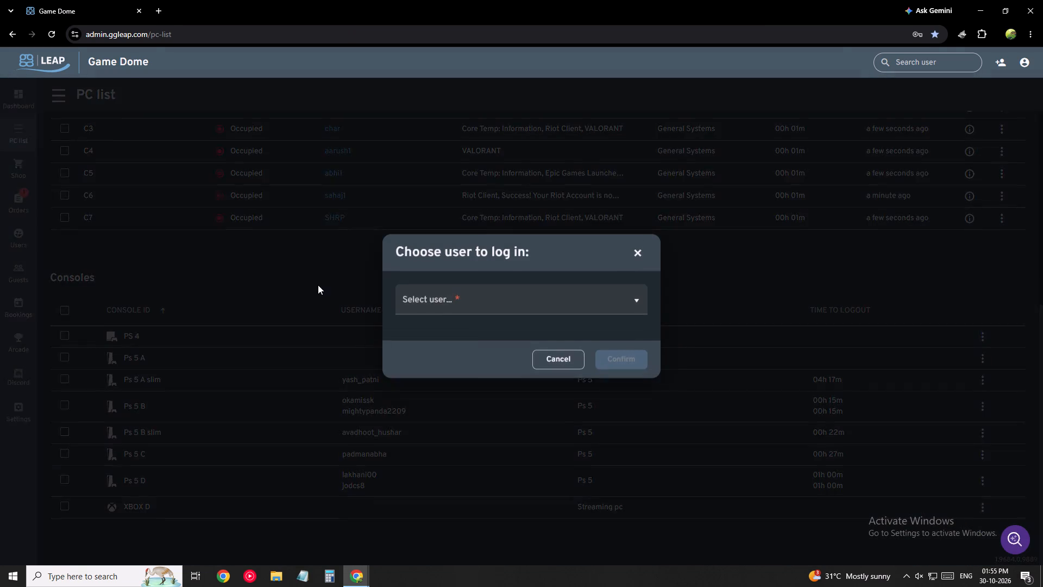
left_click(457, 293)
key("ctrl+v")
left_click(487, 330)
left_click(486, 351)
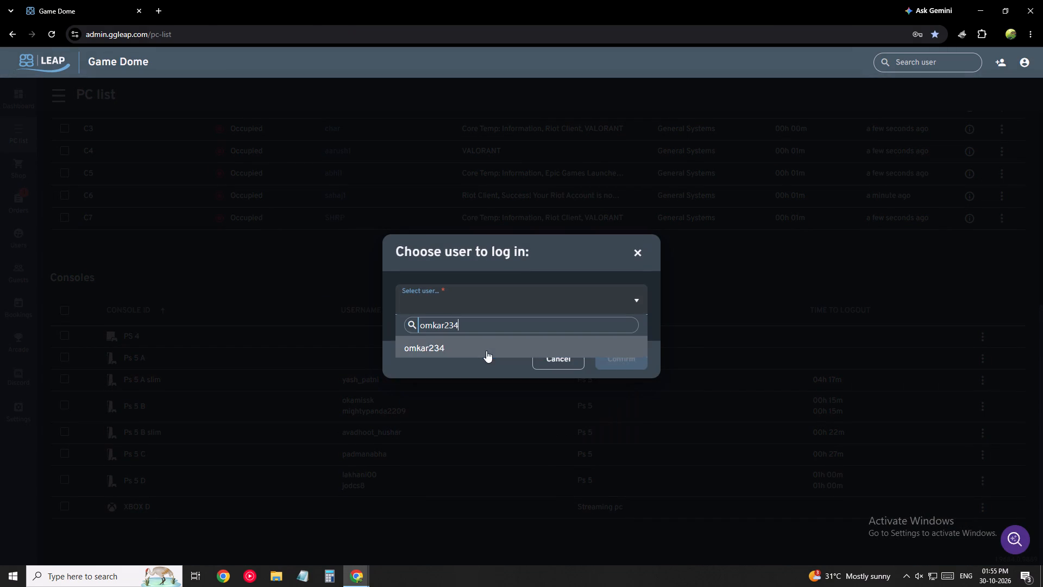
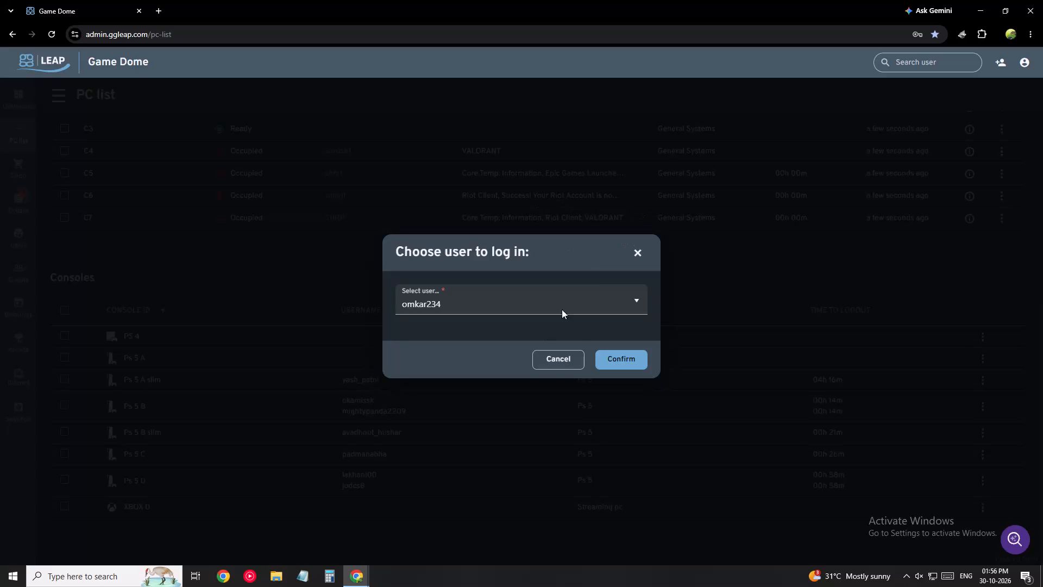
left_click(608, 362)
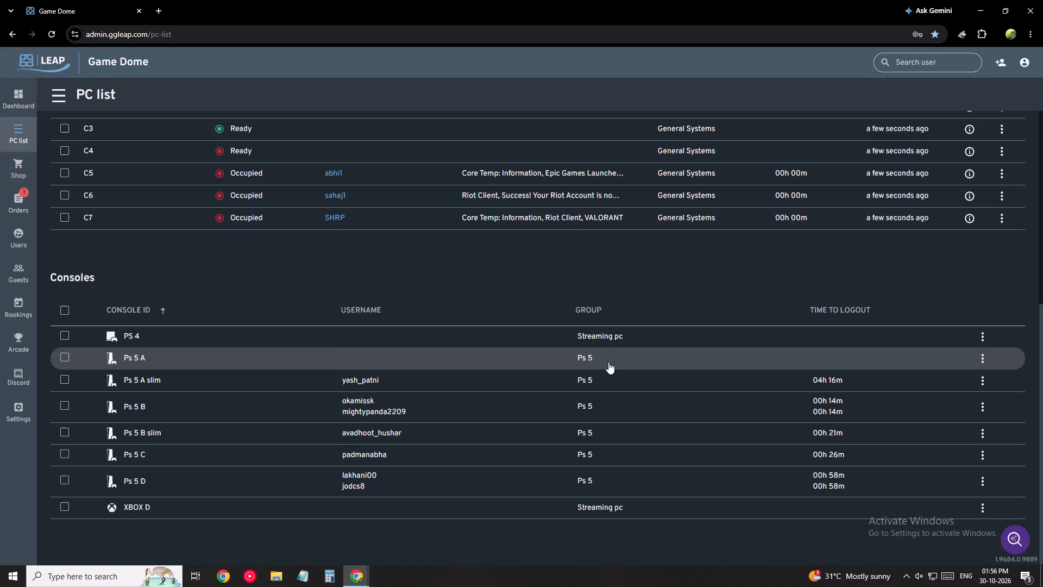
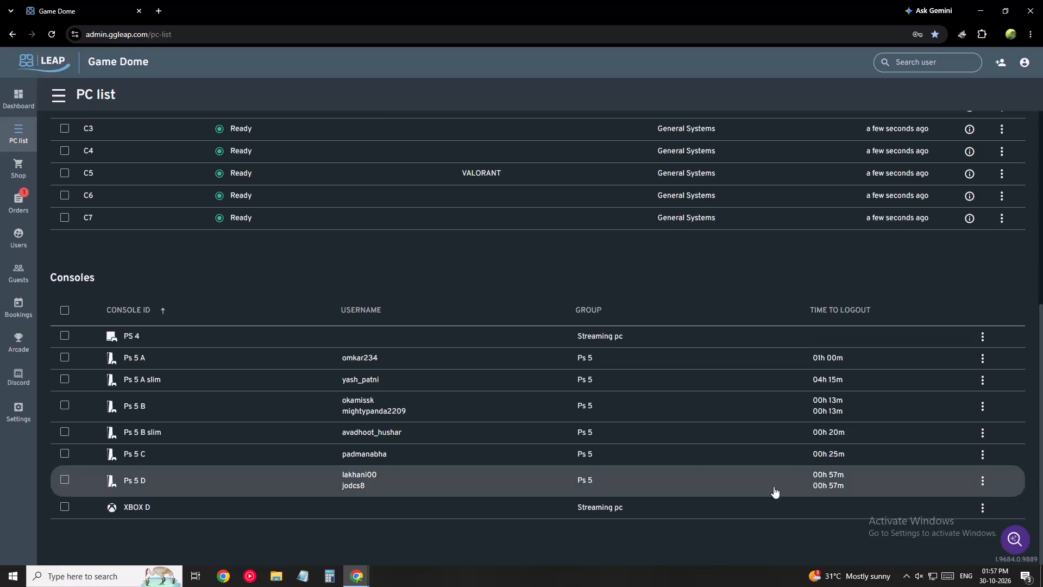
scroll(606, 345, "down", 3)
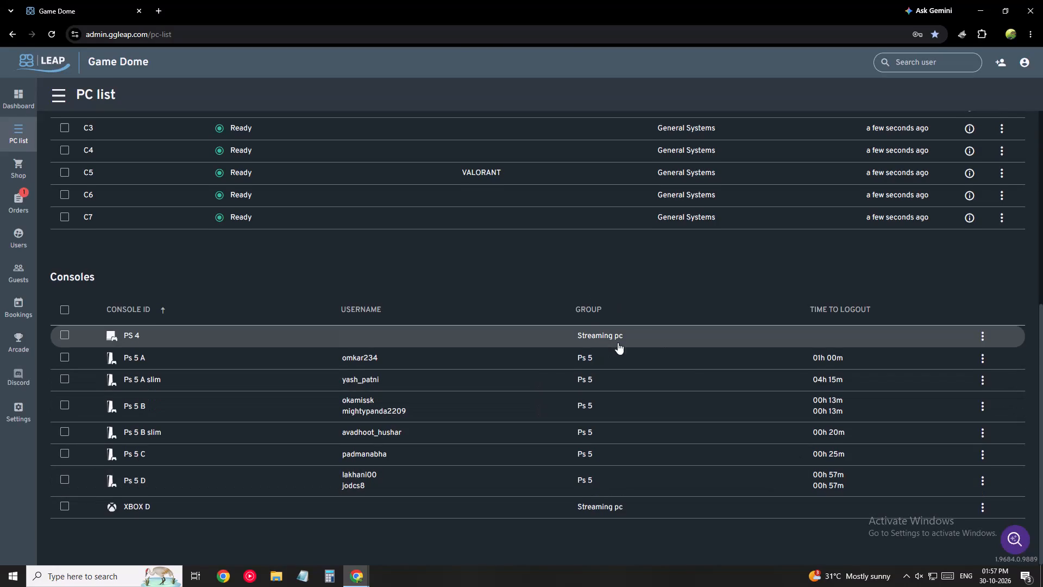
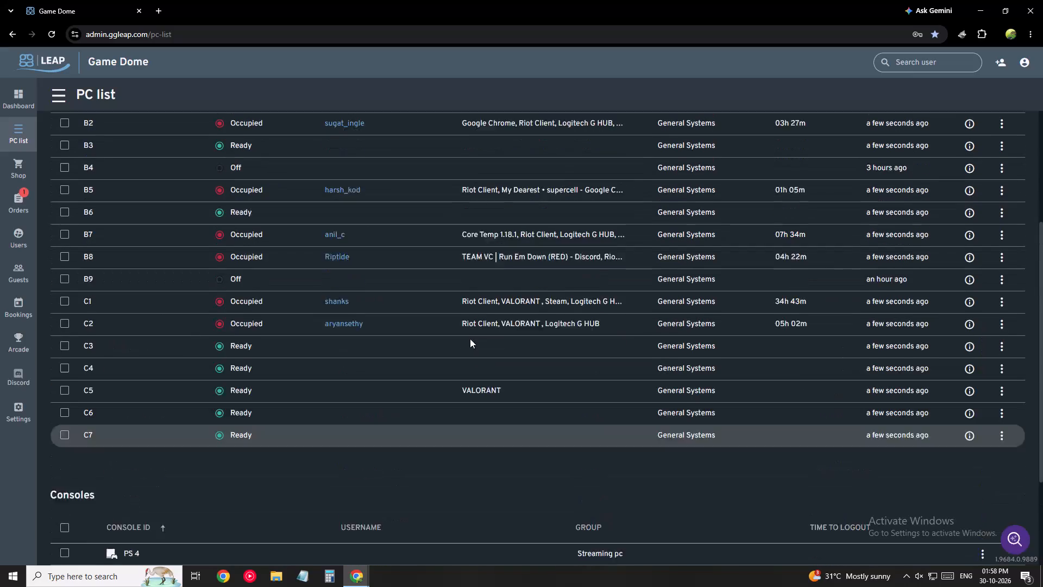
Sell one 1 Hour PC Rental pass for ₹100 to the customer on PC A2 and complete the checkout.
scroll(427, 321, "up", 3)
scroll(414, 315, "down", 1)
scroll(414, 315, "up", 1)
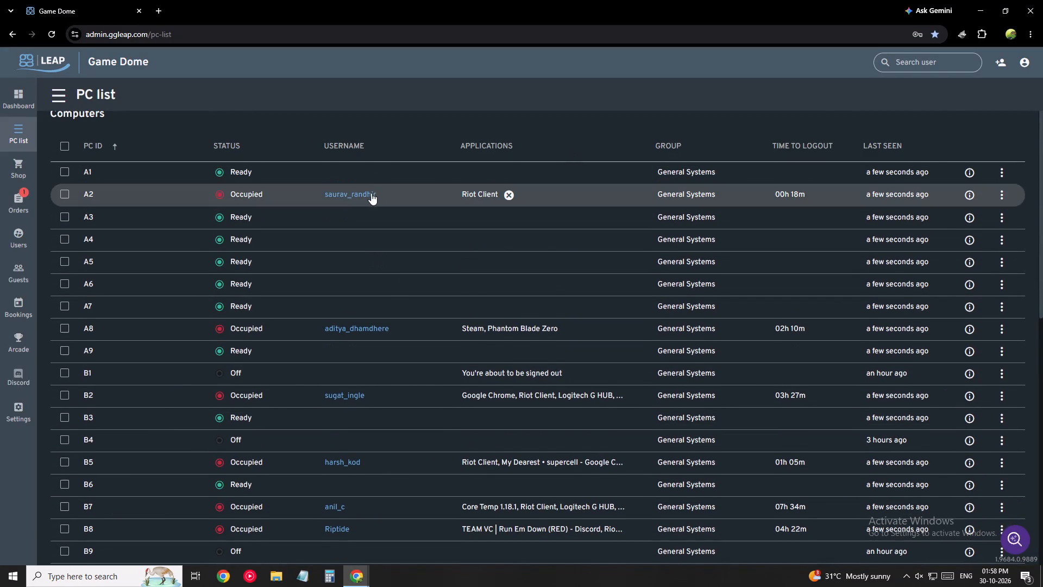
left_click(363, 194)
left_click(391, 197)
left_click(816, 509)
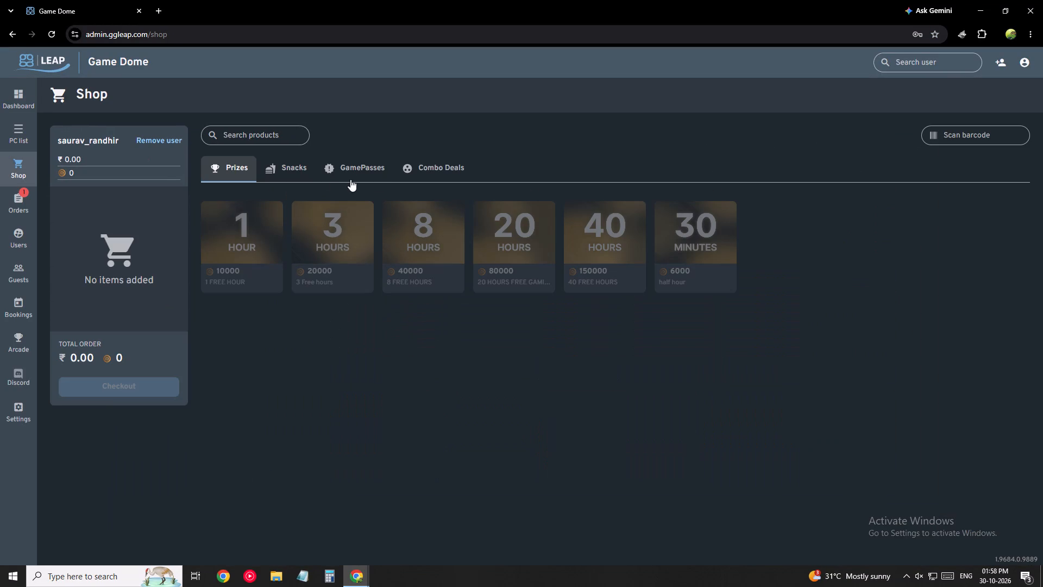
left_click(350, 153)
left_click(338, 170)
left_click(298, 201)
left_click(255, 270)
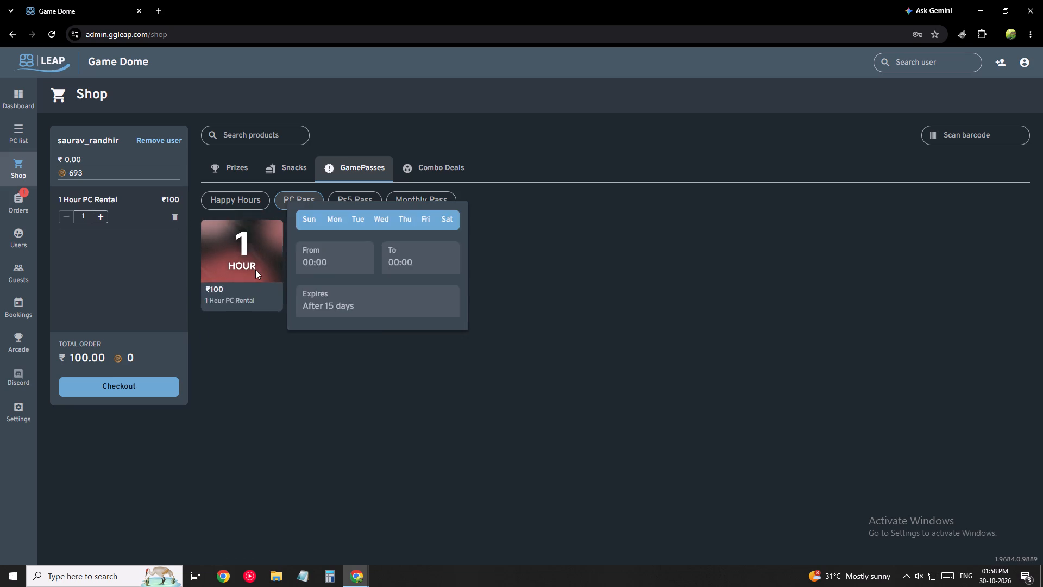
left_click(136, 388)
left_click(297, 303)
left_click(309, 477)
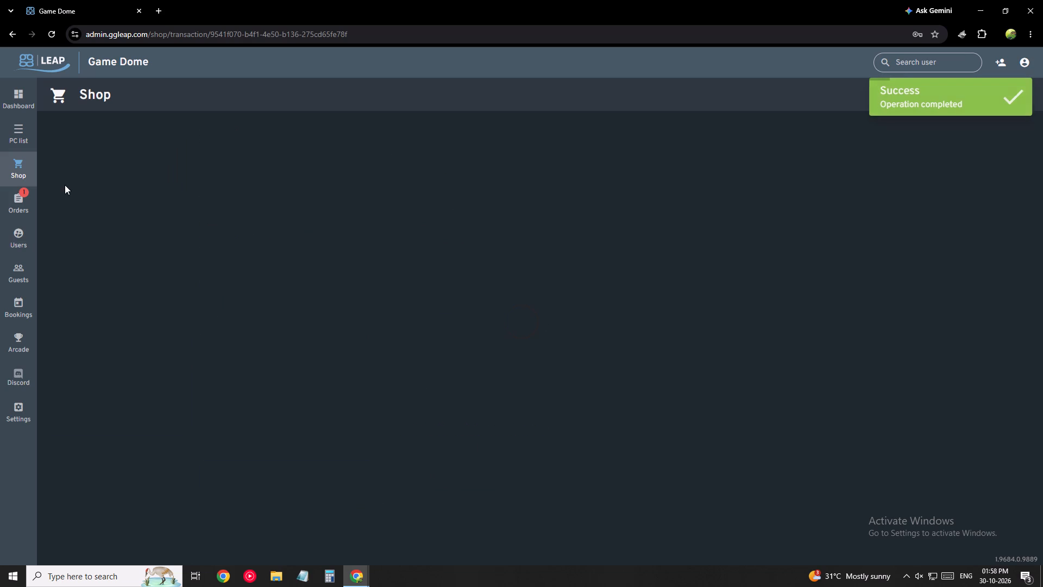
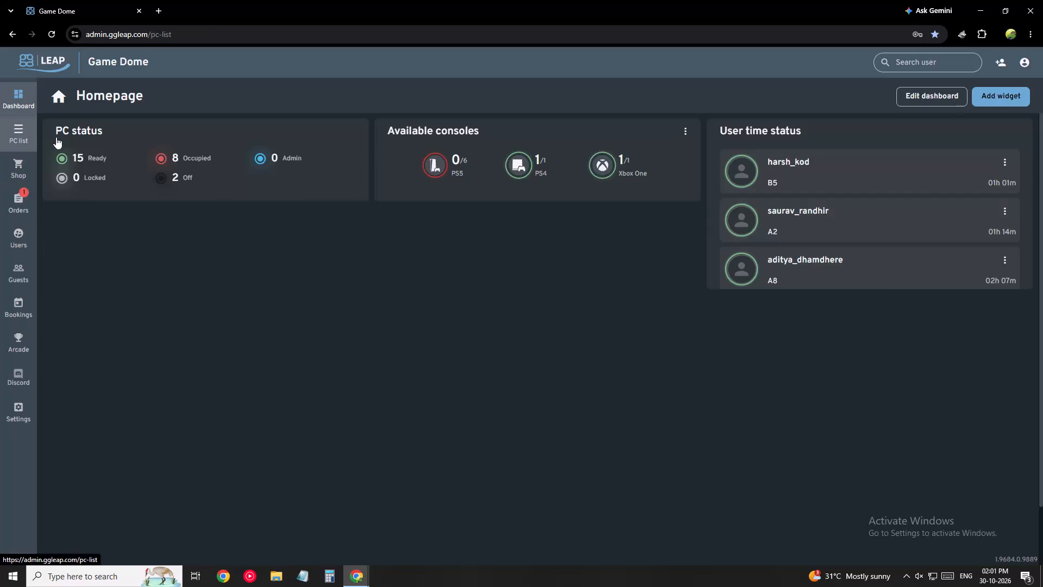
Sell one WATER-500ml for ₹10 to the customer on PC B7 and charge it as a credit card payment.
scroll(334, 287, "down", 2)
scroll(342, 372, "down", 1)
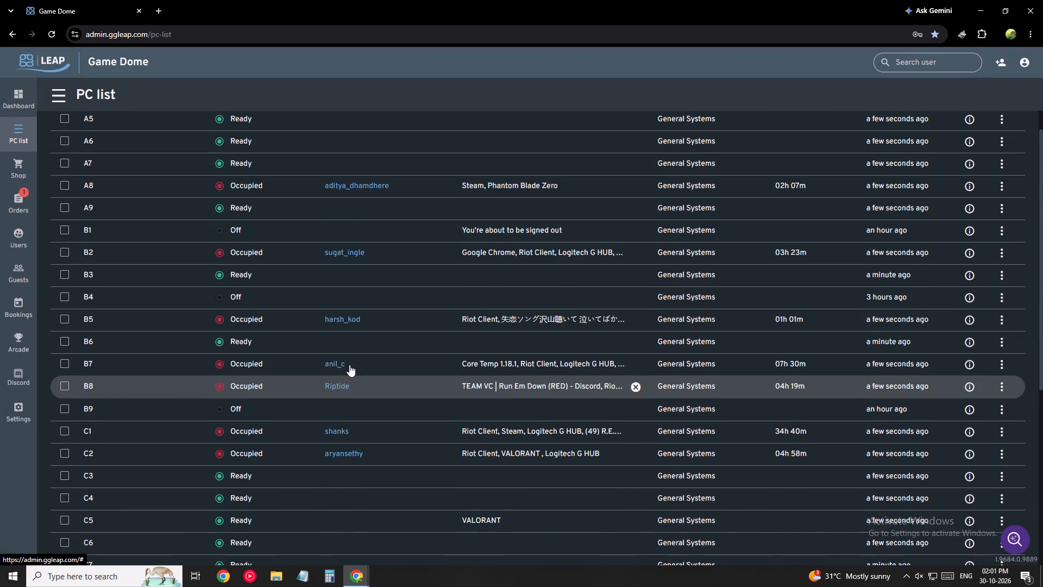
left_click(333, 359)
left_click(354, 371)
left_click(285, 216)
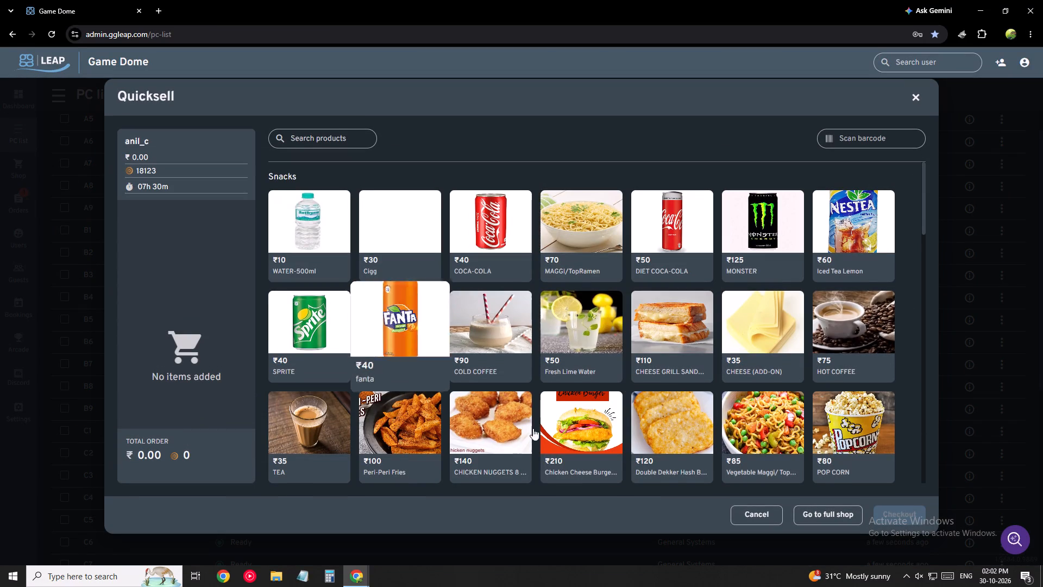
left_click(906, 521)
left_click(289, 309)
left_click(309, 497)
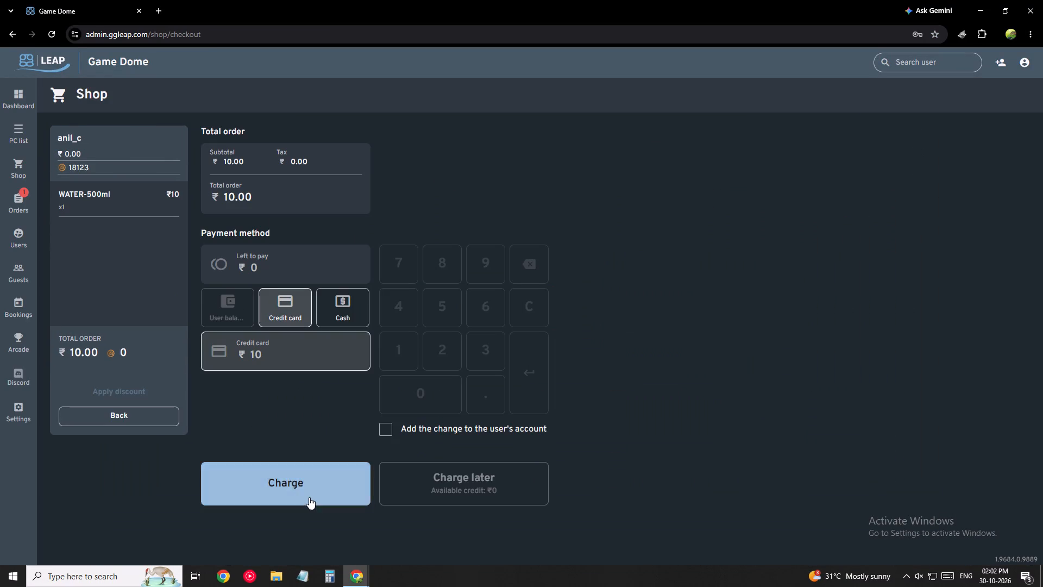
key("alt+Tab")
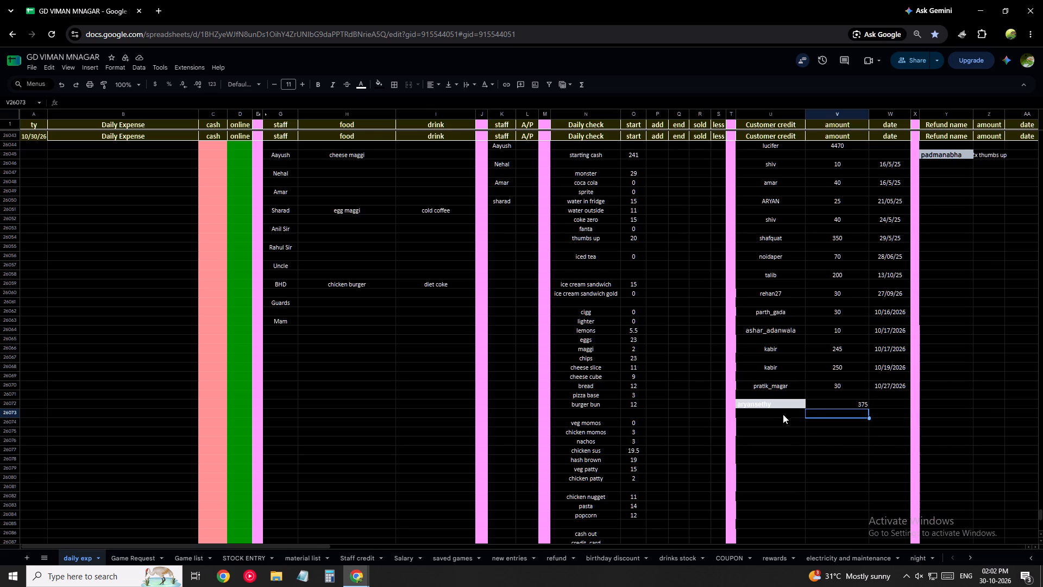
left_click(778, 418)
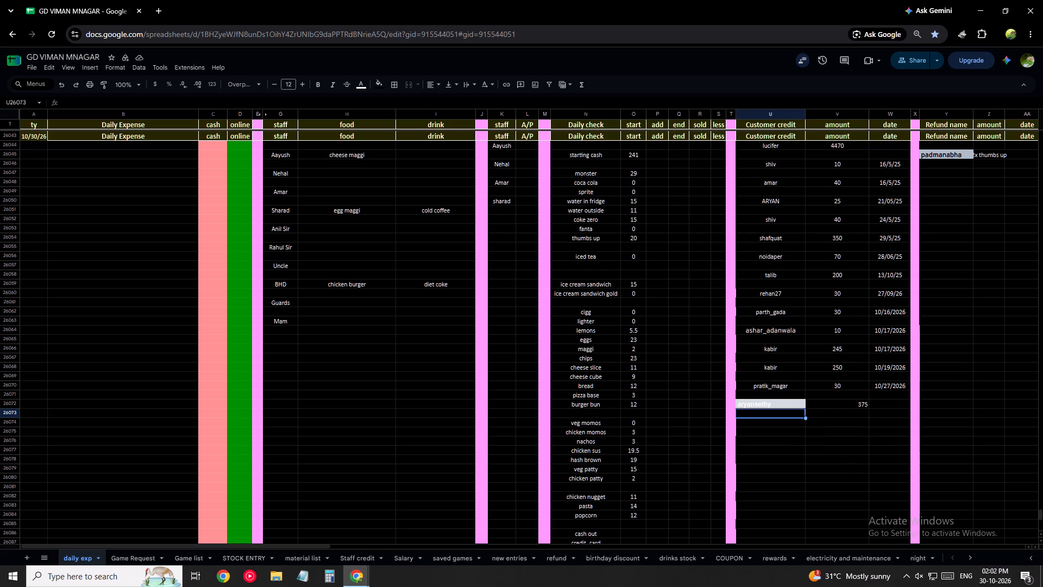
key("Down")
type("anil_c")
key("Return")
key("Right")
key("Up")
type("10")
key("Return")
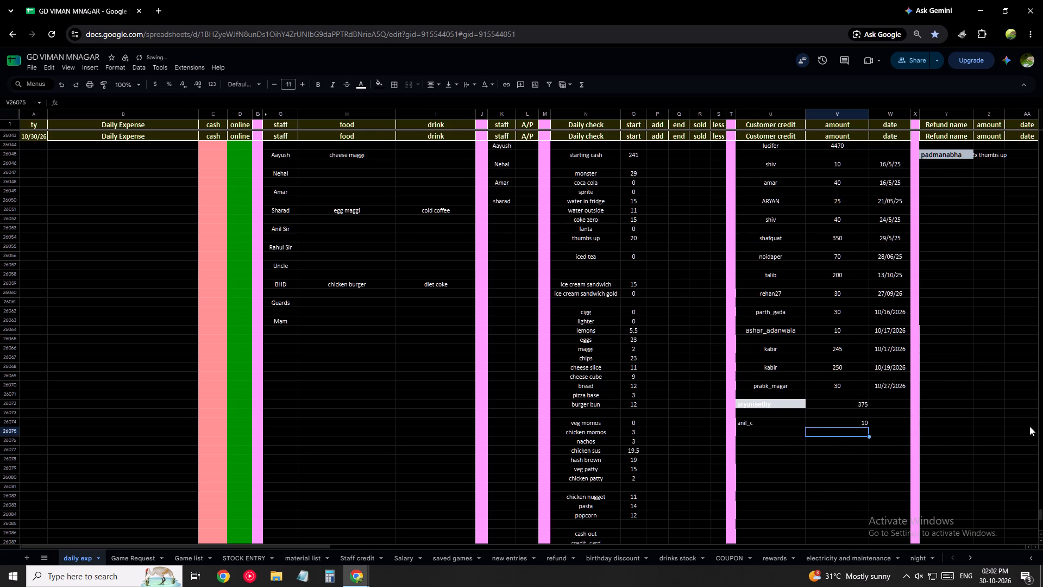
Switch back to the Game Dome admin site and open the list of PCs.
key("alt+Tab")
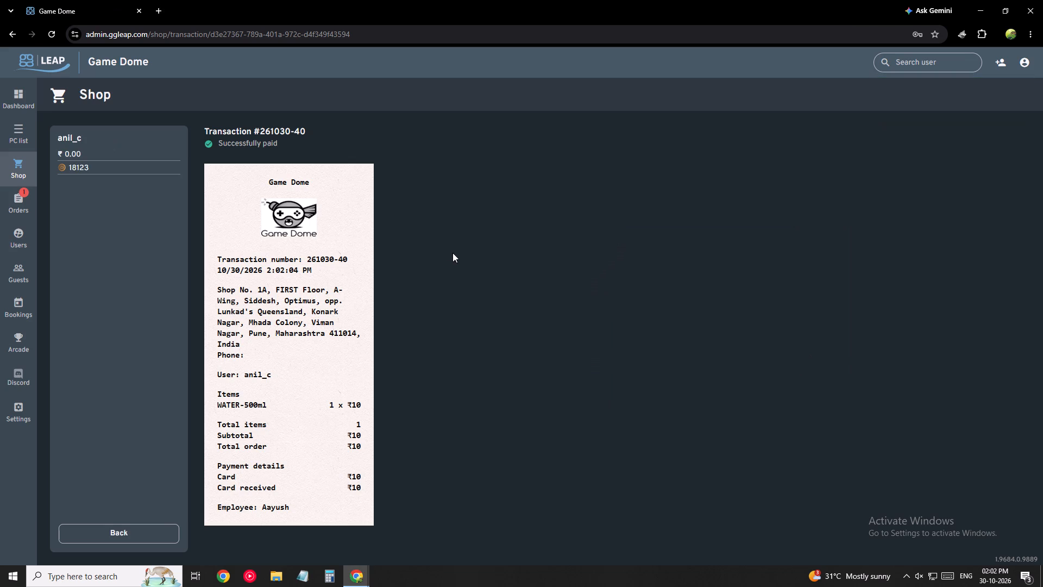
left_click(15, 121)
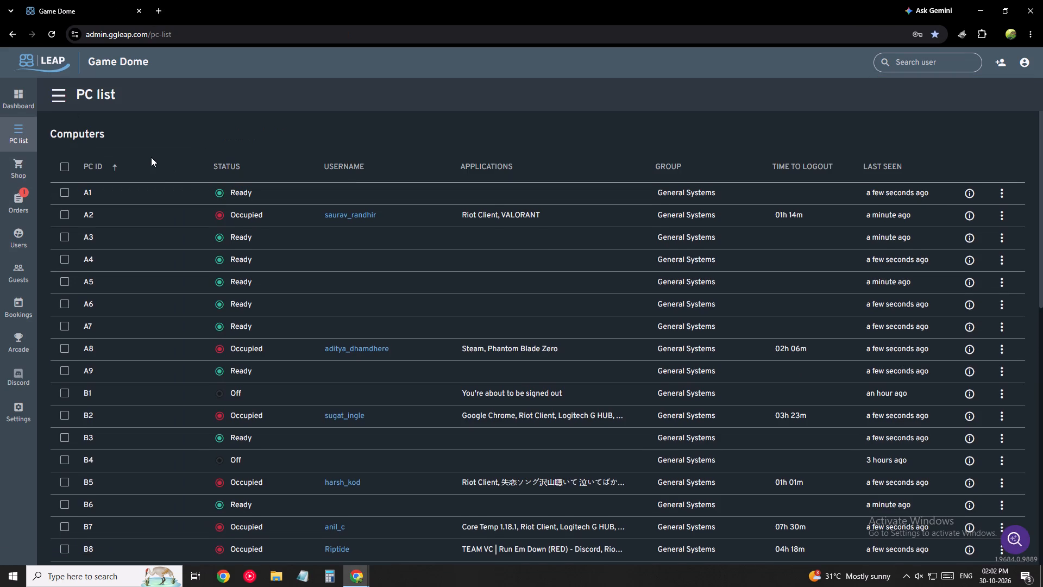
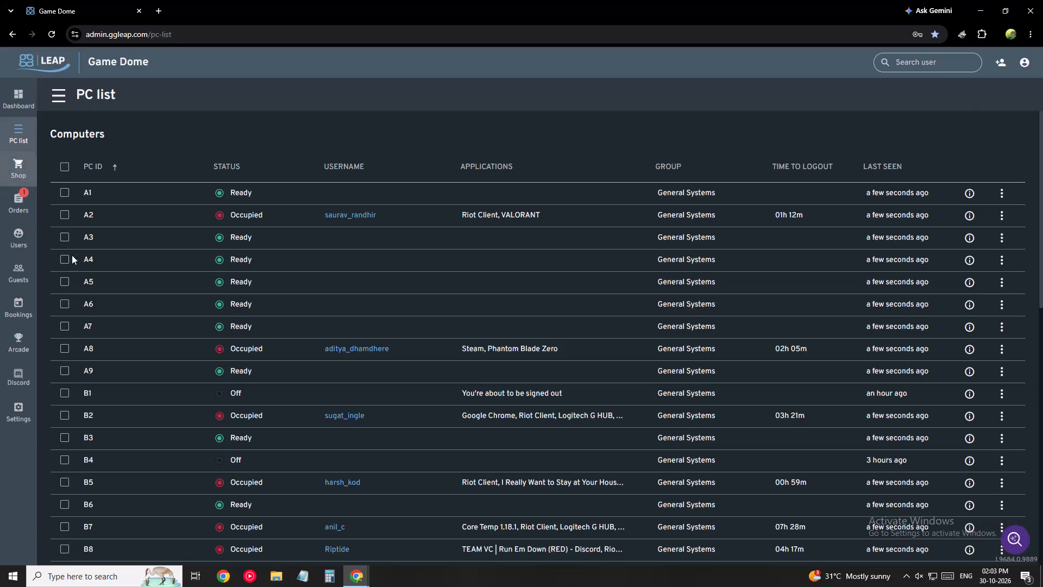
scroll(210, 286, "down", 4)
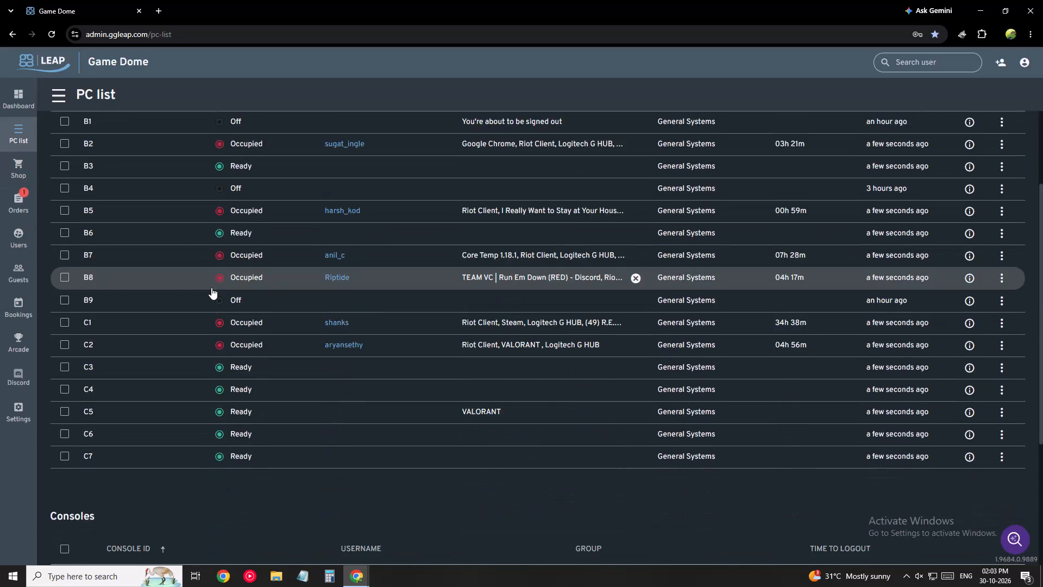
scroll(211, 288, "down", 10)
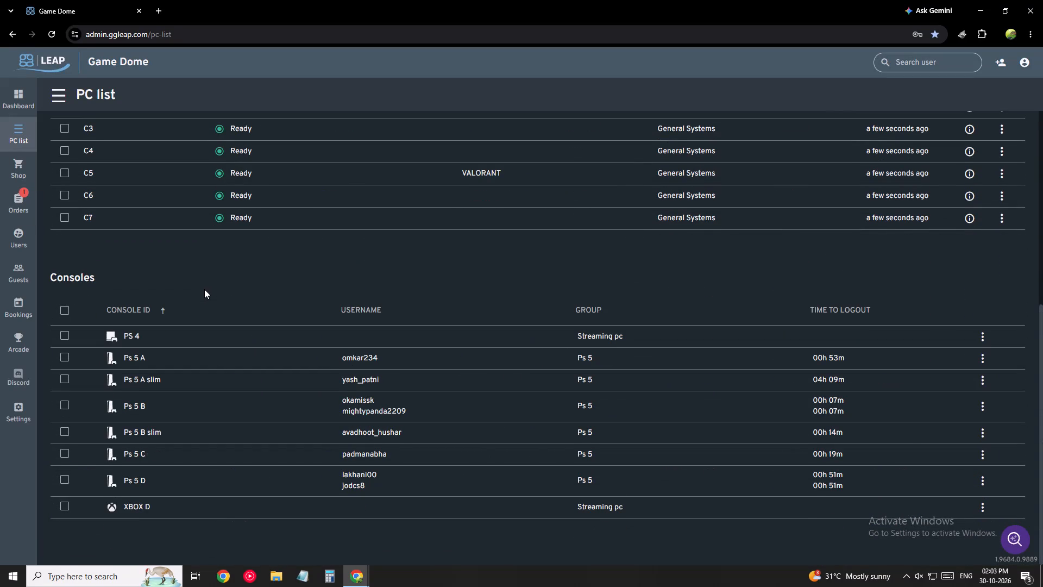
scroll(417, 285, "up", 5)
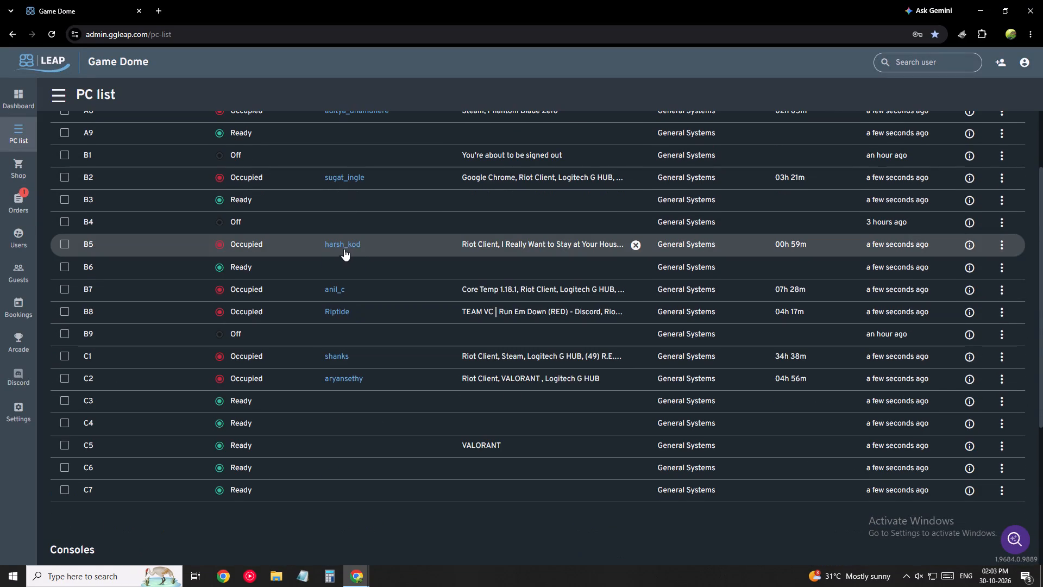
left_click(344, 246)
left_click(379, 249)
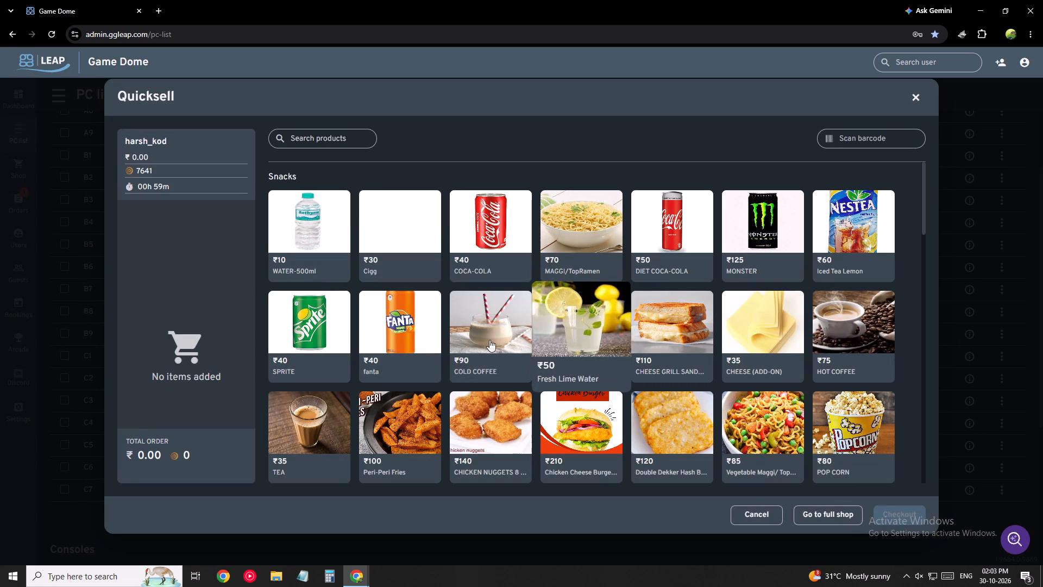
left_click(294, 255)
left_click(895, 517)
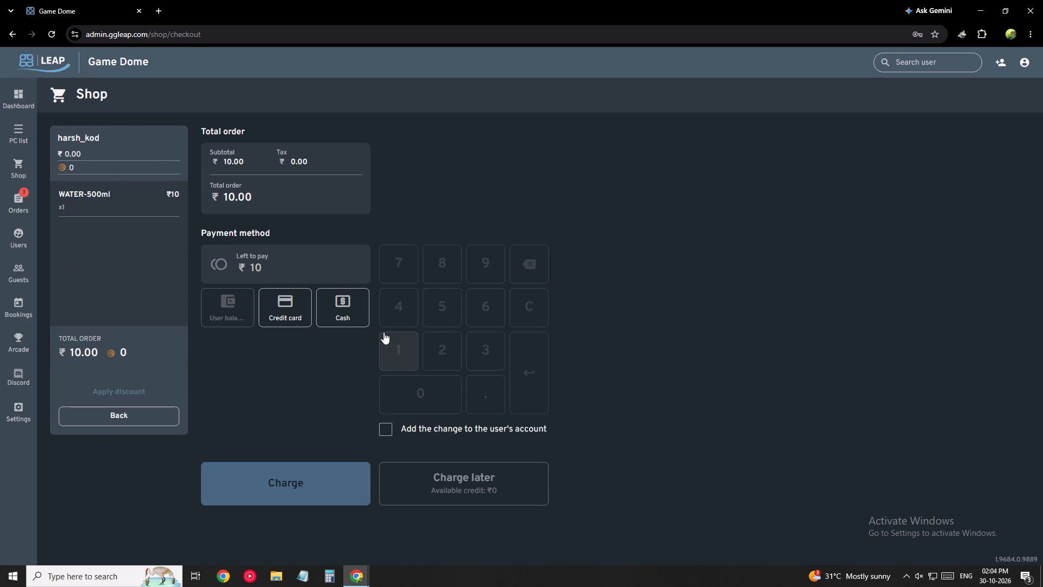
left_click(375, 322)
left_click(352, 316)
left_click(309, 483)
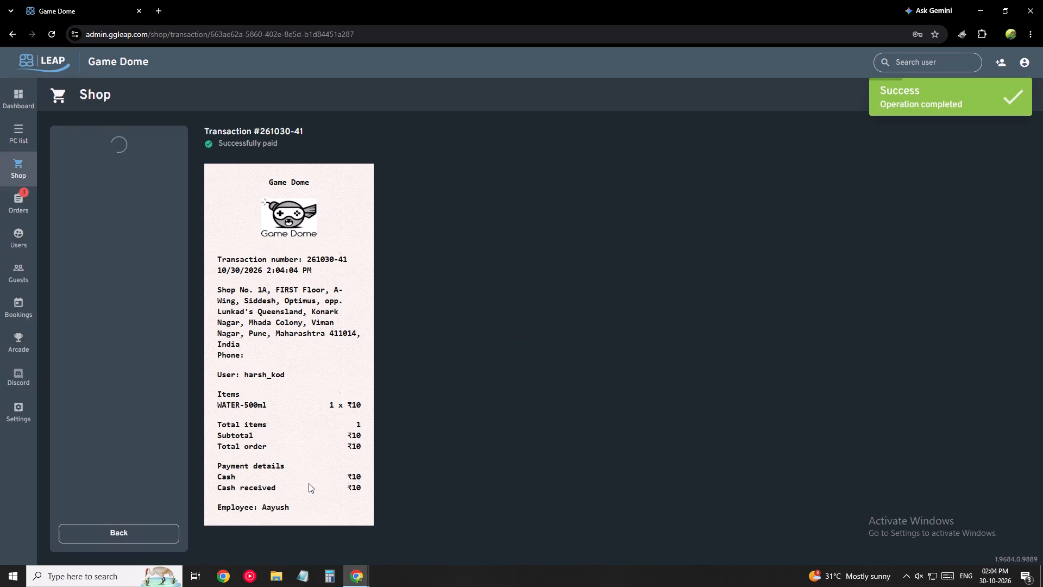
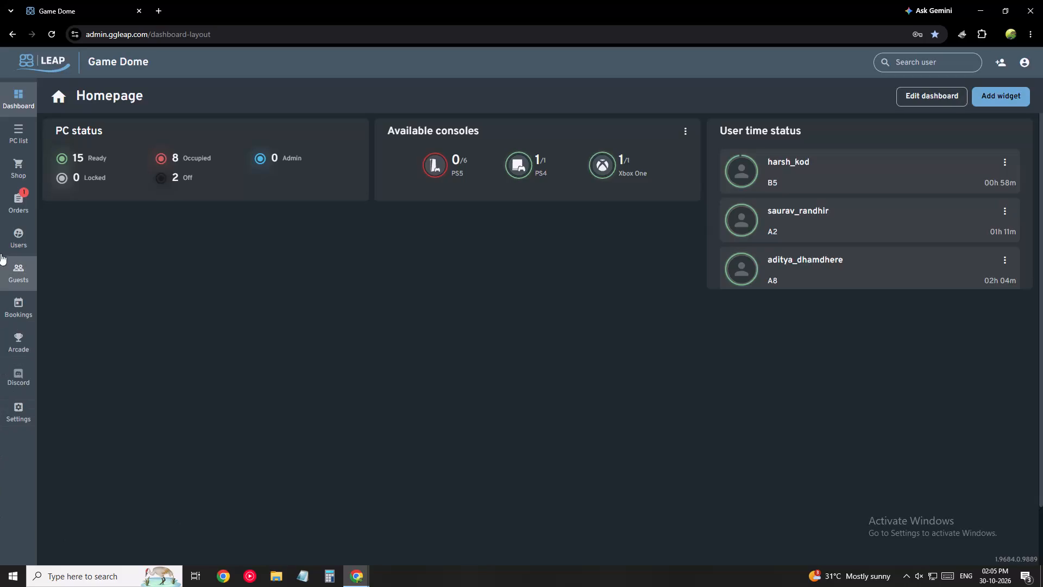
Open the PC list and check the users and remaining session times on the consoles.
left_click(1, 131)
scroll(395, 433, "down", 7)
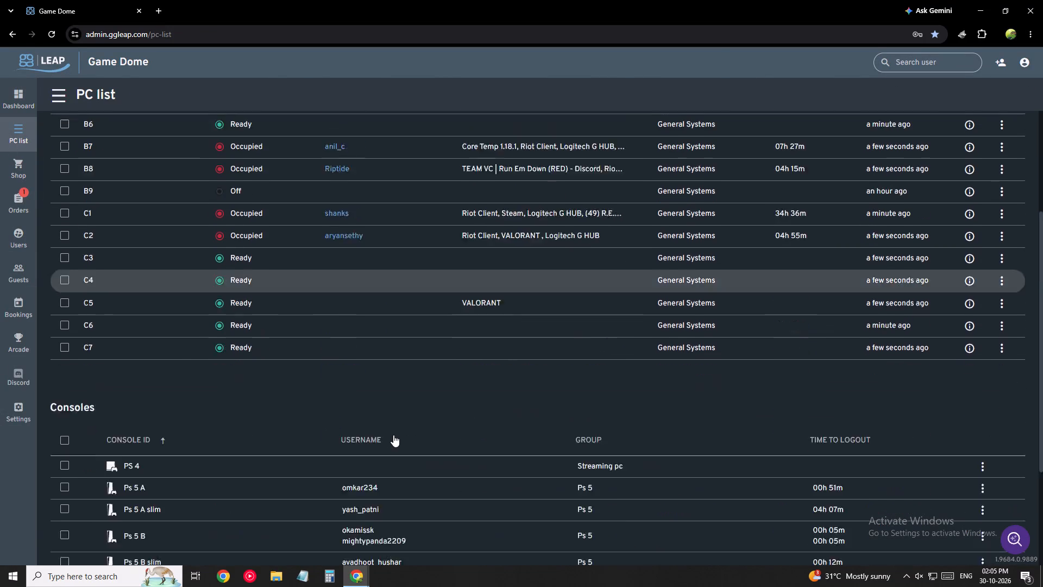
scroll(393, 435, "down", 15)
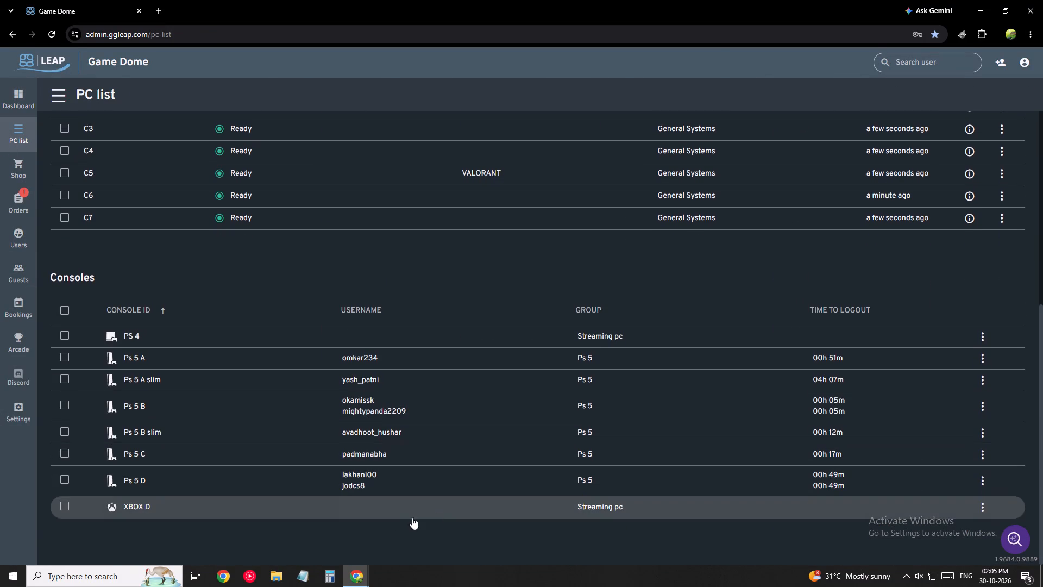
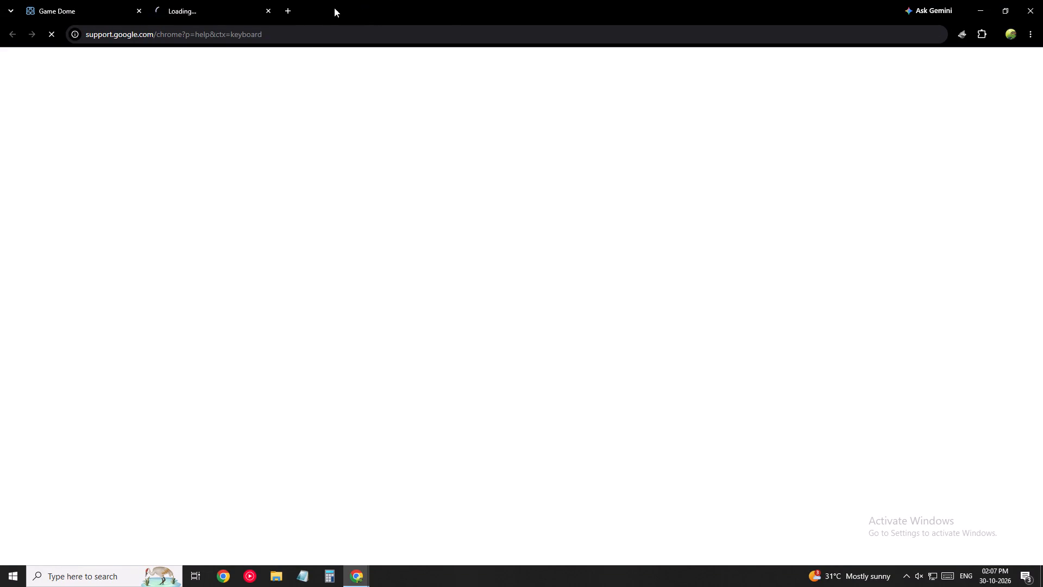
Close the browser's keyboard help page and return to the PC list.
left_click(268, 8)
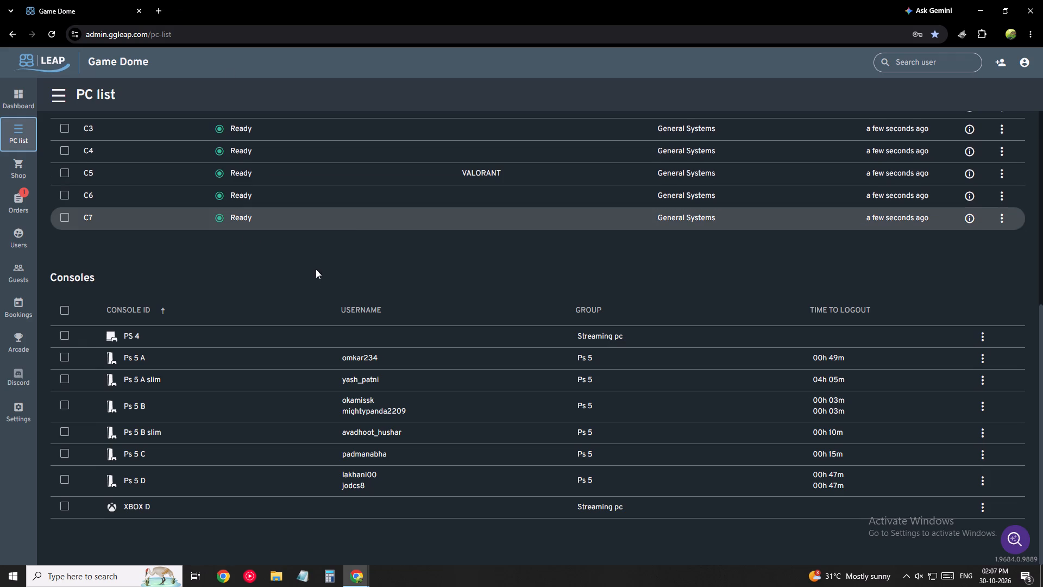
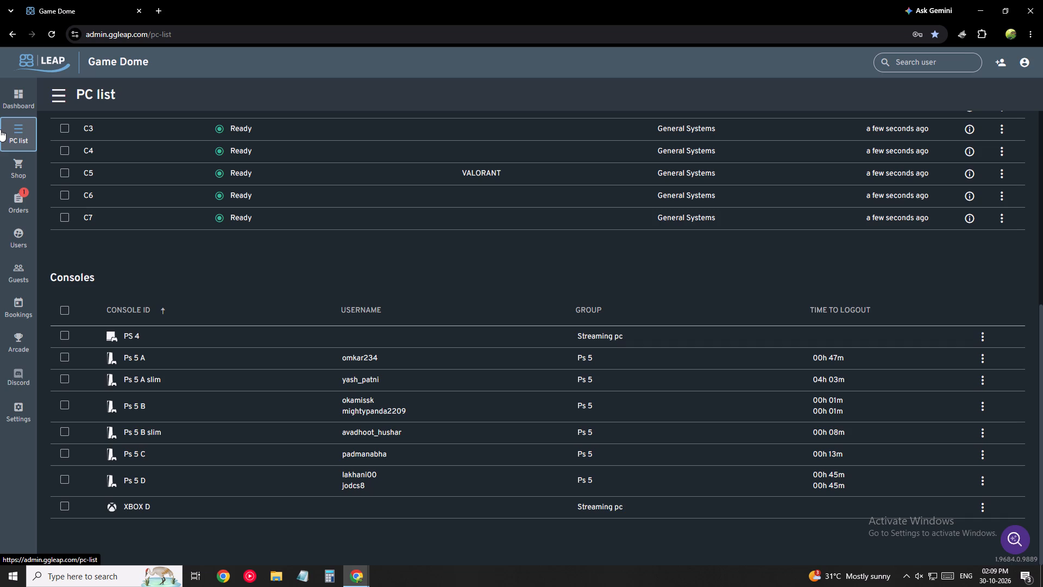
Switch to the GD VIMAN MNAGAR spreadsheet and enter cold coffee as Aayush's drink in the staff food log.
key("alt+Tab")
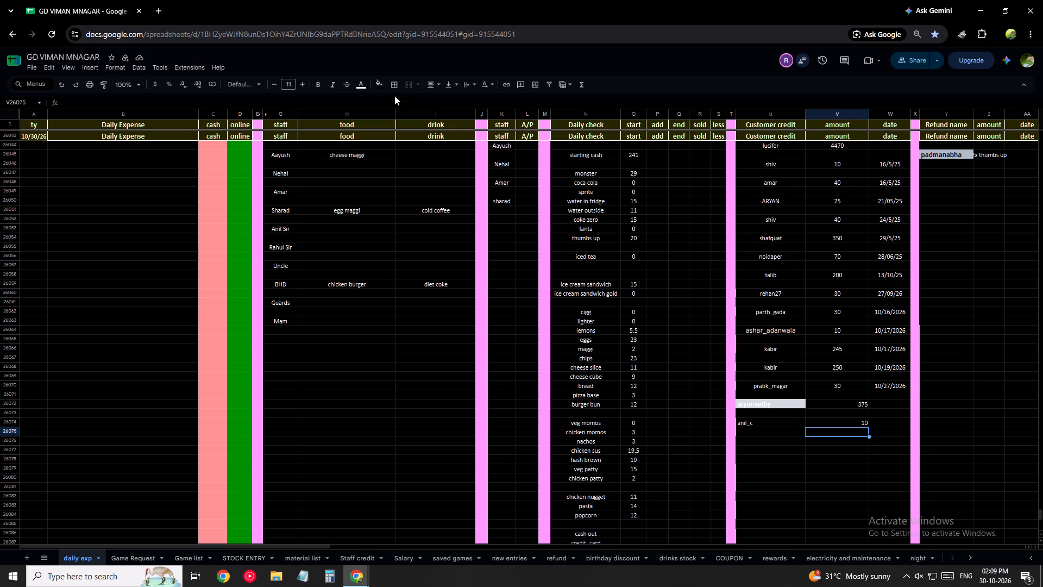
left_click(443, 161)
left_click(442, 151)
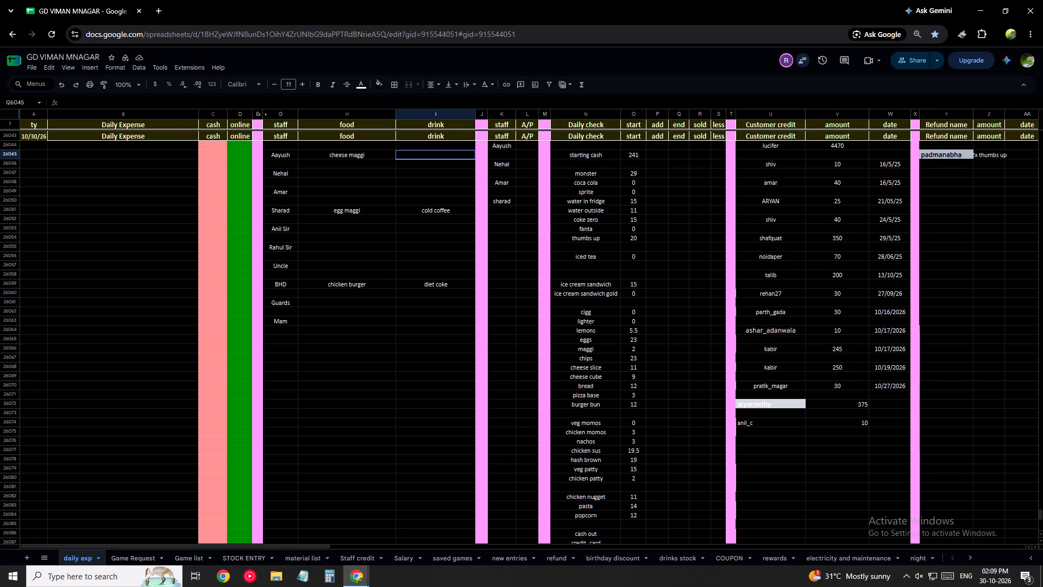
type("colf")
key("BackSpace")
type("d coffee")
key("Return")
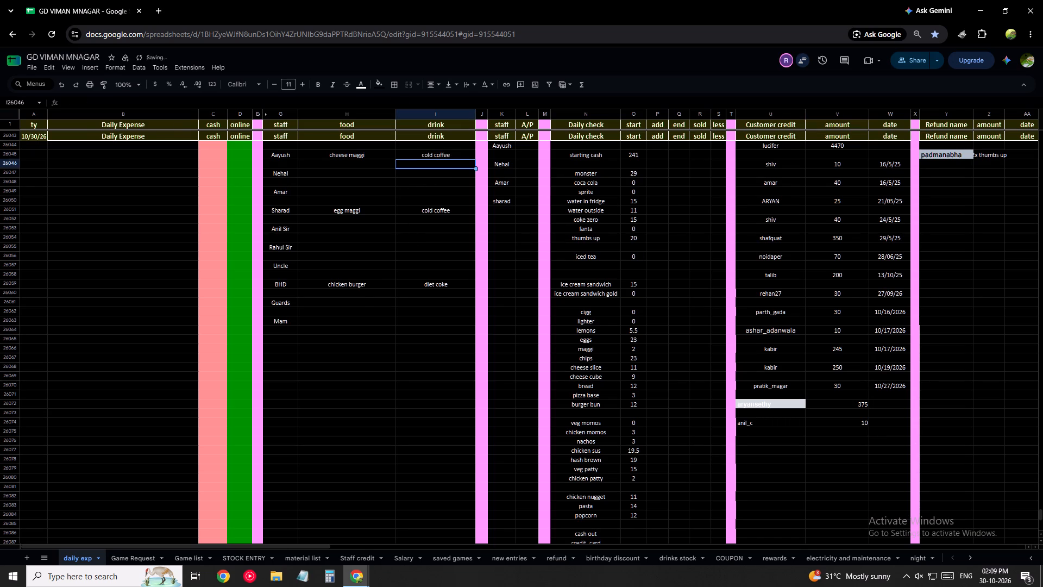
Switch back to the Game Dome admin page and examine the computer and console sessions in the PC list.
key("alt+Tab")
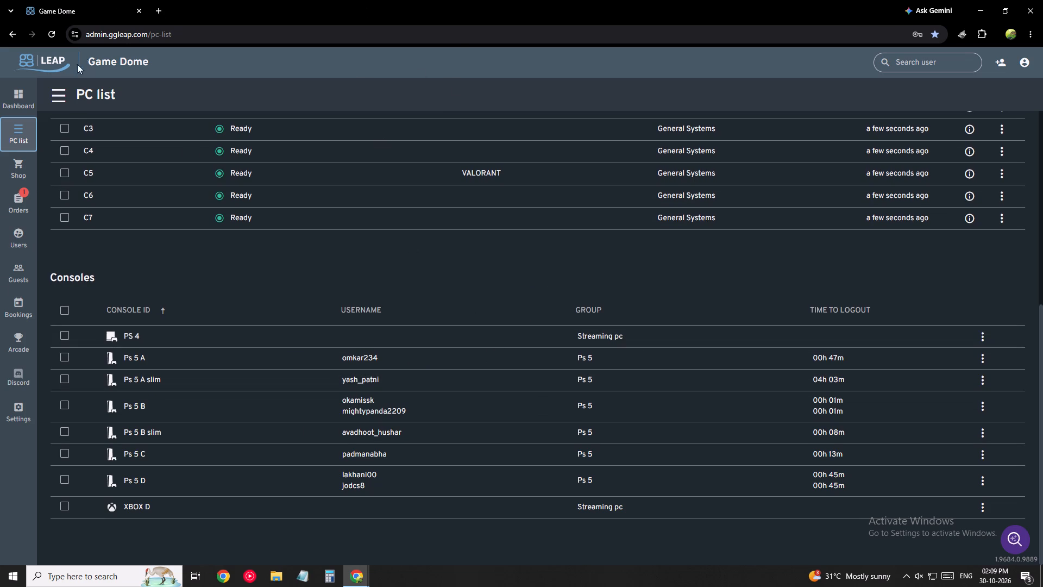
left_click(8, 202)
left_click(0, 124)
scroll(303, 333, "down", 8)
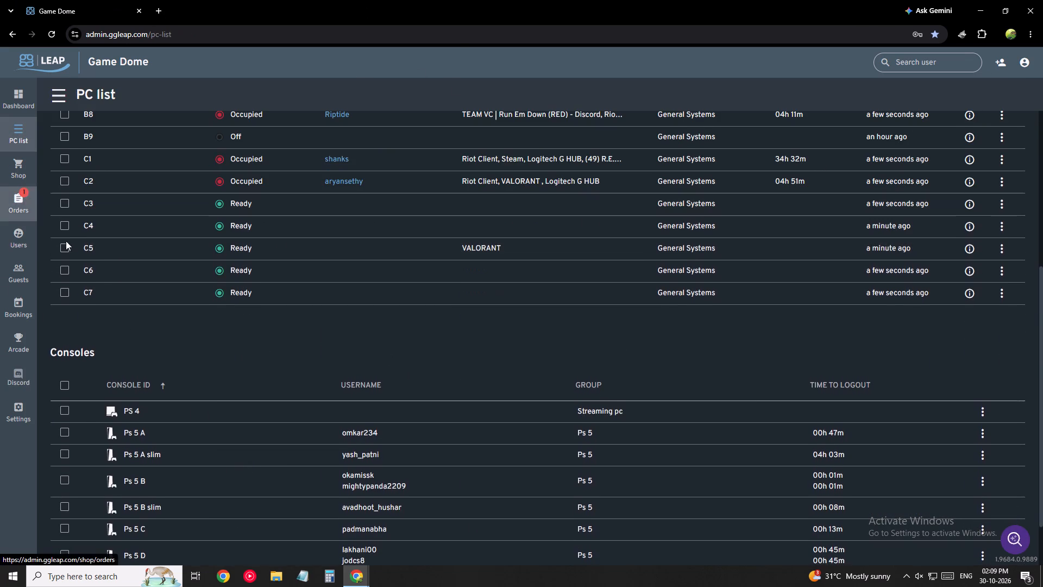
scroll(139, 335, "down", 7)
scroll(268, 377, "up", 1)
scroll(268, 377, "down", 1)
scroll(268, 377, "up", 1)
scroll(268, 377, "down", 6)
scroll(264, 373, "up", 1)
scroll(264, 373, "down", 2)
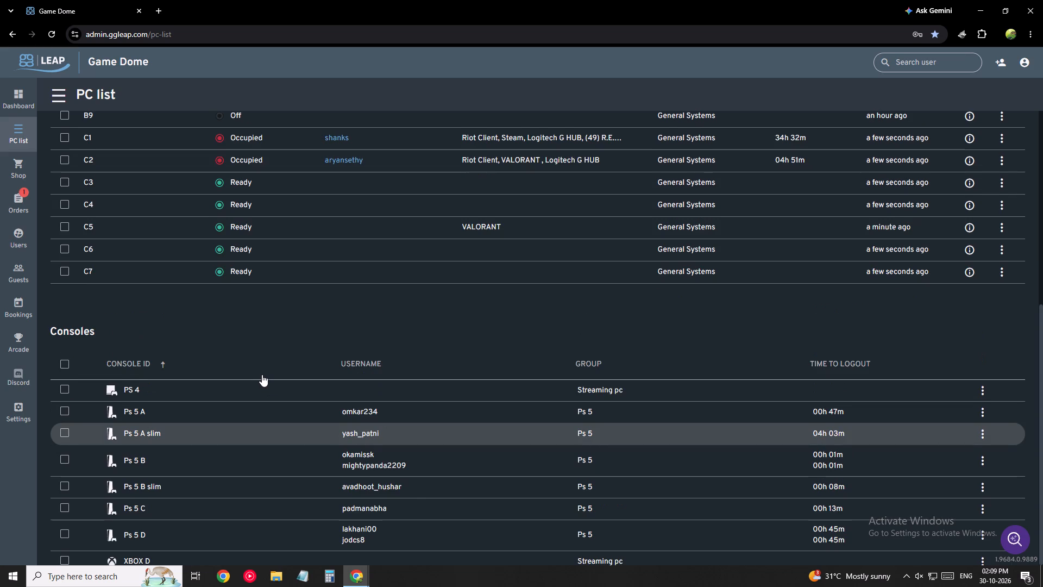
scroll(328, 349, "up", 11)
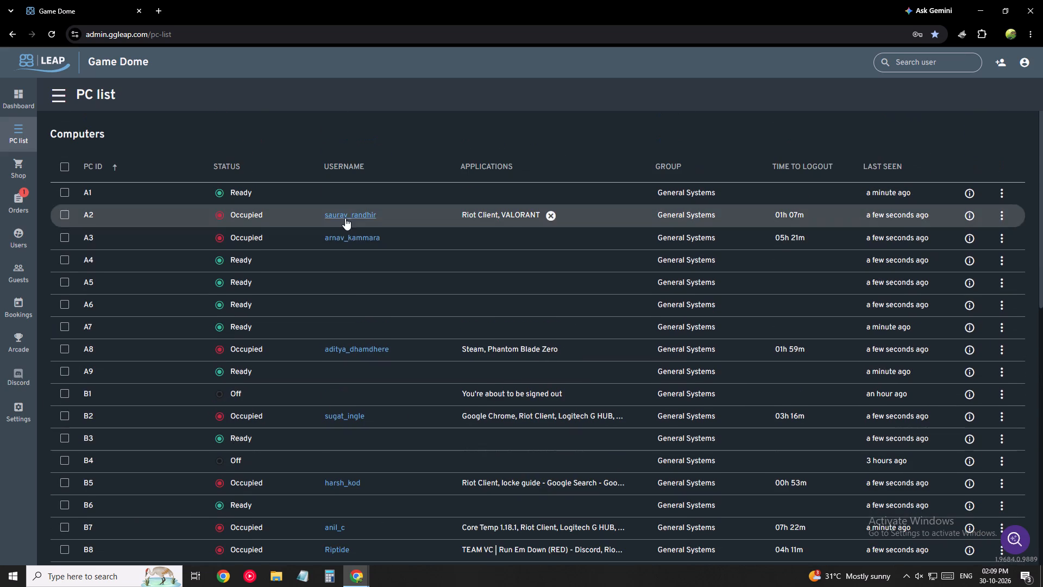
Sell one WATER-500ml to the user on PC A3, charge ₹10 to credit card, and return to the PC list.
left_click(355, 232)
left_click(368, 234)
left_click(401, 236)
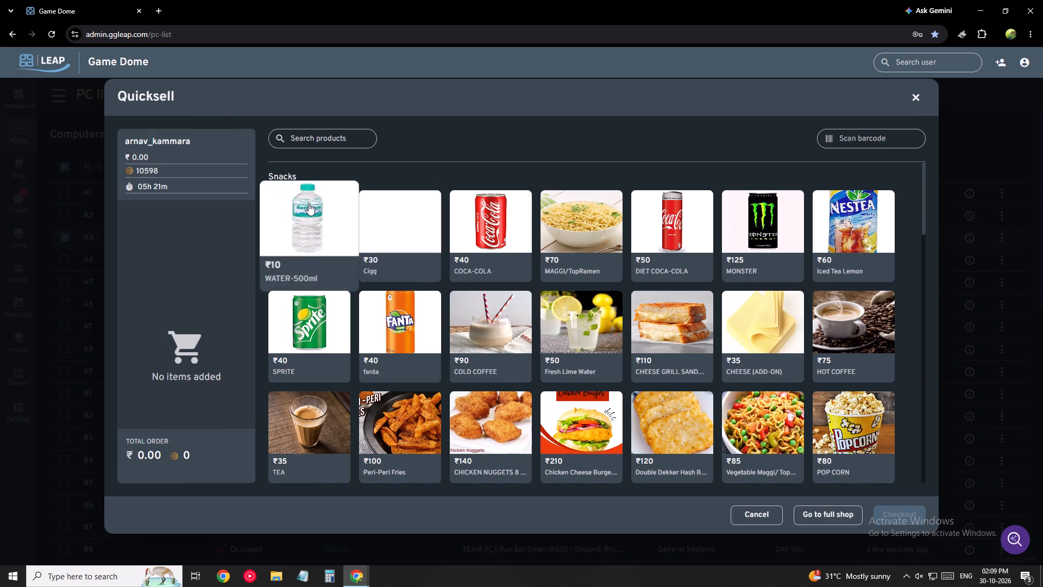
left_click(309, 203)
left_click_drag(896, 516, 898, 510)
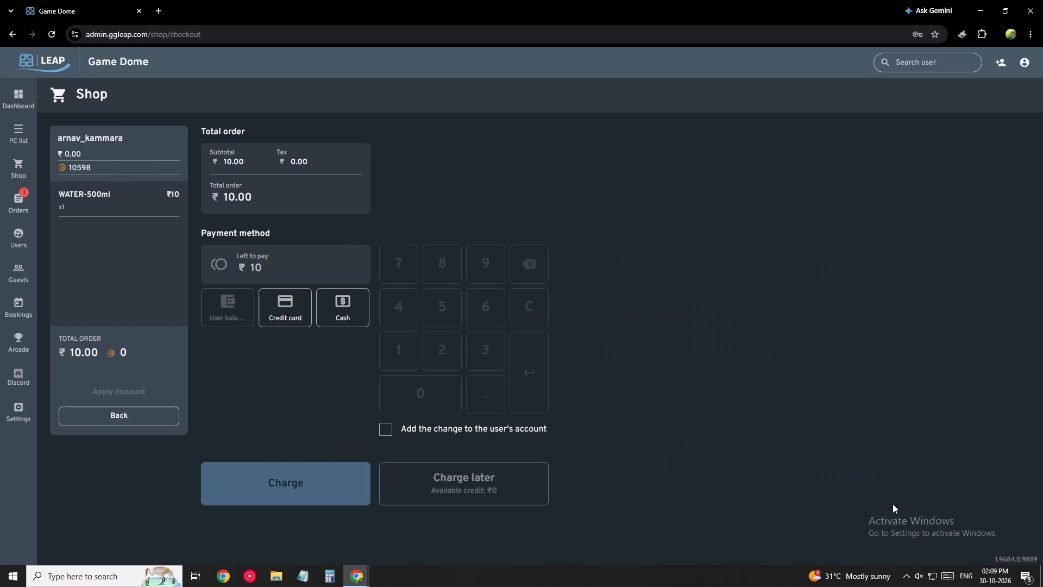
left_click(278, 309)
left_click(269, 506)
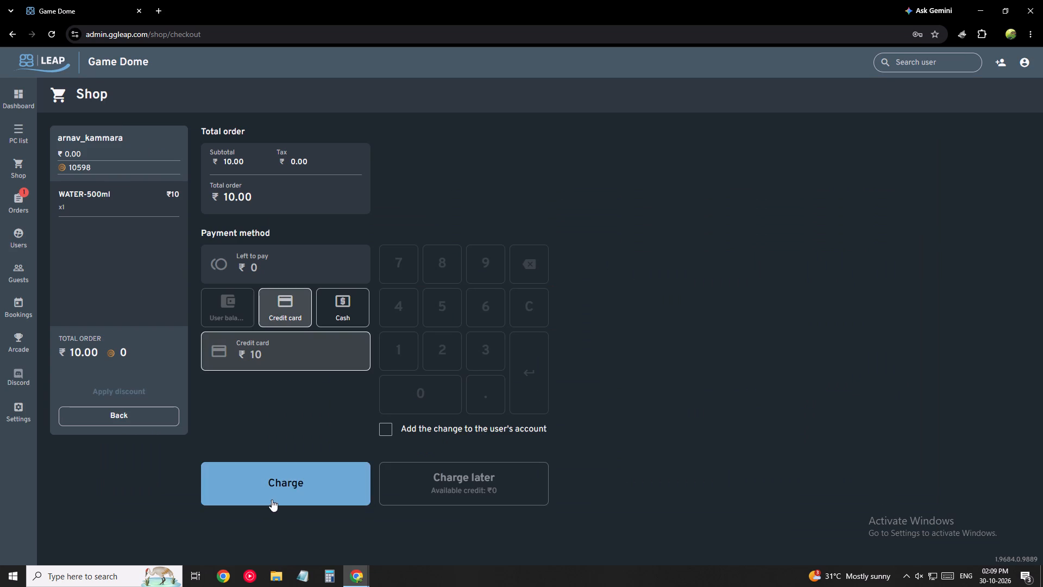
left_click(278, 487)
left_click(6, 134)
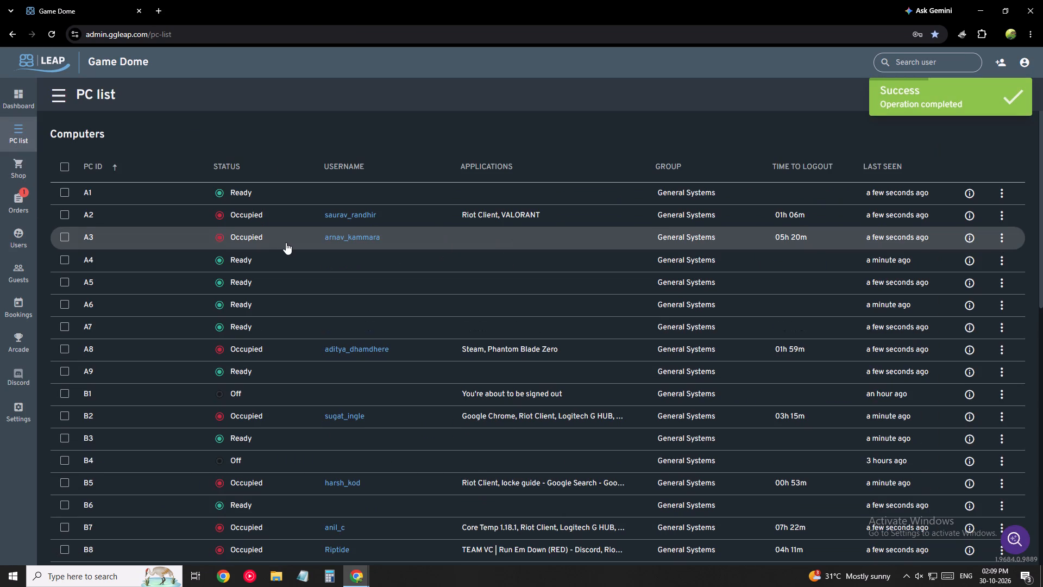
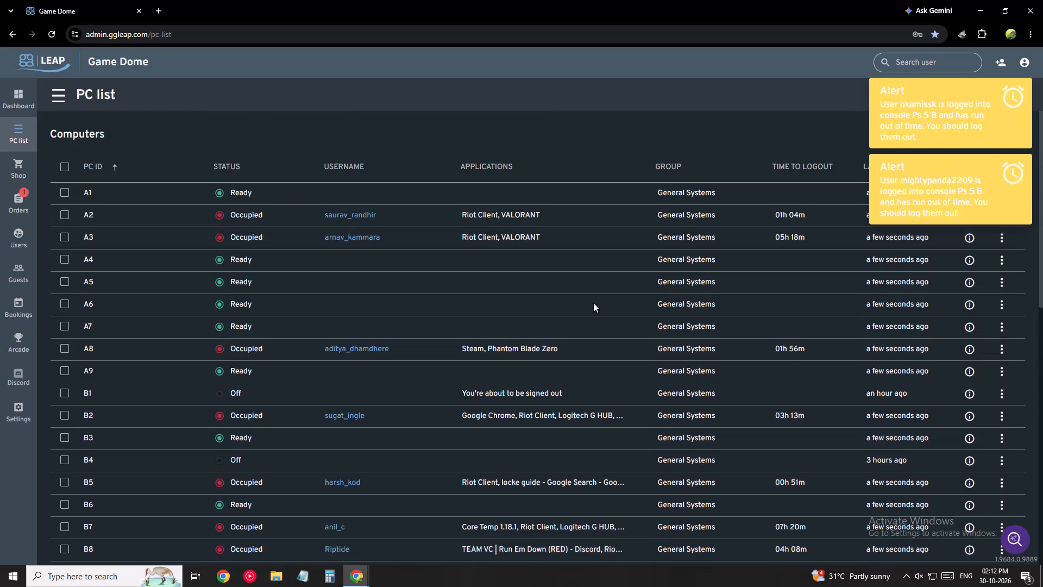
Dismiss the out-of-time alerts and log out all users from console Ps 5 B.
left_click(940, 177)
left_click(957, 139)
scroll(701, 189, "down", 3)
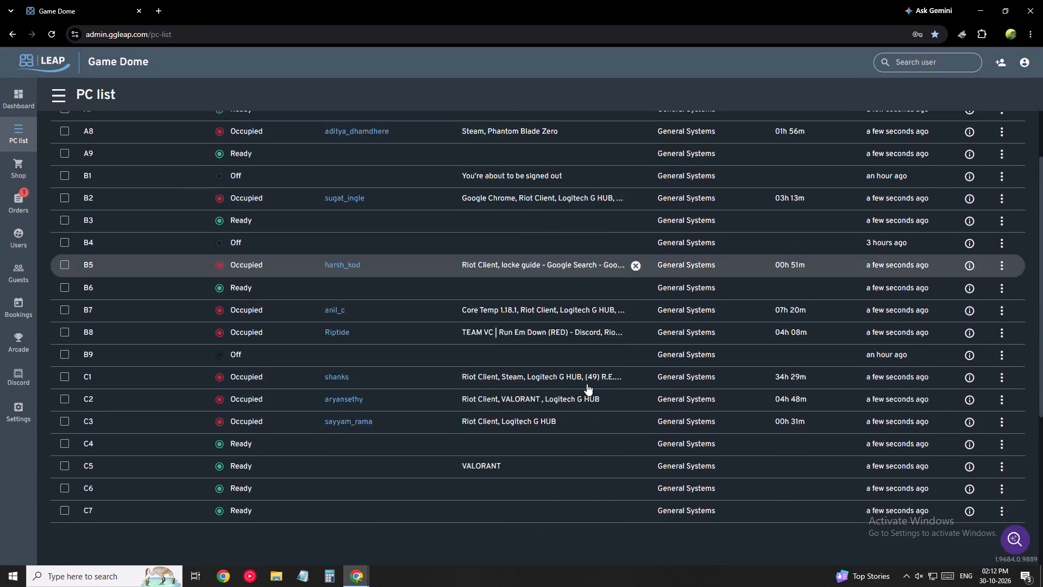
scroll(587, 384, "down", 9)
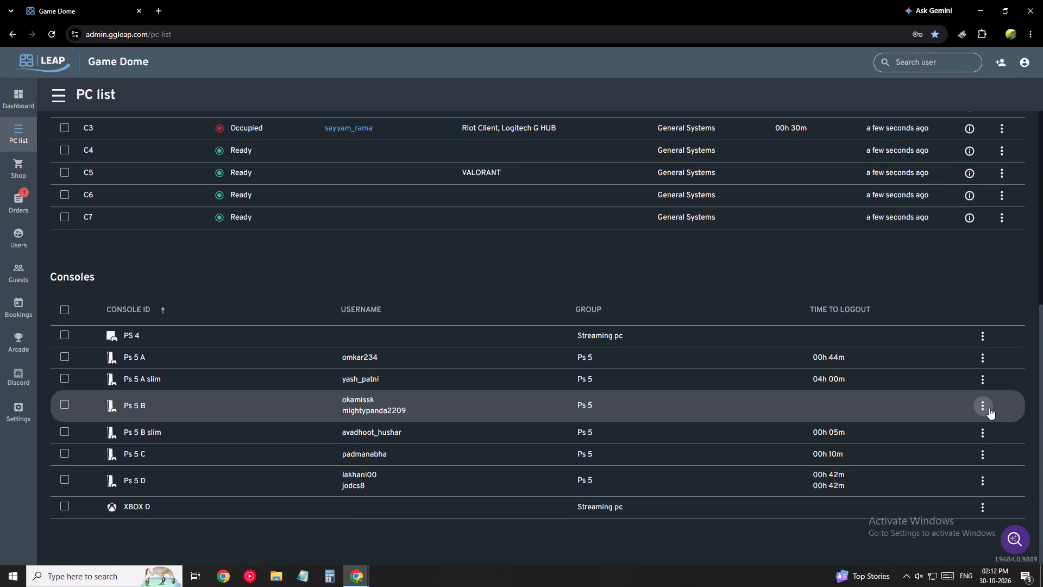
left_click(989, 408)
left_click(1003, 435)
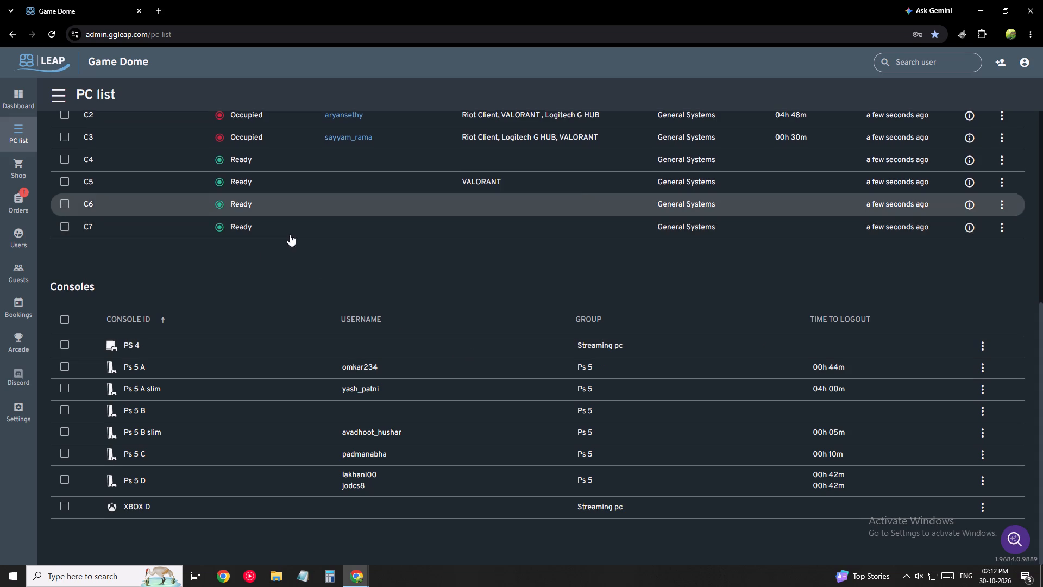
Start a quick sale for the user on PC C3, add one MONSTER, and proceed to checkout.
scroll(269, 251, "up", 3)
left_click(356, 302)
left_click(403, 310)
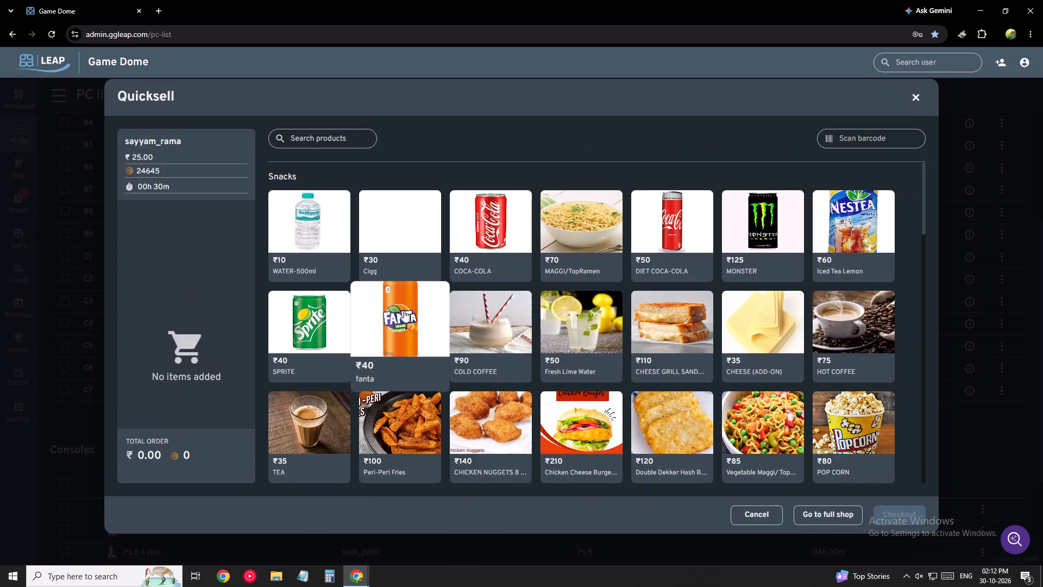
left_click(751, 212)
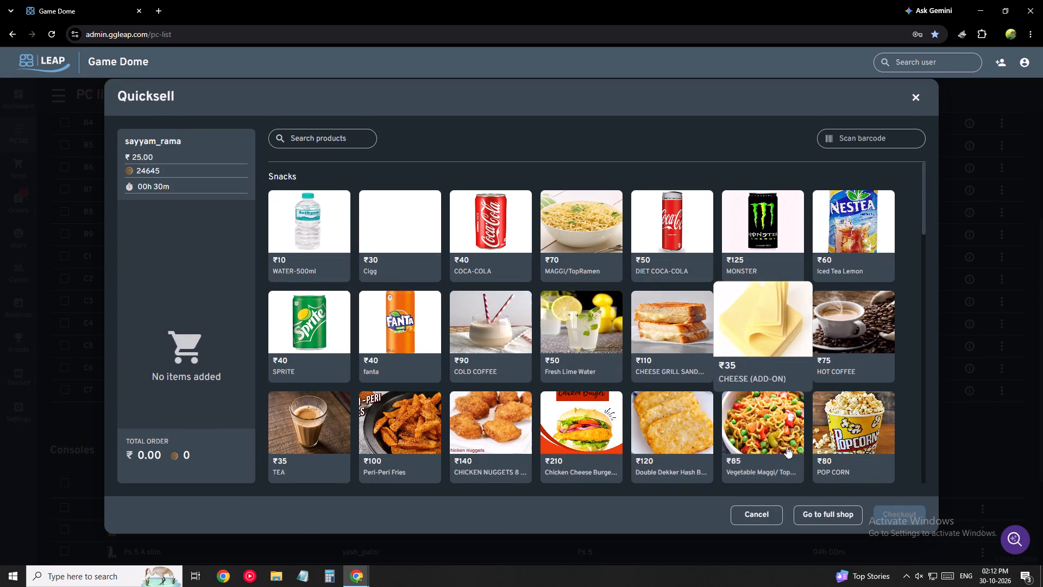
left_click(906, 520)
Charge the MONSTER order with ₹500 cash received, add the change to the user's account, and return to the PC list.
triple_click(332, 310)
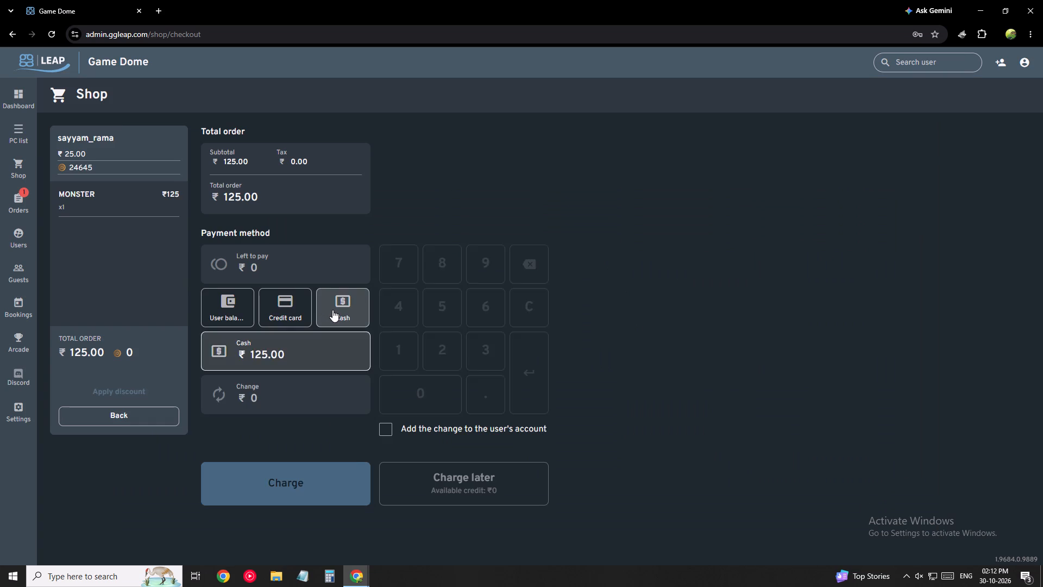
triple_click(332, 310)
triple_click(332, 310)
triple_click(524, 298)
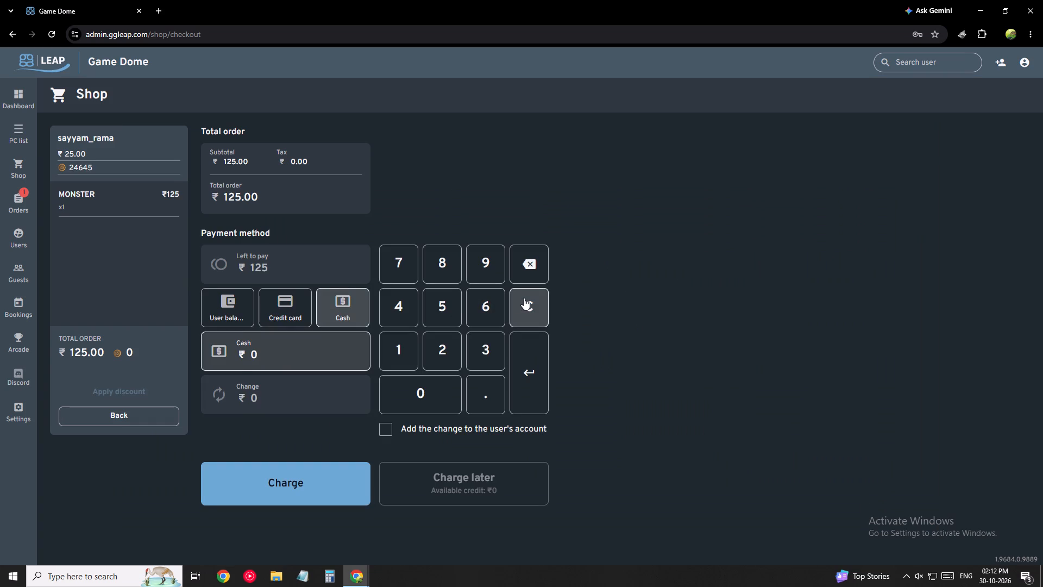
left_click(431, 308)
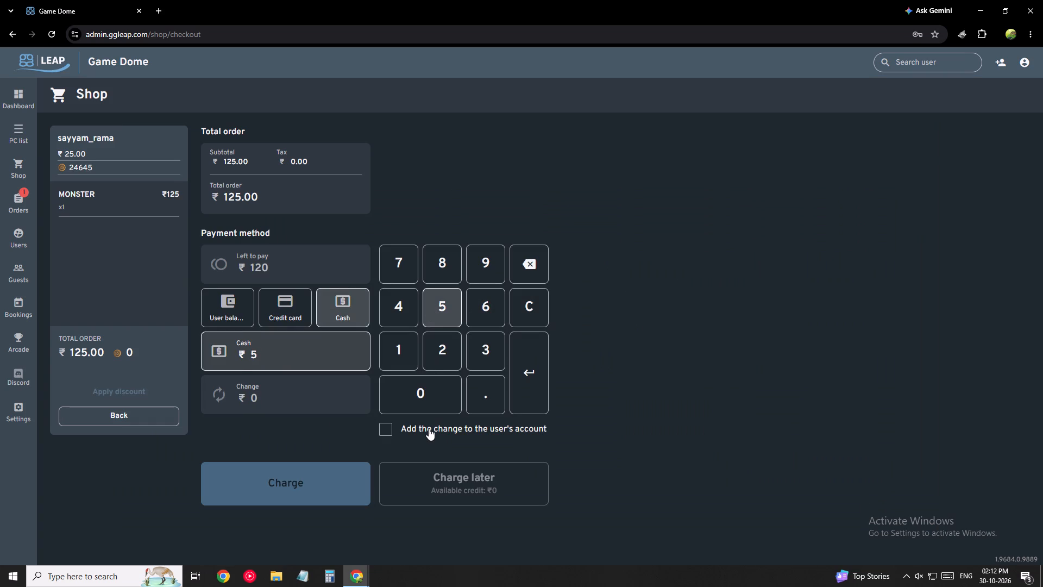
left_click(534, 253)
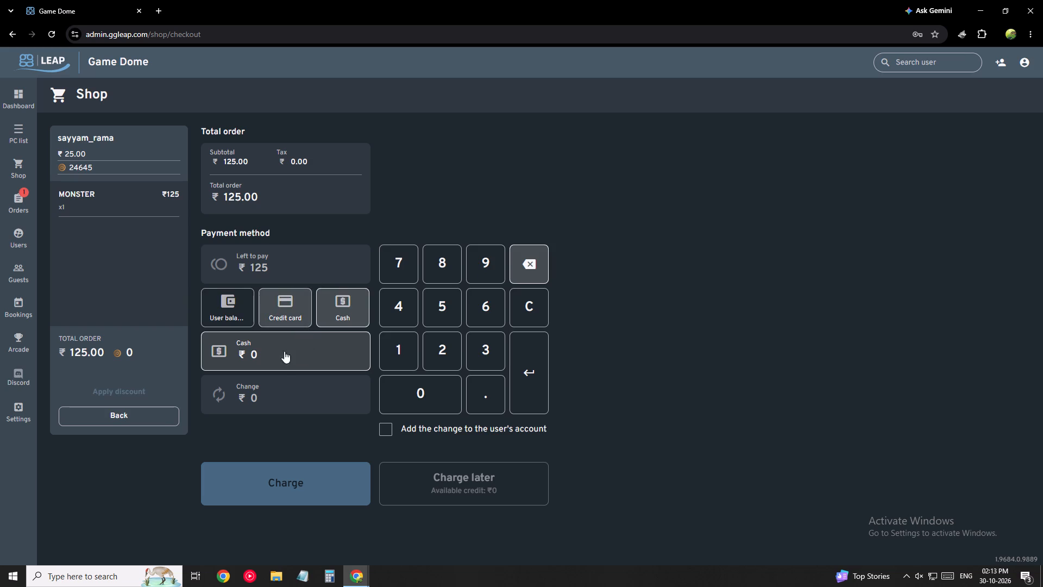
left_click(438, 294)
double_click(425, 390)
left_click(380, 432)
left_click(357, 473)
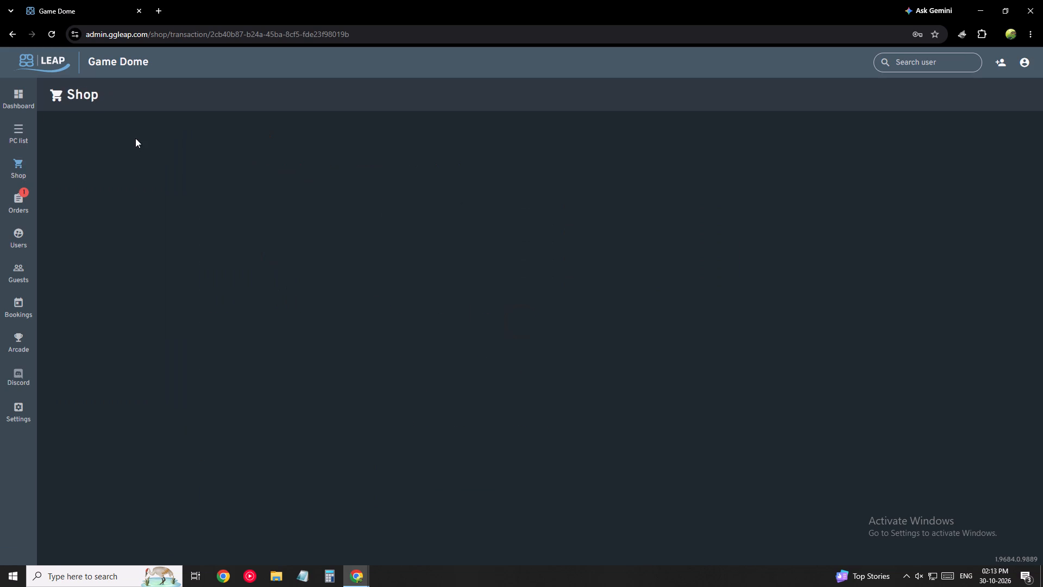
left_click(4, 141)
Examine the computer and console sessions, the order history, and the action-required and pay-after-logout orders.
scroll(304, 365, "down", 6)
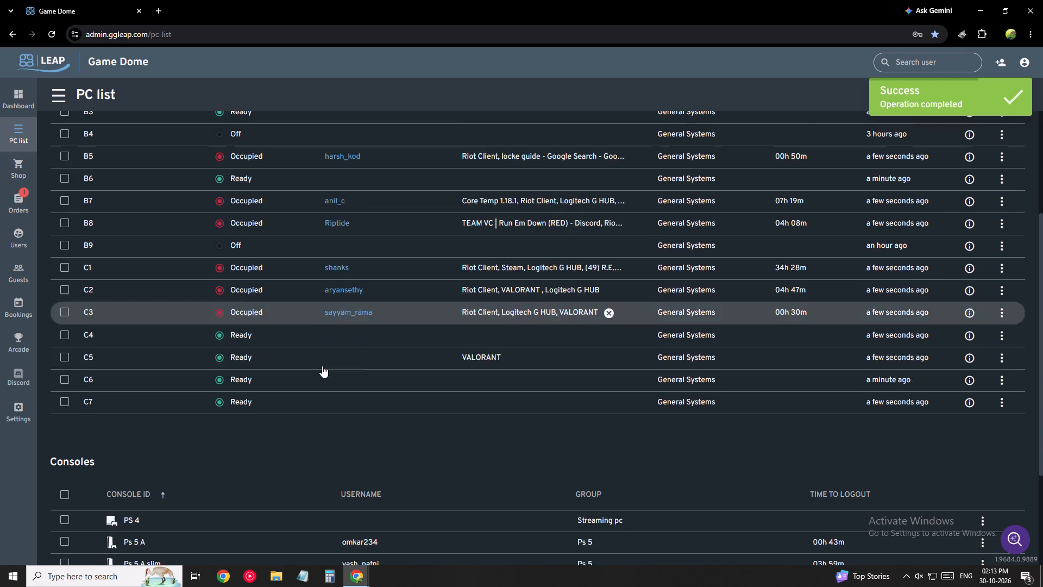
scroll(307, 371, "down", 3)
scroll(399, 387, "up", 3)
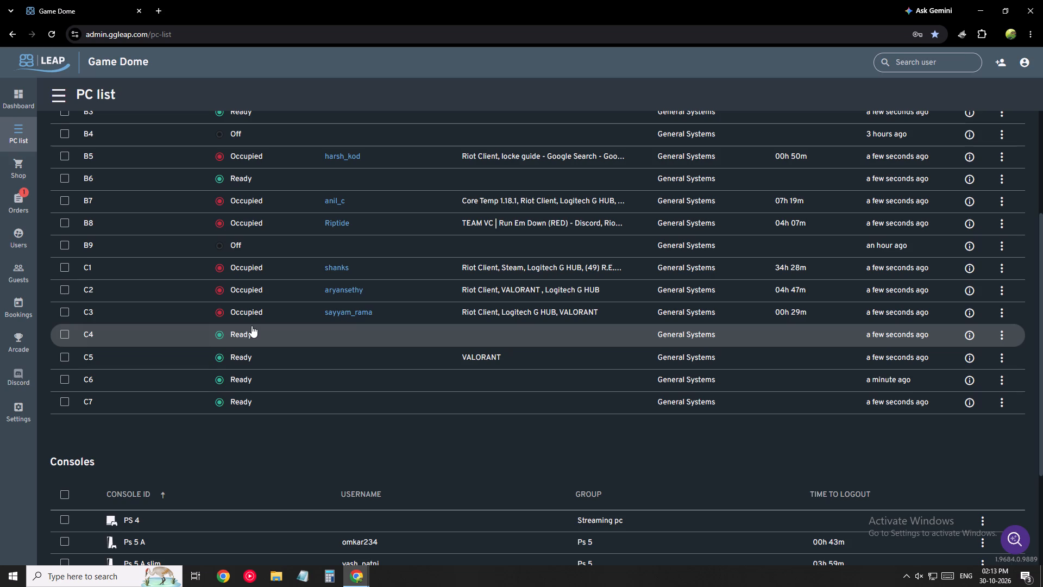
left_click(0, 205)
left_click(240, 118)
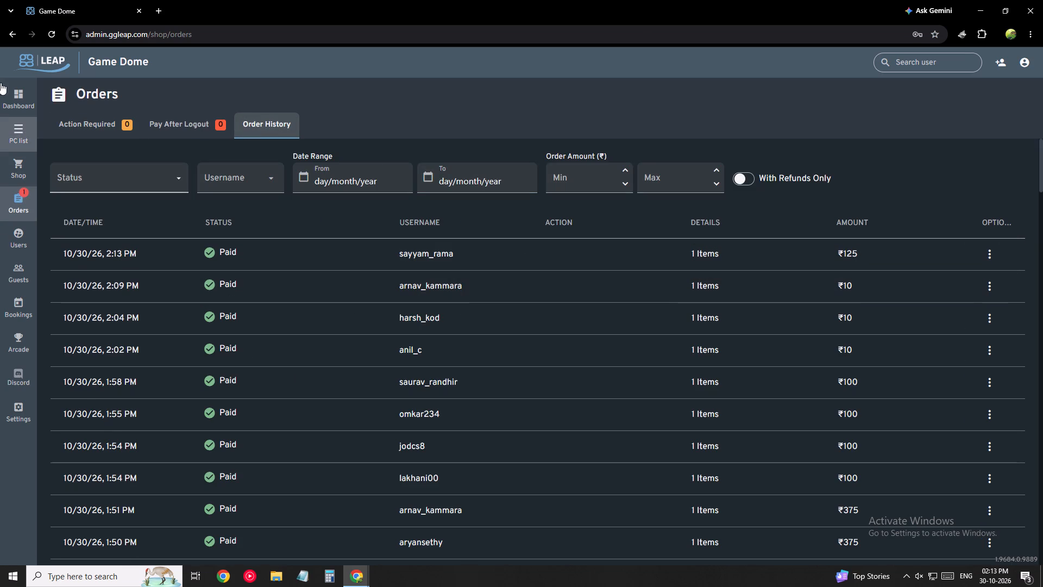
left_click(3, 124)
scroll(252, 344, "down", 14)
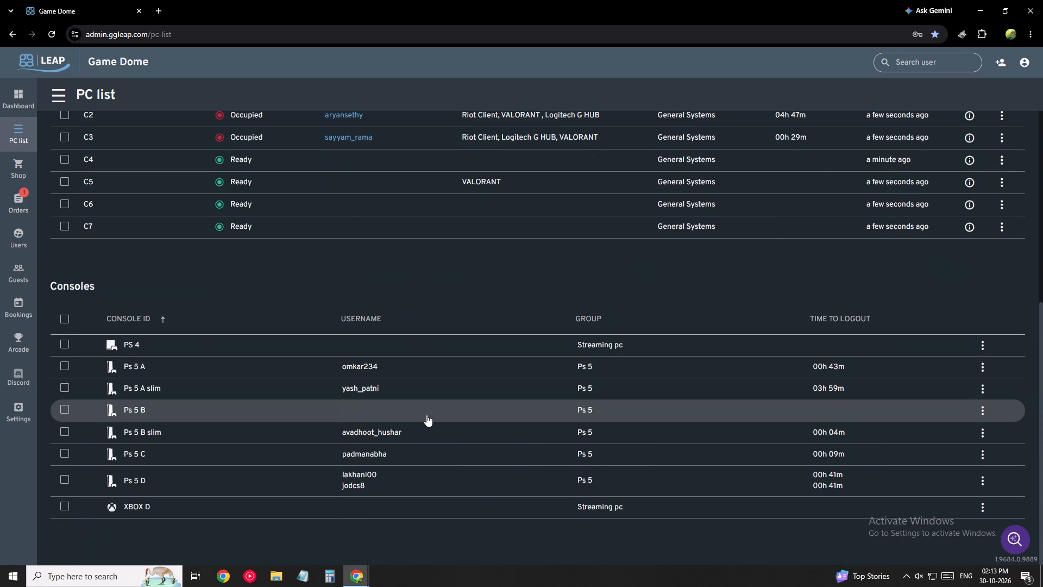
left_click(983, 430)
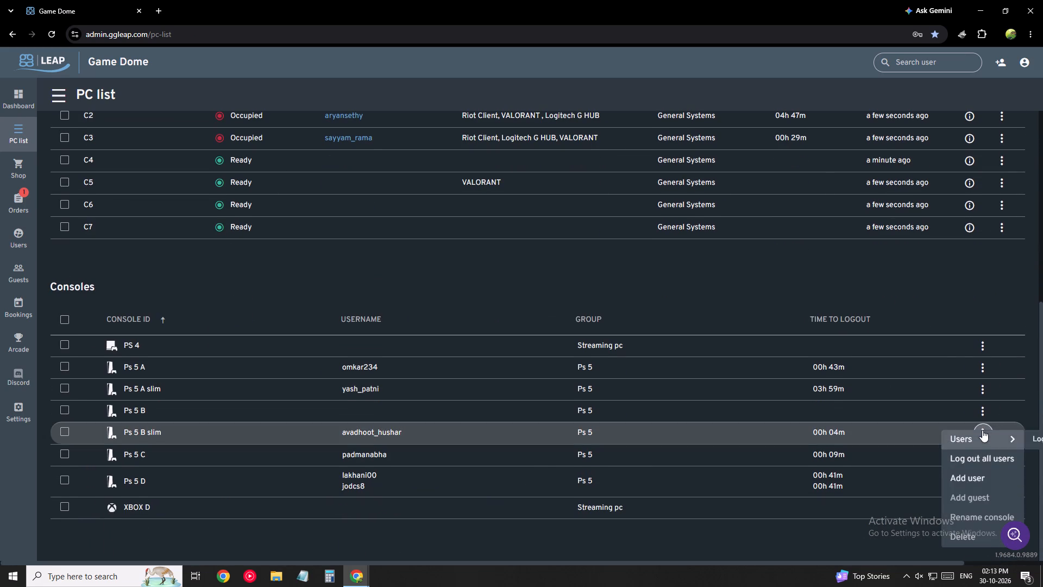
left_click(438, 302)
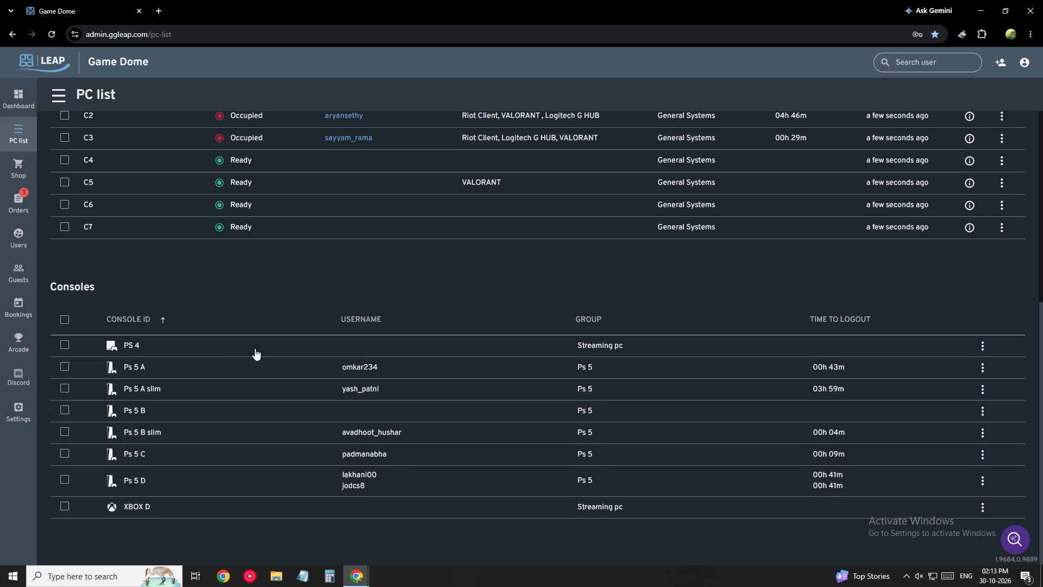
left_click(0, 188)
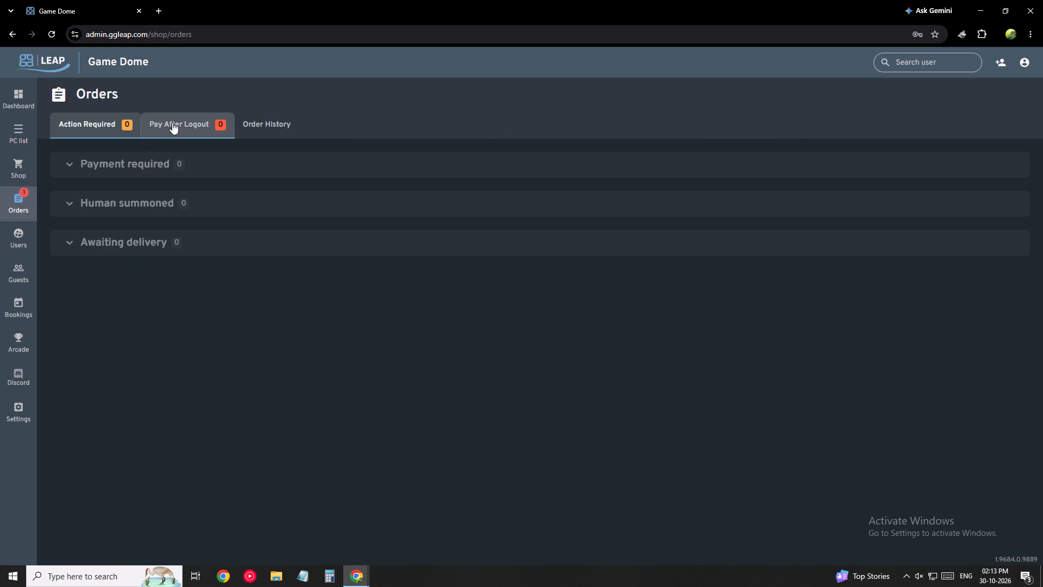
left_click(172, 122)
left_click(264, 116)
left_click(99, 115)
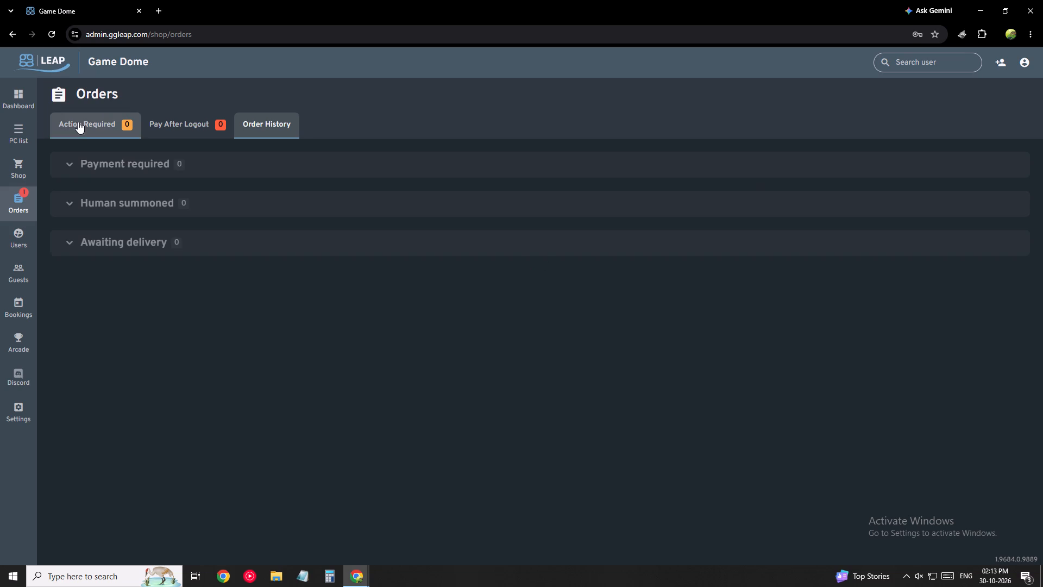
In the PC list, select the ready computers A1, A4–A7, A9, B3, B6 and C4–C7, and restart them.
left_click(20, 130)
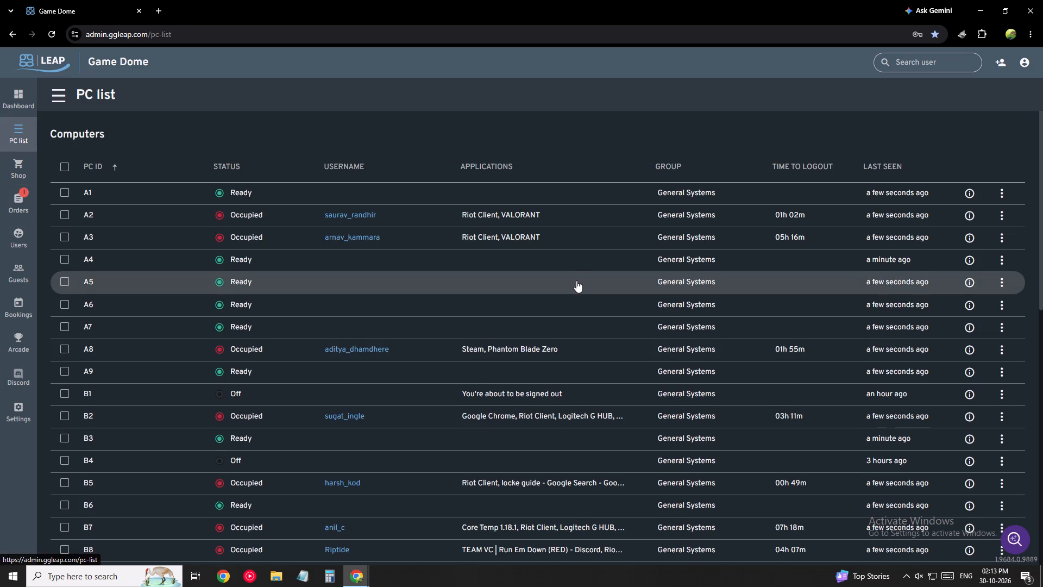
scroll(401, 397, "down", 3)
scroll(319, 444, "down", 3)
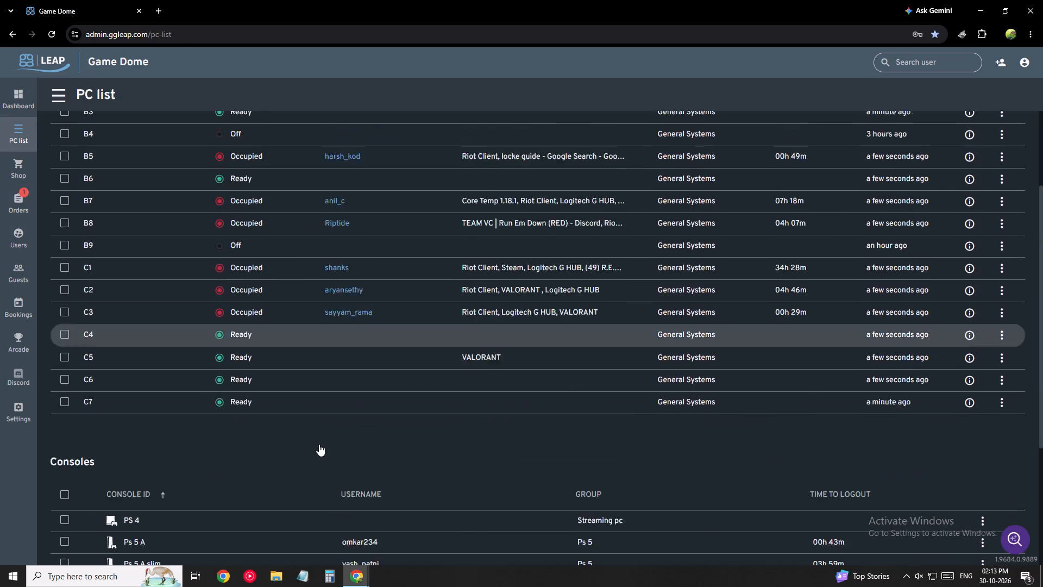
scroll(319, 444, "down", 1)
left_click(65, 279)
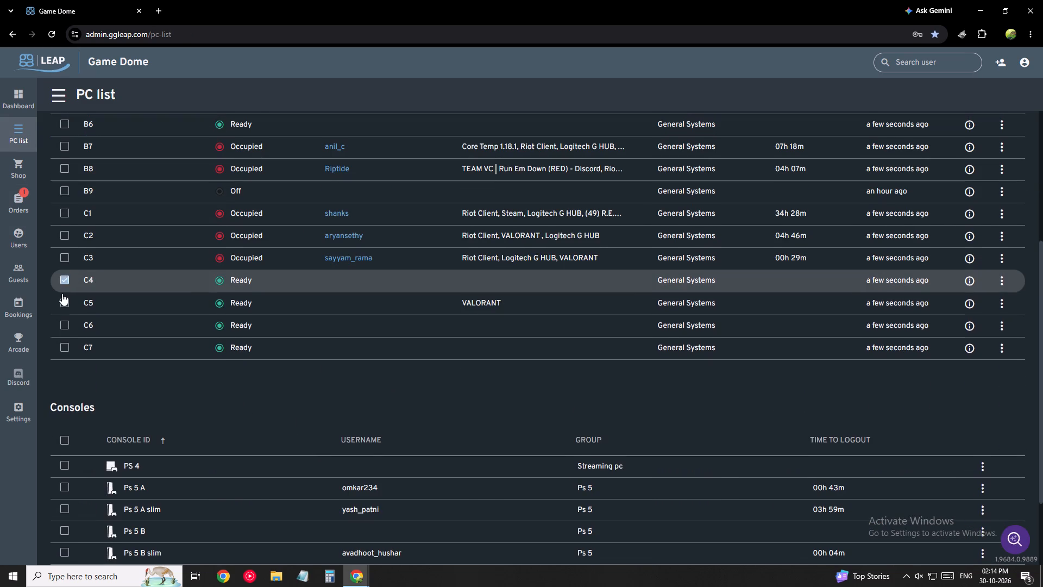
left_click(62, 293)
left_click(65, 324)
left_click(65, 340)
scroll(105, 311, "up", 2)
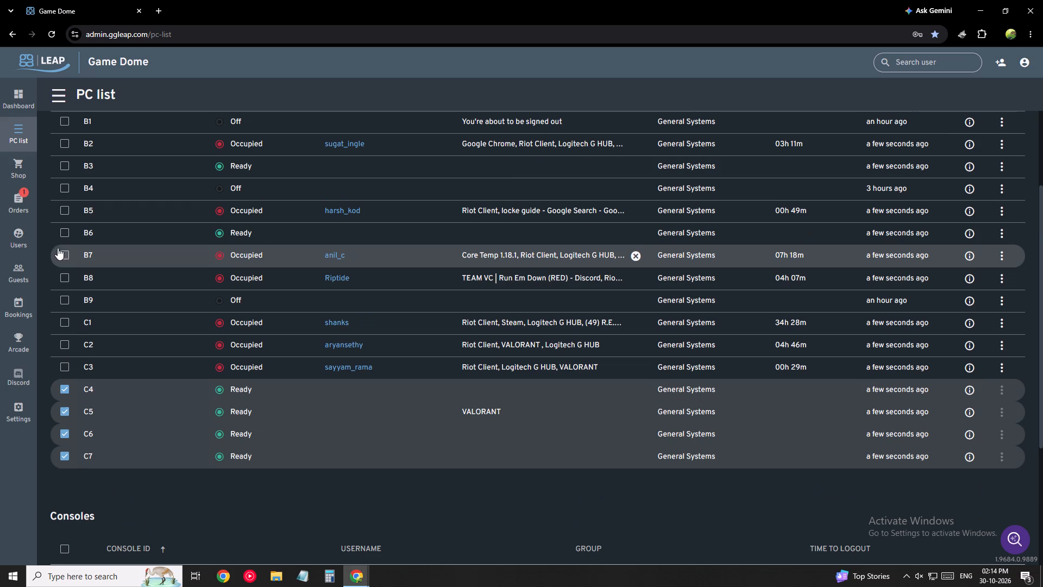
left_click(58, 239)
left_click(68, 167)
scroll(315, 343, "up", 1)
scroll(316, 344, "down", 1)
scroll(316, 344, "up", 4)
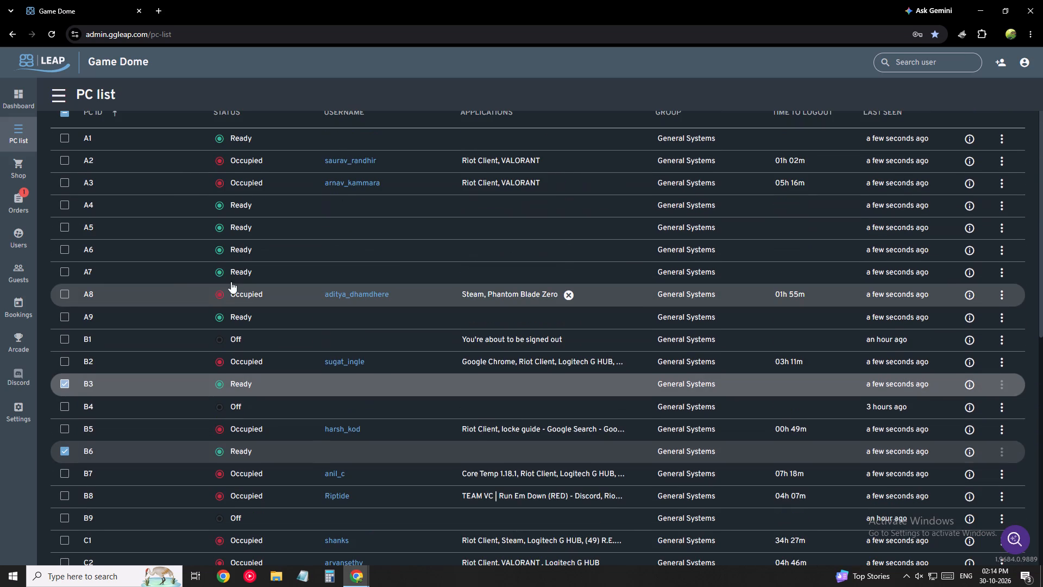
left_click(68, 313)
left_click(62, 274)
left_click(62, 247)
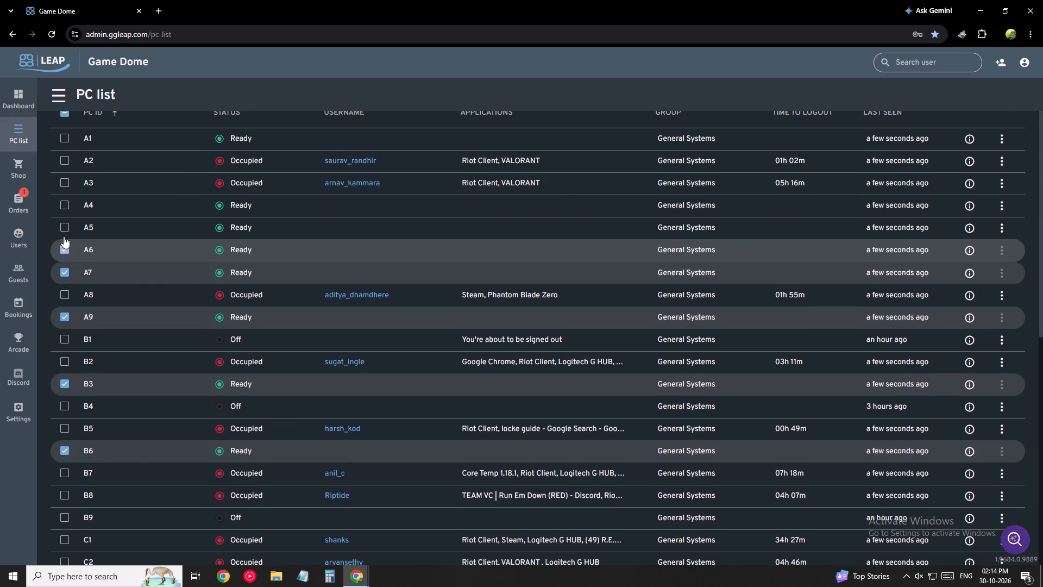
left_click(64, 226)
left_click(65, 205)
left_click(71, 140)
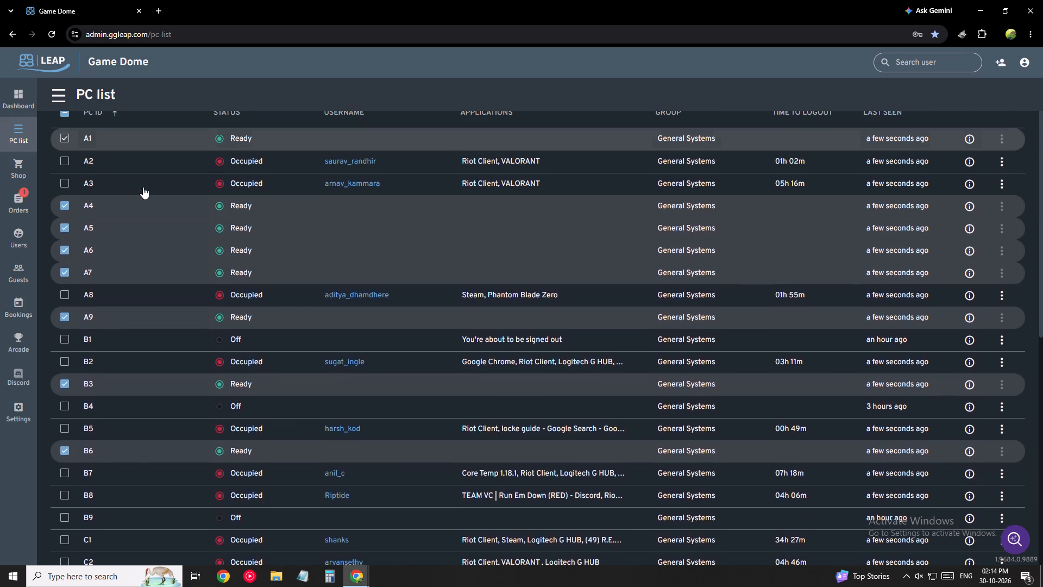
scroll(631, 406, "up", 1)
left_click(933, 135)
left_click(589, 326)
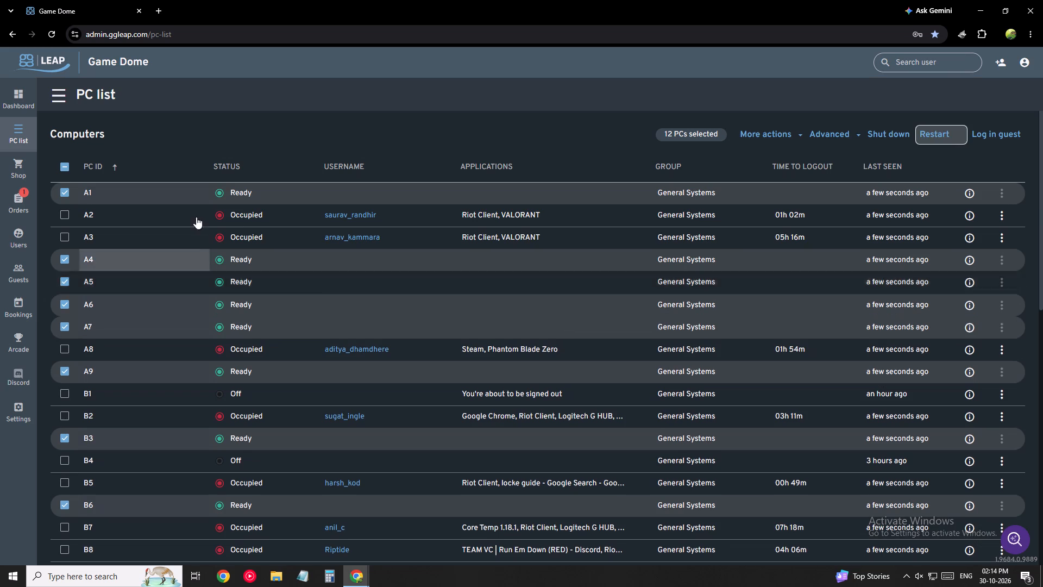
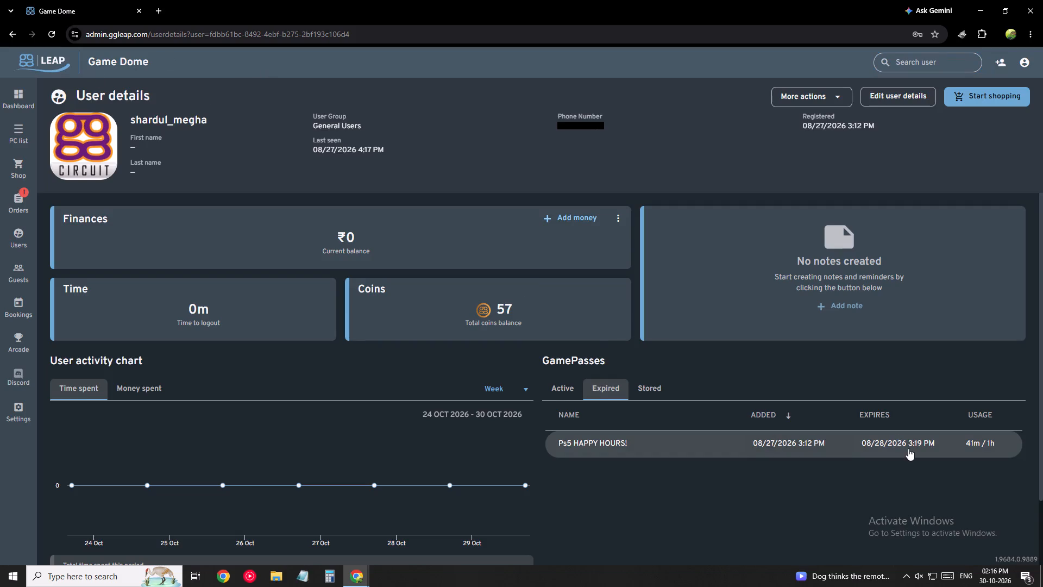
Examine the dates of the user's expired Ps5 HAPPY HOURS! pass, copy the username, and check today's date in the calendar.
left_click(866, 448)
left_click(778, 452)
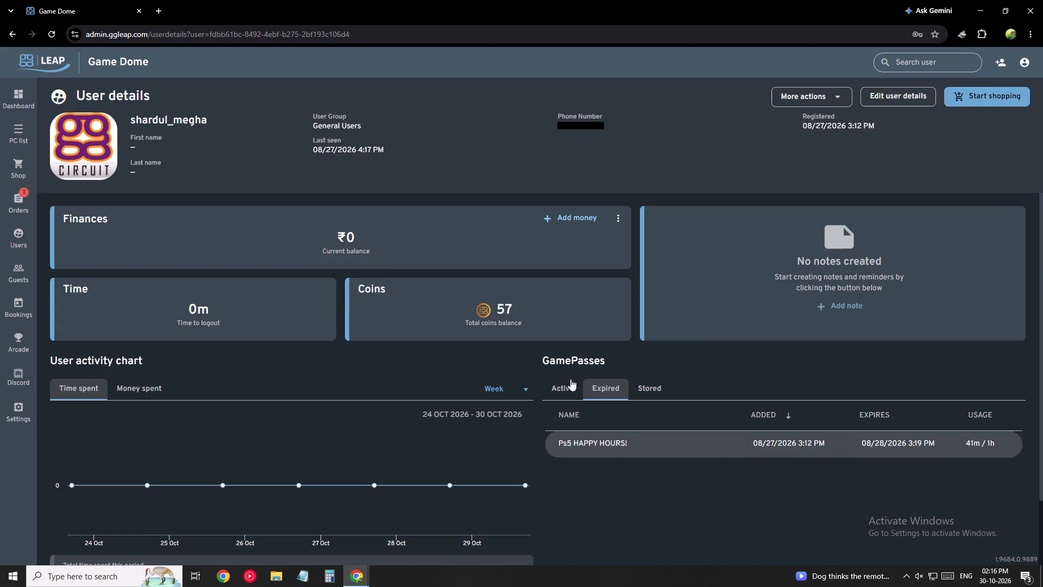
double_click(157, 115)
right_click(168, 120)
left_click(205, 139)
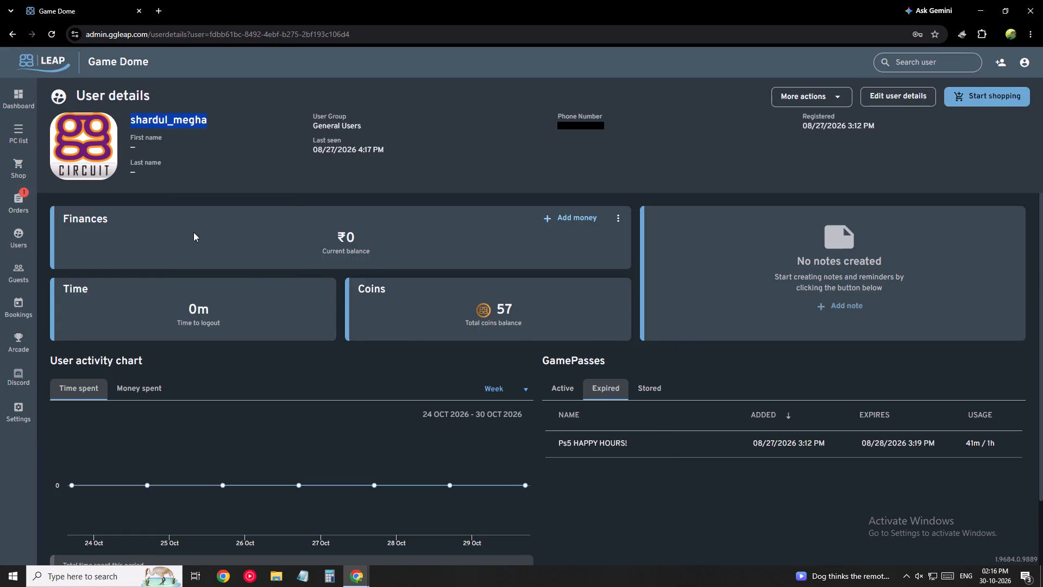
left_click(218, 126)
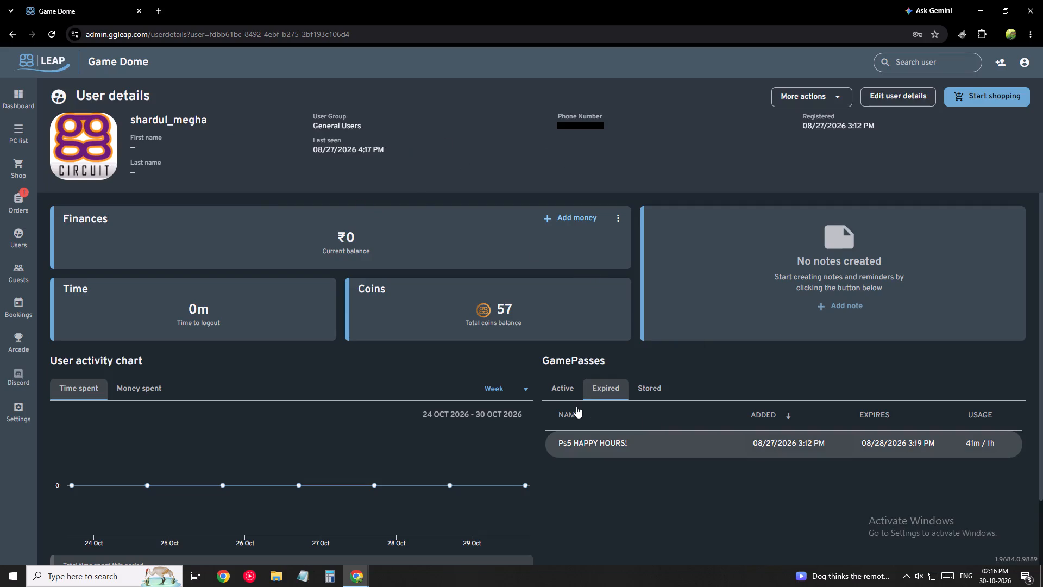
left_click(993, 570)
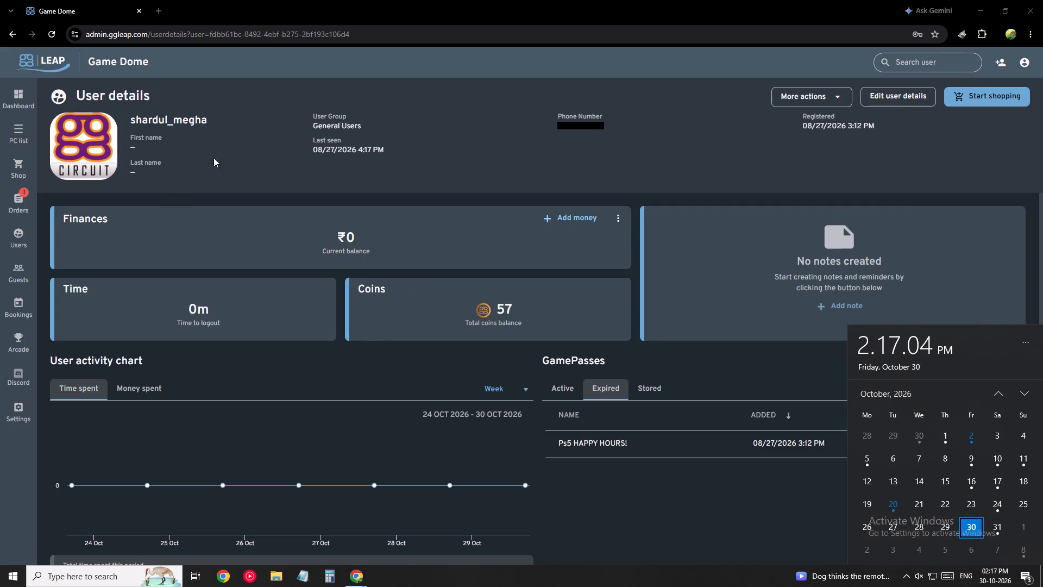
left_click(655, 491)
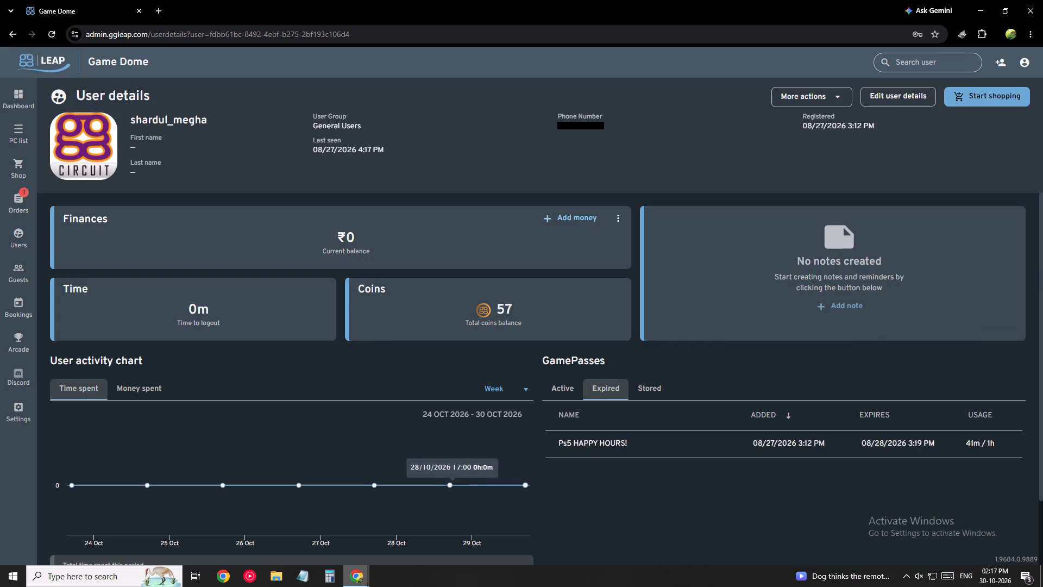
In the GD VIMAN MNAGAR spreadsheet's daily exp sheet, examine the recent daily entries from 10/30/26 back to the section above 10/28/26.
left_click(357, 568)
left_click(328, 534)
left_click(360, 586)
left_click(386, 544)
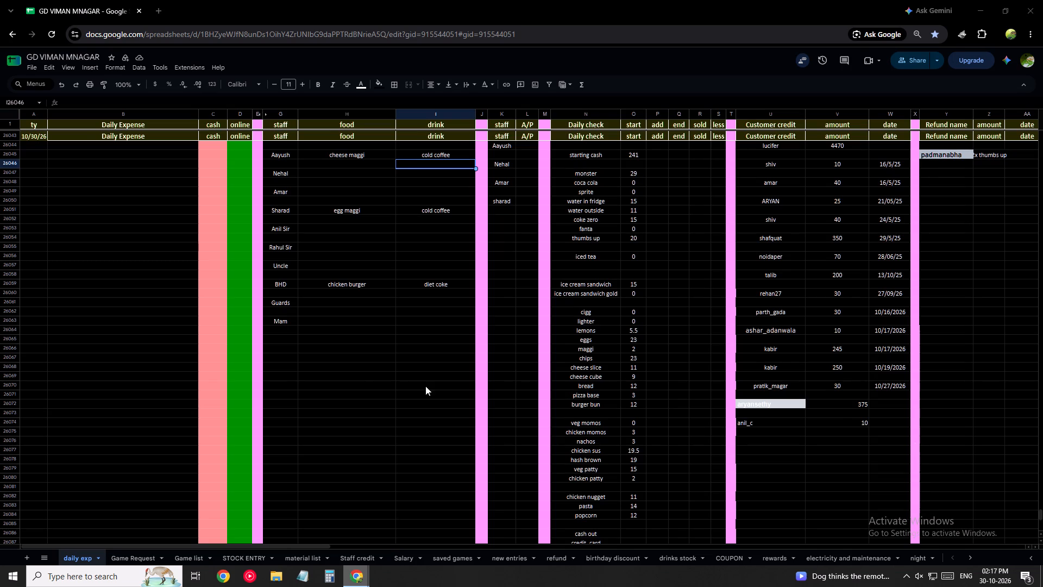
scroll(359, 366, "up", 3)
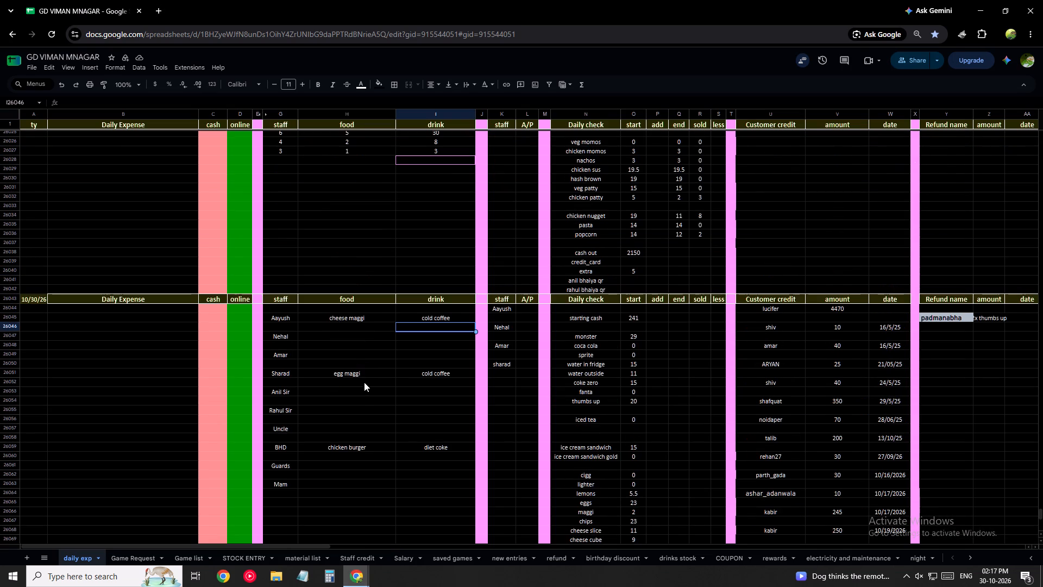
scroll(366, 384, "up", 5)
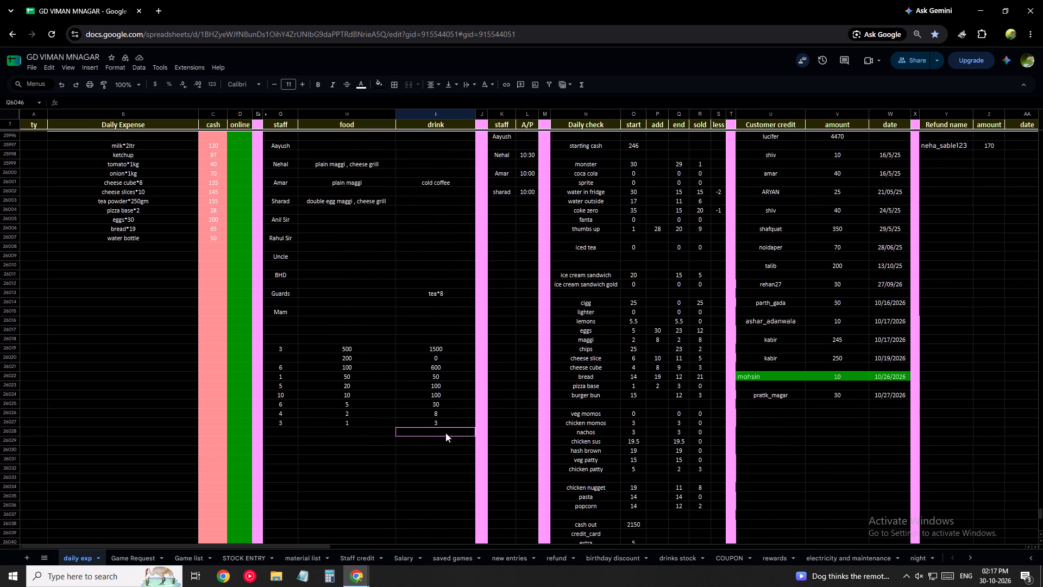
scroll(544, 424, "up", 3)
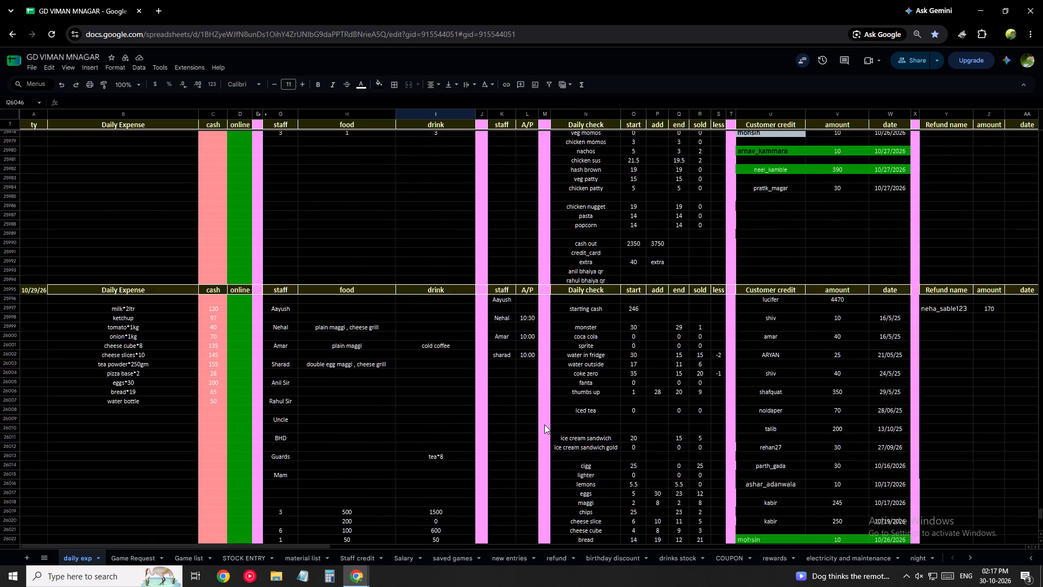
scroll(544, 424, "up", 6)
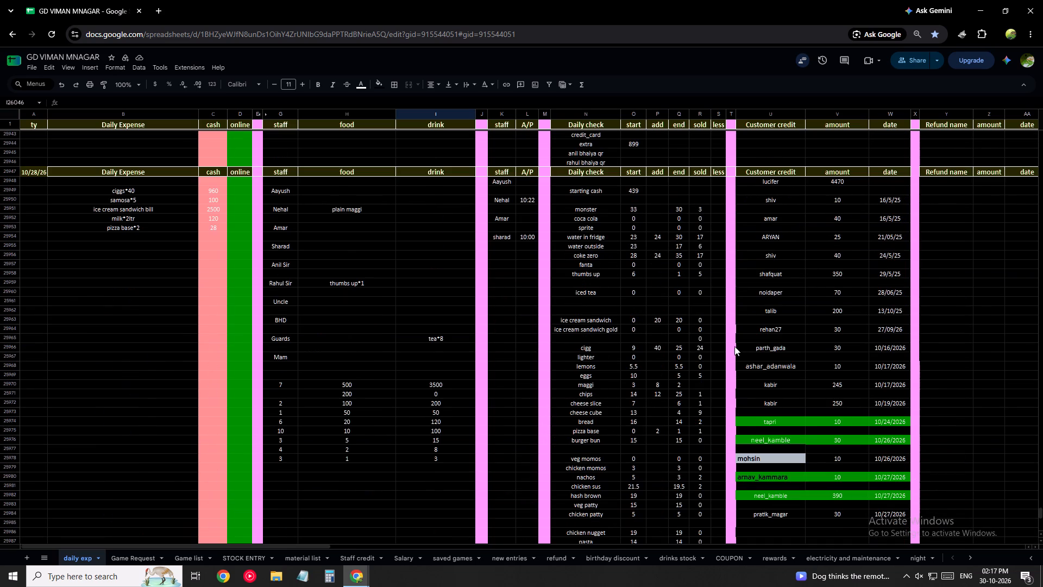
scroll(661, 361, "up", 3)
key("alt+Tab")
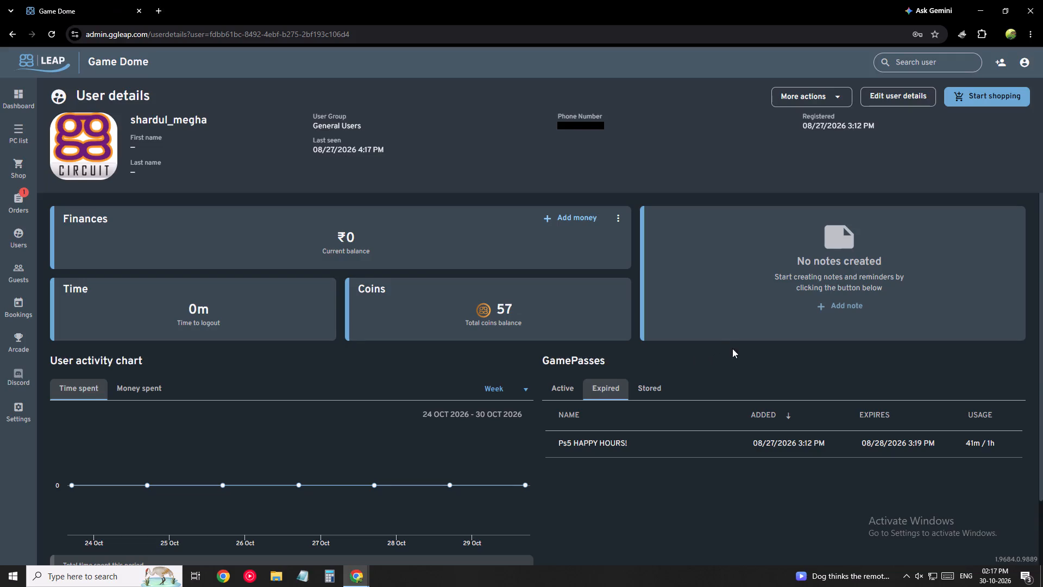
key("alt+Tab")
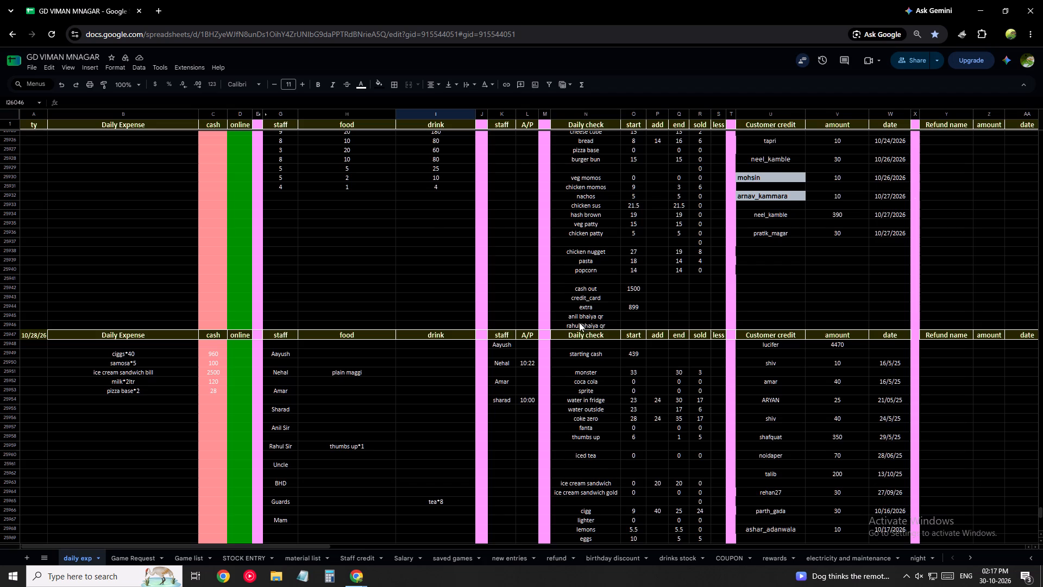
scroll(521, 353, "up", 3)
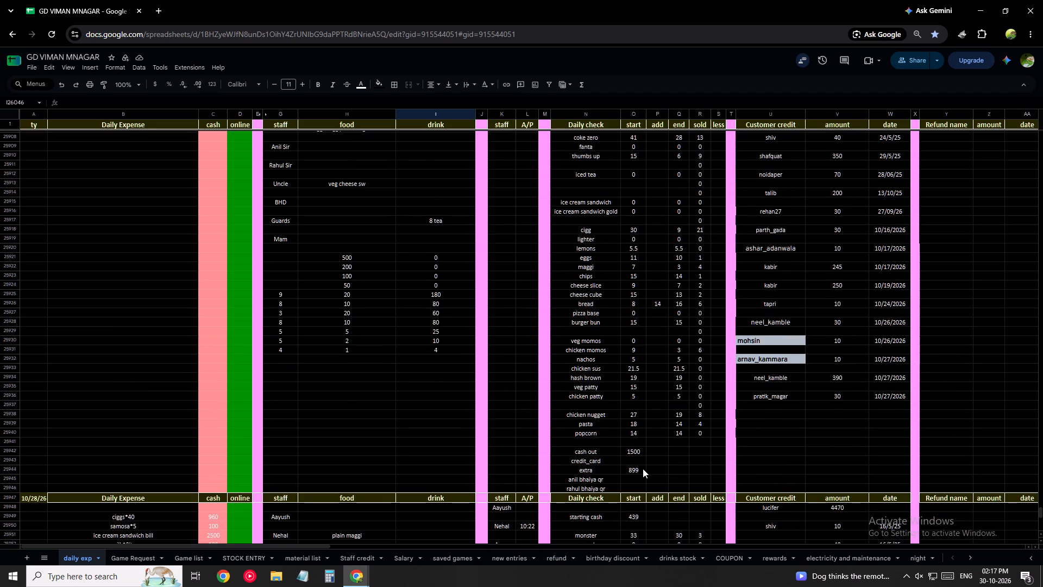
scroll(643, 469, "up", 2)
scroll(334, 385, "down", 3)
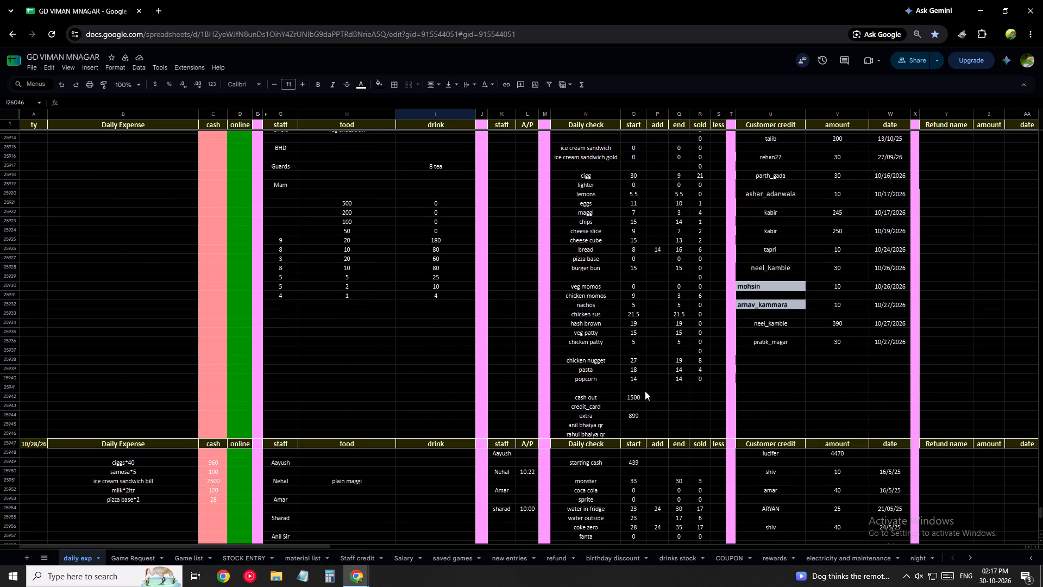
left_click(638, 418)
left_click(652, 414)
left_click(636, 417)
left_click(649, 416)
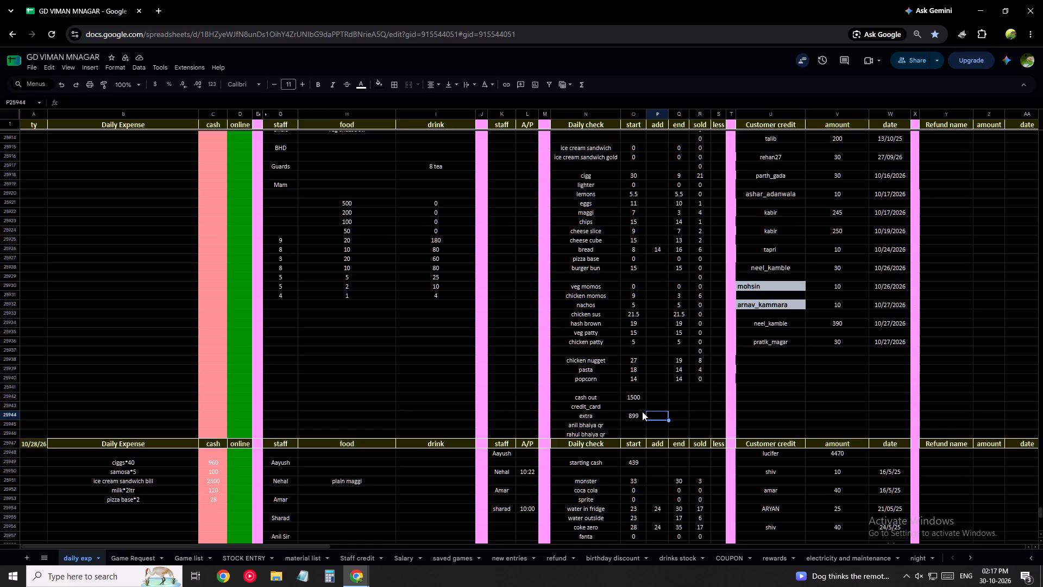
Return to Game Dome and review the user's active and expired GamePasses against the calendar date.
key("alt+Tab")
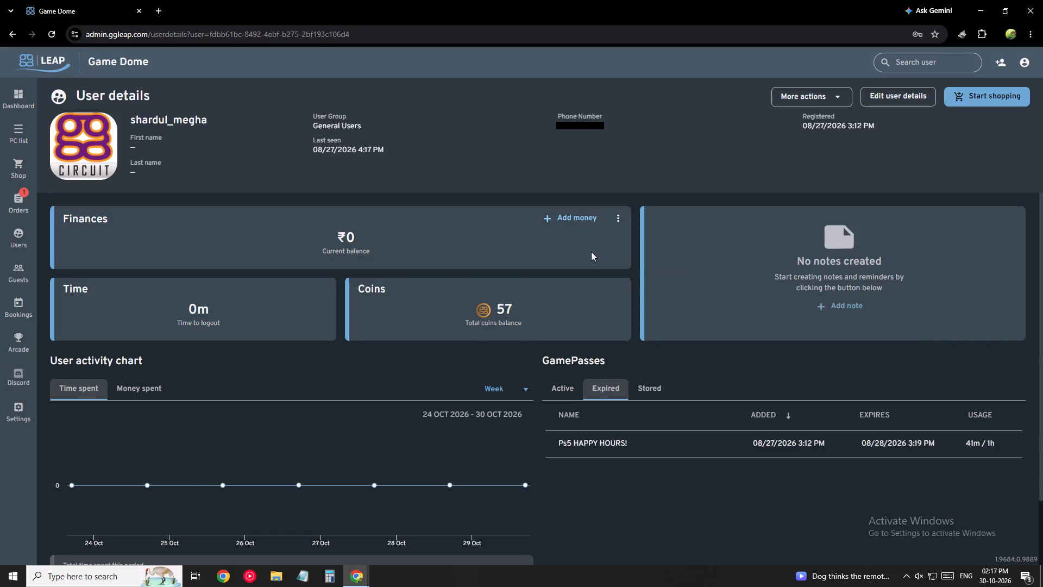
left_click(574, 391)
left_click(598, 389)
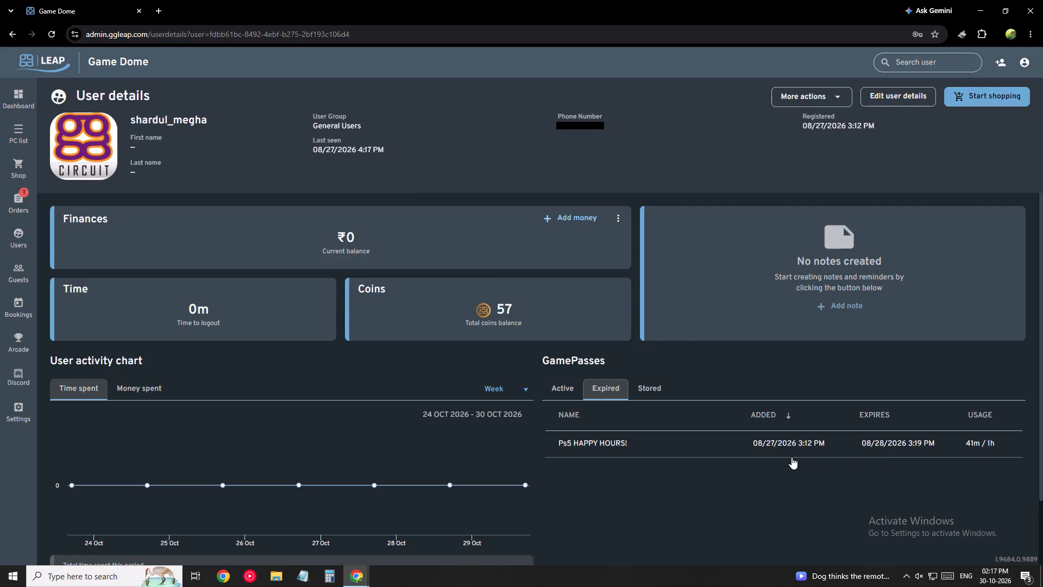
left_click(983, 572)
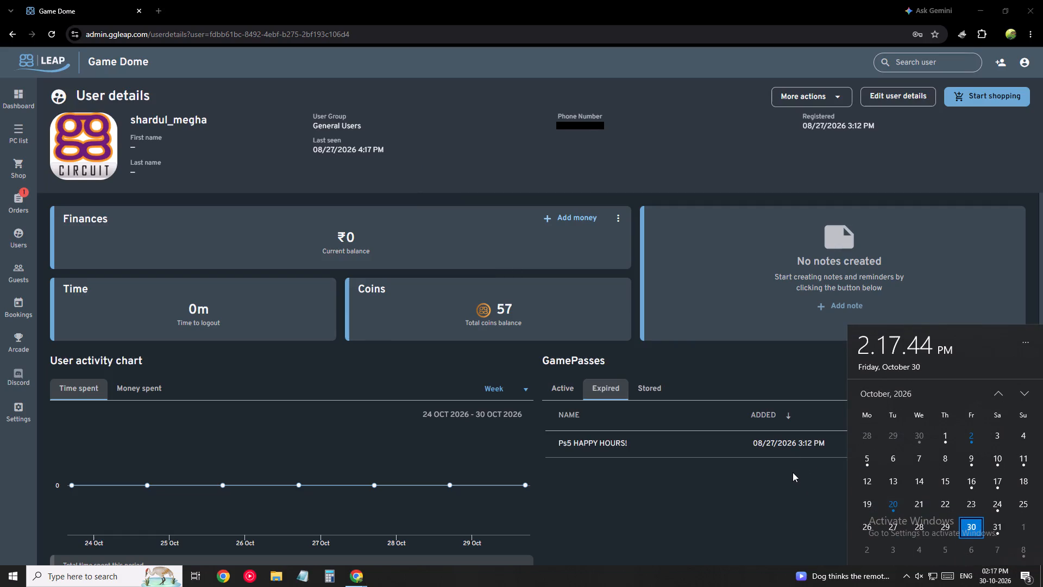
left_click_drag(741, 365, 740, 357)
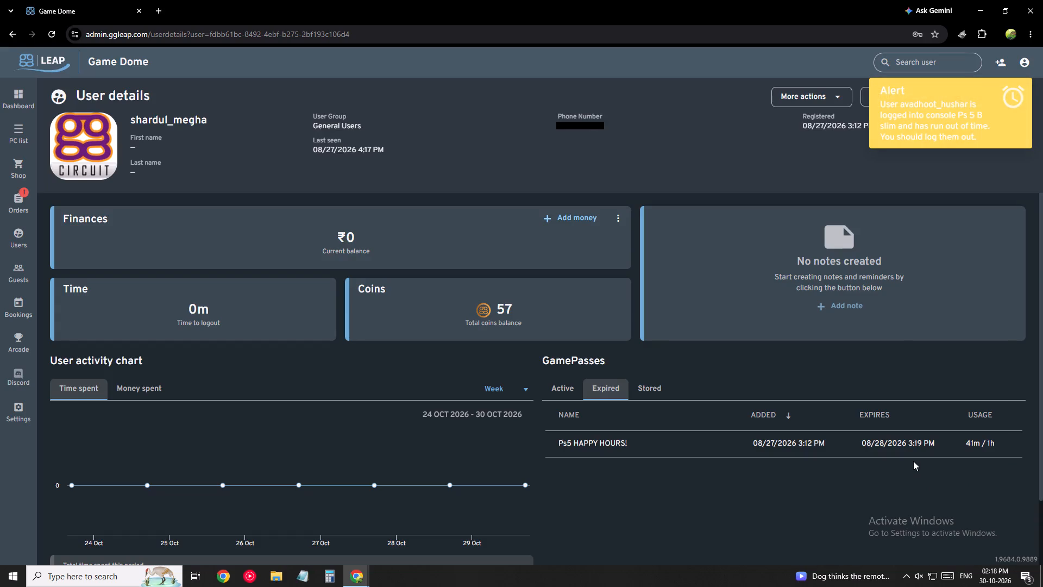
In the PC list's consoles, log out the user on Ps 5 B slim whose time has run out.
left_click(933, 105)
left_click(17, 134)
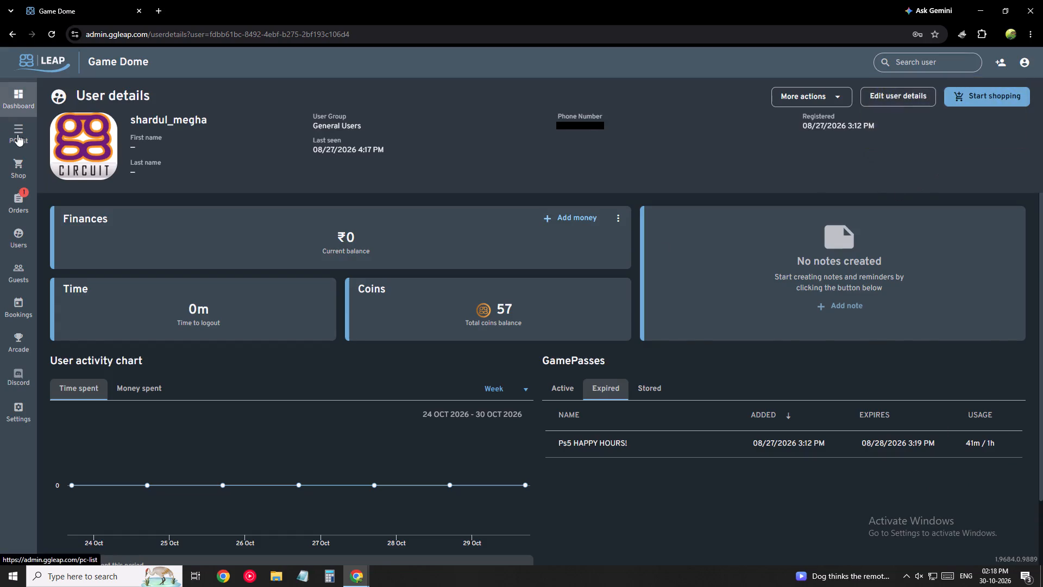
scroll(337, 345, "down", 12)
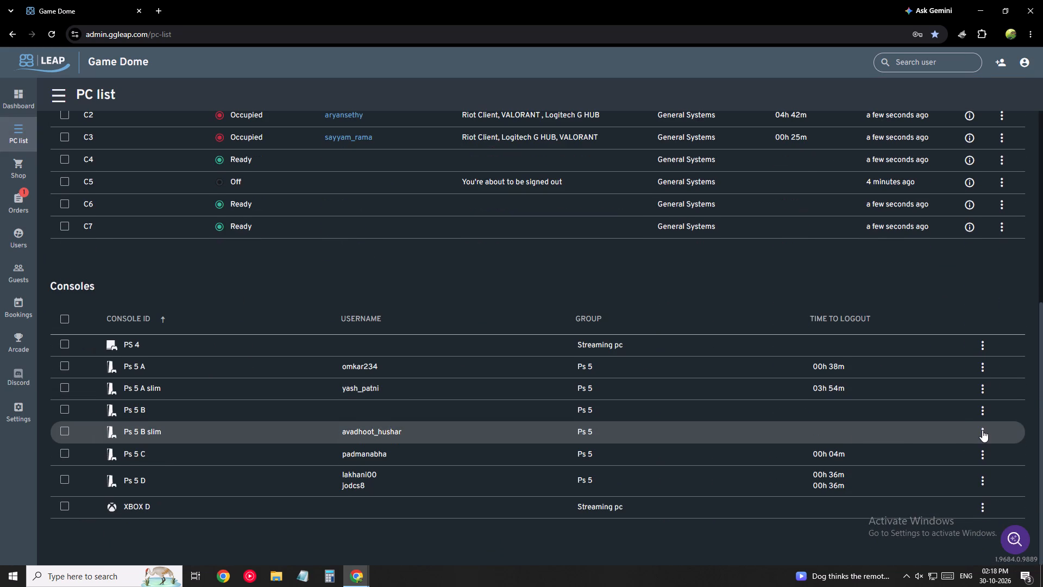
left_click(982, 430)
left_click(994, 465)
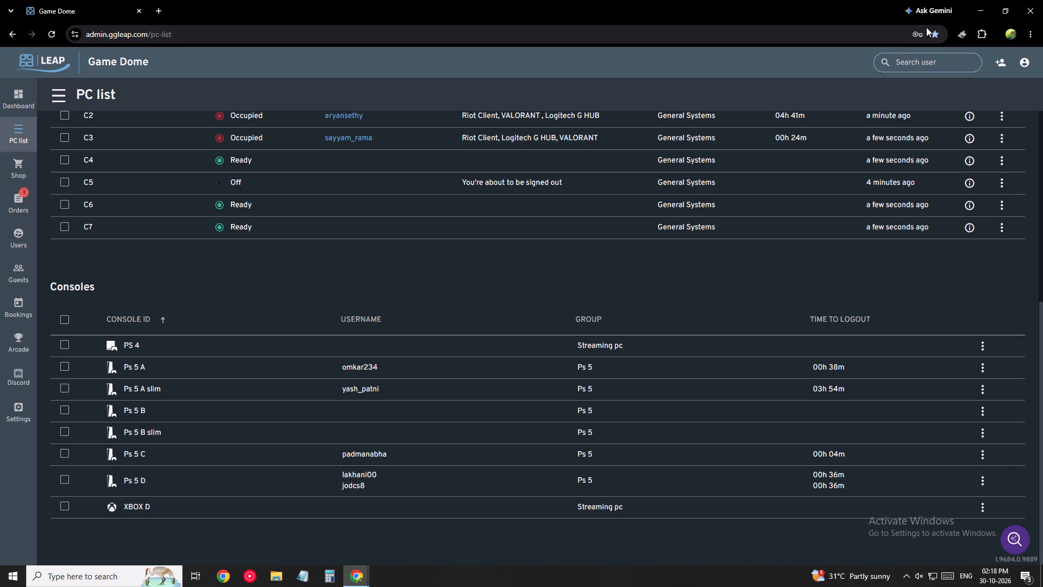
left_click(782, 276)
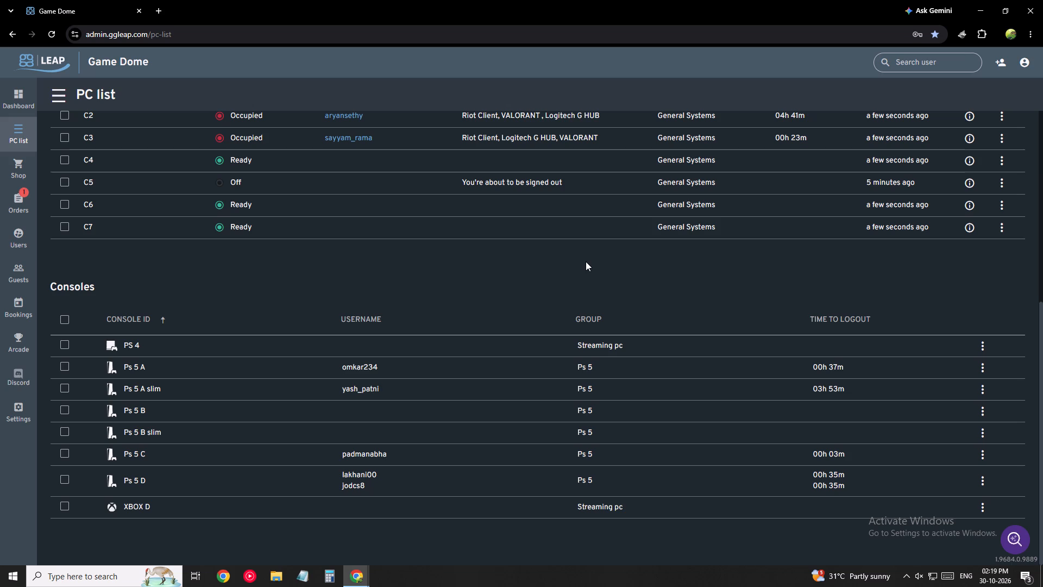
Switch to the GD VIMAN MNAGAR spreadsheet and find the 27/8/26 section in the daily exp sheet.
left_click(363, 580)
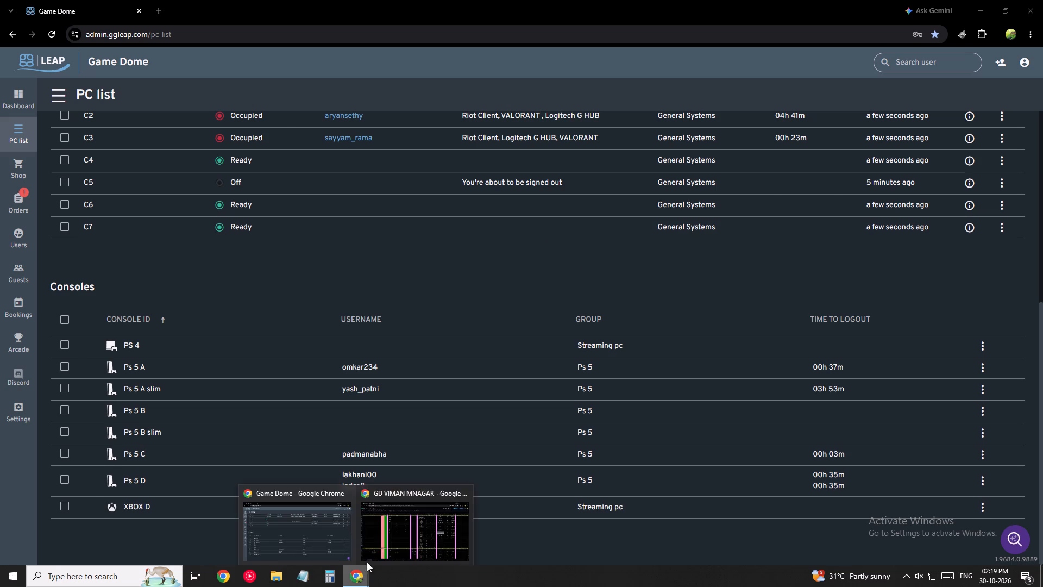
left_click(374, 542)
left_click(32, 163)
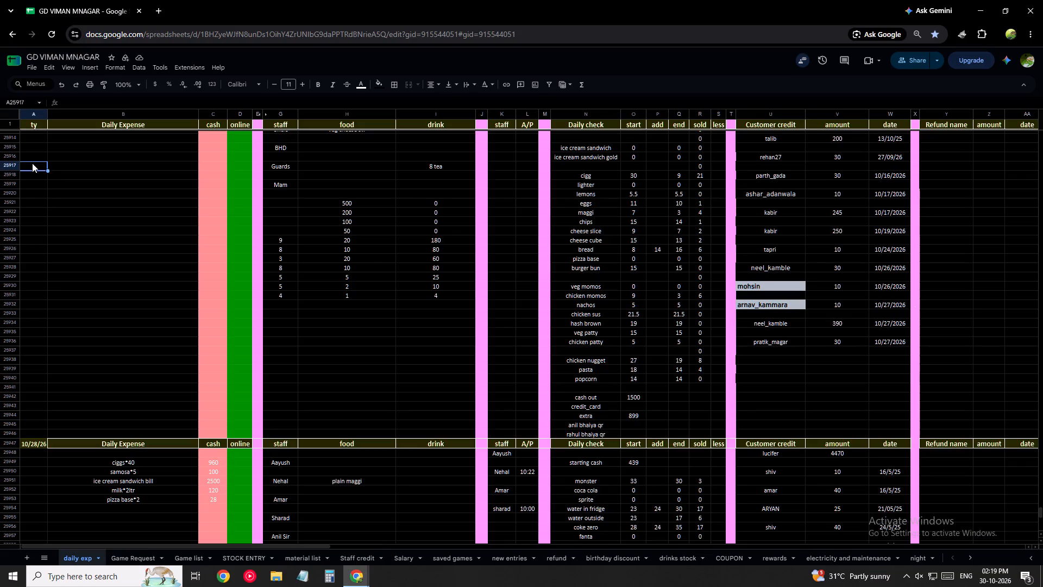
key("ctrl+Up")
key("ctrl+Up")
key("ctrl+Up")
key("ctrl+Up")
key("ctrl+Up")
key("ctrl+Up")
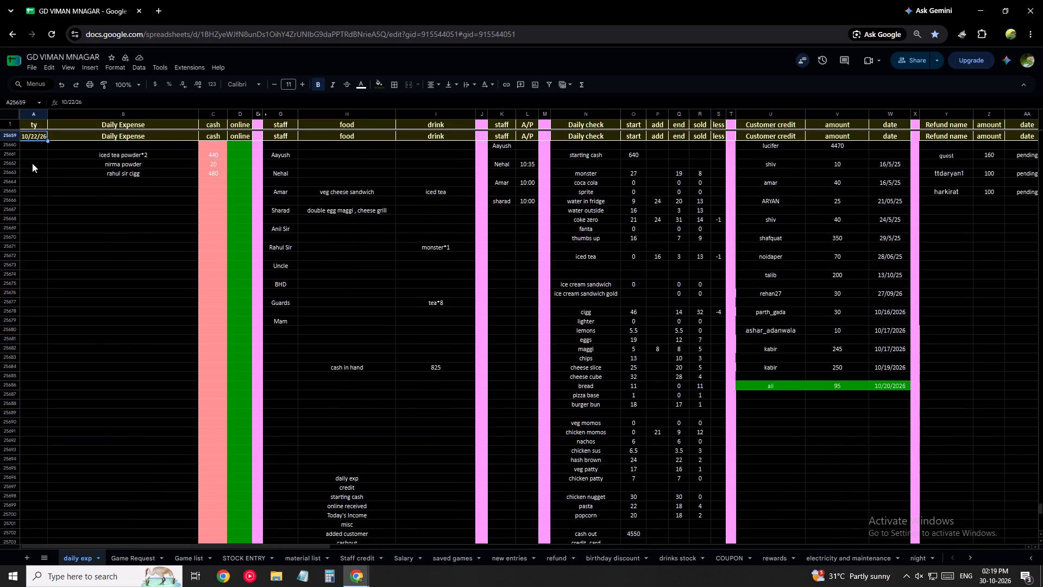
key("ctrl+Up")
key("ctrl+Up")
key("ctrl+Up")
key("ctrl+Up")
key("ctrl+Up")
key("ctrl+Up")
key("ctrl+Up")
key("ctrl+Up")
key("ctrl+Up")
key("ctrl+Up")
key("ctrl+Up")
key("ctrl+Up")
key("ctrl+Up")
key("ctrl+Up")
key("ctrl+Up")
key("ctrl+Up")
key("ctrl+Up")
key("ctrl+Up")
key("ctrl+Up")
key("ctrl+Up")
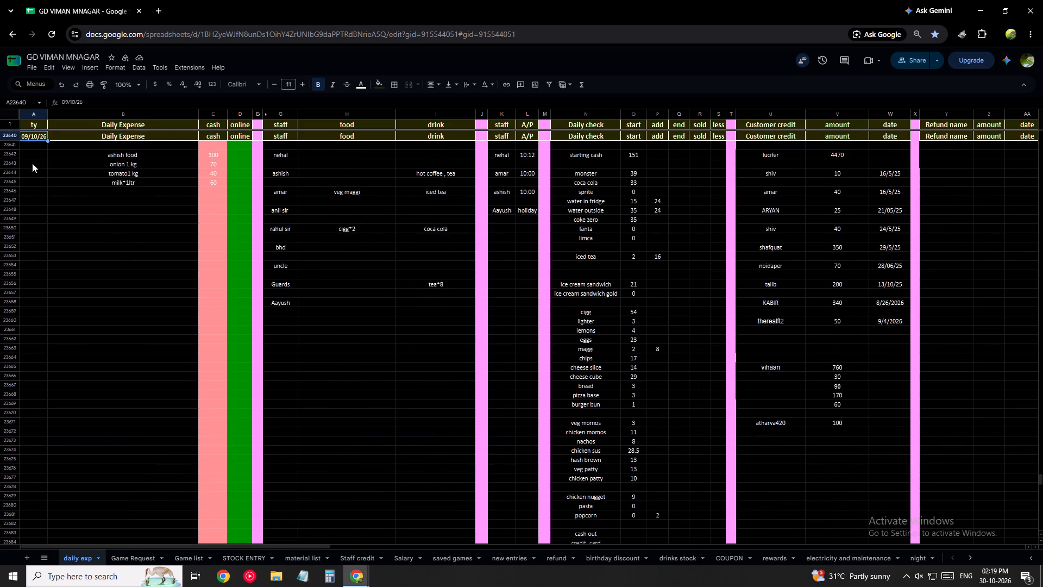
key("ctrl+Up")
key("ctrl+Up")
key("ctrl+Up")
key("ctrl+Up")
key("ctrl+Up")
key("ctrl+Up")
key("ctrl+Up")
key("ctrl+Up")
key("ctrl+Up")
key("ctrl+Up")
key("ctrl+Up")
key("ctrl+Up")
key("ctrl+Up")
key("ctrl+Up")
key("ctrl+Up")
key("ctrl+Up")
key("ctrl+Up")
key("ctrl+Up")
key("ctrl+Up")
key("ctrl+Up")
key("ctrl+Up")
key("ctrl+Up")
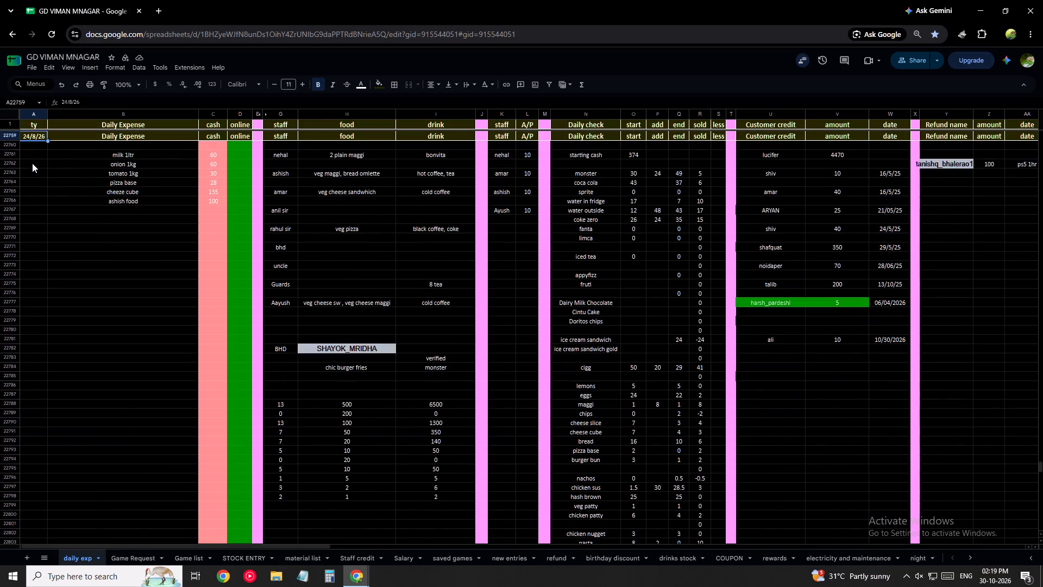
key("ctrl+Up")
key("ctrl+Up")
key("ctrl+Down")
key("ctrl+Down")
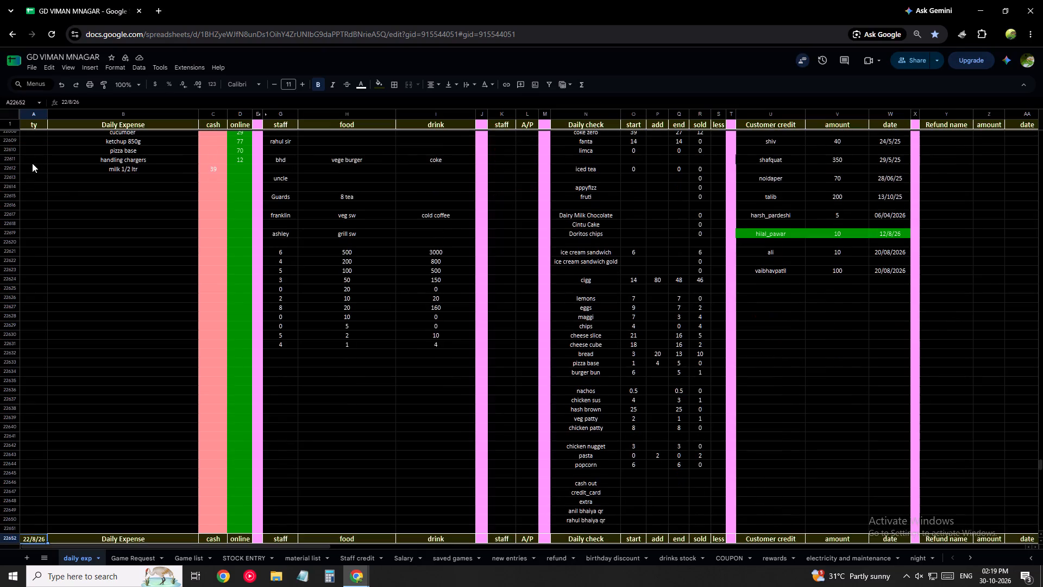
key("ctrl+Down")
key("ctrl+Down")
key("ctrl+Down")
key("ctrl+Down")
key("ctrl+Down")
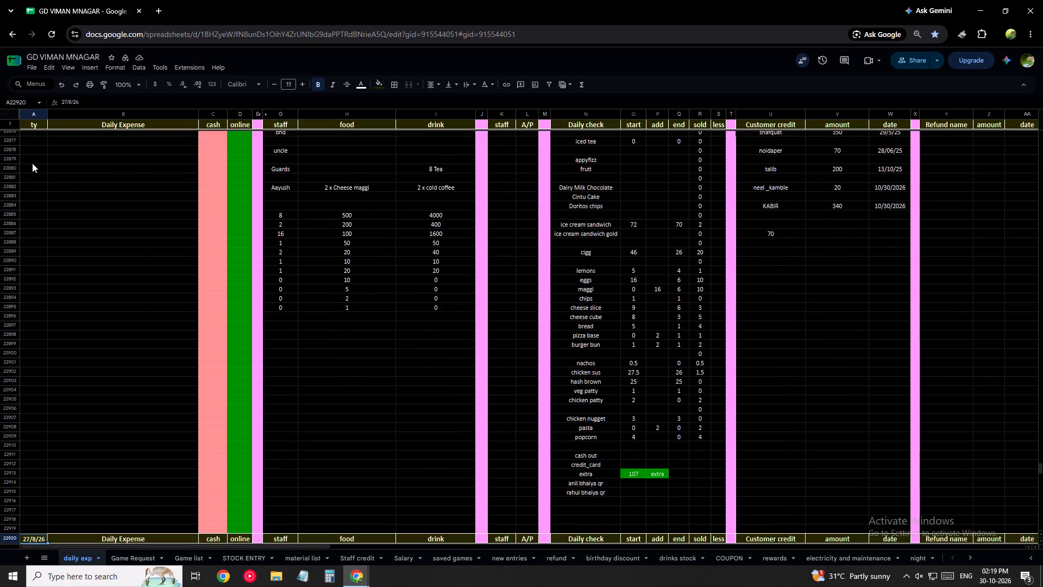
Examine the daily expenses and staff food and drink entries in the 27/8/26 section of the daily exp sheet.
key("Right")
key("Down")
key("Down")
key("Down")
key("Down")
key("Down")
key("Down")
key("Down")
key("Down")
key("Down")
key("Down")
key("Down")
key("Down")
key("Down")
key("Down")
key("Down")
key("Down")
key("Down")
key("Down")
key("Down")
key("Down")
key("Down")
key("Down")
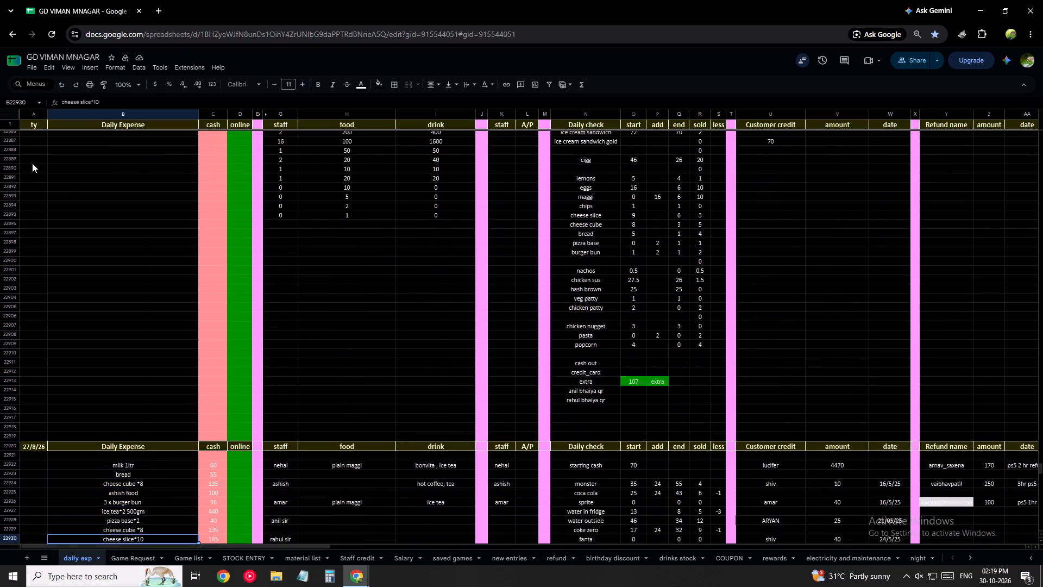
key("Right")
key("Right")
key("Down")
key("Down")
key("Down")
key("Down")
key("Down")
key("Down")
key("Down")
key("Down")
key("Down")
key("Down")
key("Down")
key("Down")
key("Down")
key("Down")
key("Down")
key("Down")
key("Down")
key("Down")
key("Down")
key("Down")
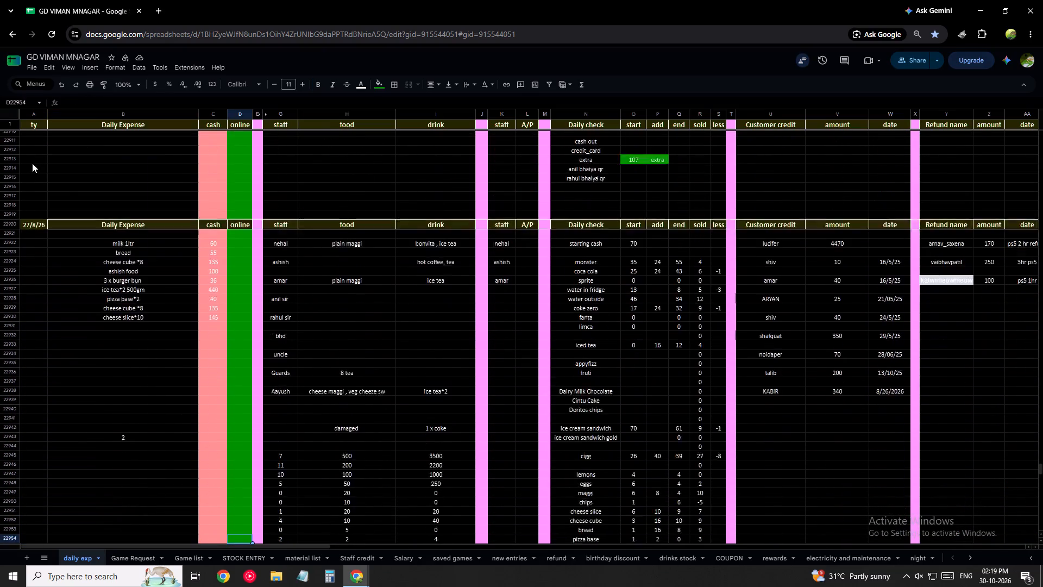
Examine the 27/8/26 daily check stock figures down to the extra row and the start of the 28/8/26 section.
key("Right")
key("Right")
key("Right")
key("Right")
key("Right")
key("Right")
key("Right")
key("Right")
key("Right")
key("Right")
key("Right")
key("Right")
key("Down")
key("Down")
key("Down")
key("Down")
key("Down")
key("Down")
key("Down")
key("Down")
key("Down")
key("Down")
key("Down")
key("Down")
key("Down")
key("Down")
key("Down")
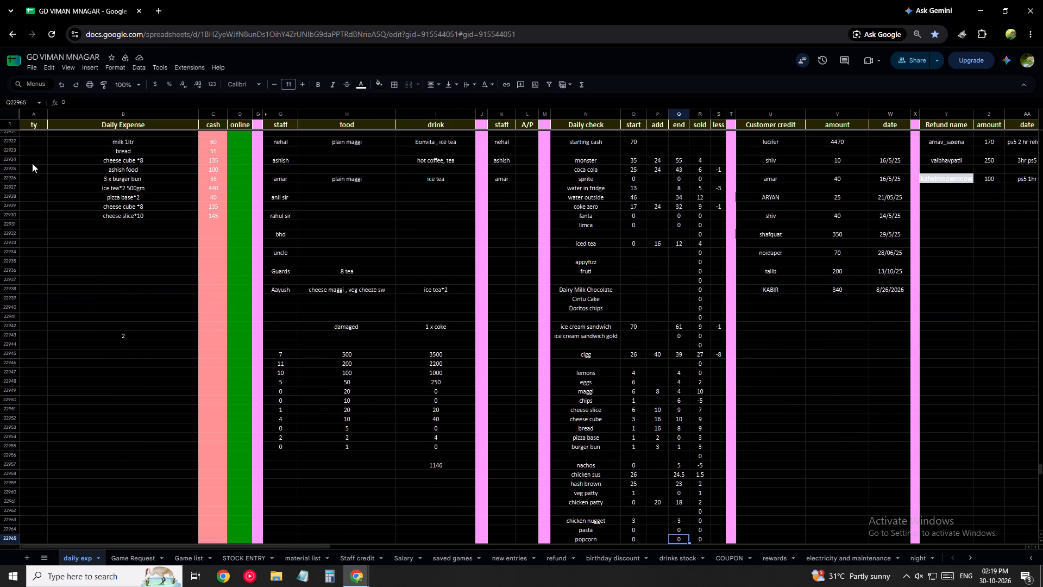
key("Left")
key("Up")
key("Up")
key("Up")
key("Up")
key("Up")
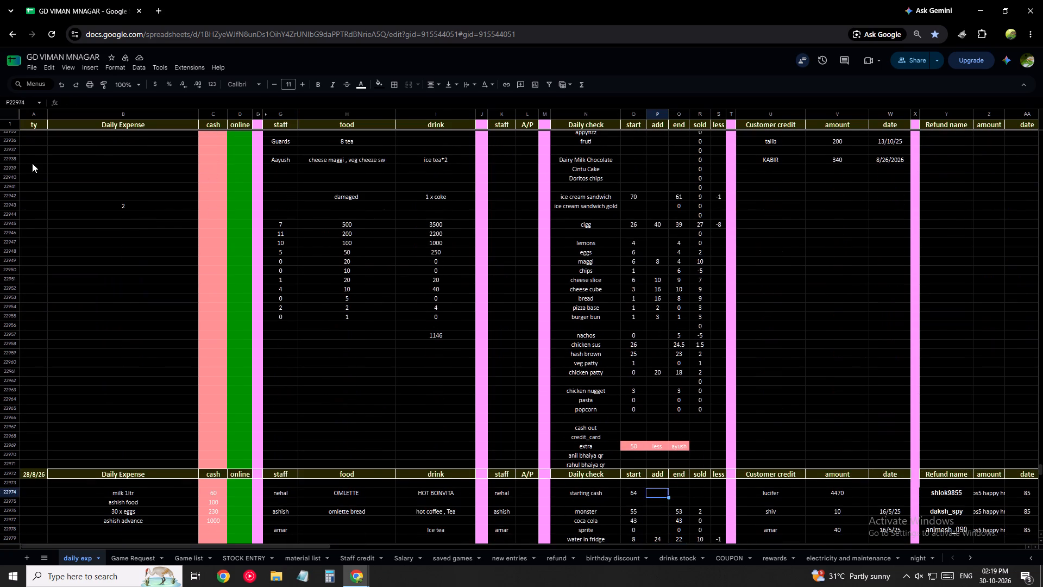
key("Up")
key("Up")
key("Up")
key("Up")
key("Left")
key("Left")
key("Left")
key("Left")
key("Left")
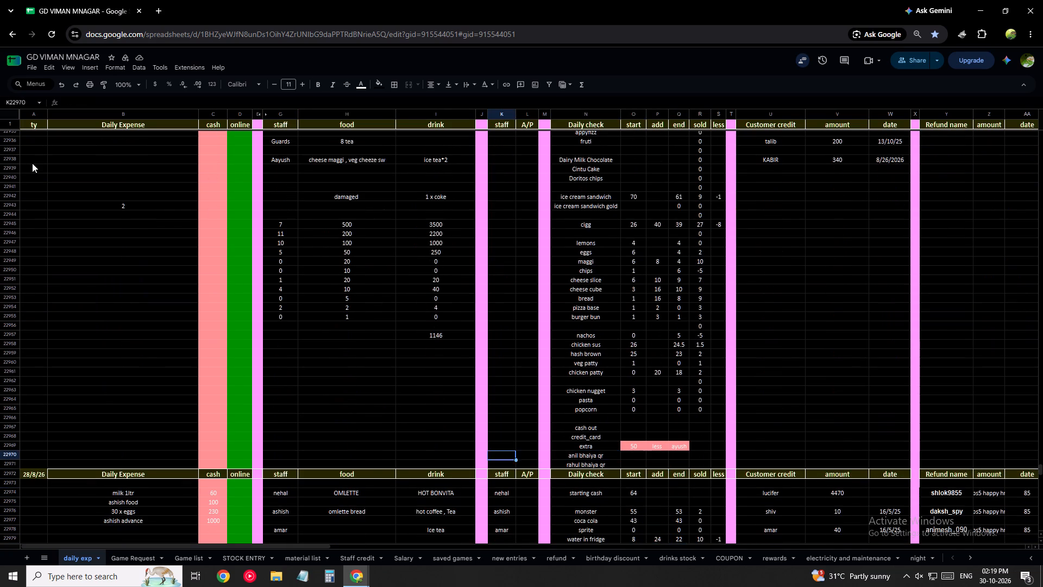
Review the 27/8/26 section again from its closing rows back up to the extra row above its header.
key("Up")
key("Up")
key("Up")
key("Up")
key("Up")
key("Up")
key("Up")
key("Up")
key("Up")
key("Up")
key("Up")
key("Up")
key("Up")
key("Up")
key("Up")
key("Up")
key("Up")
key("Up")
key("Up")
key("Up")
key("Up")
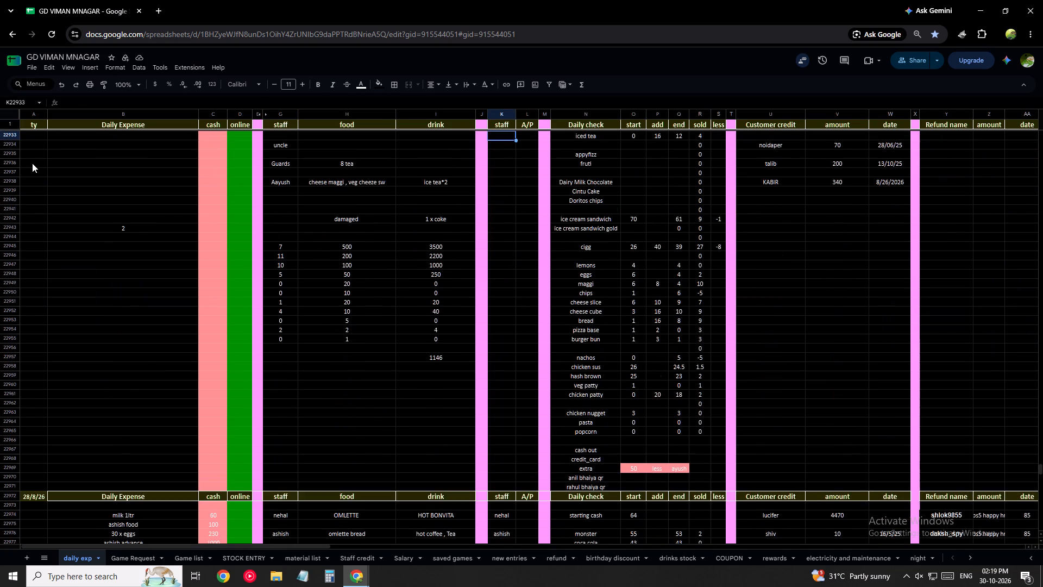
key("Up")
key("Up")
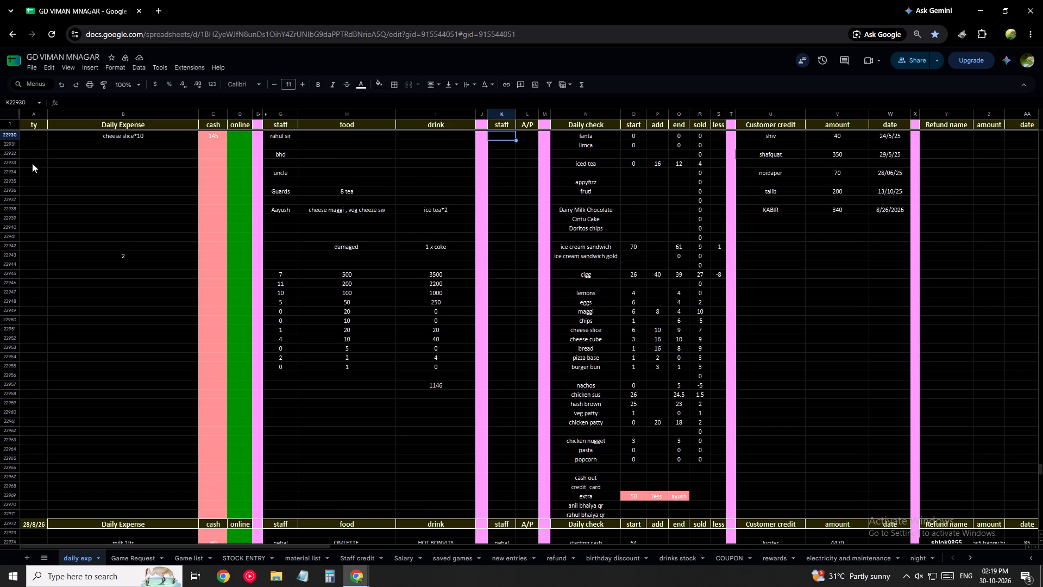
key("Up")
key("Up")
key("Down")
key("Down")
key("Up")
key("Up")
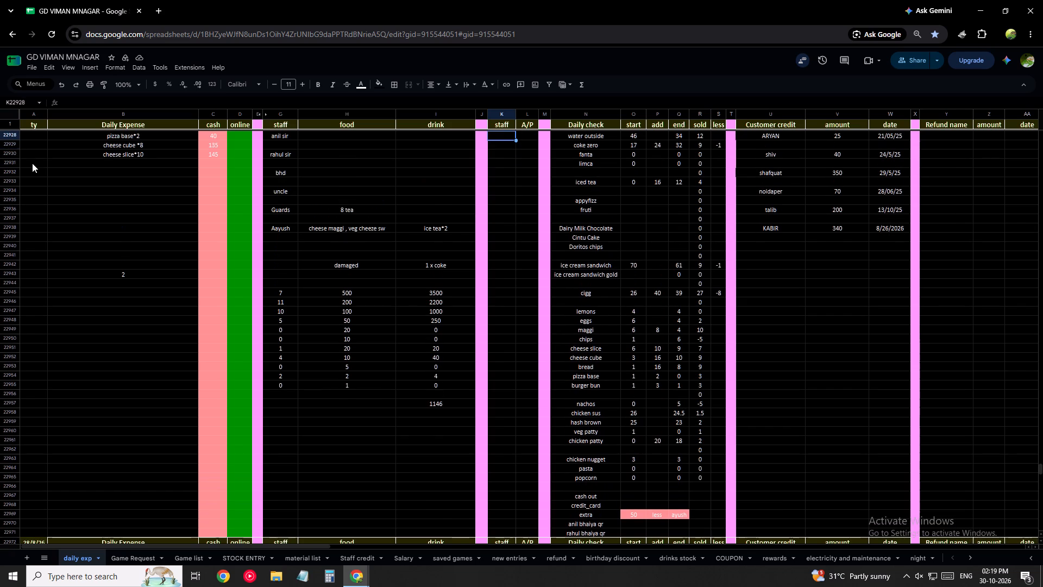
key("Up")
key("Up")
key("Down")
key("Up")
key("Up")
key("Up")
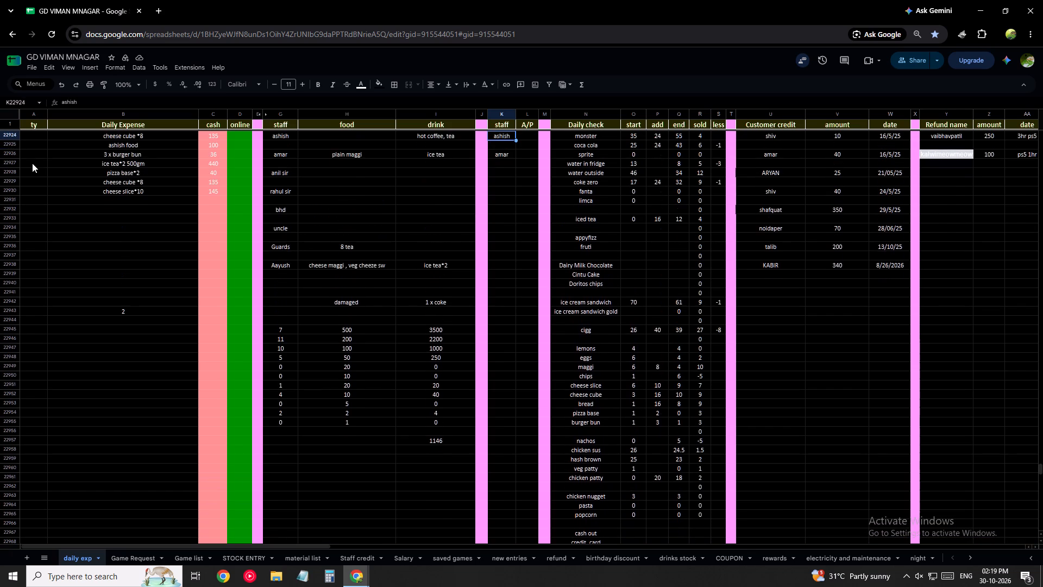
key("Up")
key("Up")
key("Up")
key("Up")
key("Up")
key("Up")
key("Up")
key("Up")
key("Up")
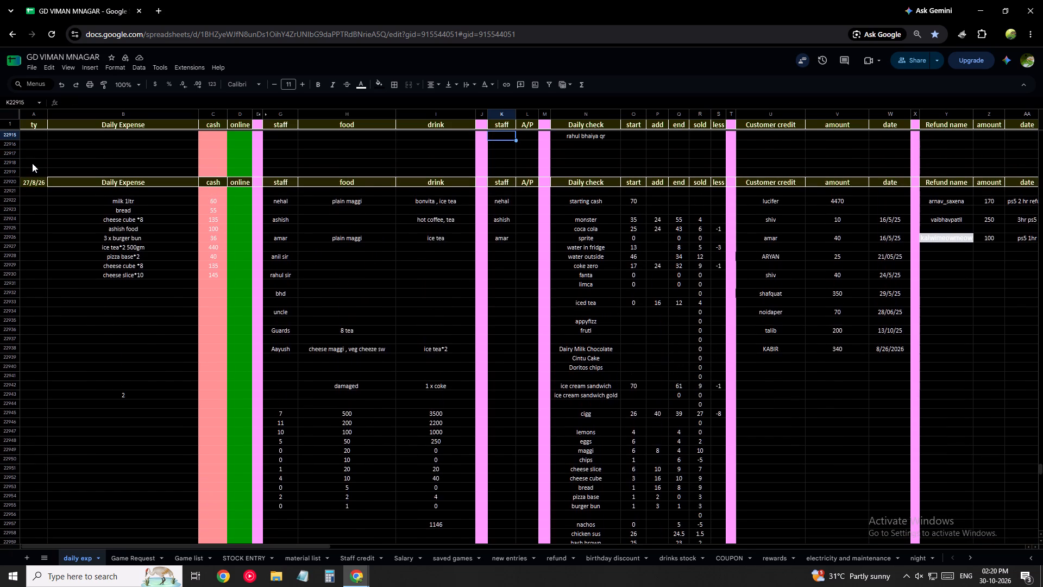
key("Up")
key("Up")
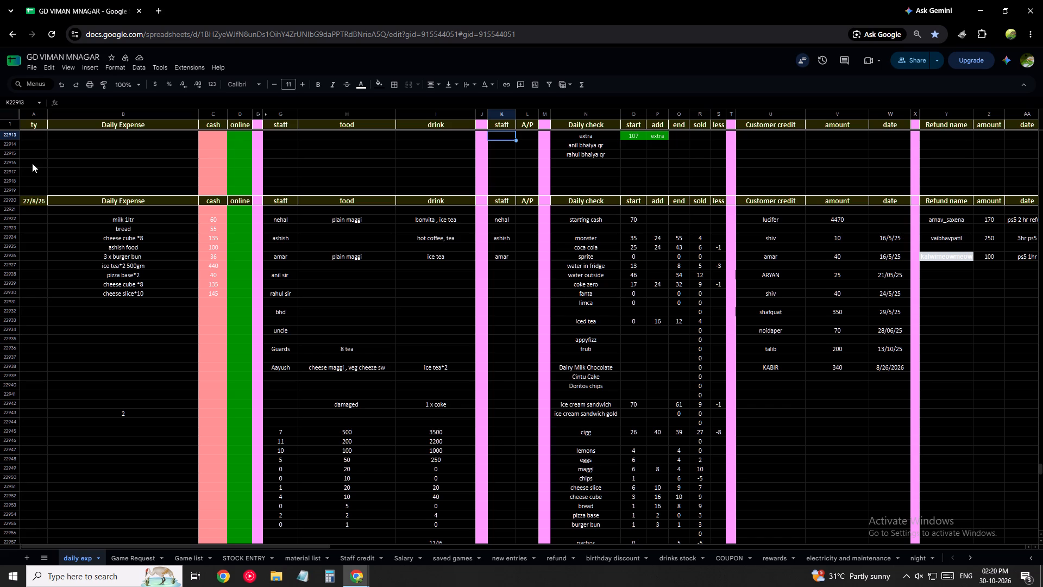
Check the extra row closing the 27/8/26 daily check against that section's stock figures and cash expenses.
scroll(370, 267, "down", 3)
scroll(541, 327, "up", 2)
scroll(908, 252, "up", 2)
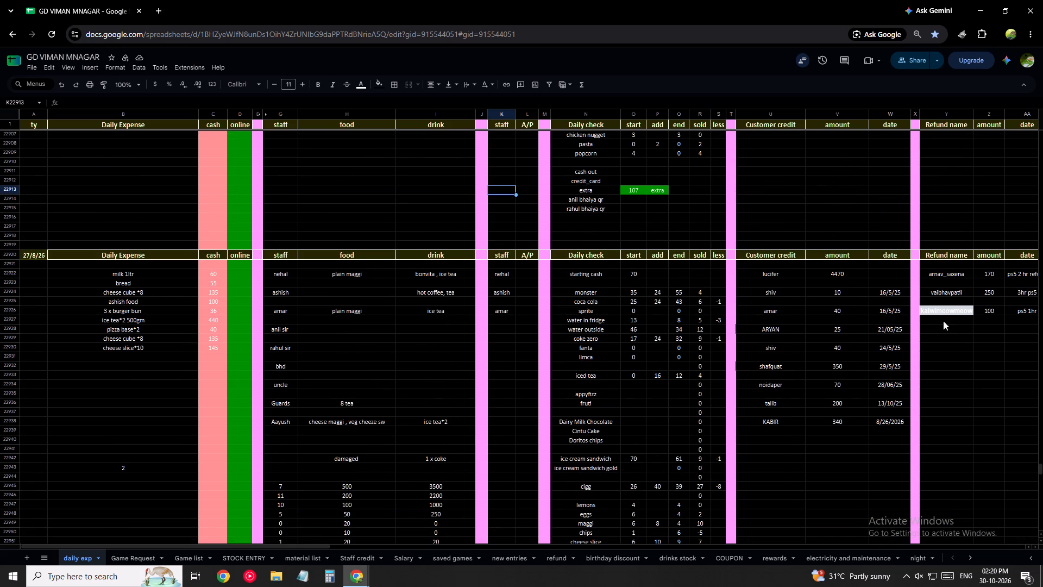
scroll(668, 322, "down", 3)
scroll(800, 365, "down", 3)
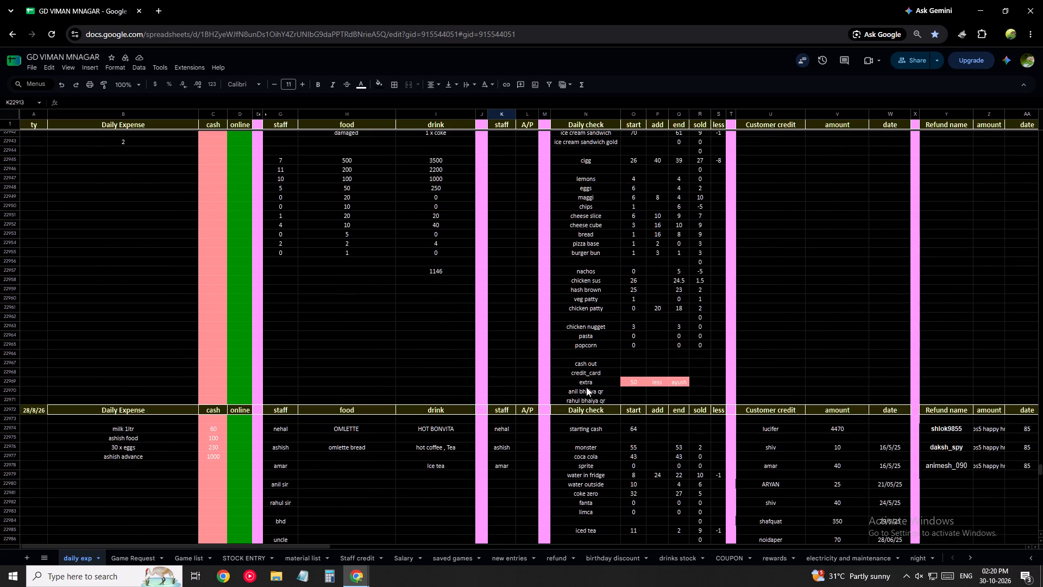
left_click_drag(621, 379, 684, 379)
left_click(708, 370)
scroll(551, 358, "up", 1)
scroll(551, 358, "down", 1)
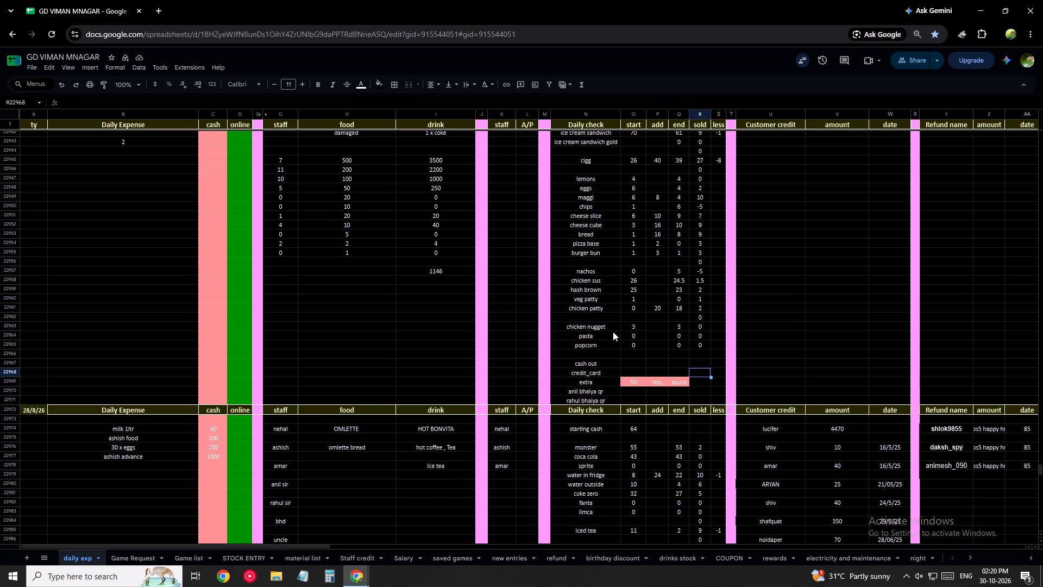
scroll(613, 332, "up", 4)
scroll(667, 321, "down", 2)
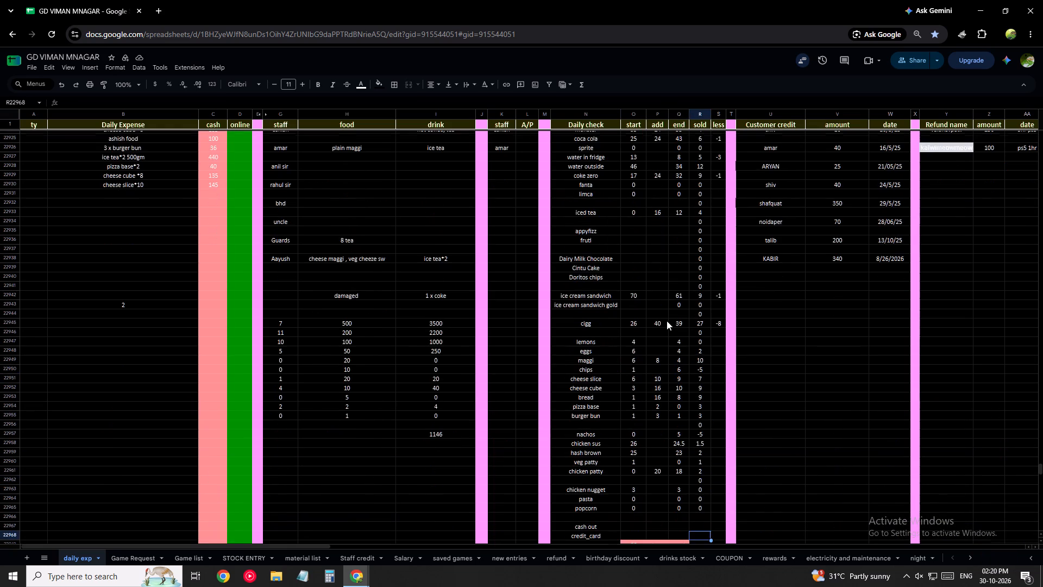
scroll(667, 321, "down", 1)
left_click(628, 442)
left_click(682, 432)
scroll(480, 386, "up", 2)
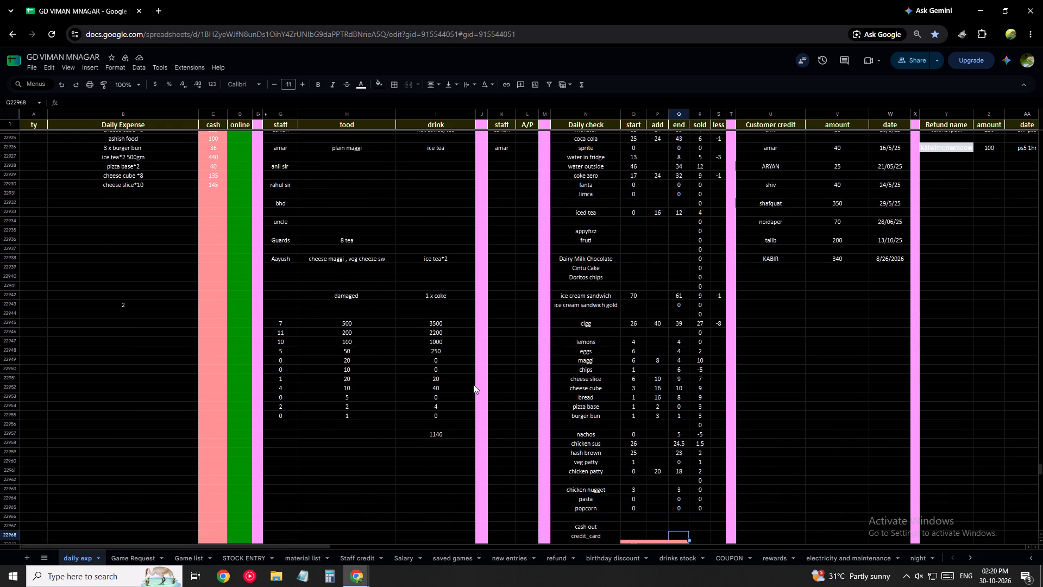
scroll(136, 211, "up", 2)
left_click_drag(221, 314, 219, 225)
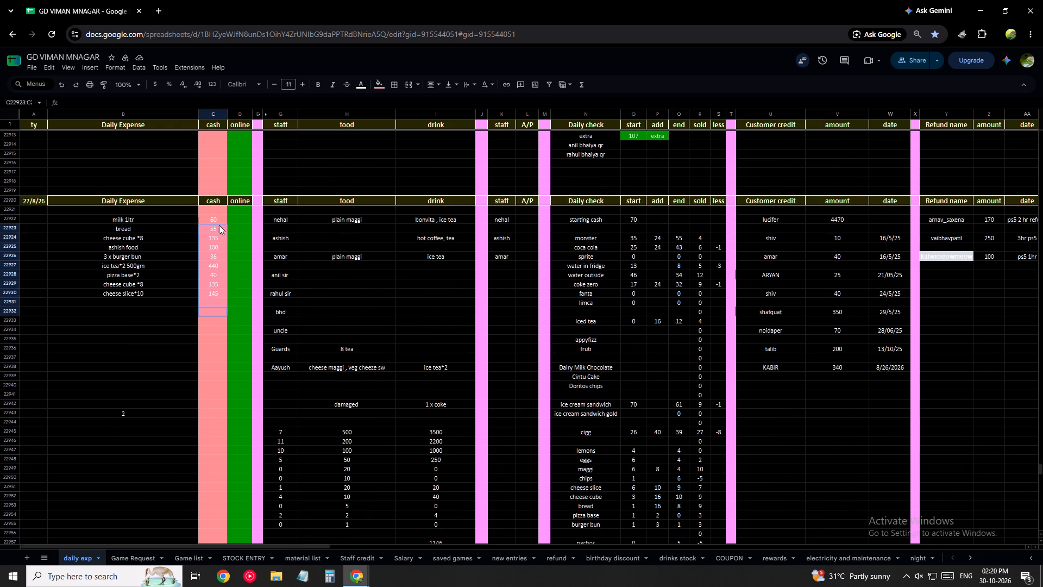
left_click_drag(219, 225, 218, 223)
left_click(66, 229)
Switch to the Game Dome window and check the consoles in the PC list.
left_click(361, 583)
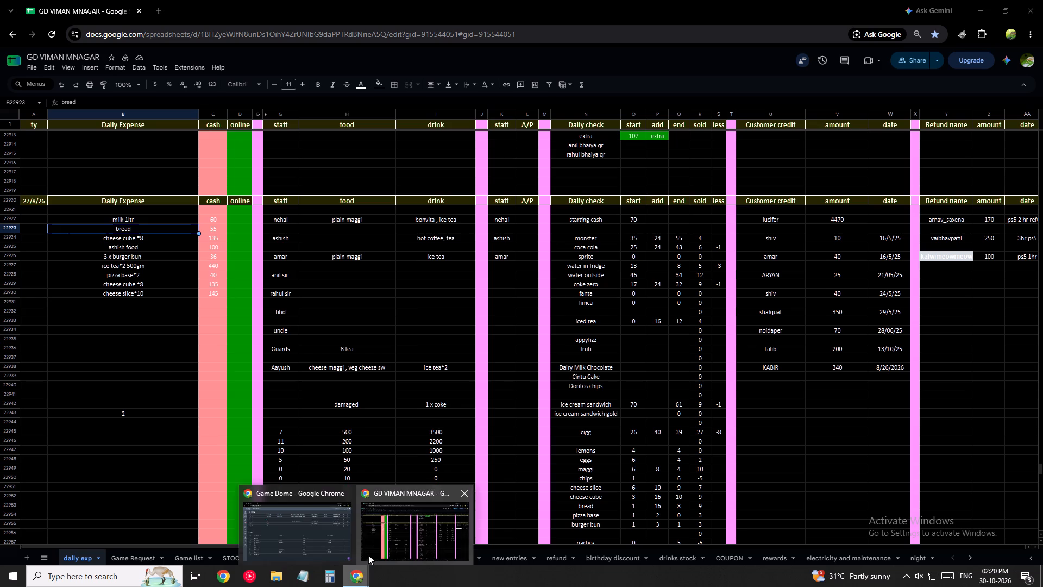
left_click(408, 523)
left_click(356, 576)
left_click(328, 533)
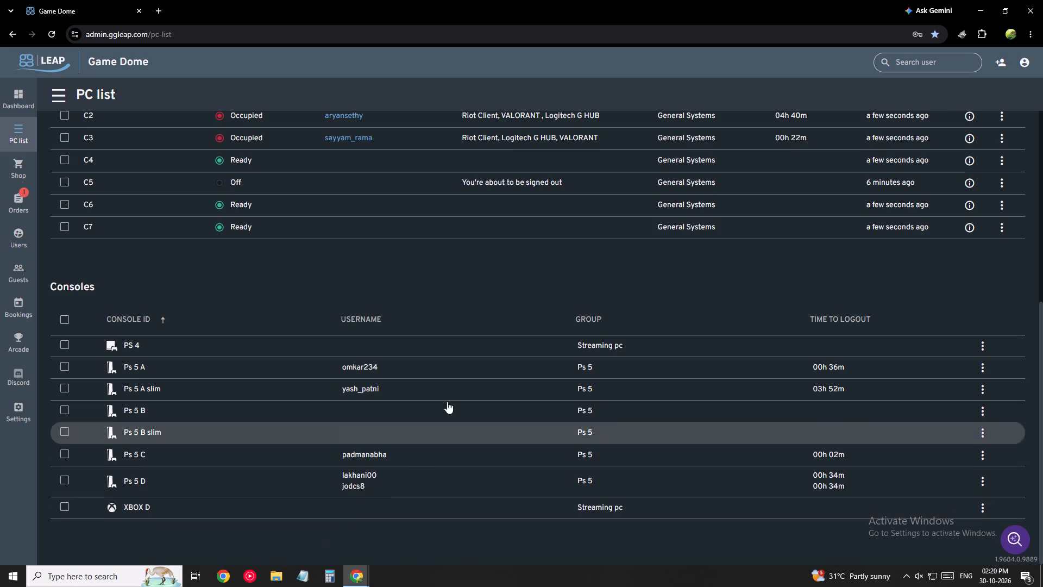
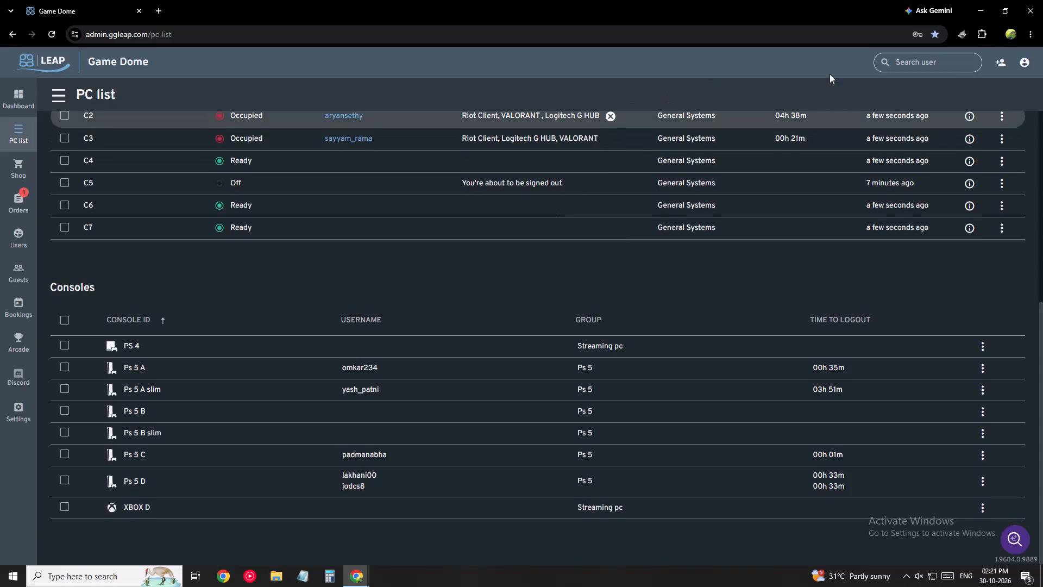
Search the users for "m", look through the matching accounts, and clear the search.
left_click(942, 64)
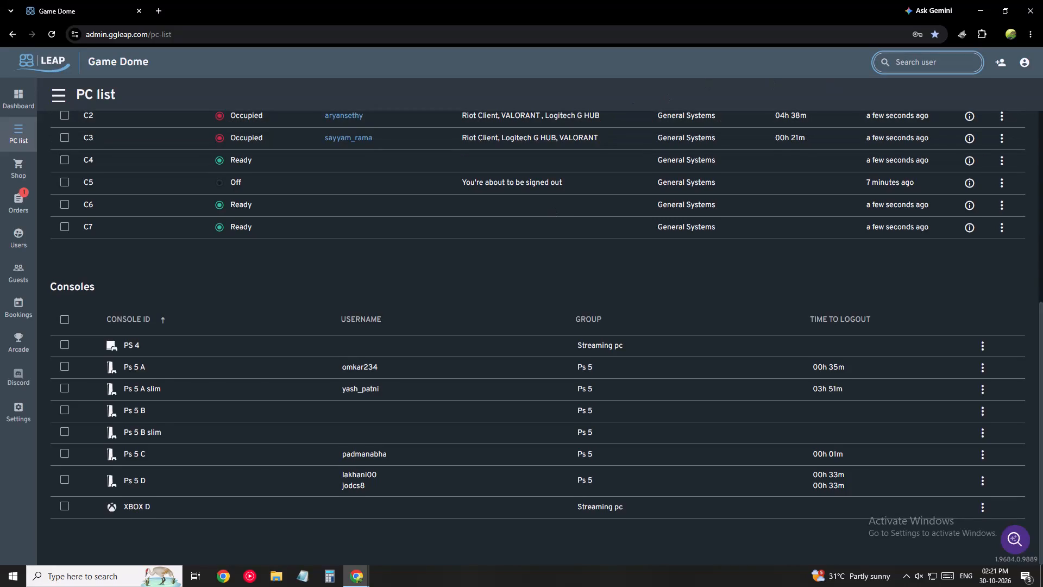
key("comma")
key("BackSpace")
key("BackSpace")
key("m")
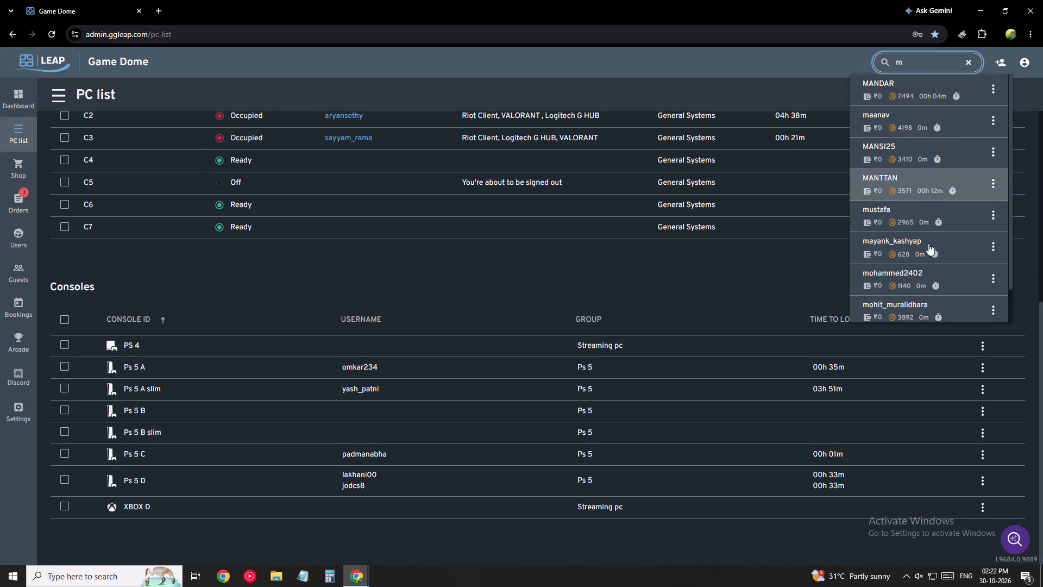
scroll(917, 289, "down", 4)
scroll(962, 270, "down", 6)
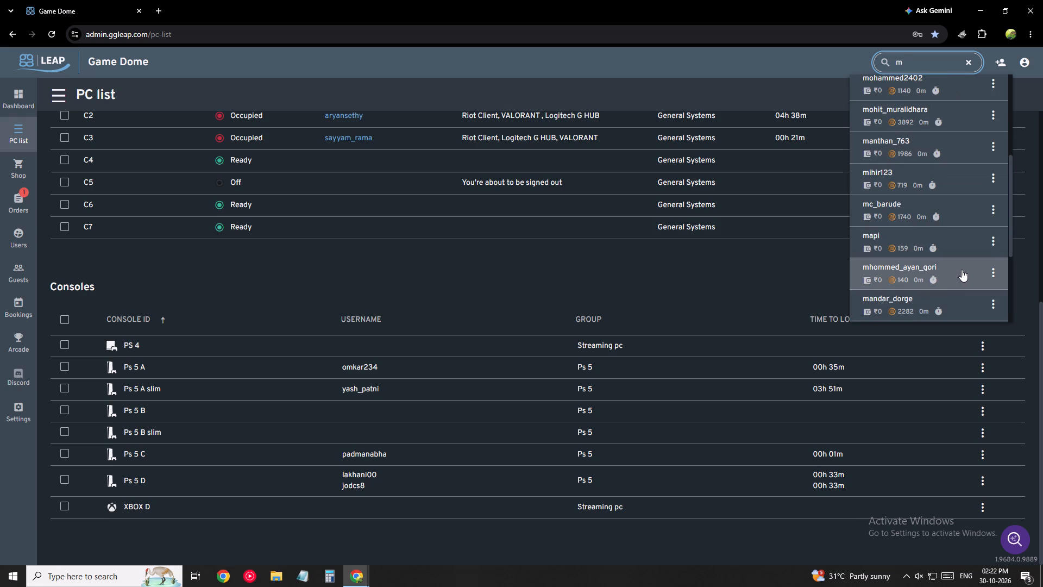
key("BackSpace")
key("BackSpace")
key("BackSpace")
key("BackSpace")
key("BackSpace")
key("BackSpace")
key("BackSpace")
key("BackSpace")
key("BackSpace")
key("m")
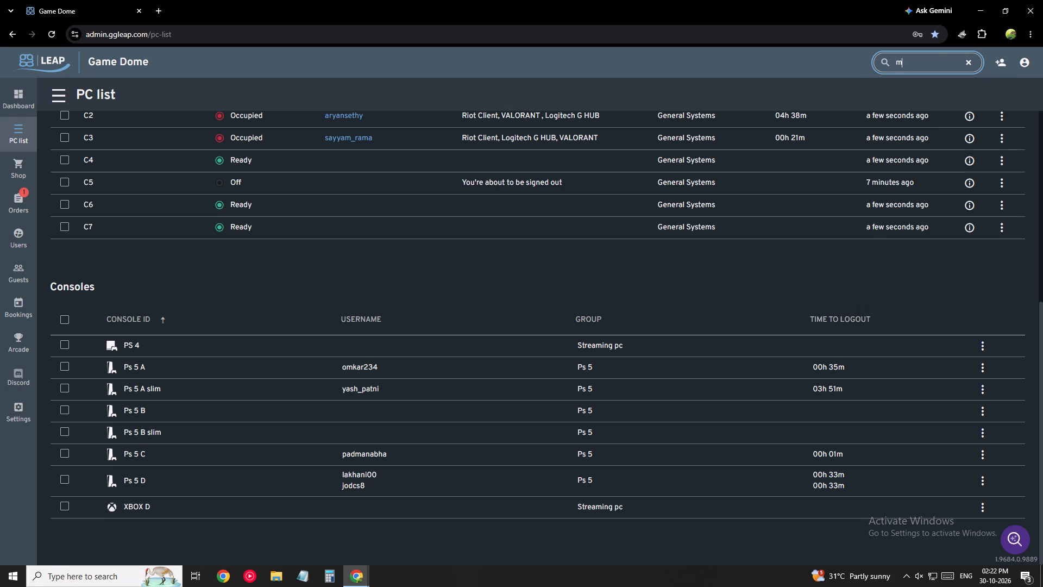
key("BackSpace")
key("BackSpace")
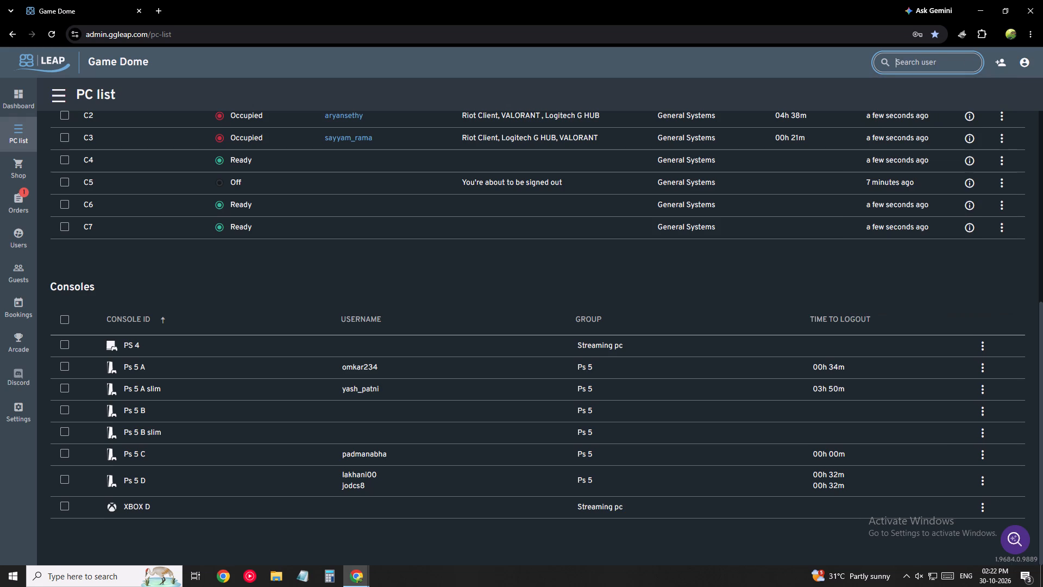
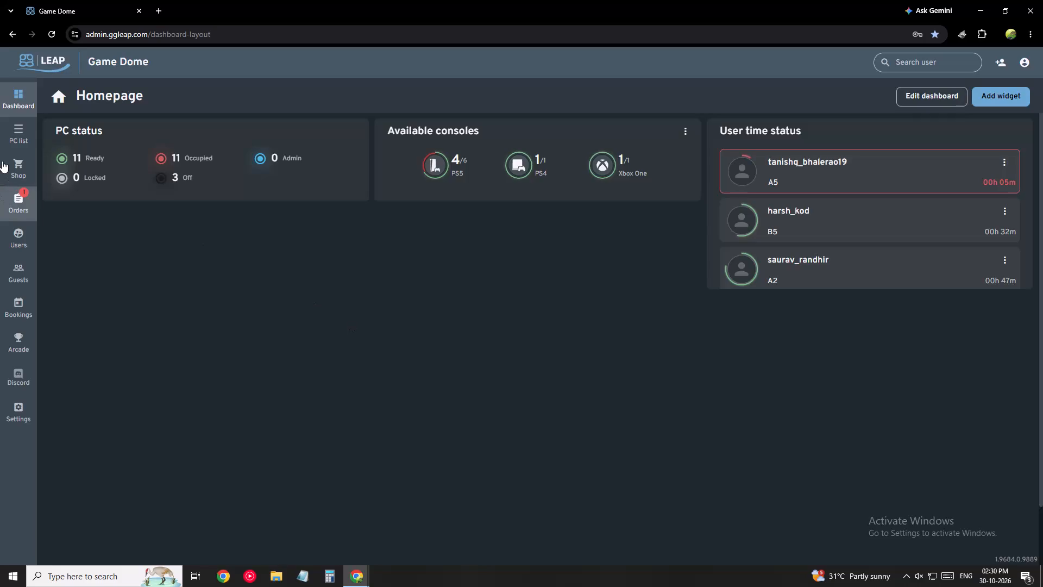
Find the user "zuri" and open a Quicksell order for that account.
left_click(4, 128)
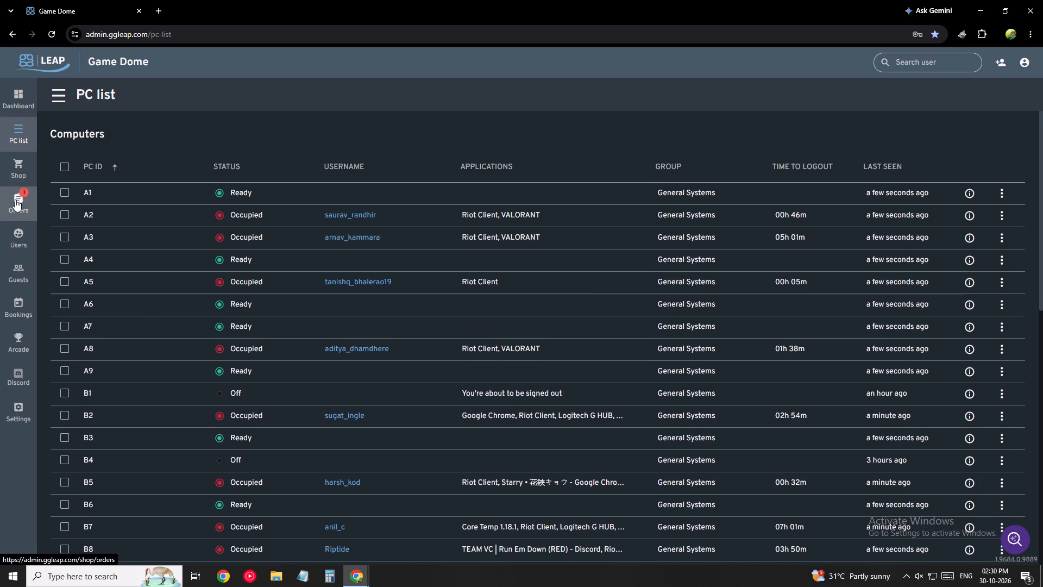
left_click(918, 63)
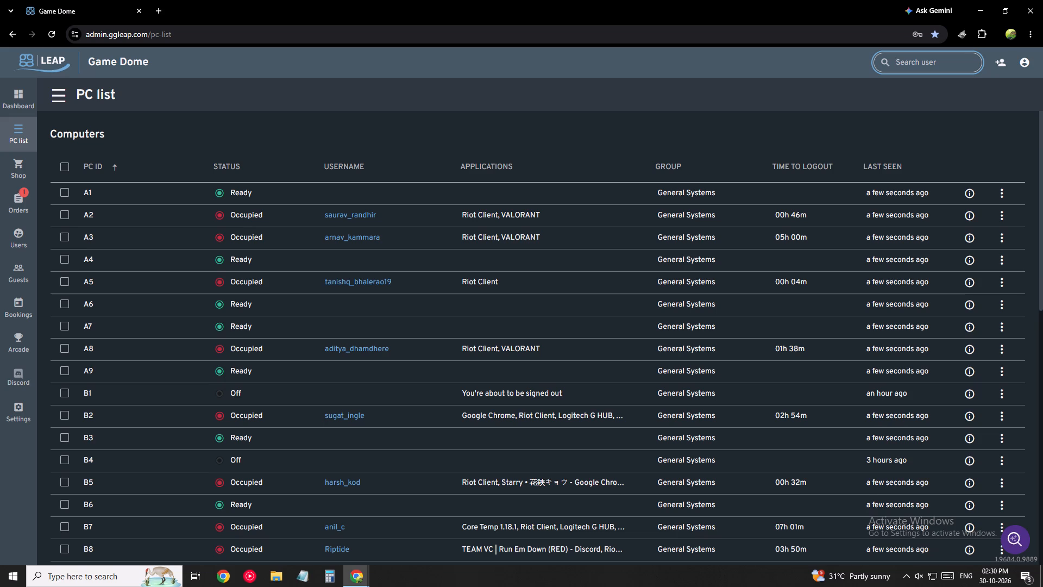
type("zuri")
left_click(1002, 95)
left_click(1011, 100)
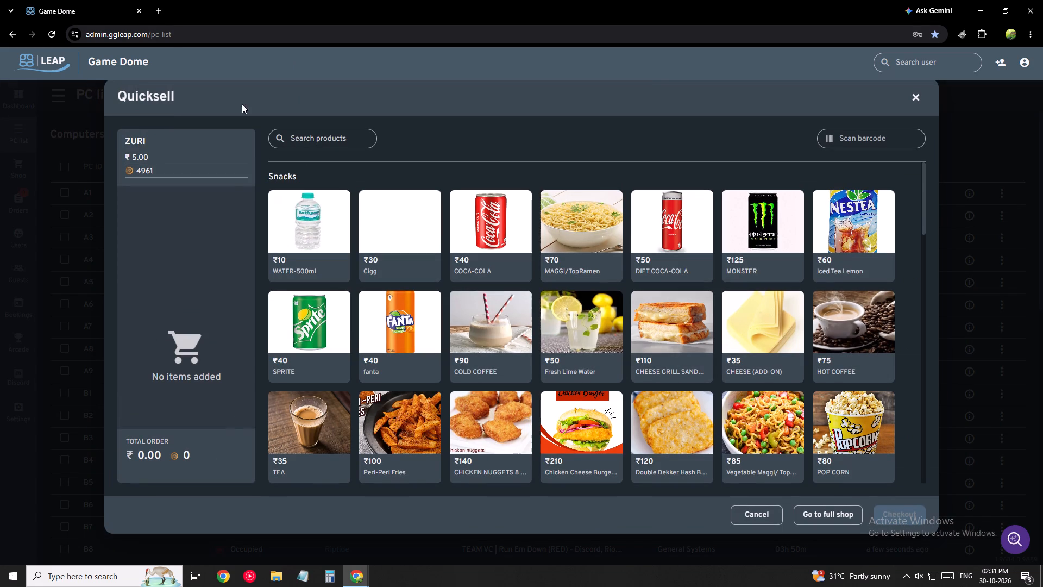
Switch zuri's order to the full shop and bring up the GamePasses products.
left_click(850, 513)
left_click(355, 164)
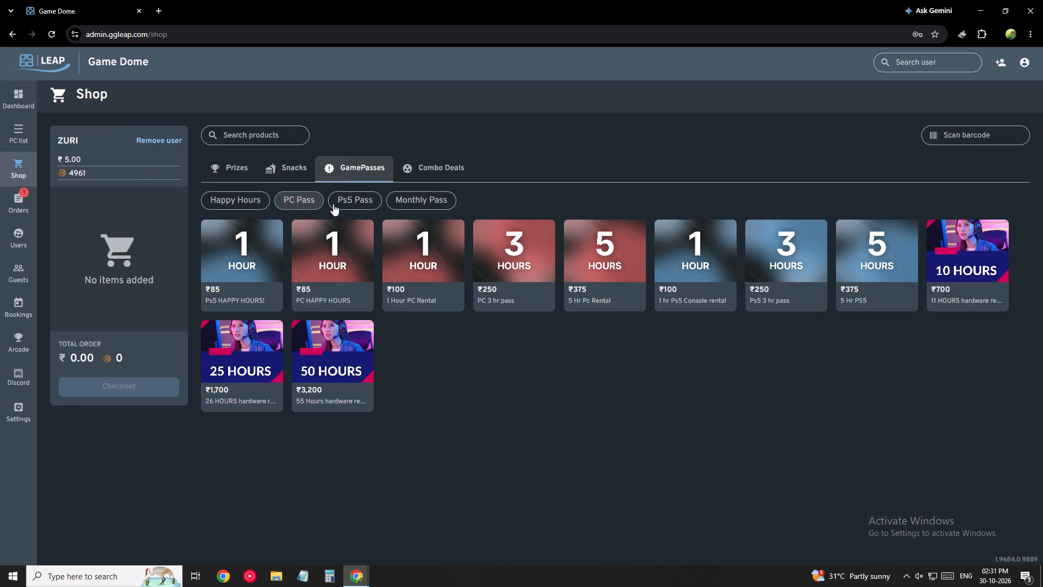
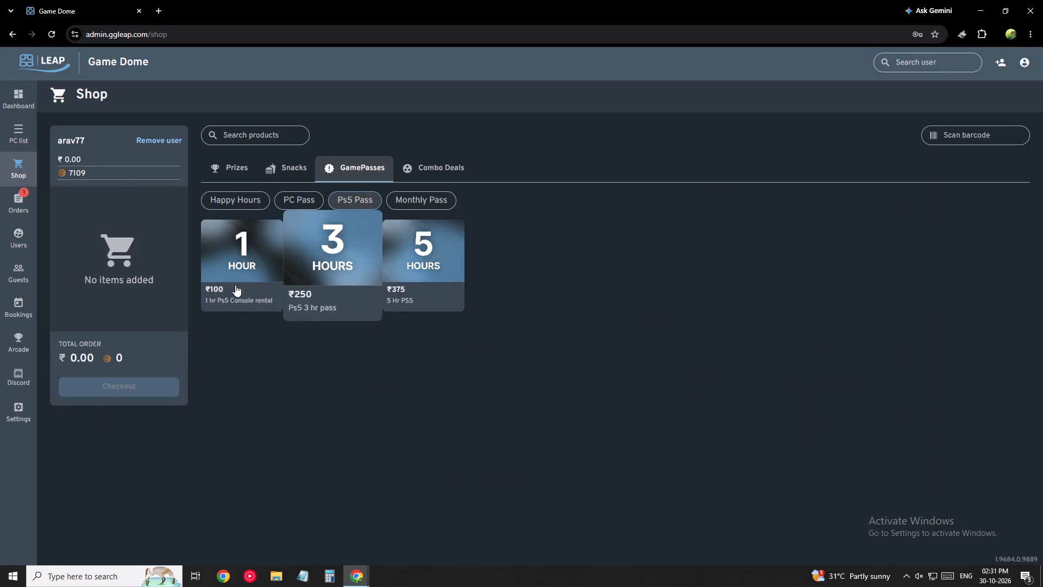
left_click(219, 295)
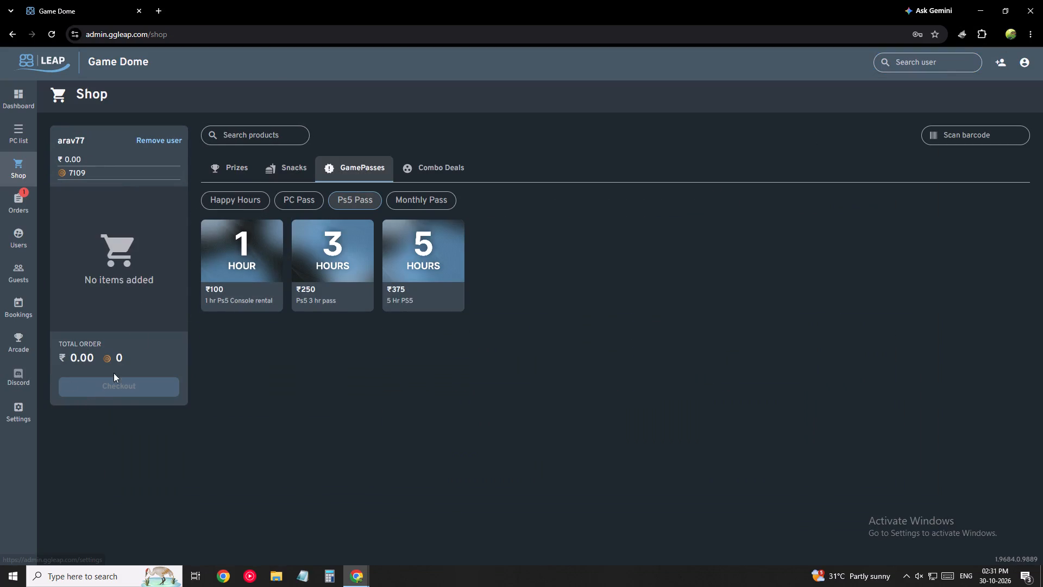
left_click(228, 256)
left_click(116, 391)
left_click(356, 307)
left_click(278, 478)
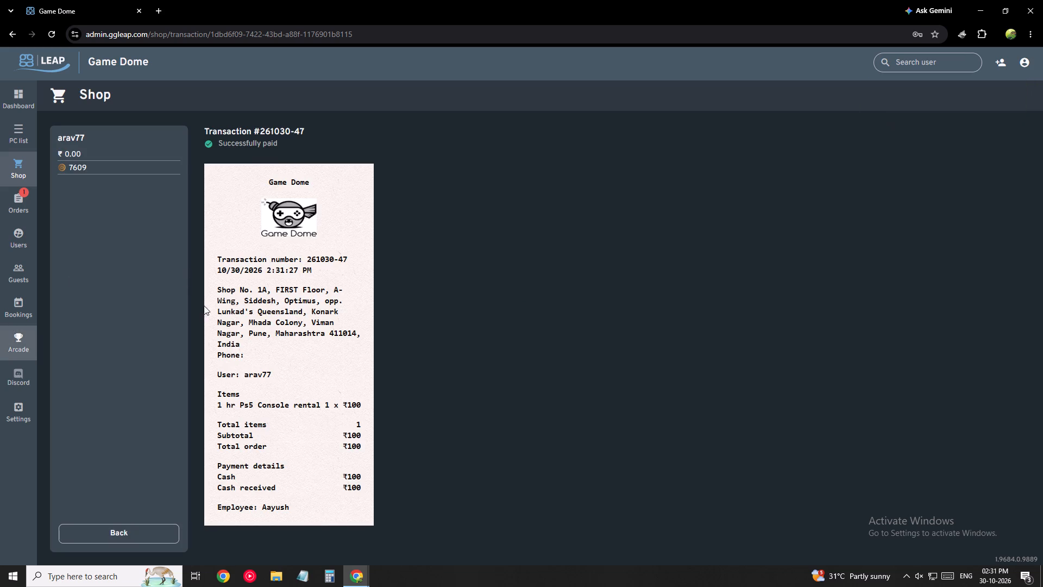
Find the next customer's account by username, open its user details and examine the expired GamePasses.
left_click(952, 62)
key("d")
key("BackSpace")
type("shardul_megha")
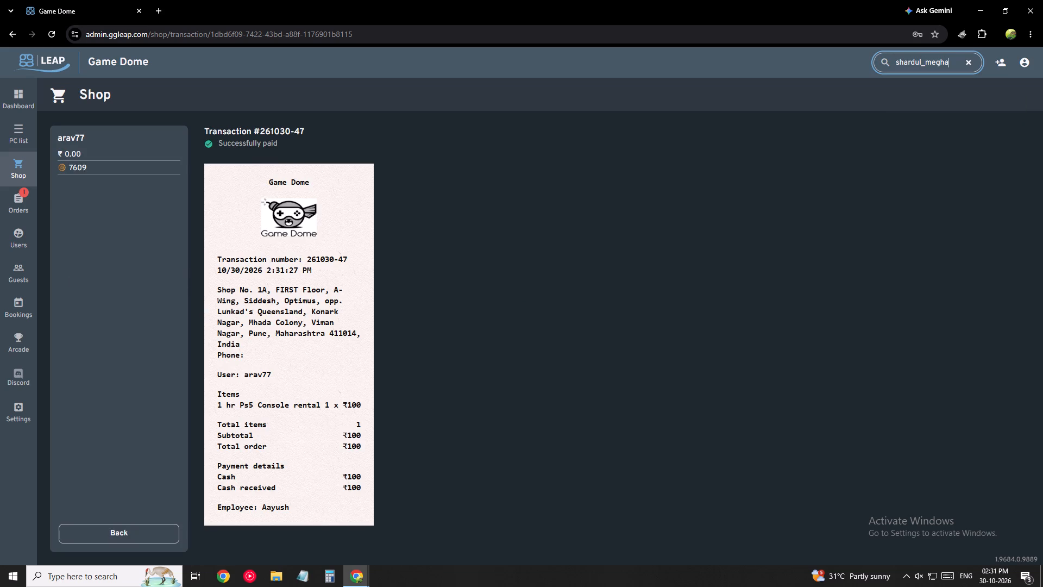
left_click(995, 98)
left_click(1009, 188)
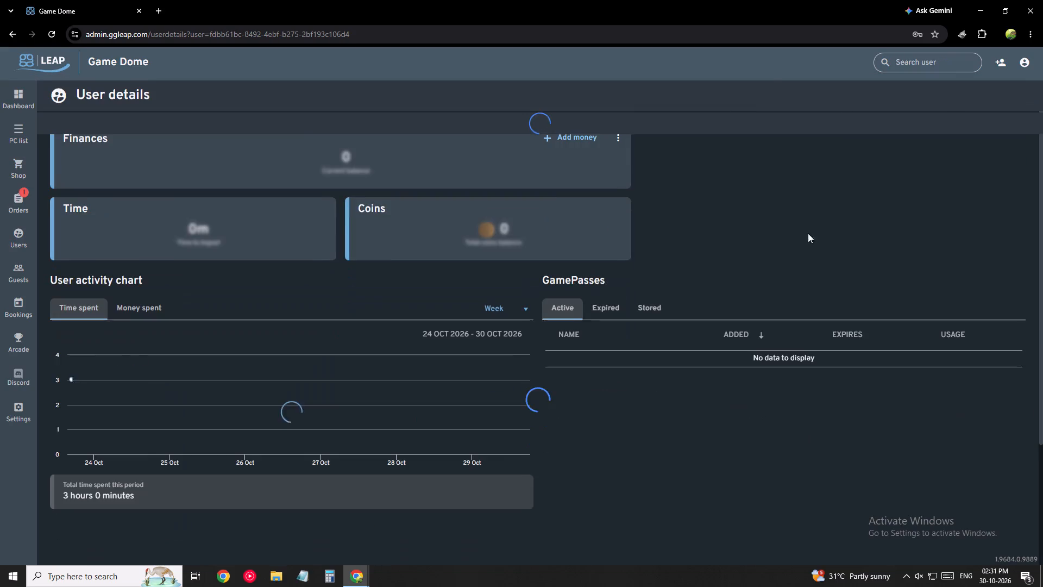
left_click(602, 302)
left_click(618, 366)
left_click(605, 383)
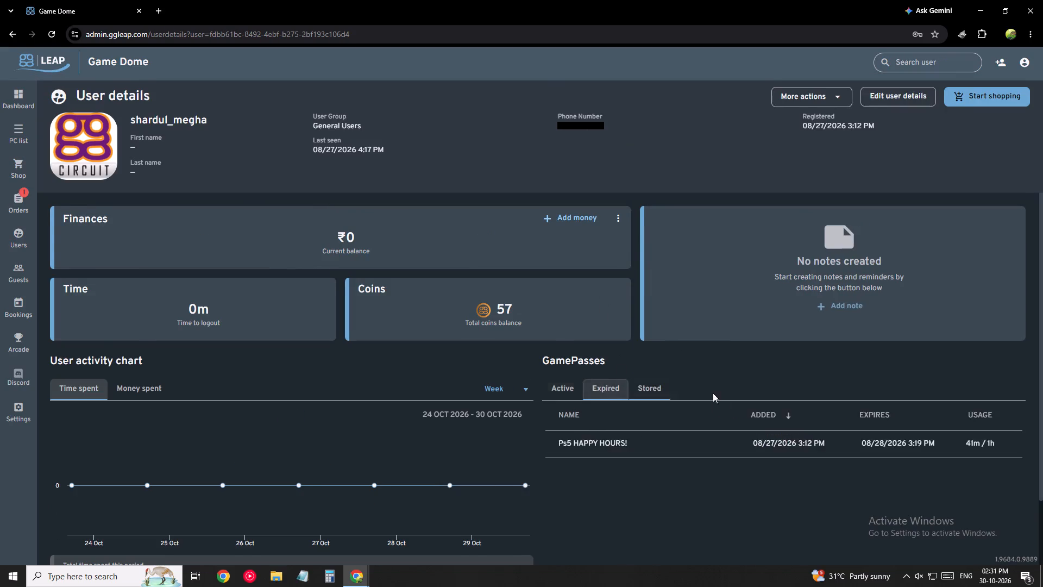
scroll(718, 397, "down", 3)
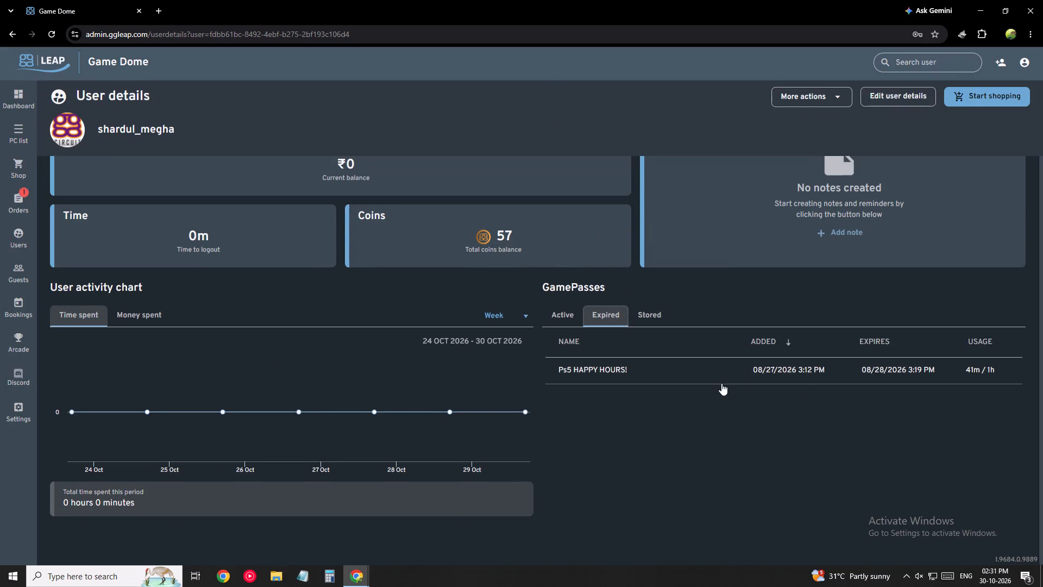
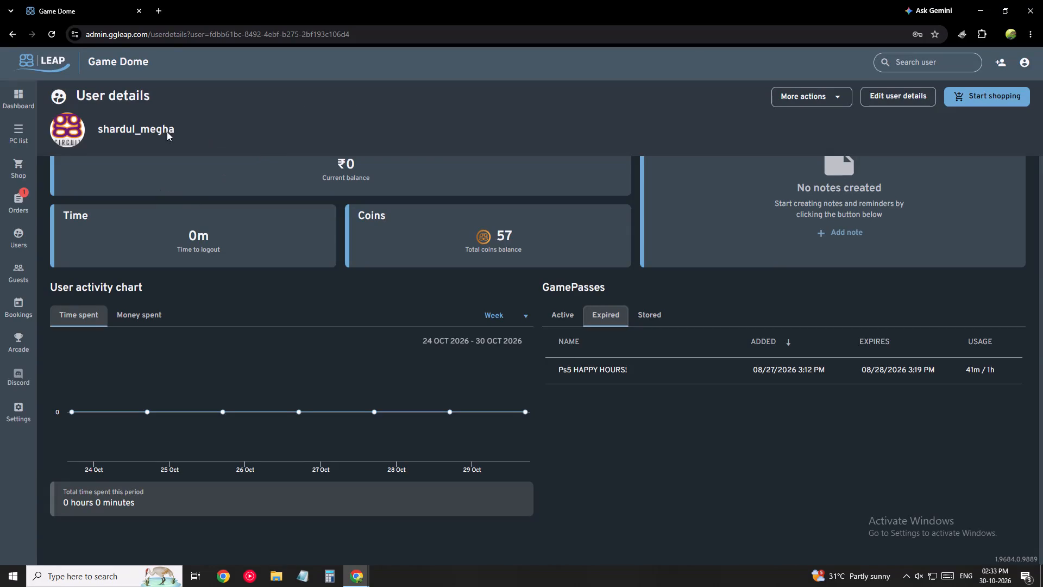
left_click(19, 204)
left_click(265, 117)
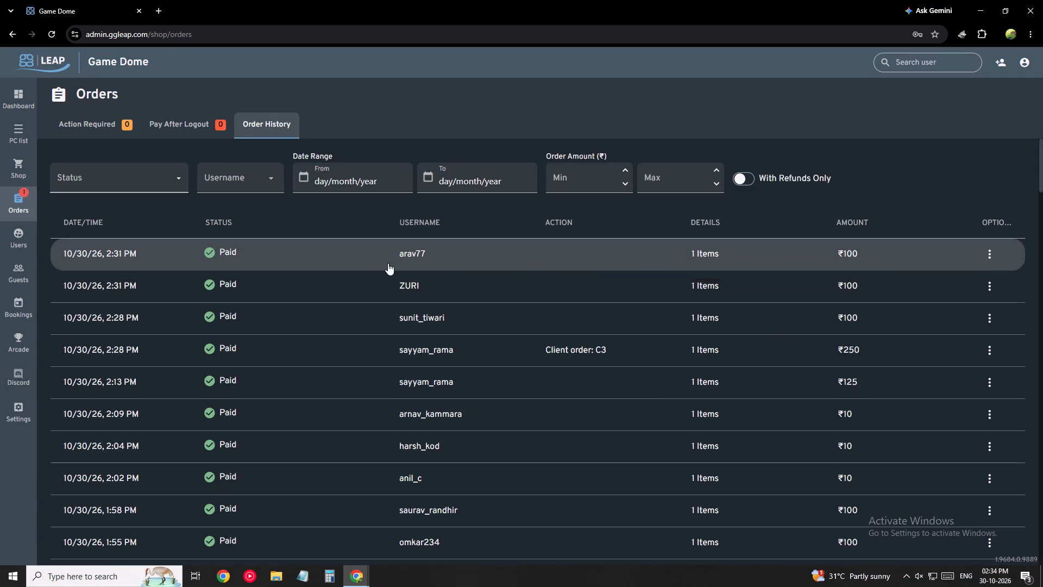
left_click(420, 253)
double_click(77, 134)
key("ctrl+c")
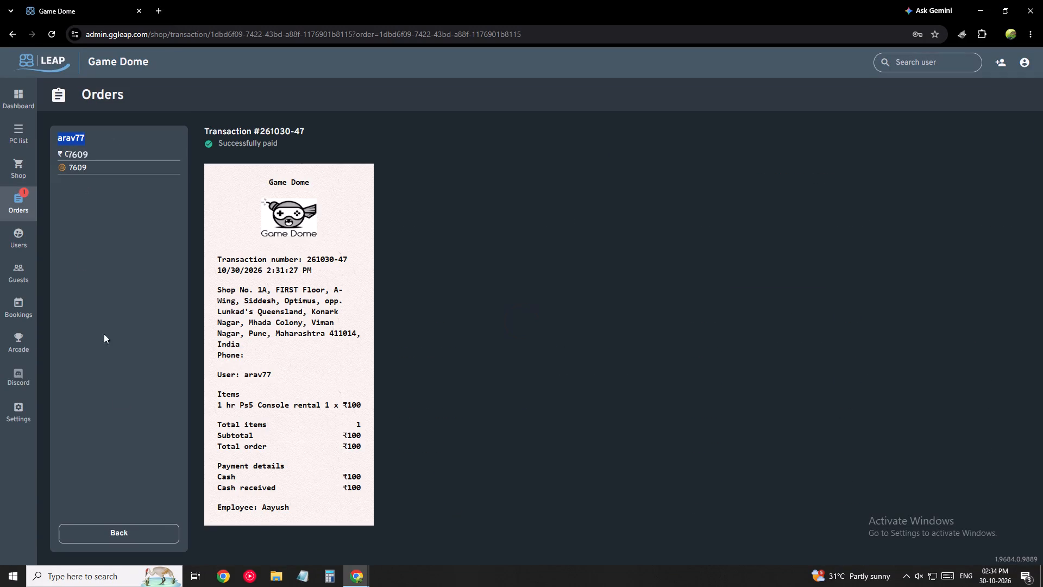
left_click(123, 539)
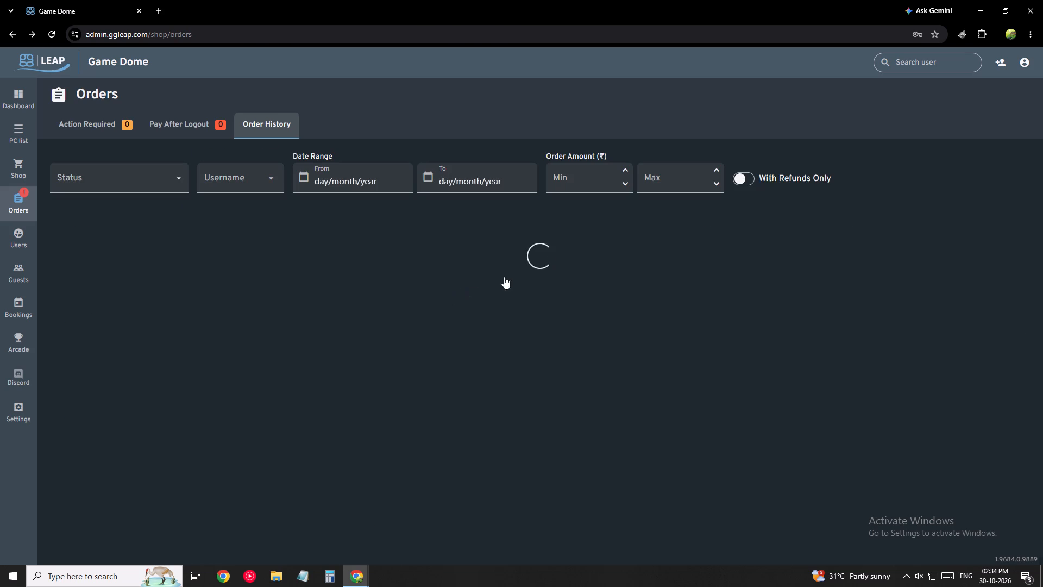
left_click(427, 284)
double_click(66, 132)
key("ctrl+c")
Open the full shop for the customer on PC A5 and add one 5 Hr Pc Rental pass for ₹375 to the cart.
left_click(5, 145)
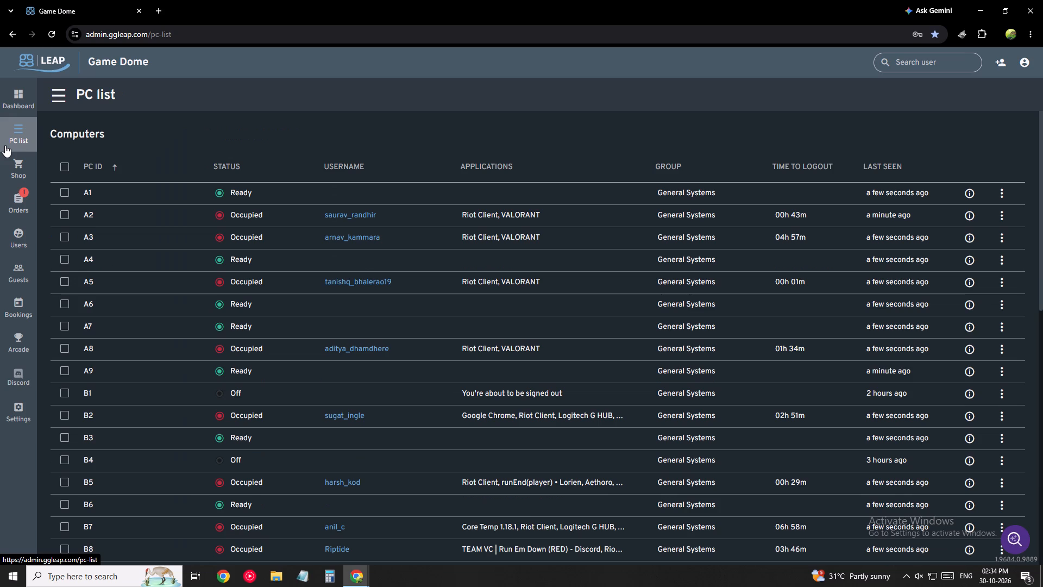
left_click(322, 277)
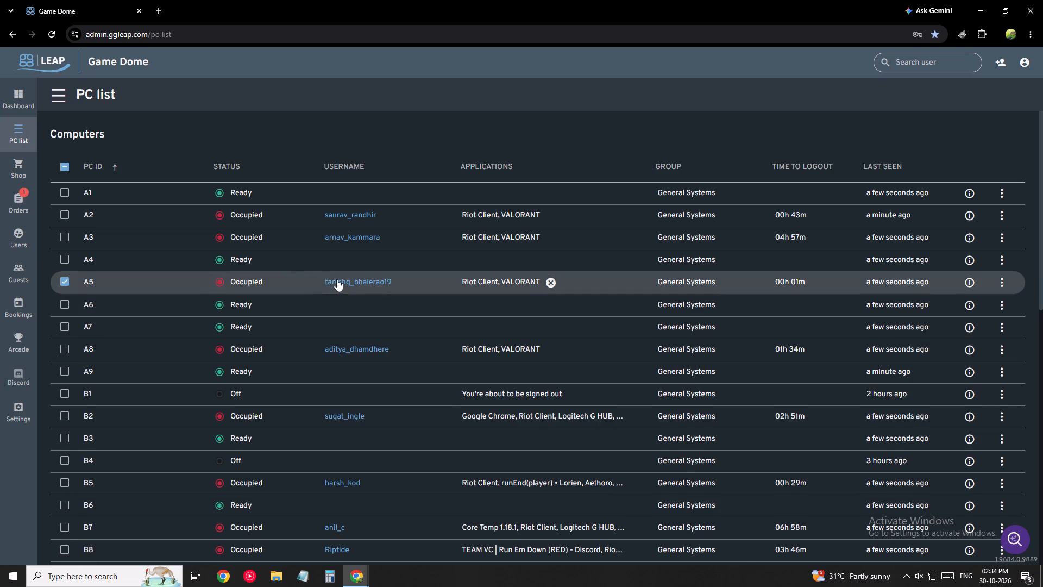
left_click(348, 280)
left_click(384, 284)
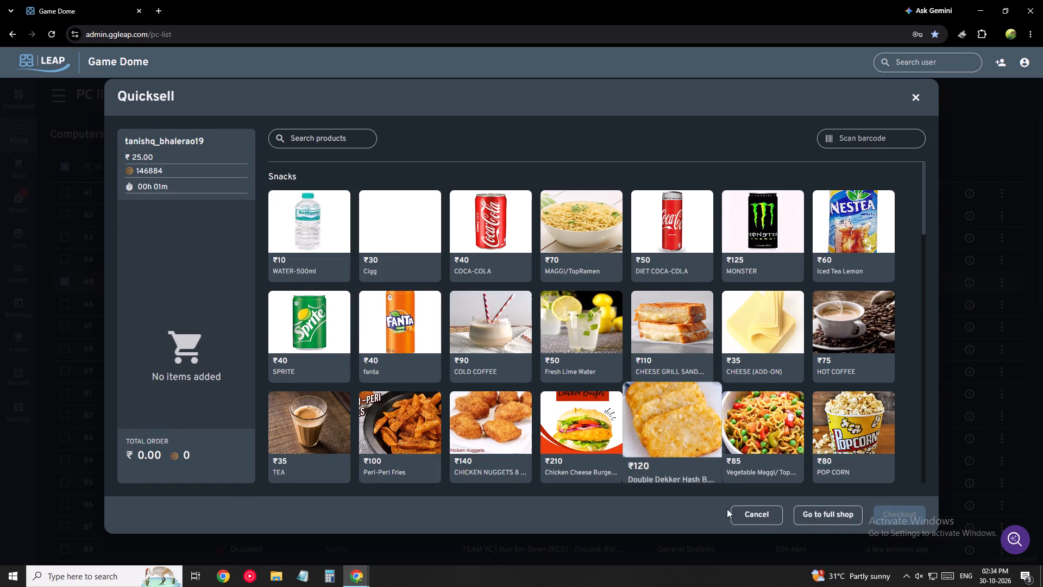
left_click(826, 518)
left_click(337, 153)
left_click(334, 174)
left_click(308, 192)
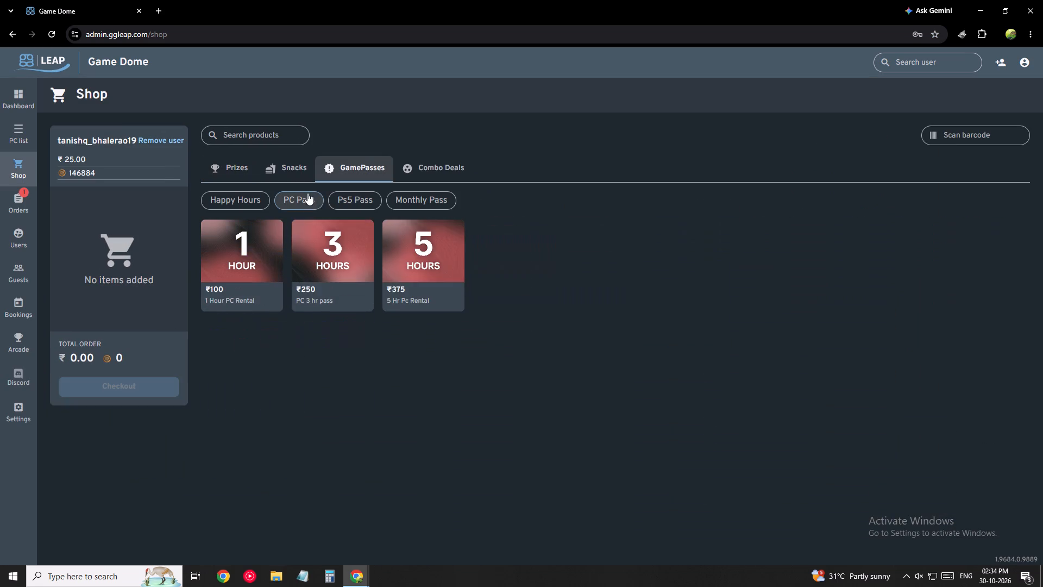
left_click(424, 270)
left_click_drag(450, 274, 266, 332)
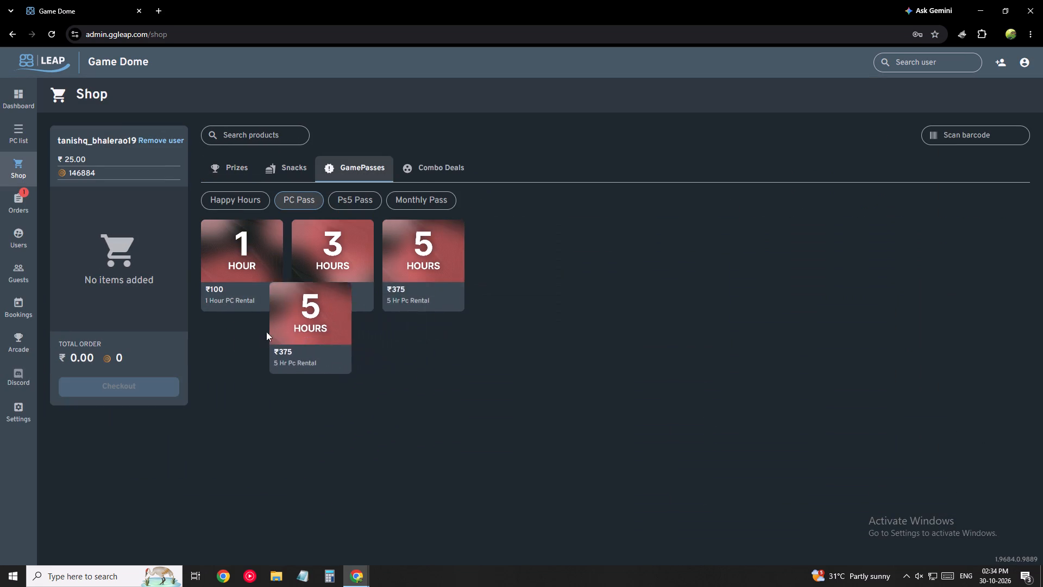
left_click_drag(266, 332, 134, 272)
Check out the order with ₹25 from the user balance and ₹350 in cash, and charge it.
left_click(147, 390)
left_click(341, 298)
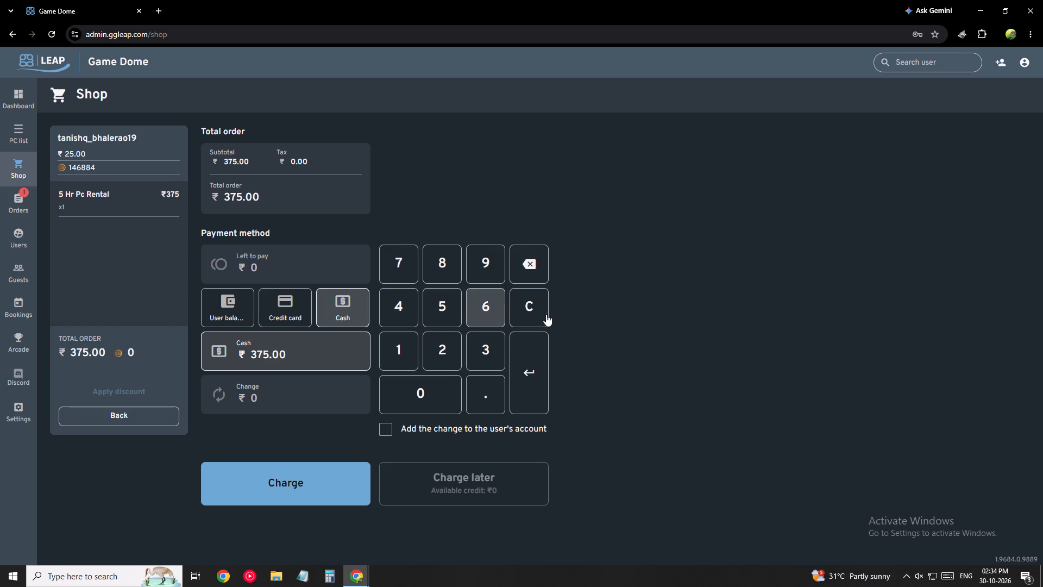
triple_click(526, 304)
left_click(227, 310)
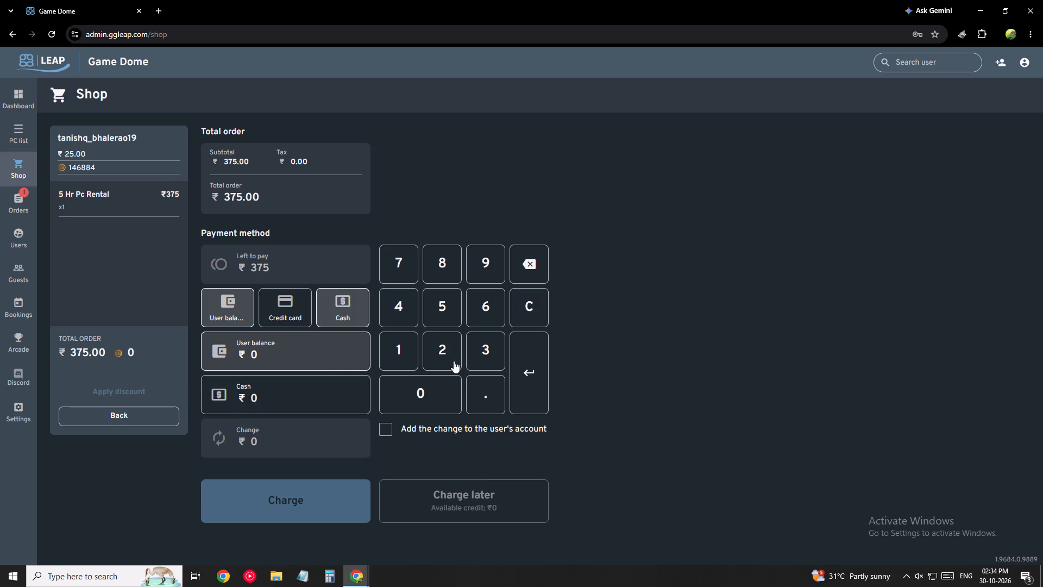
left_click(447, 356)
left_click(451, 306)
left_click(310, 370)
left_click(325, 382)
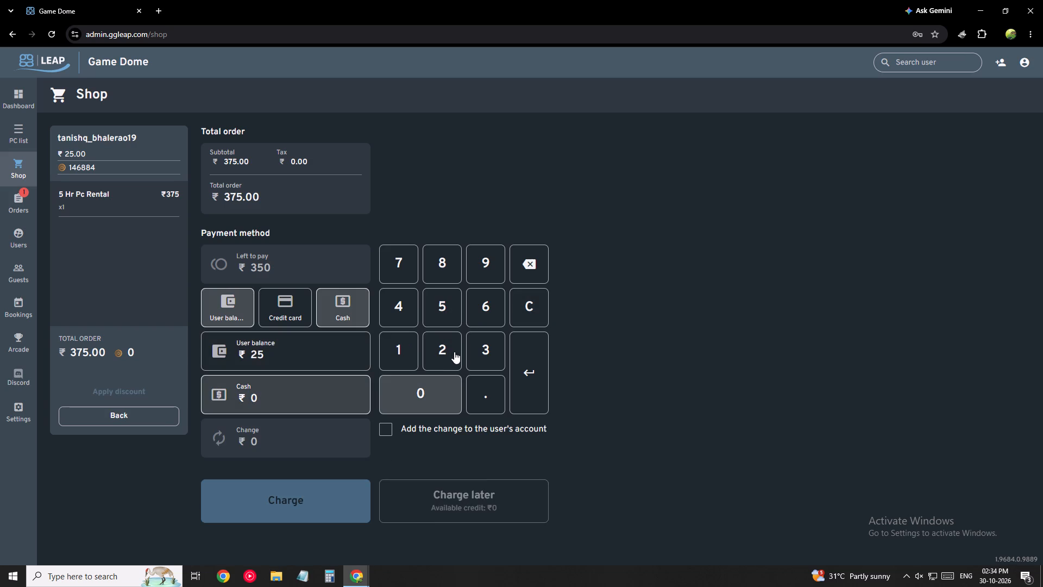
left_click(486, 349)
left_click(451, 316)
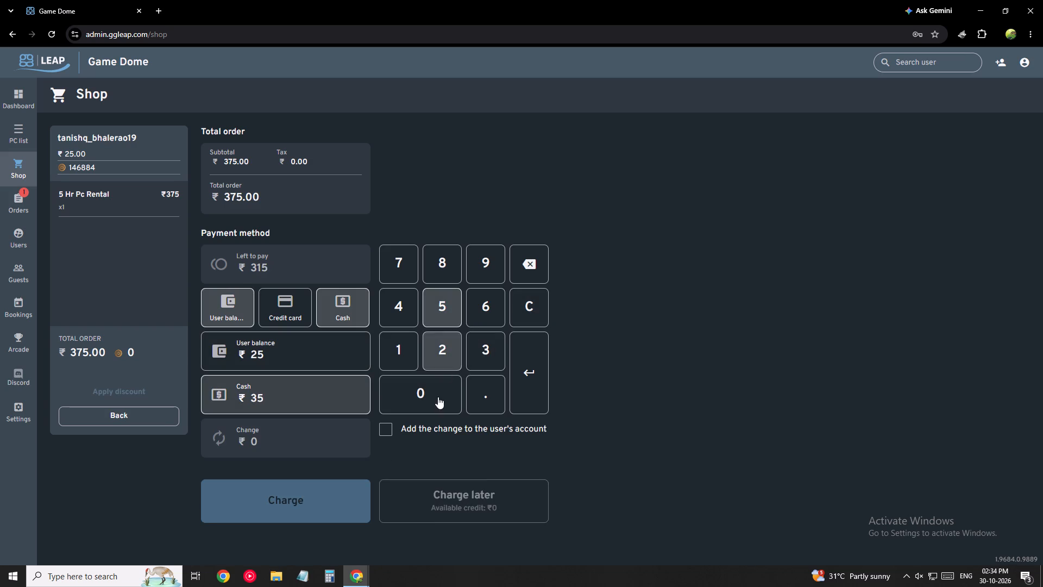
left_click(438, 397)
left_click(312, 501)
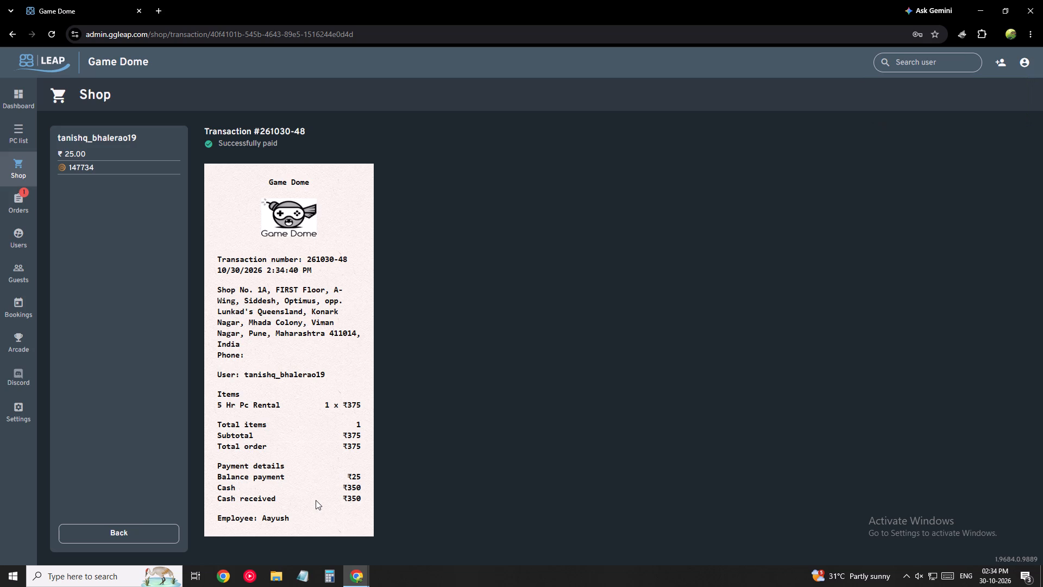
Log user ZURI in to console Ps 5 B from the PC list.
left_click(2, 140)
scroll(303, 286, "down", 3)
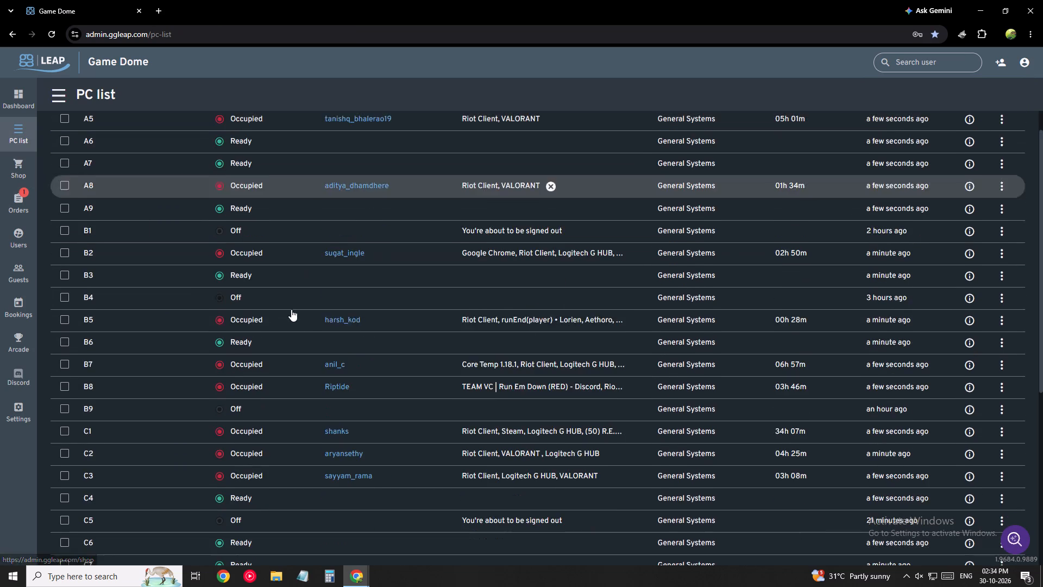
scroll(311, 345, "down", 8)
scroll(386, 429, "up", 1)
scroll(386, 429, "down", 1)
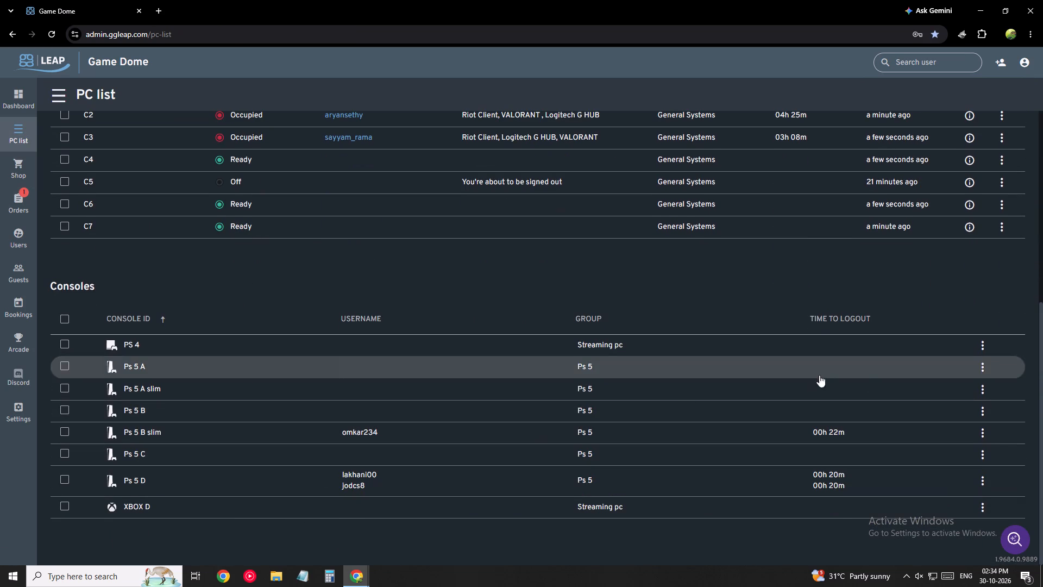
left_click(985, 365)
left_click(711, 570)
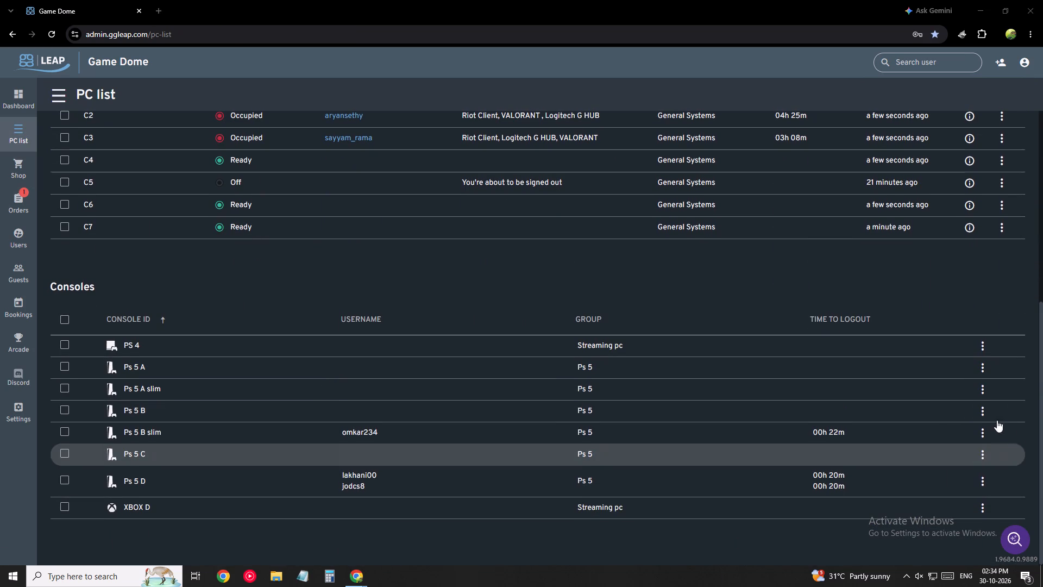
left_click(981, 414)
left_click(1001, 417)
left_click(536, 292)
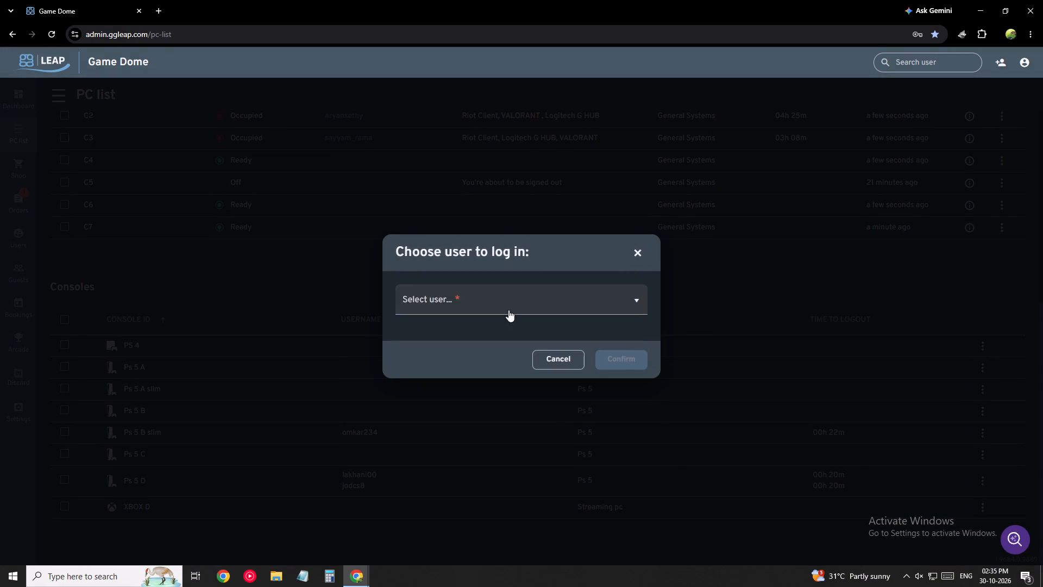
left_click(508, 309)
type("zuri")
left_click(506, 344)
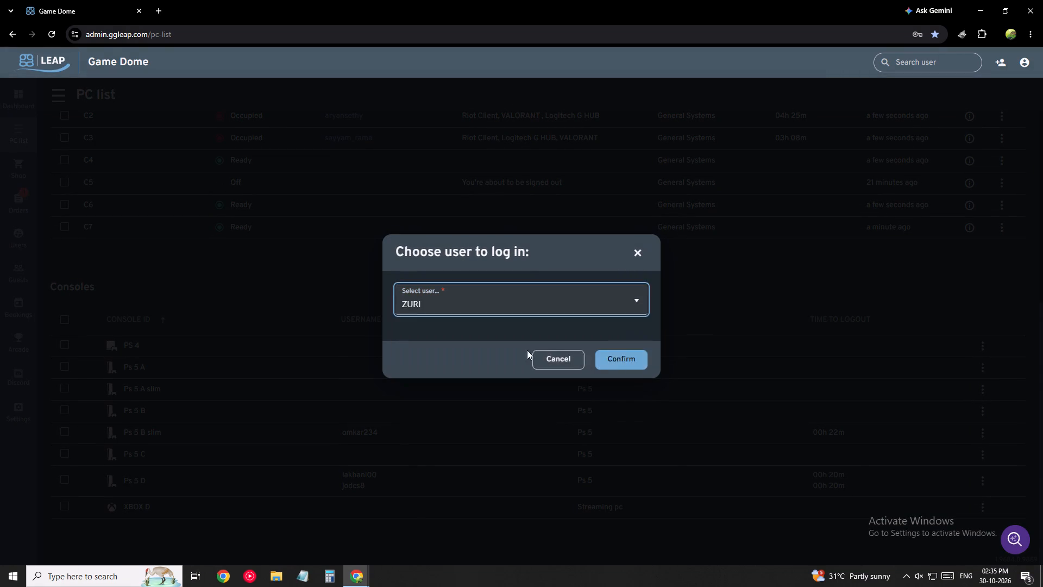
left_click(614, 356)
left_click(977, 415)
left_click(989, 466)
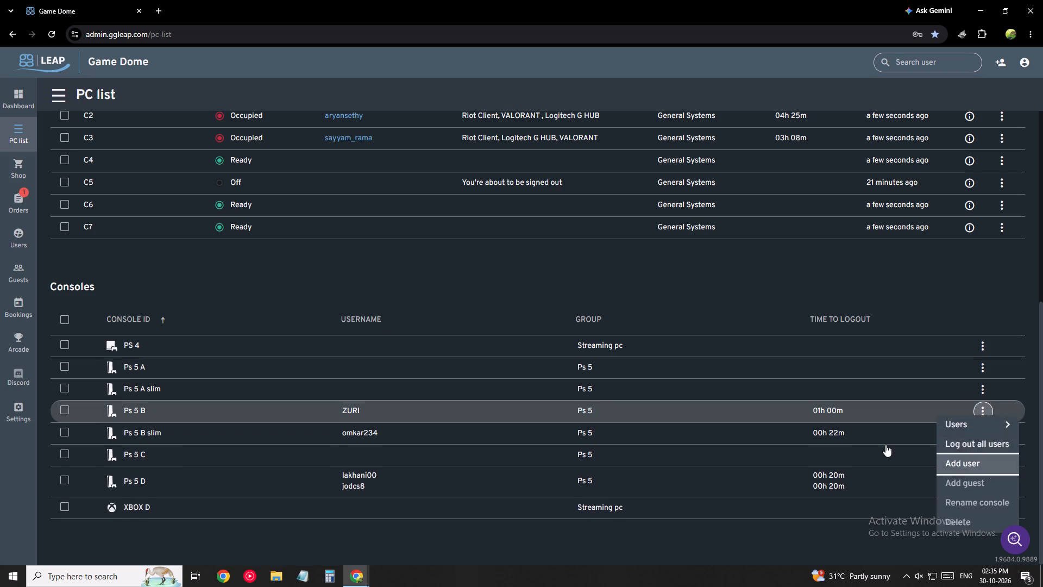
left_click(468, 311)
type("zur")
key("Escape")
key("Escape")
left_click(0, 186)
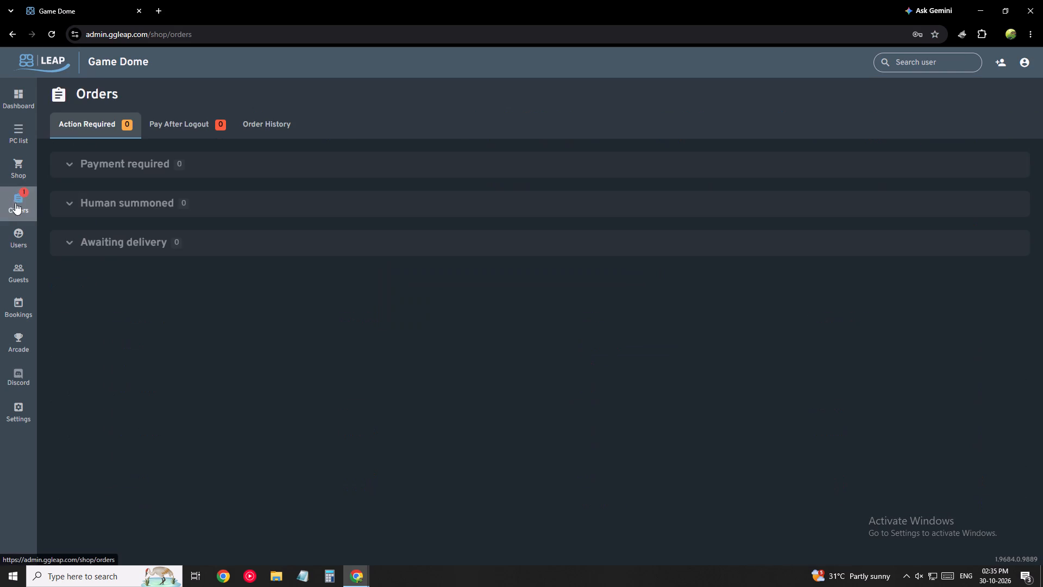
left_click(16, 203)
left_click(260, 123)
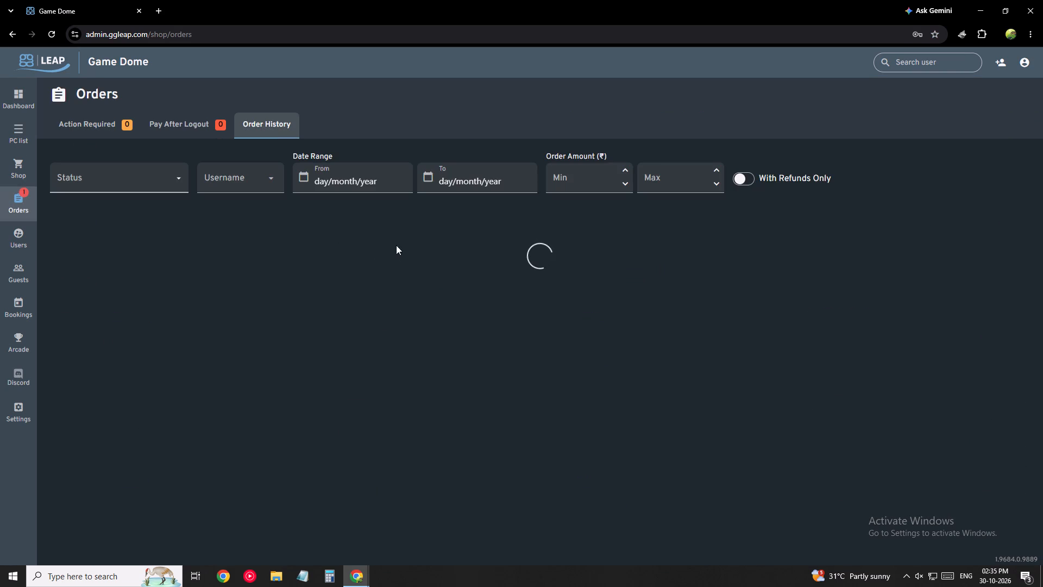
left_click(397, 285)
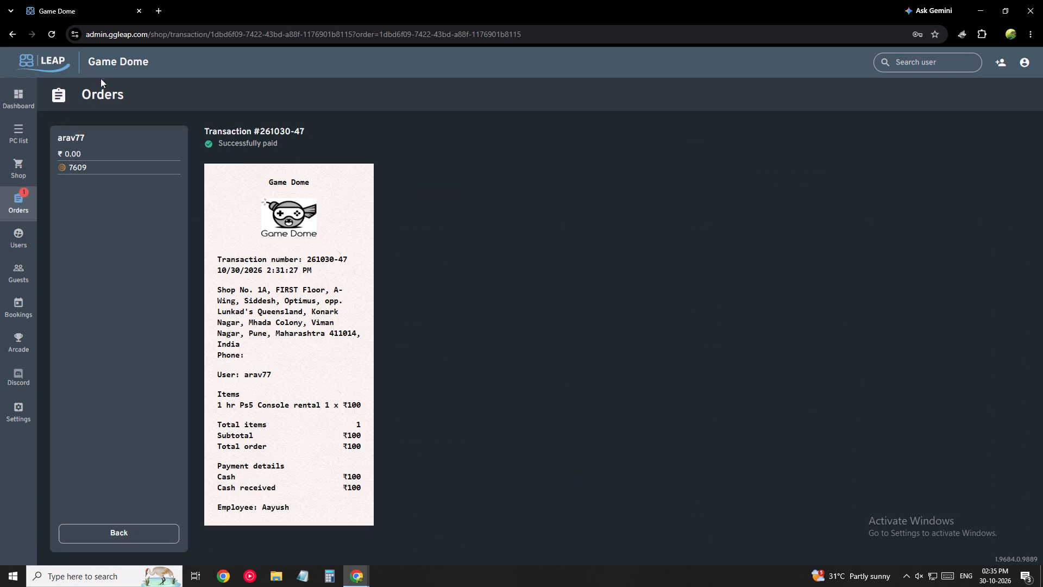
double_click(70, 134)
key("ctrl+c")
left_click(0, 141)
scroll(241, 332, "down", 7)
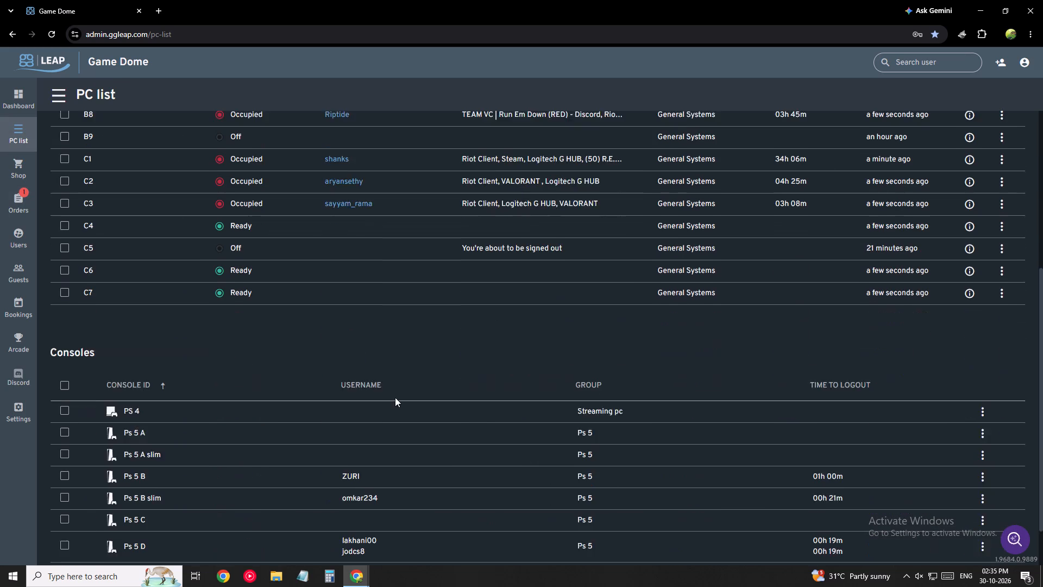
scroll(395, 397, "down", 3)
scroll(389, 401, "up", 1)
left_click(985, 459)
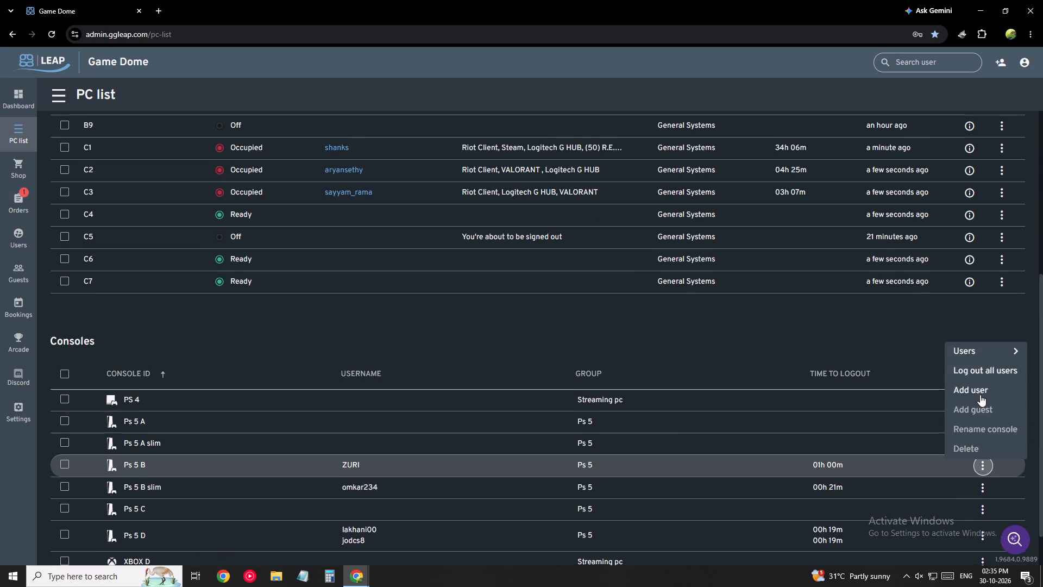
left_click(980, 395)
left_click(457, 303)
key("ctrl+v")
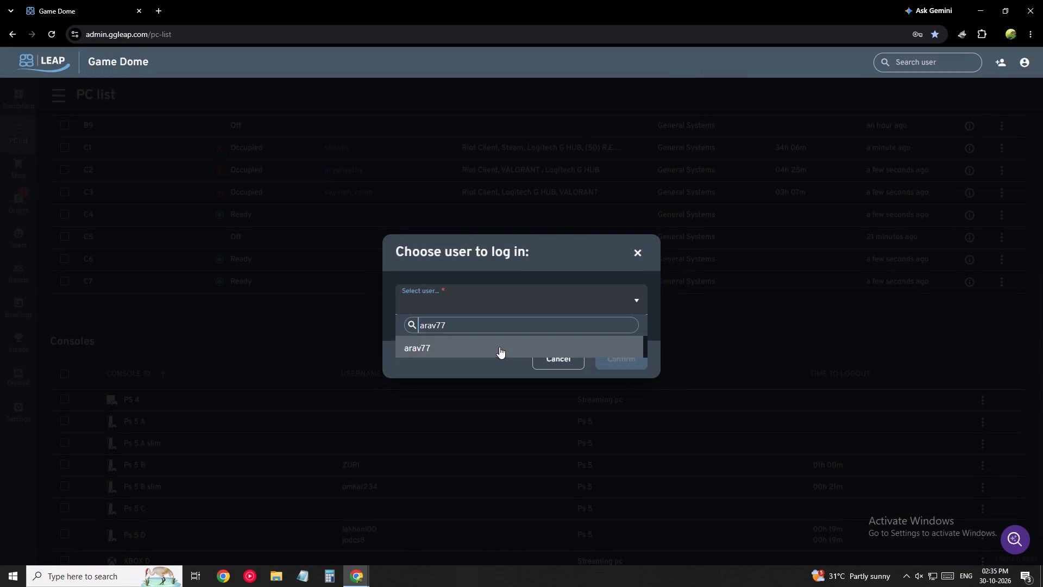
left_click(499, 347)
left_click(611, 365)
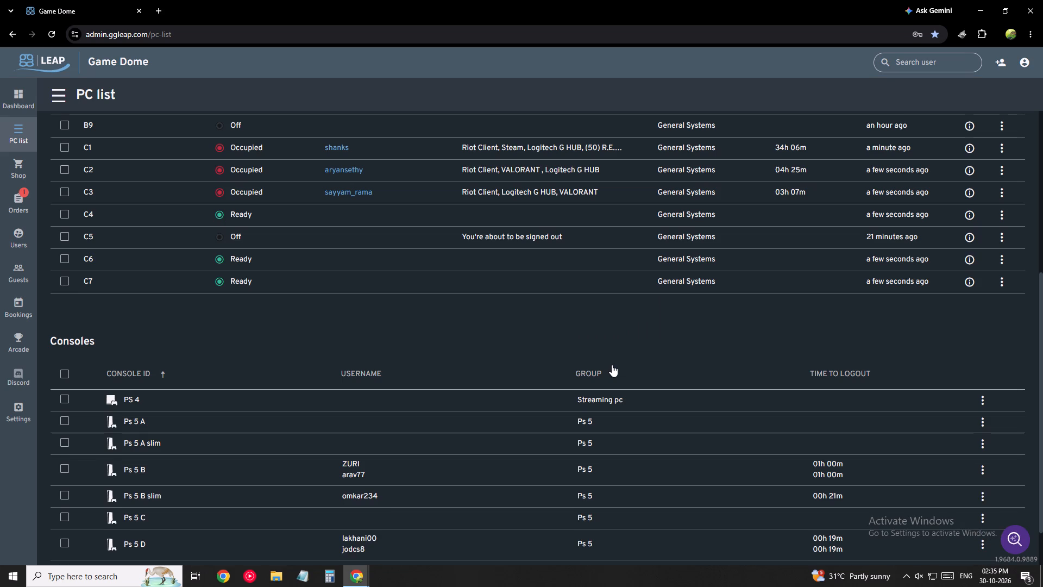
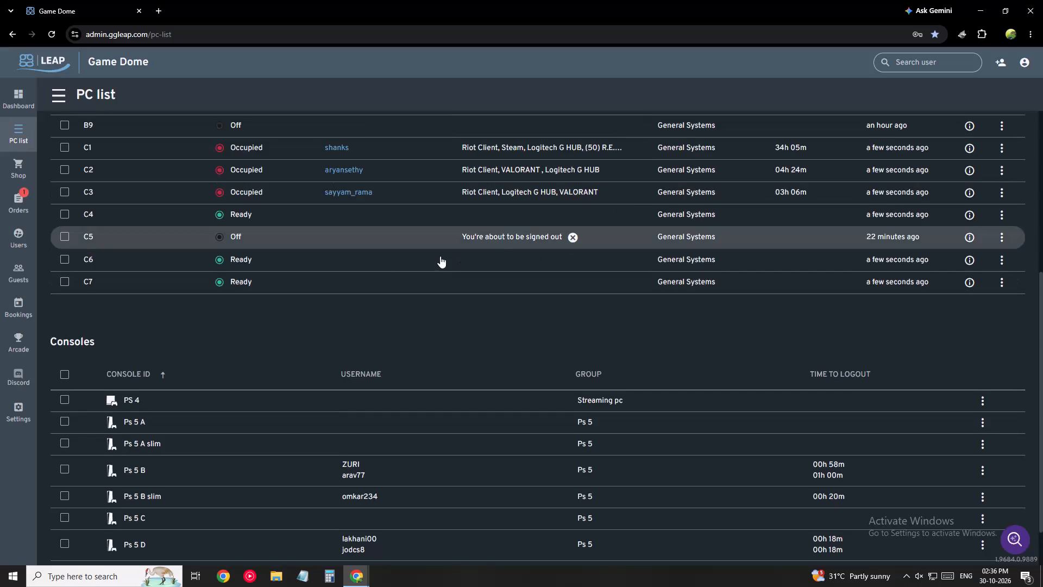
Review the order history for recent orders and check the PC list for console occupancy and remaining times.
scroll(222, 291, "up", 3)
scroll(221, 291, "down", 1)
scroll(221, 291, "up", 9)
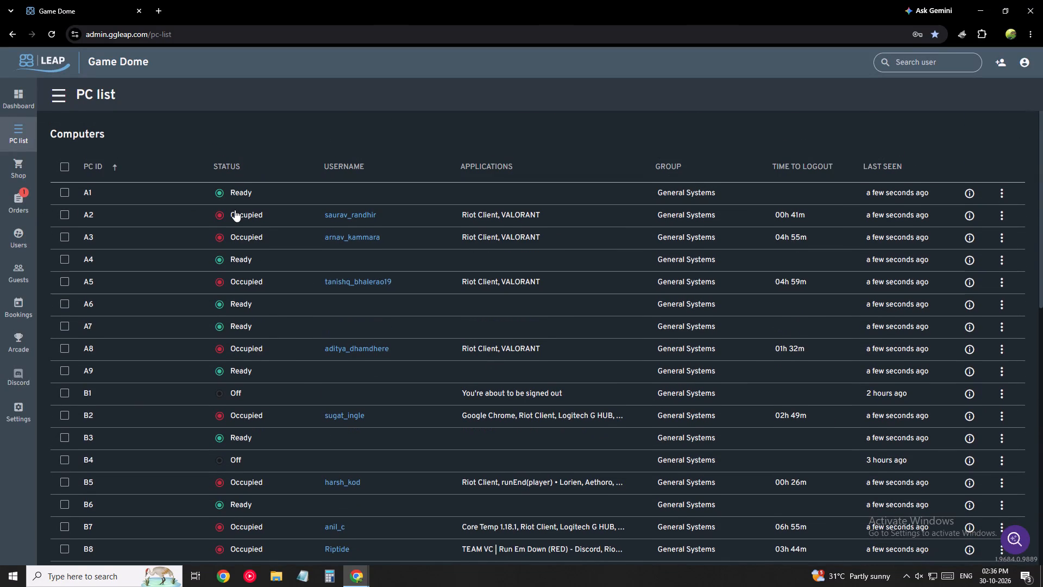
left_click(15, 208)
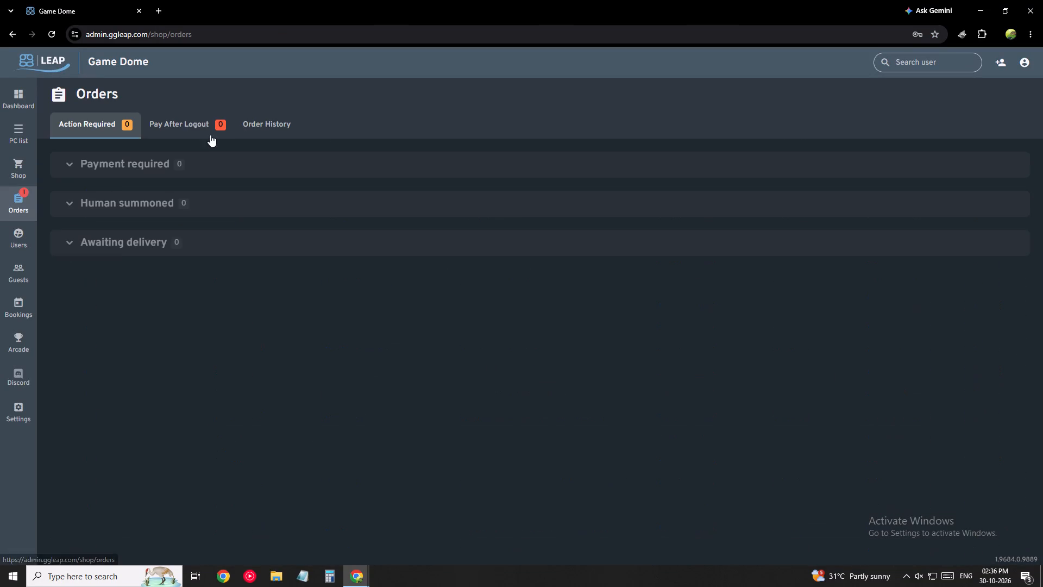
left_click(210, 123)
left_click(243, 124)
left_click(0, 128)
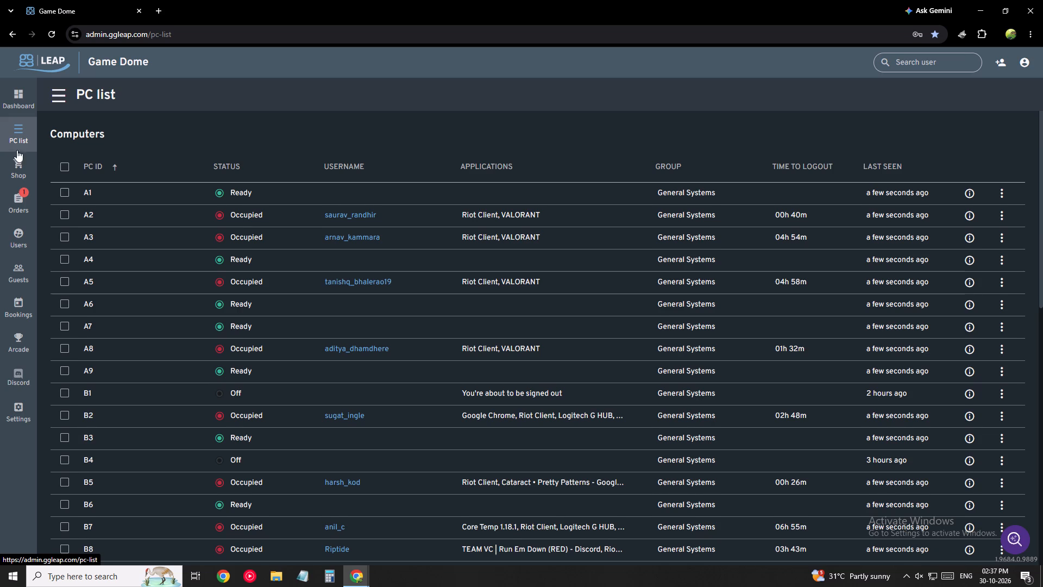
scroll(114, 196, "down", 8)
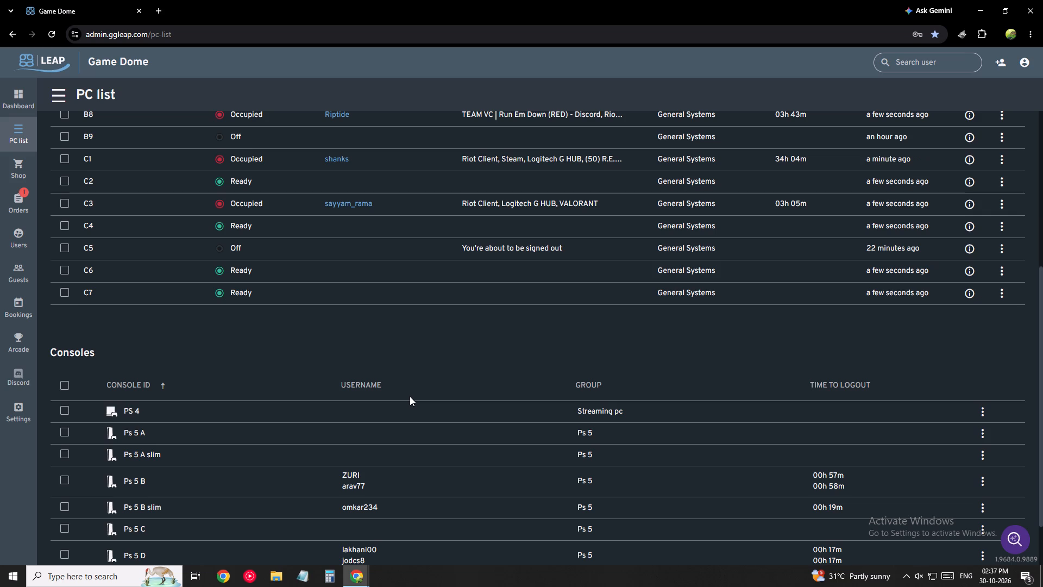
scroll(414, 401, "down", 4)
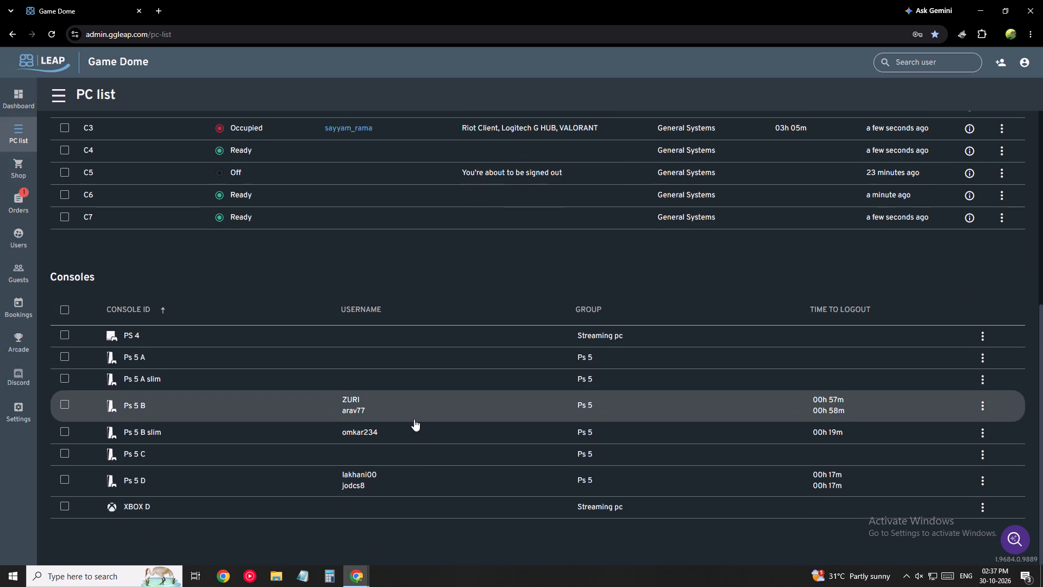
scroll(414, 419, "down", 2)
left_click(0, 184)
left_click(2, 191)
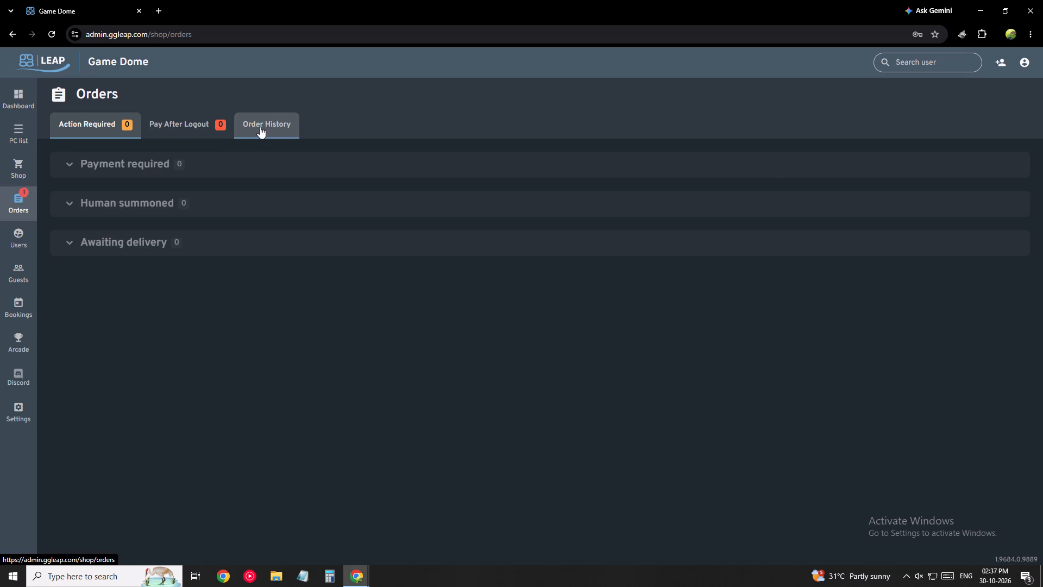
left_click(261, 127)
Log the customer whose username starts with "sunit" in to console Ps 5 A slim from the PC list.
left_click(0, 138)
scroll(263, 395, "down", 14)
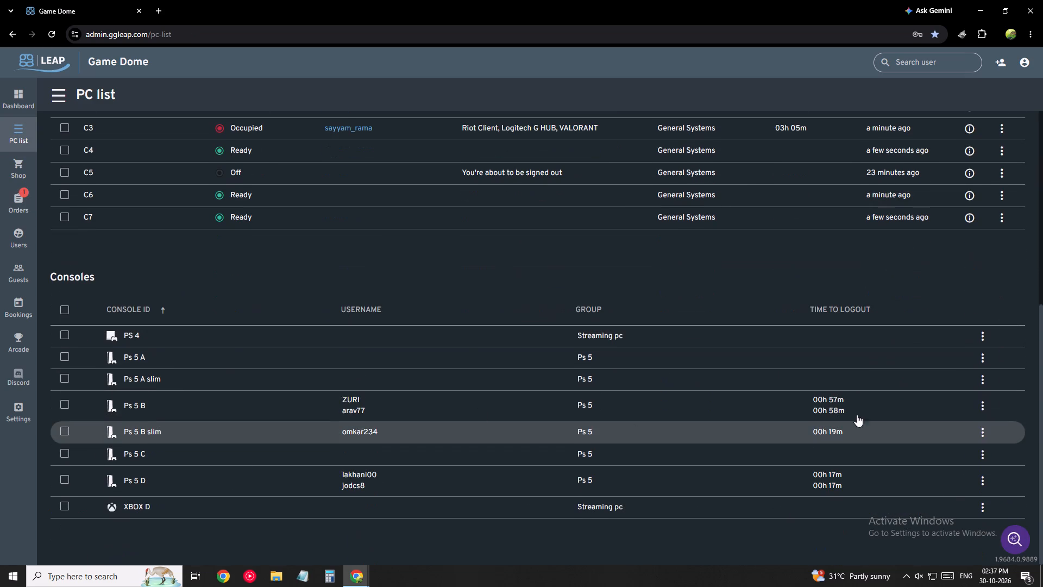
left_click(981, 430)
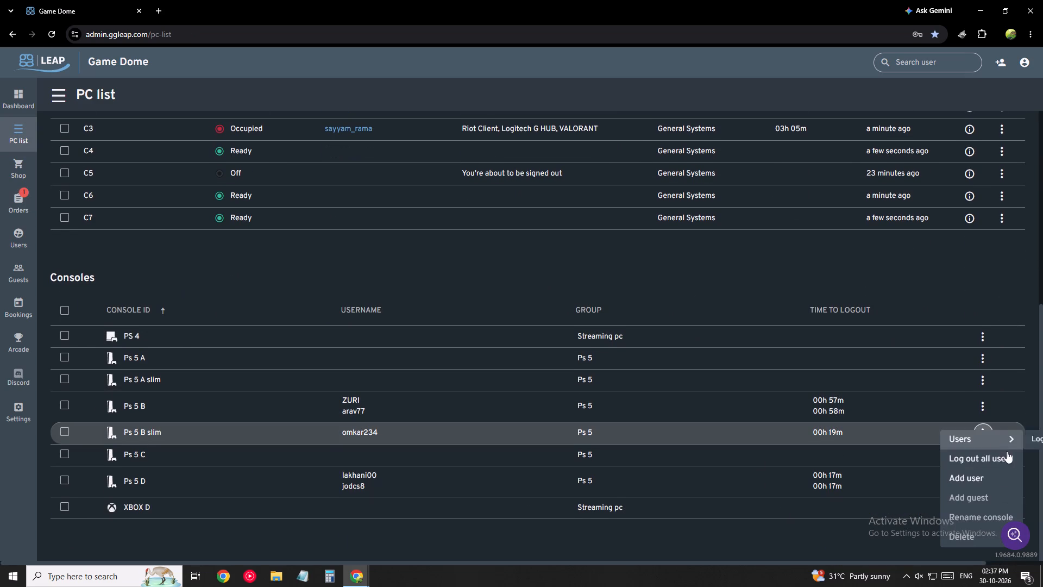
left_click(882, 257)
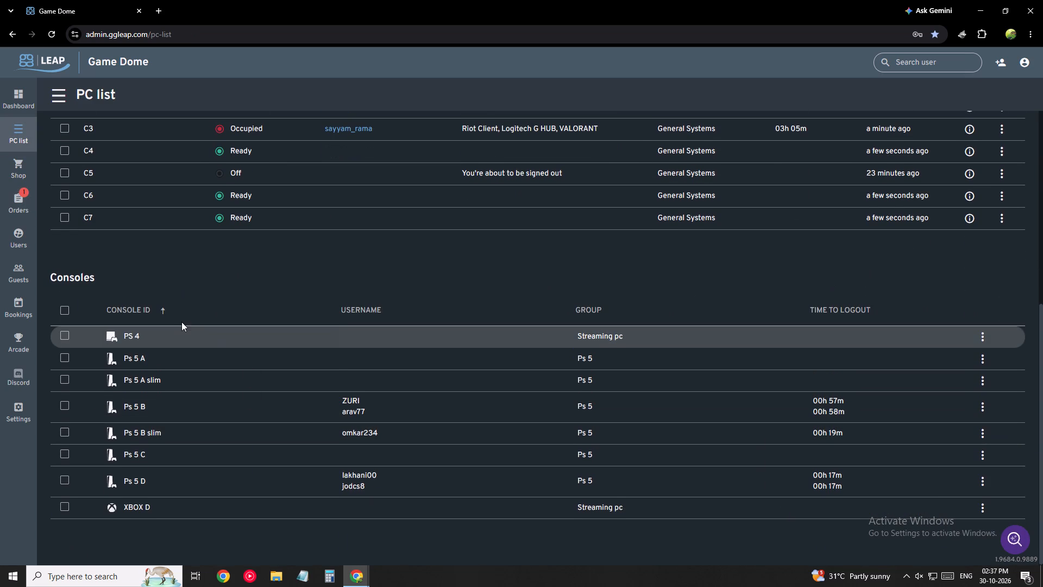
left_click(977, 384)
left_click(993, 389)
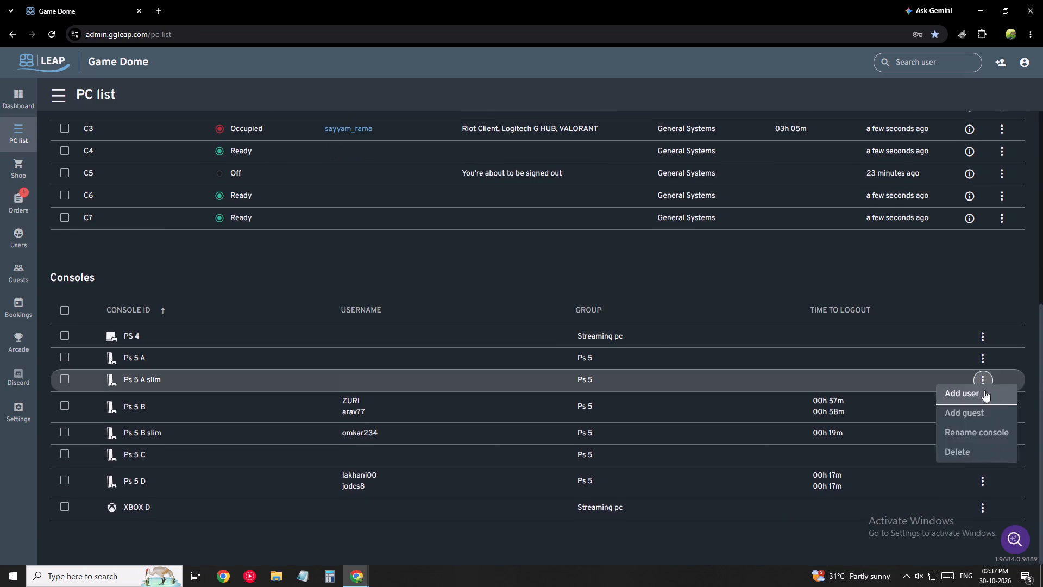
left_click(451, 303)
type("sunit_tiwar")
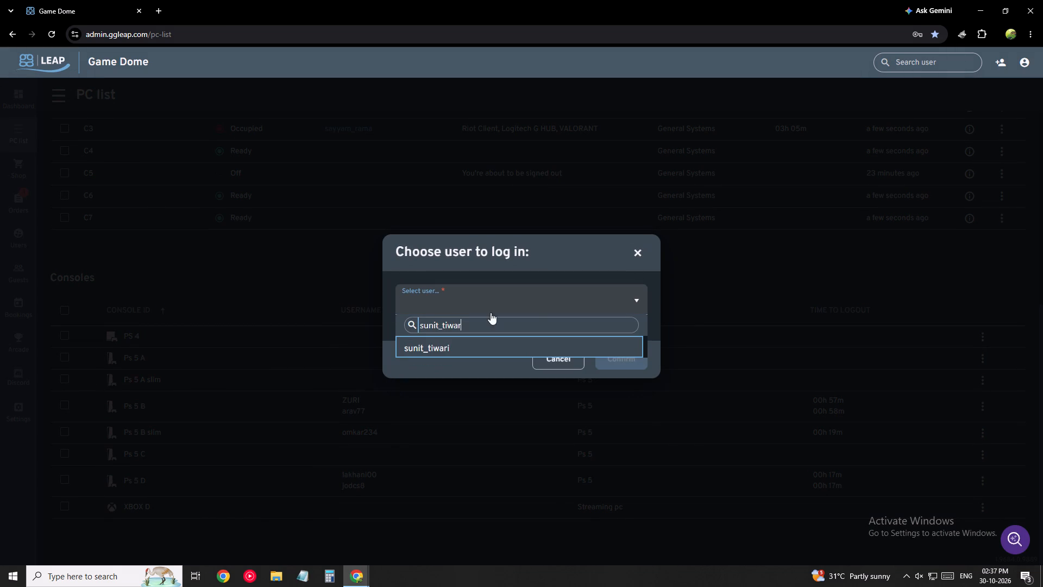
left_click(544, 348)
left_click(627, 352)
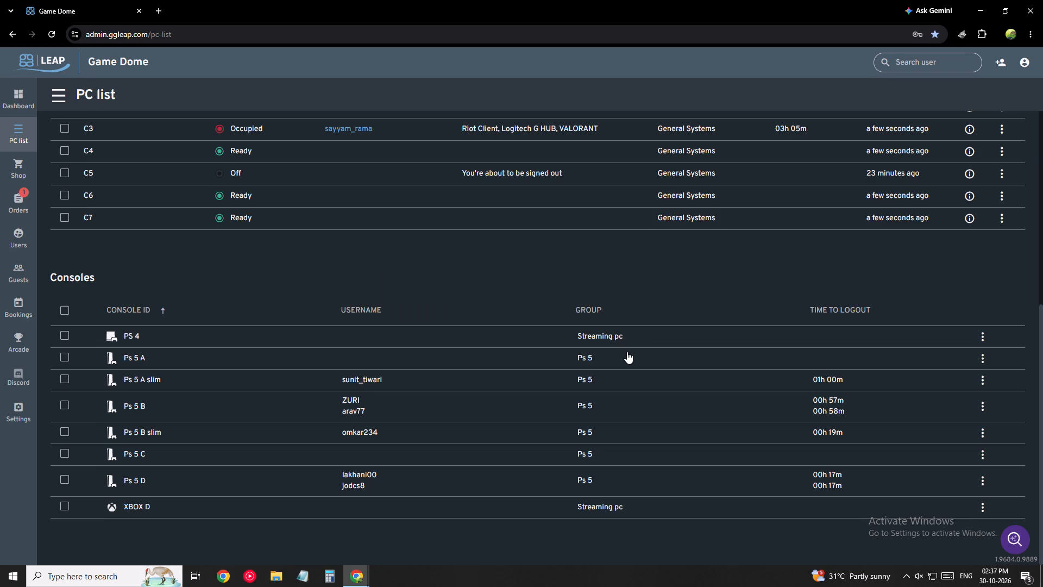
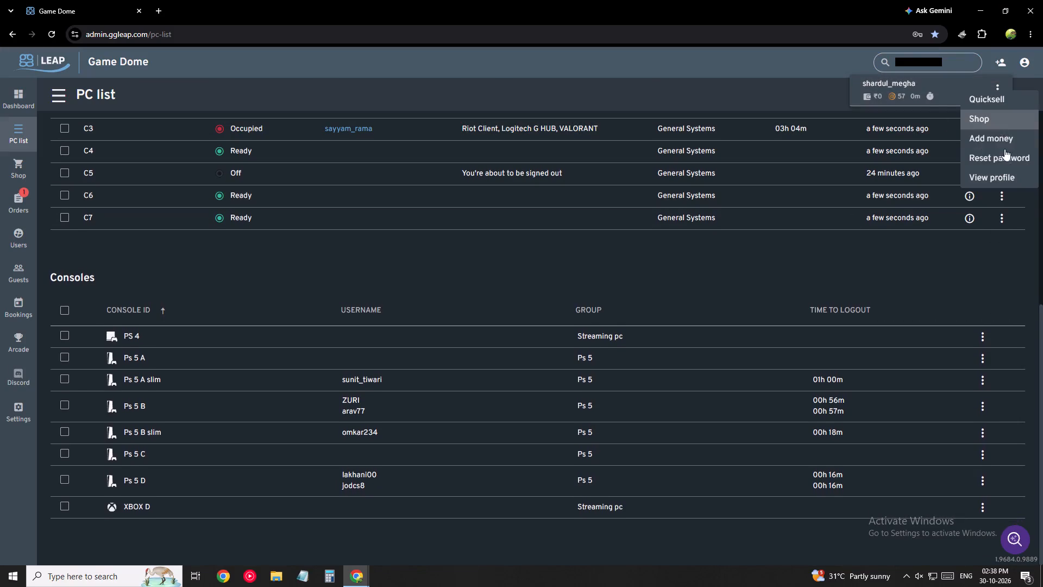
Open the profile of the customer found in the user search and examine their account details, balance and game passes.
left_click(1012, 173)
scroll(600, 329, "up", 2)
scroll(473, 355, "up", 2)
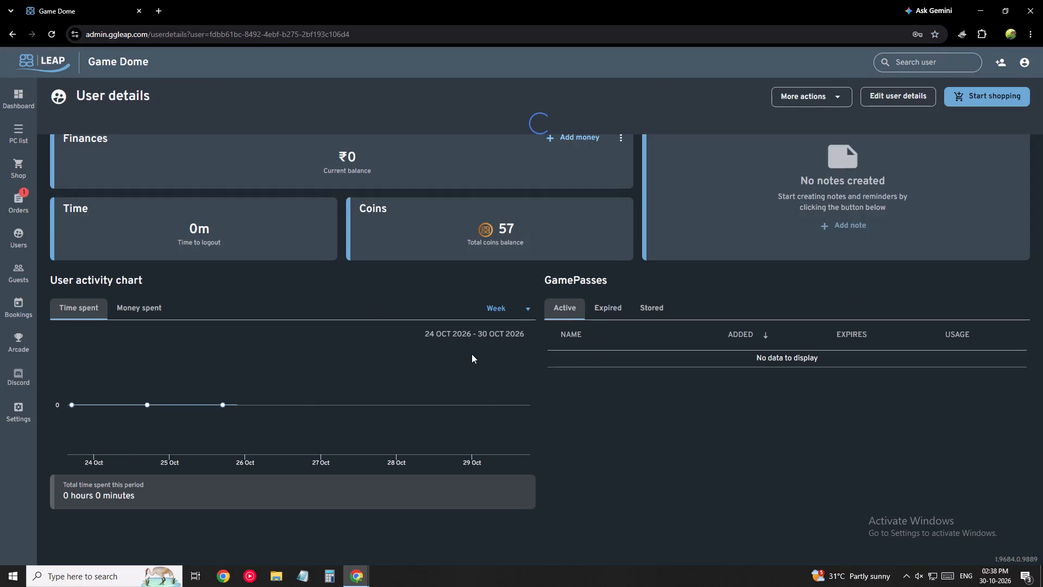
scroll(472, 354, "up", 3)
scroll(351, 341, "up", 2)
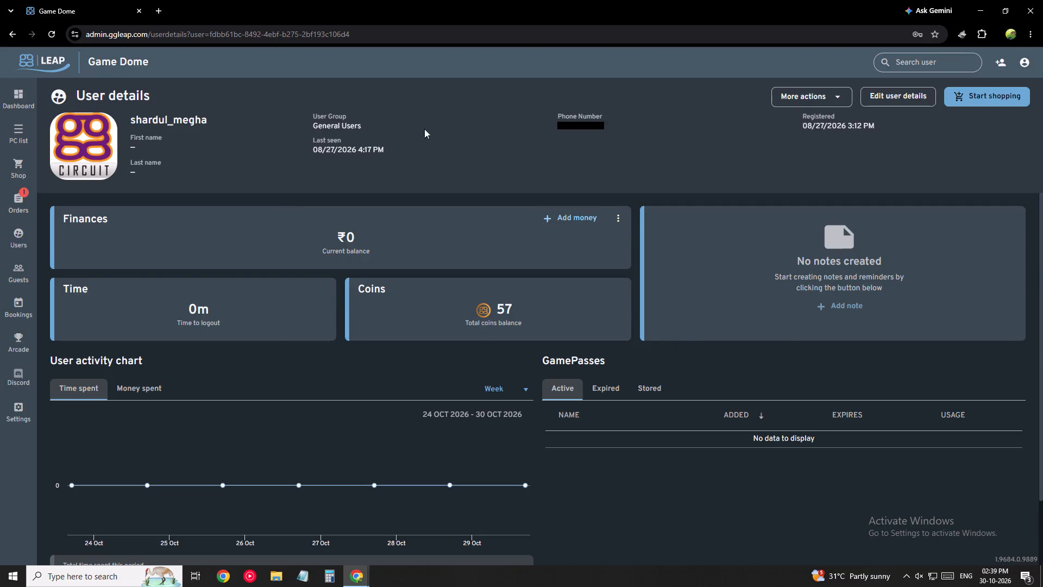
Check the PC list for console occupancy and remaining times, and review the order history for recent orders.
left_click(0, 127)
scroll(272, 272, "down", 12)
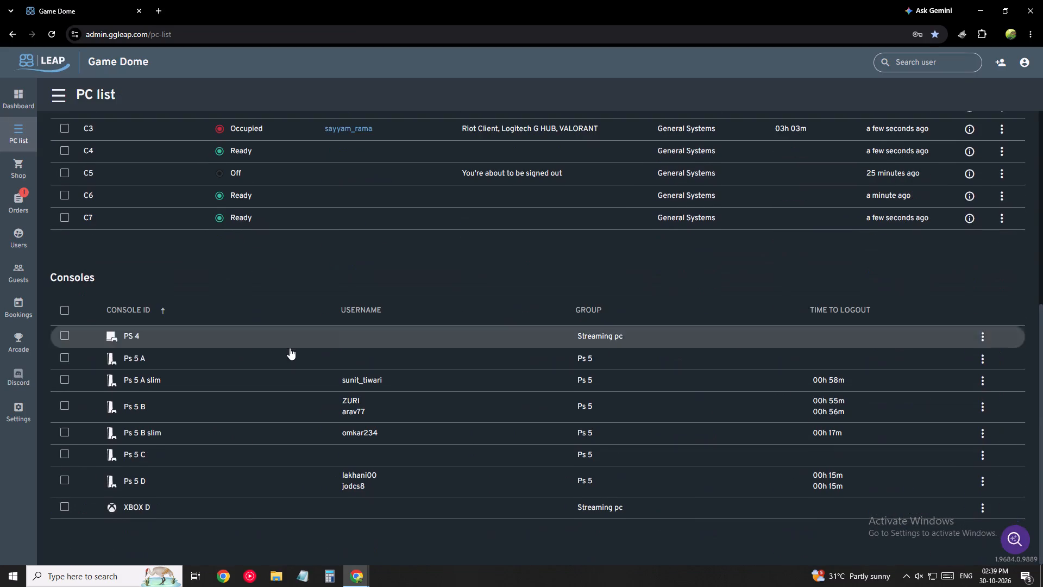
scroll(290, 348, "down", 1)
left_click(4, 201)
left_click(211, 117)
left_click(253, 132)
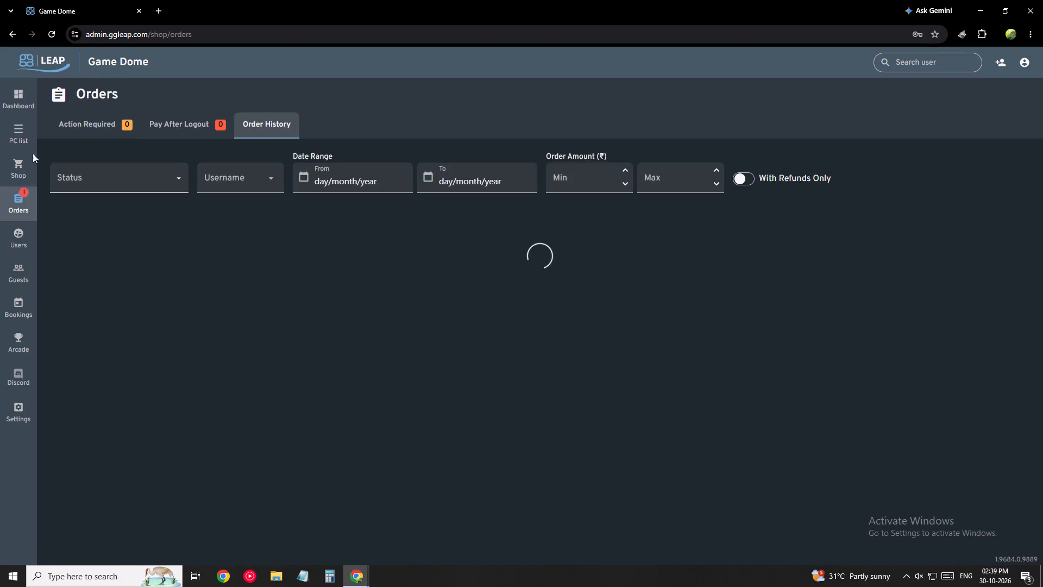
left_click(8, 134)
scroll(318, 342, "down", 8)
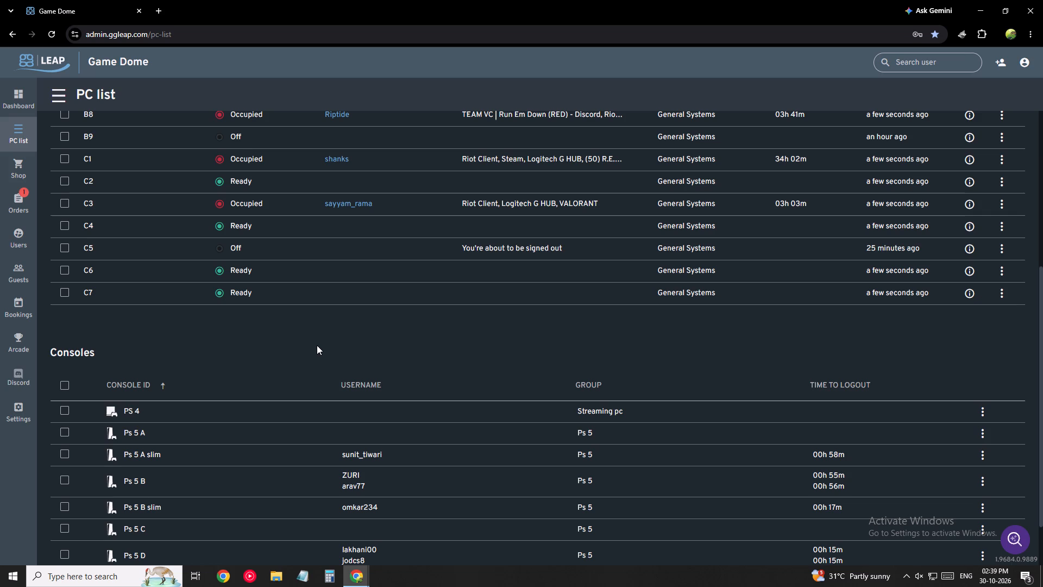
scroll(324, 442, "down", 6)
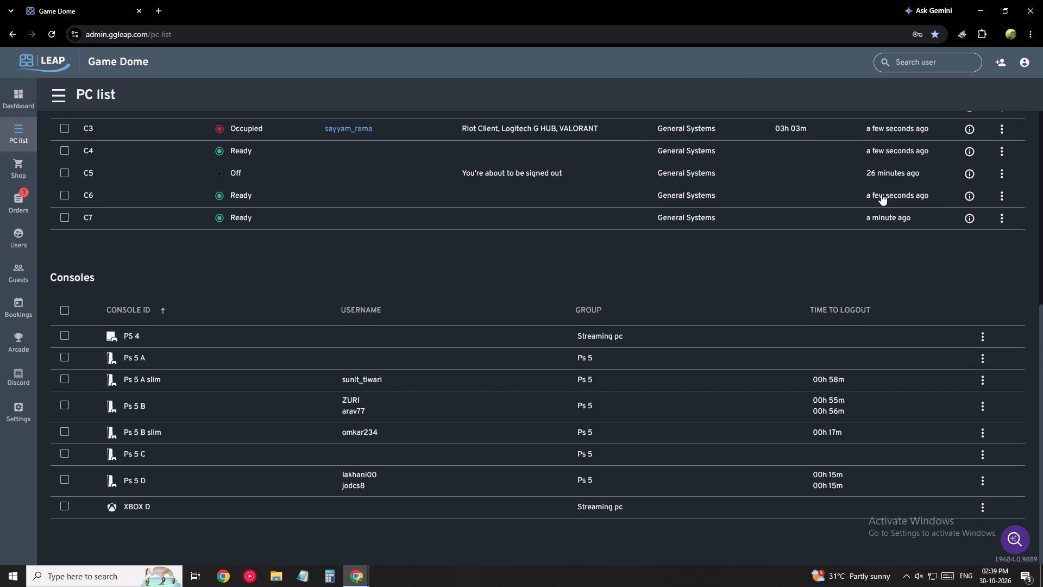
Find the customer whose username starts with "shree_su" and add the 1 hr Ps5 Console rental pass to their full-shop order.
left_click(903, 61)
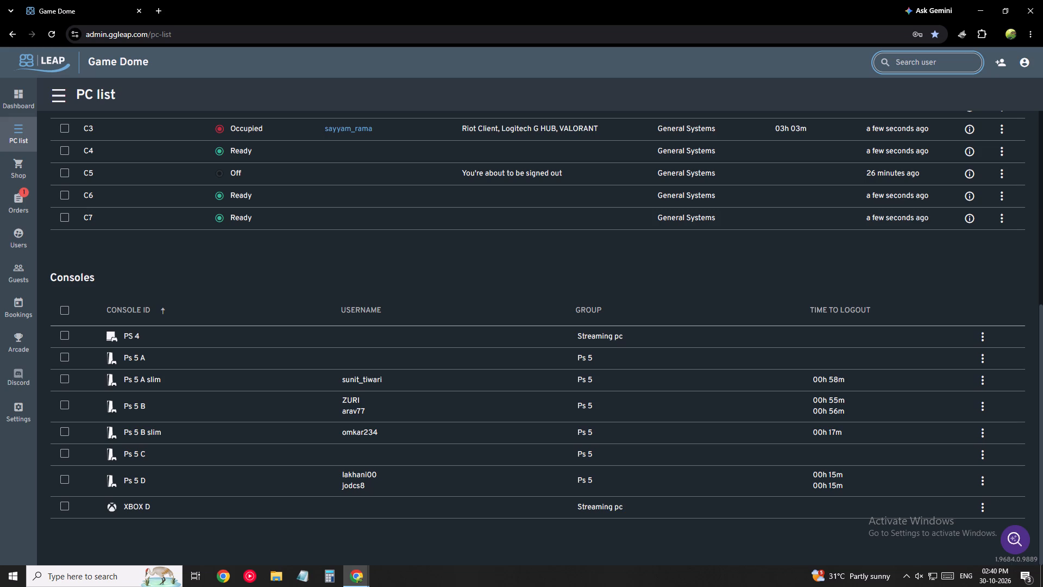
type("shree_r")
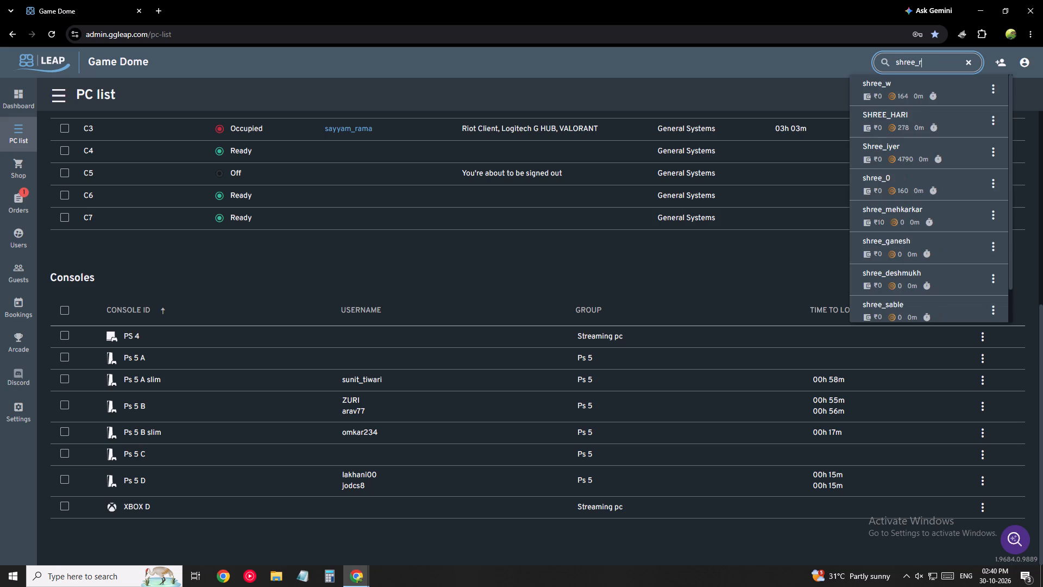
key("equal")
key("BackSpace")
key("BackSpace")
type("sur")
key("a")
left_click(994, 83)
left_click(1002, 85)
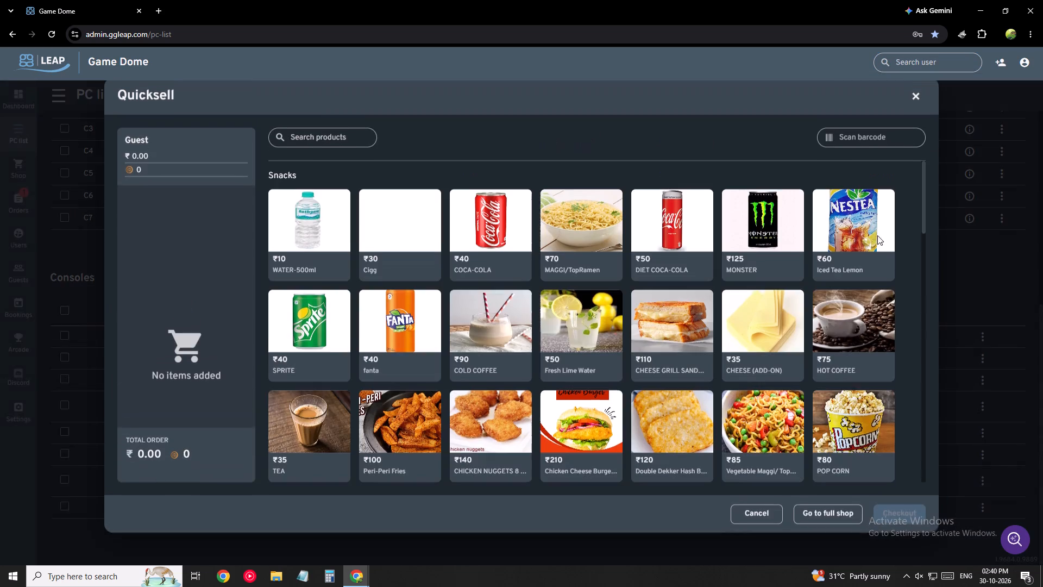
left_click(844, 524)
left_click(357, 147)
left_click(368, 197)
left_click(359, 168)
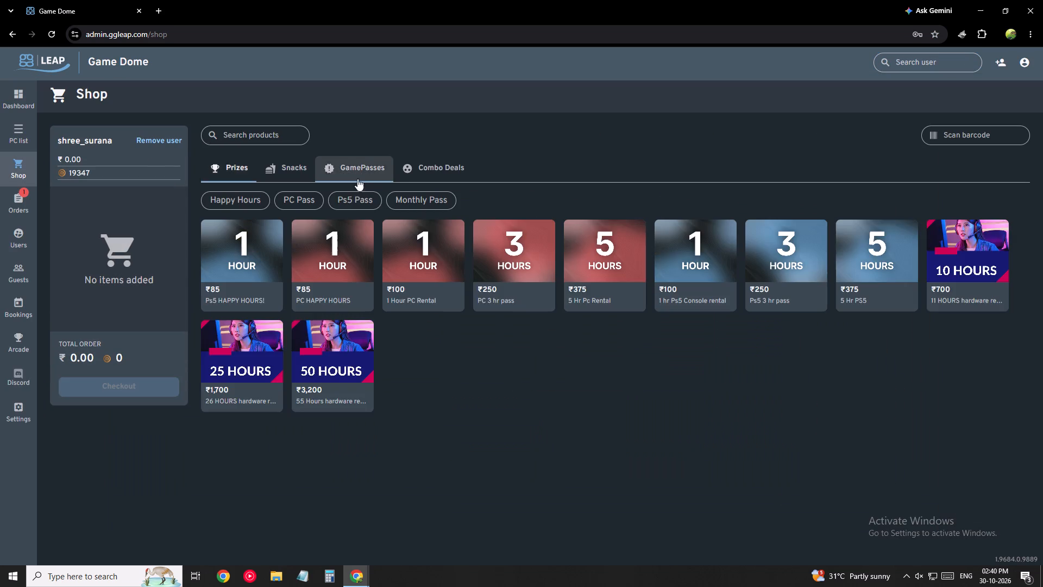
left_click(356, 186)
left_click(350, 202)
left_click(234, 263)
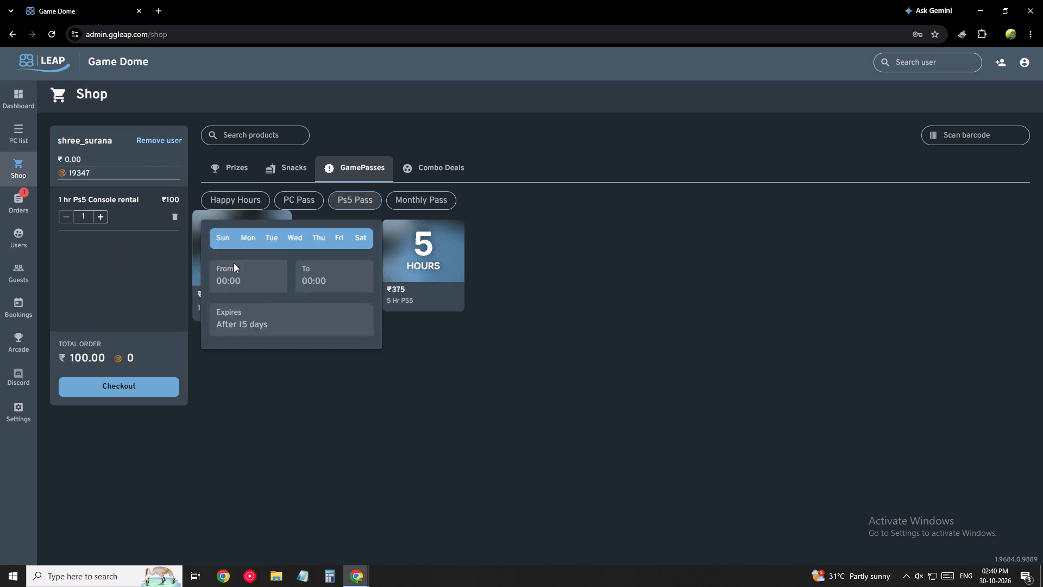
Check out the console rental order and charge the full ₹100 as cash.
left_click(143, 383)
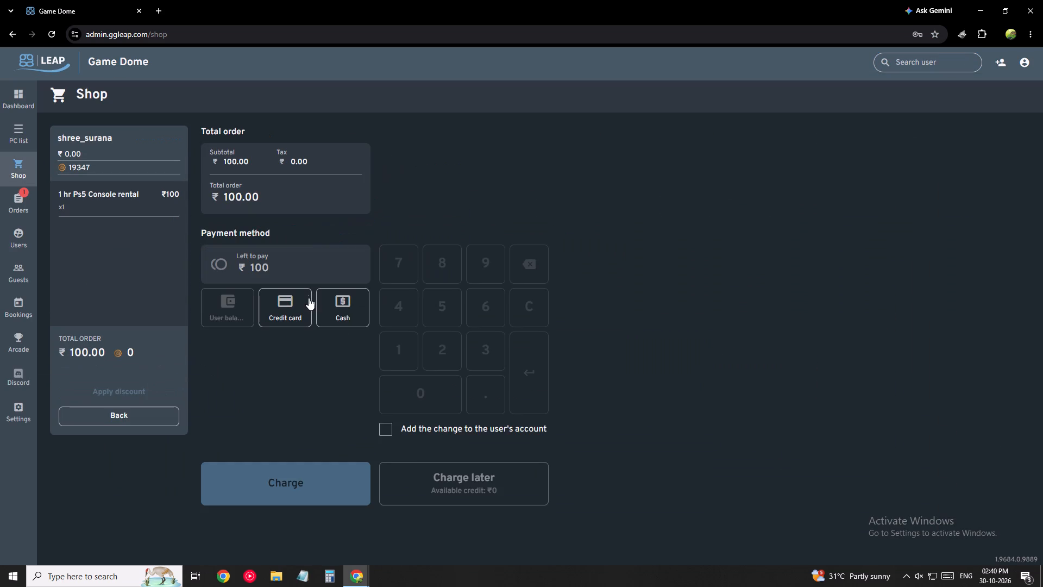
left_click(354, 300)
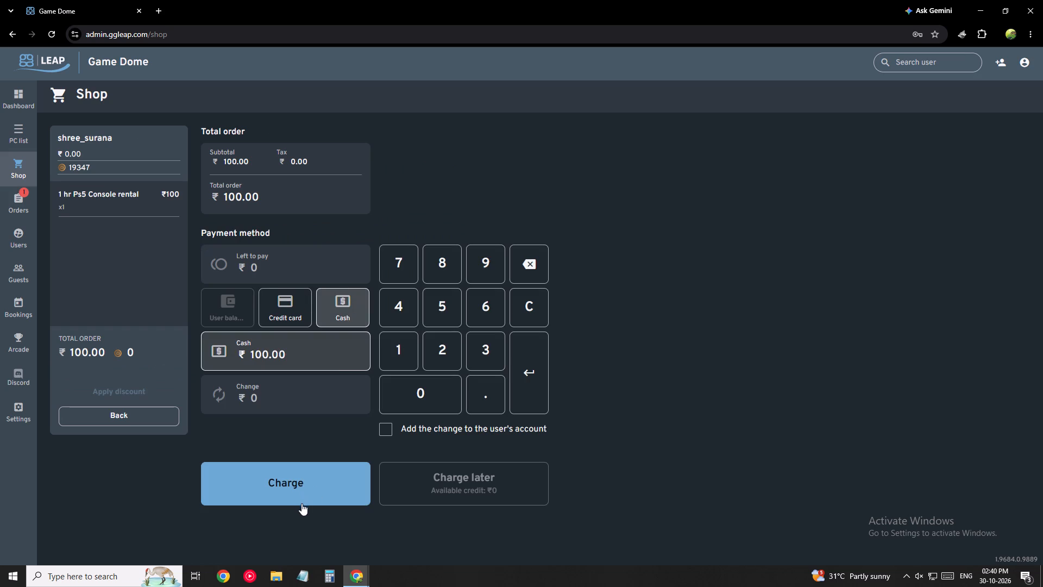
left_click(284, 310)
left_click(297, 306)
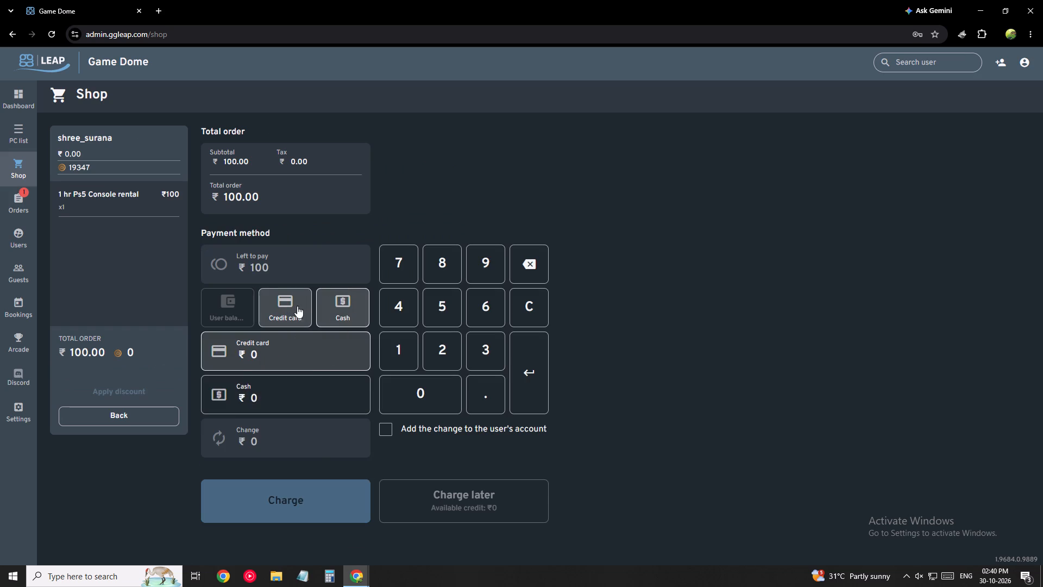
left_click(324, 308)
left_click(336, 309)
left_click(320, 492)
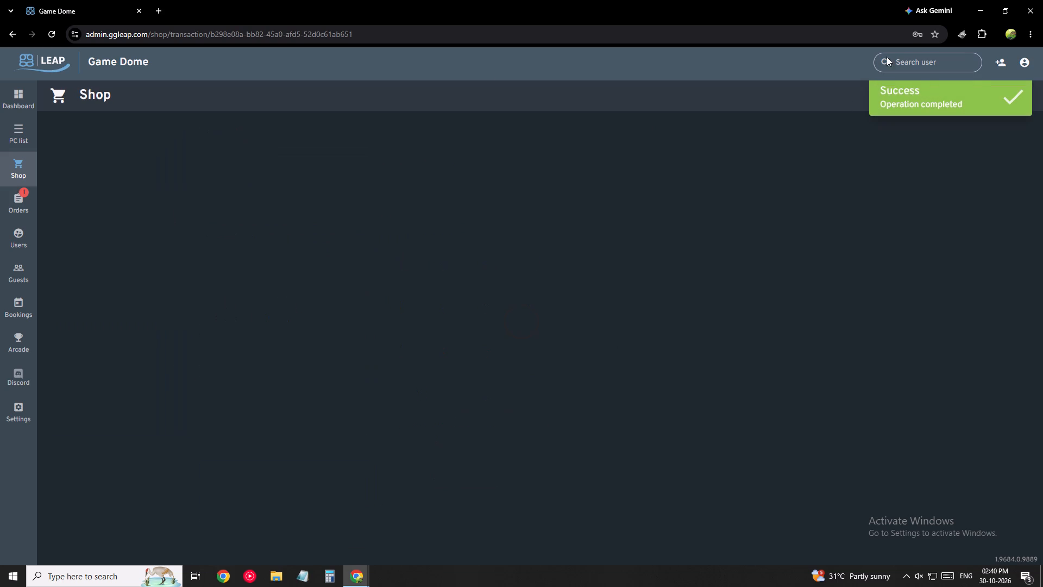
left_click(928, 54)
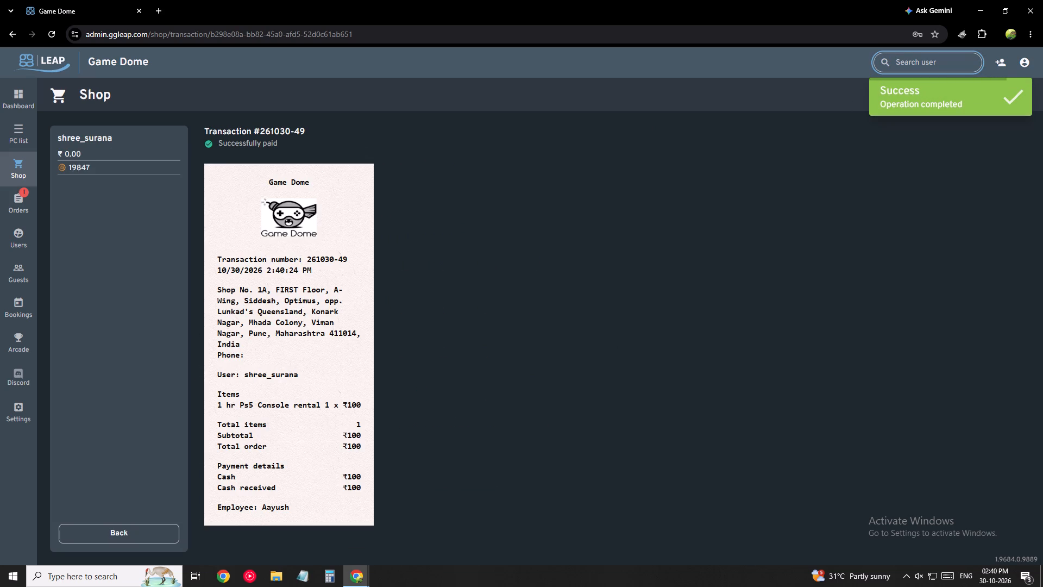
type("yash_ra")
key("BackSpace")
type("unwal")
left_click(1000, 87)
left_click(1014, 90)
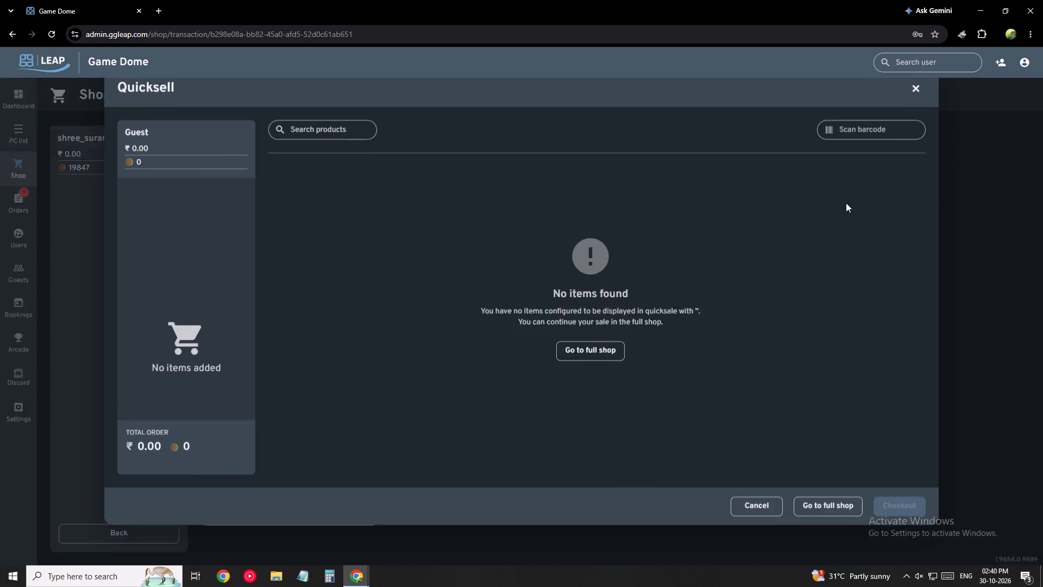
left_click(830, 511)
left_click(343, 162)
left_click(354, 197)
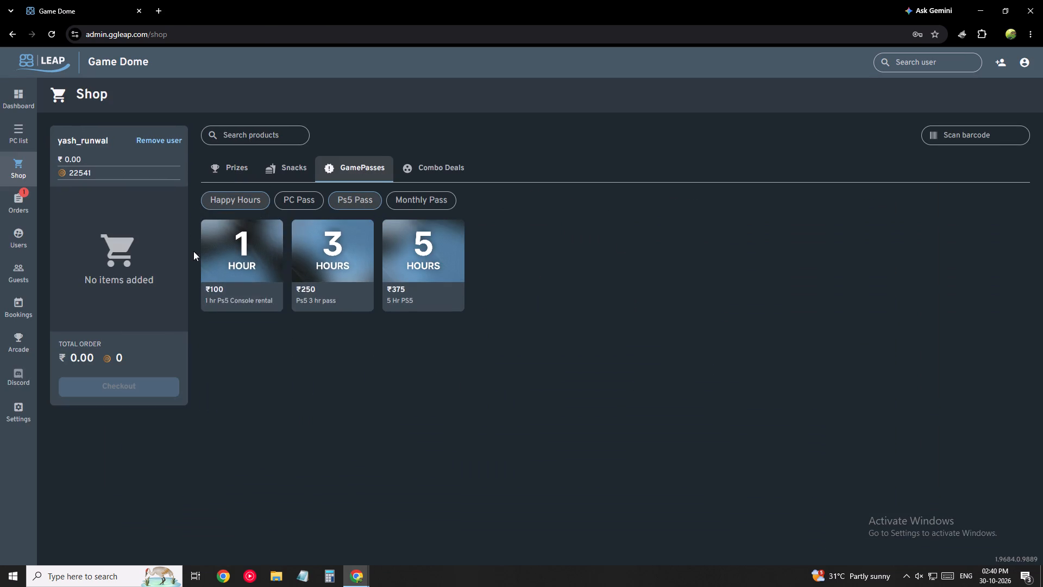
left_click_drag(258, 266, 120, 270)
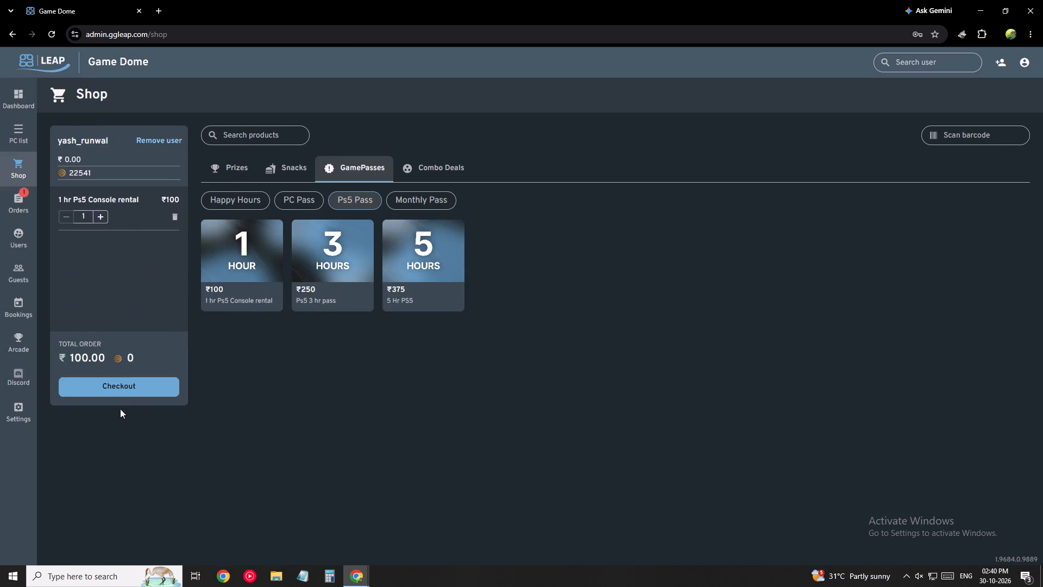
Check out this customer's console rental order and charge the ₹100 to credit card.
left_click(129, 392)
left_click(283, 293)
left_click(290, 454)
left_click(311, 473)
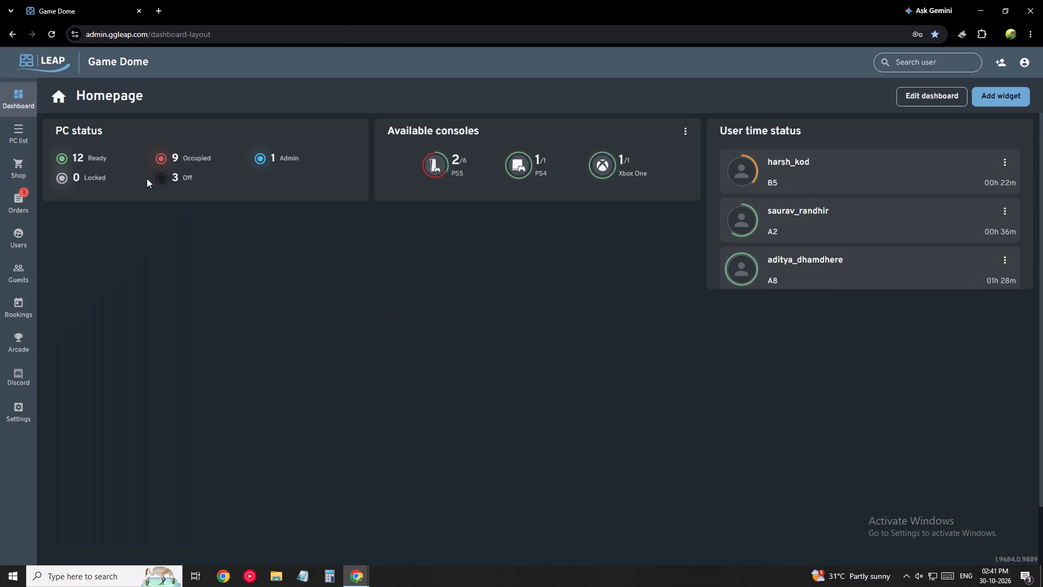
Examine the PC list and its consoles section for console occupancy and remaining times.
left_click(1, 133)
scroll(281, 208, "down", 4)
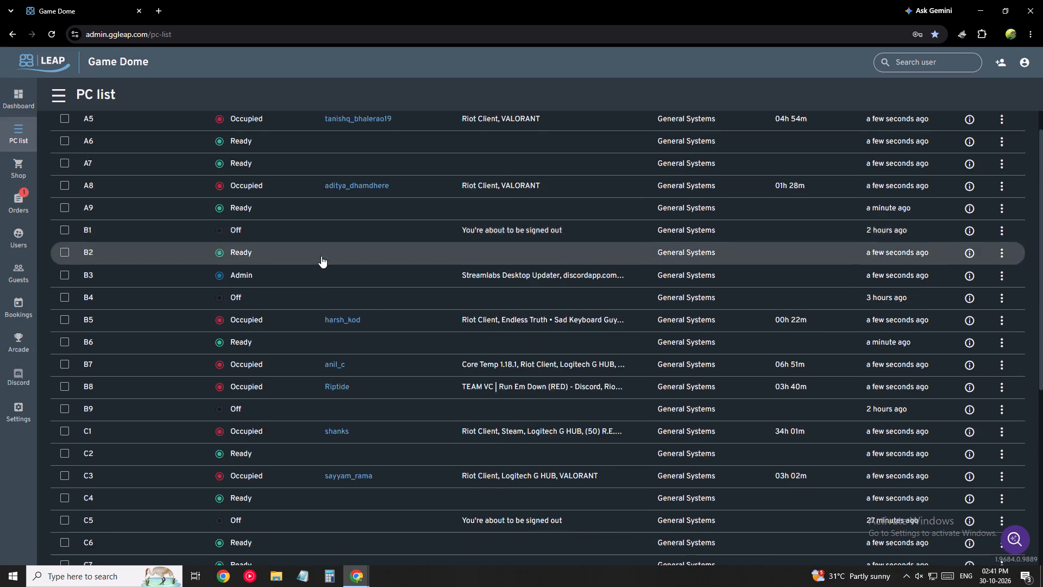
scroll(321, 256, "down", 4)
scroll(321, 256, "up", 1)
scroll(321, 256, "down", 5)
scroll(321, 256, "up", 1)
scroll(321, 256, "down", 1)
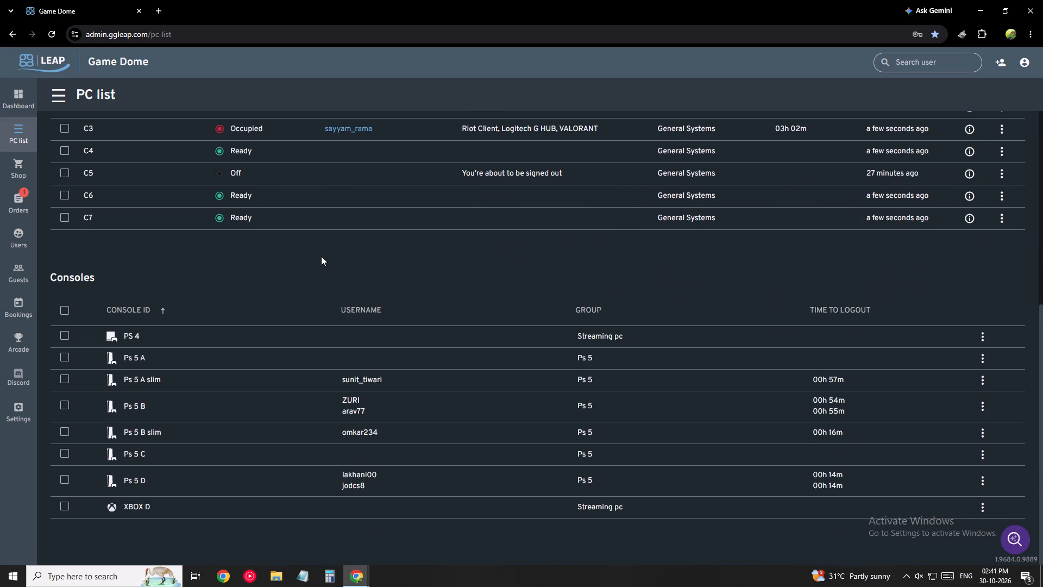